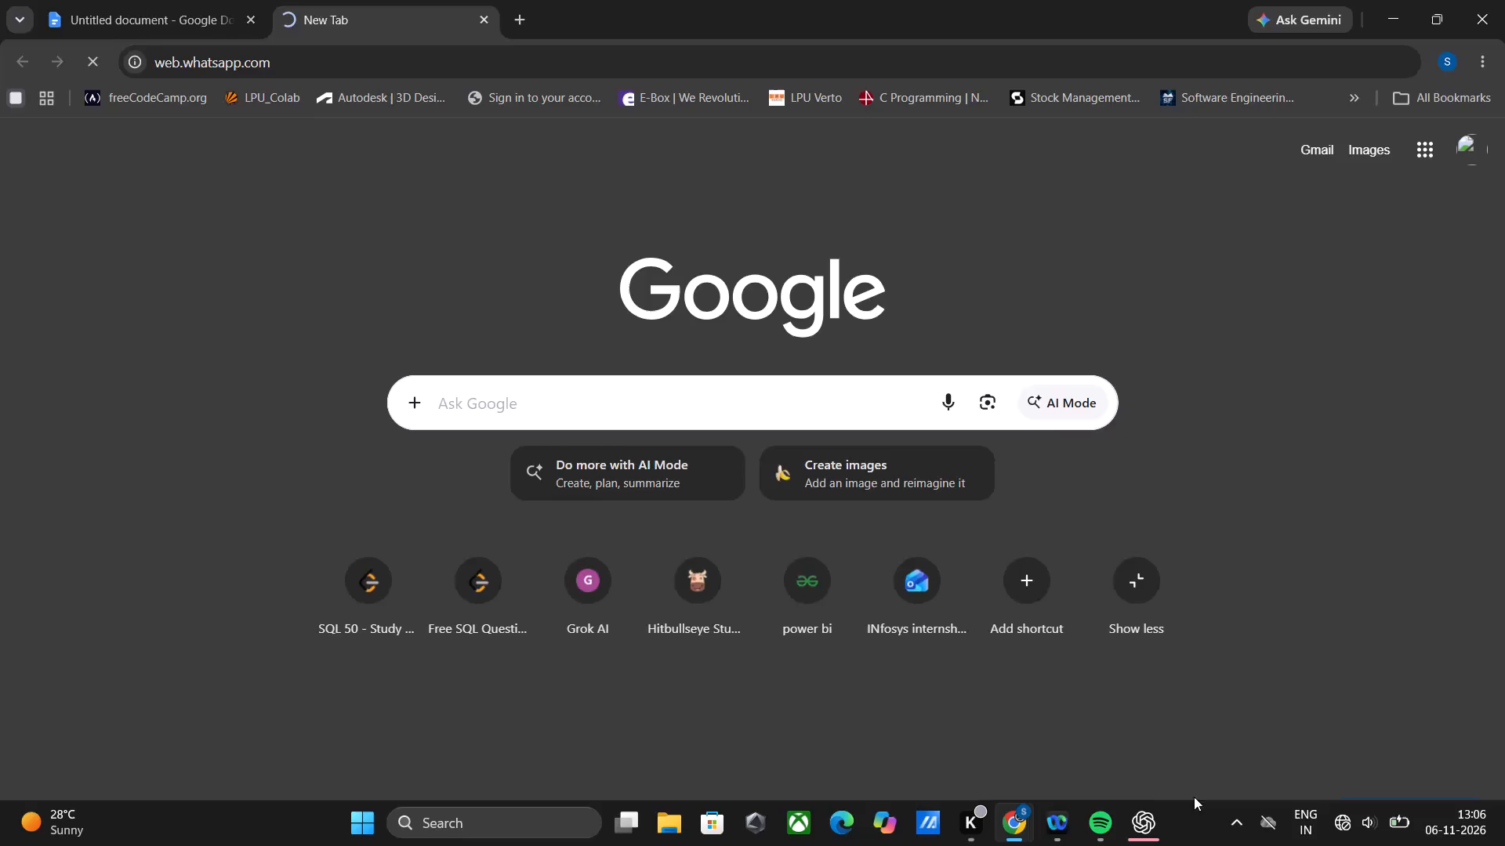
Connect the computer to the "yesssss" Wi-Fi network from the available networks and return to the browser.
click(1357, 811)
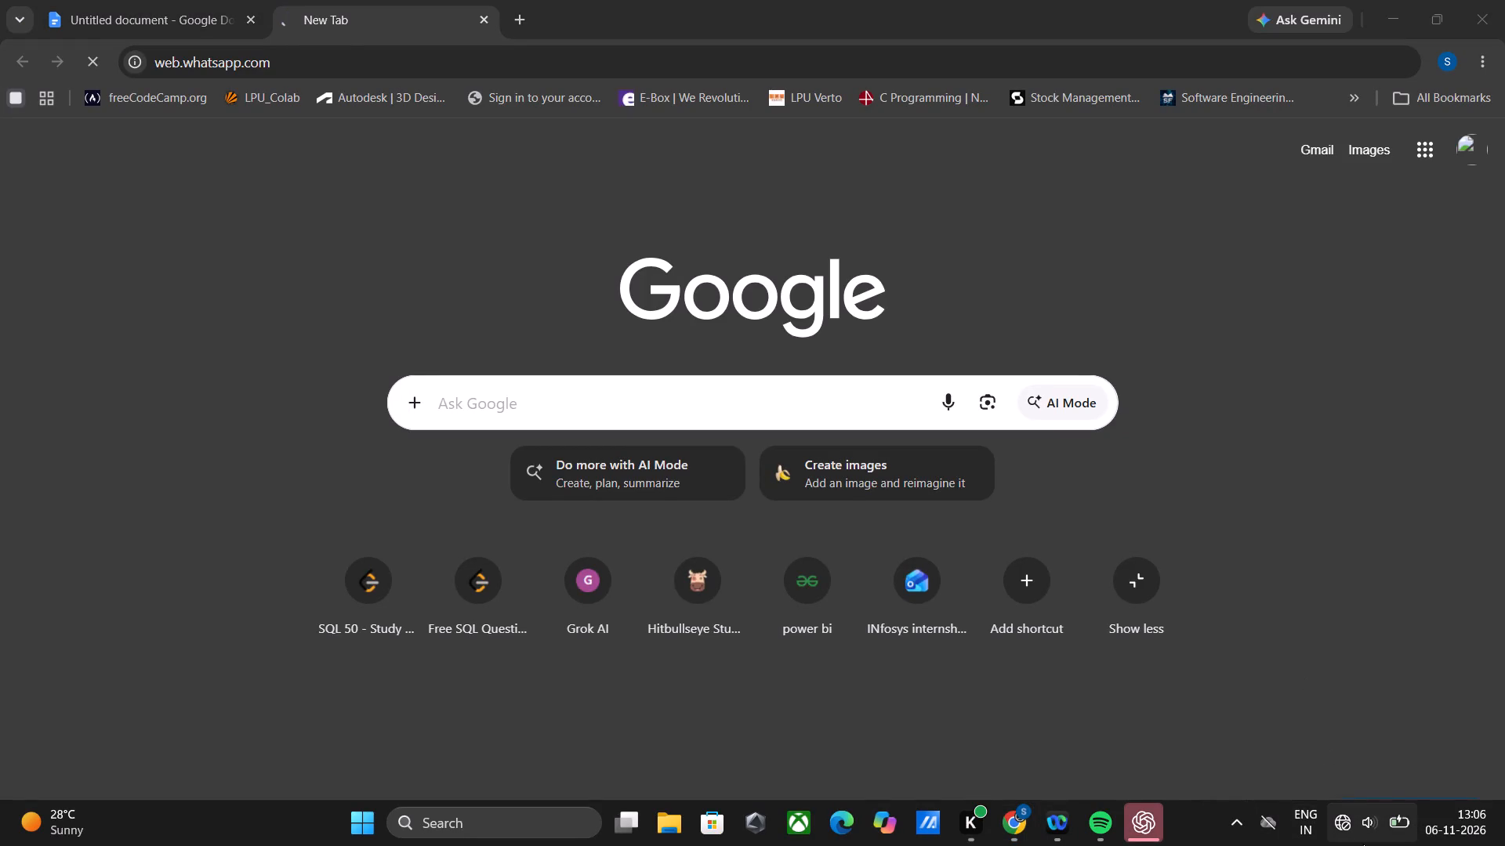
click(1363, 844)
click(1224, 451)
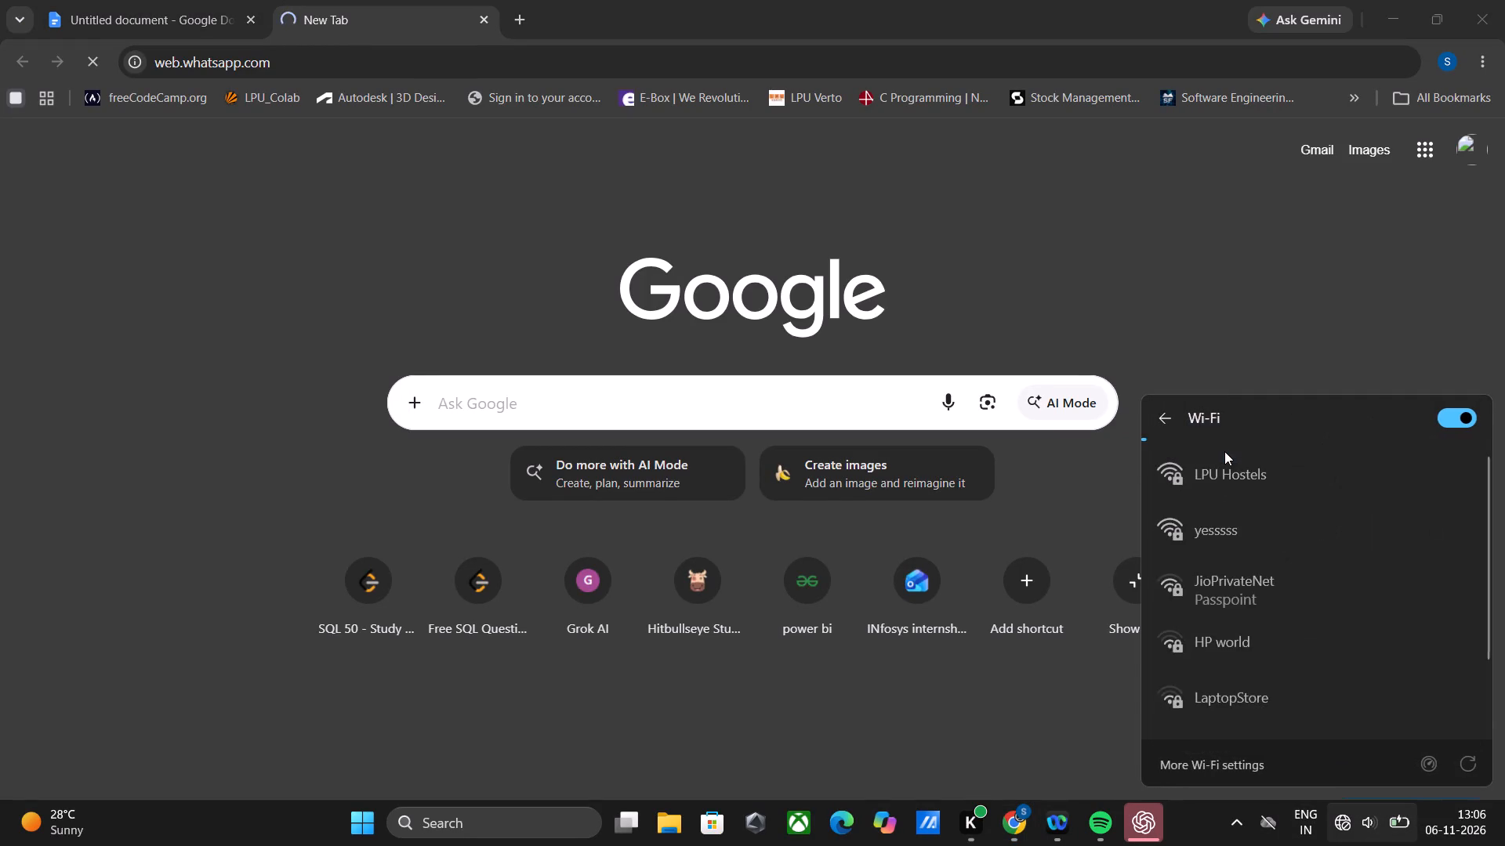
click(1239, 527)
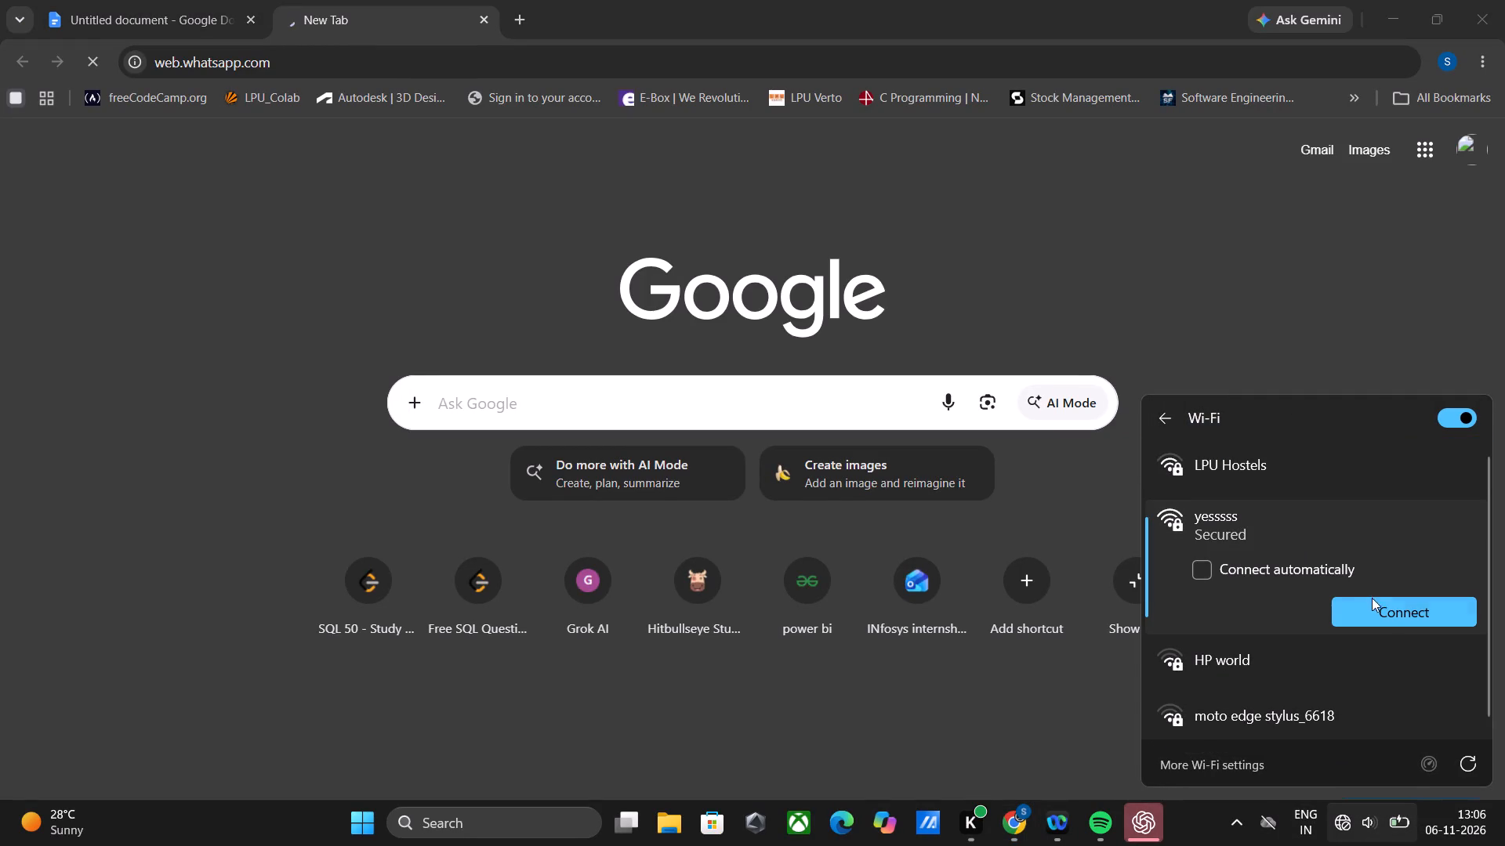
click(1386, 617)
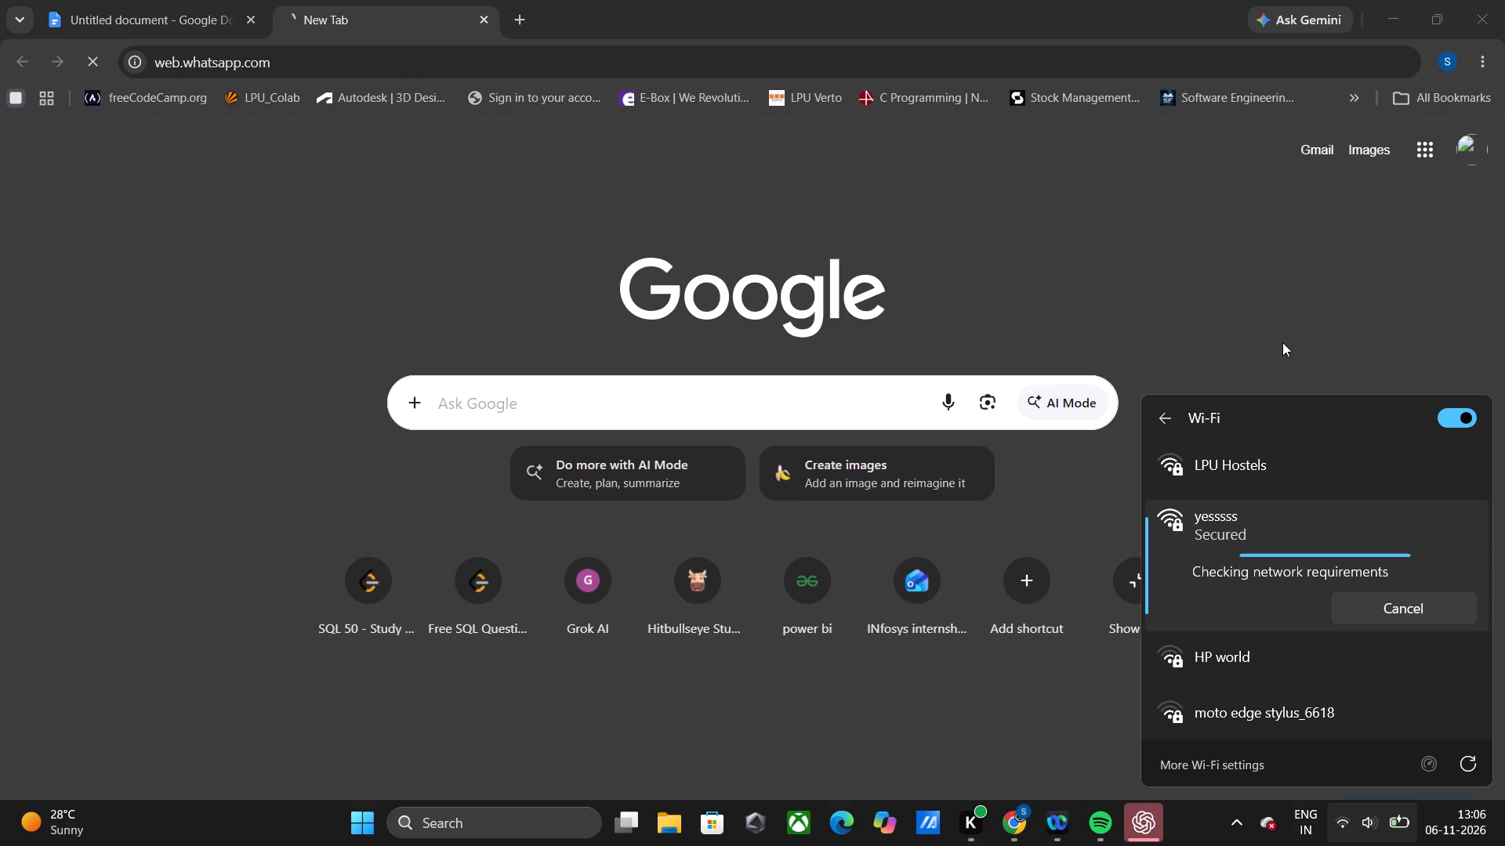
click(1282, 342)
Switch to the browser window showing the untitled Google Docs document.
click(216, 0)
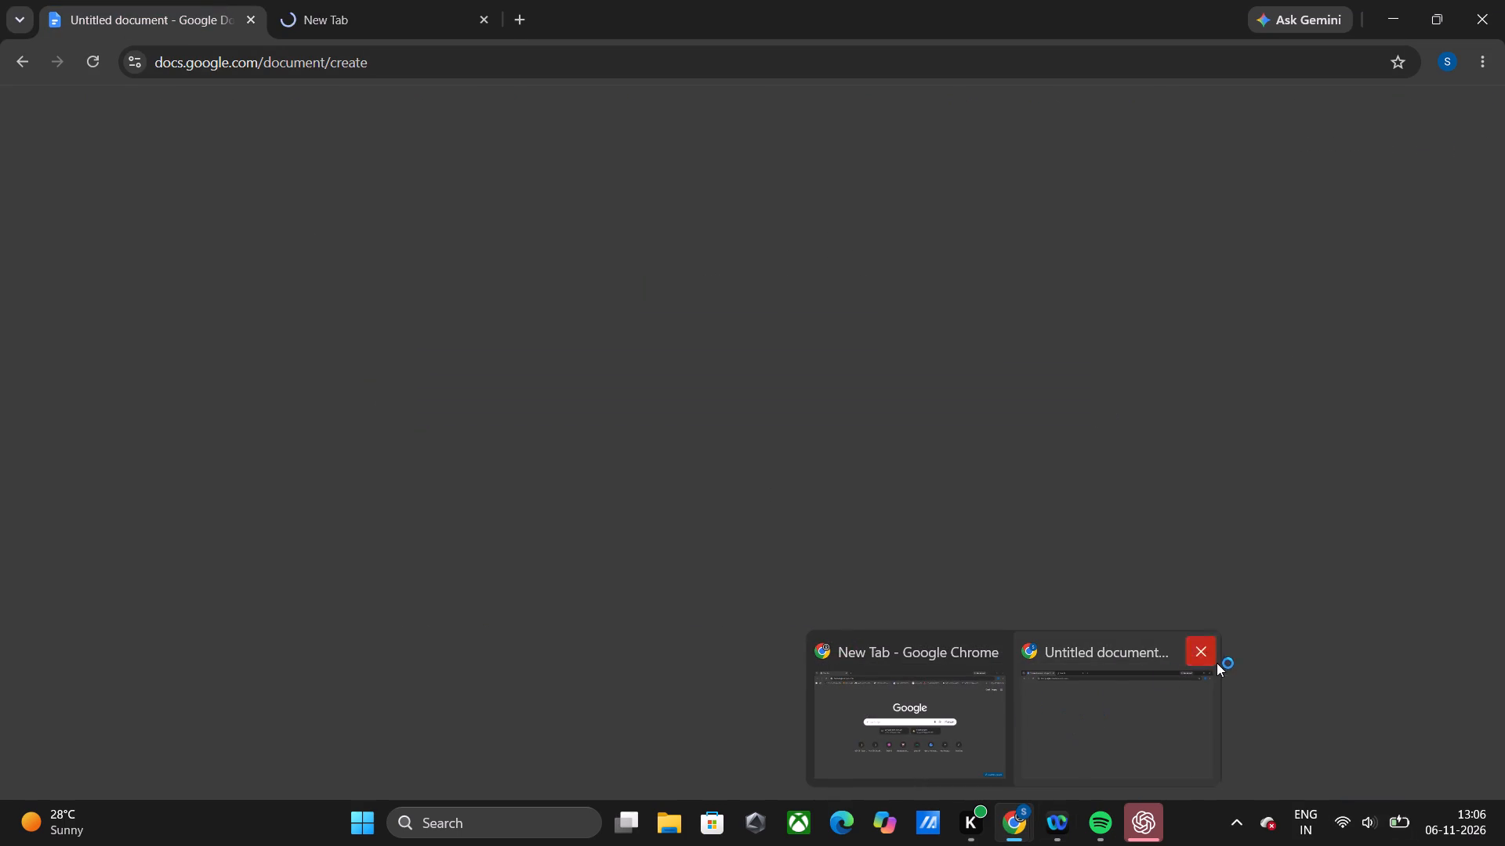
click(1141, 717)
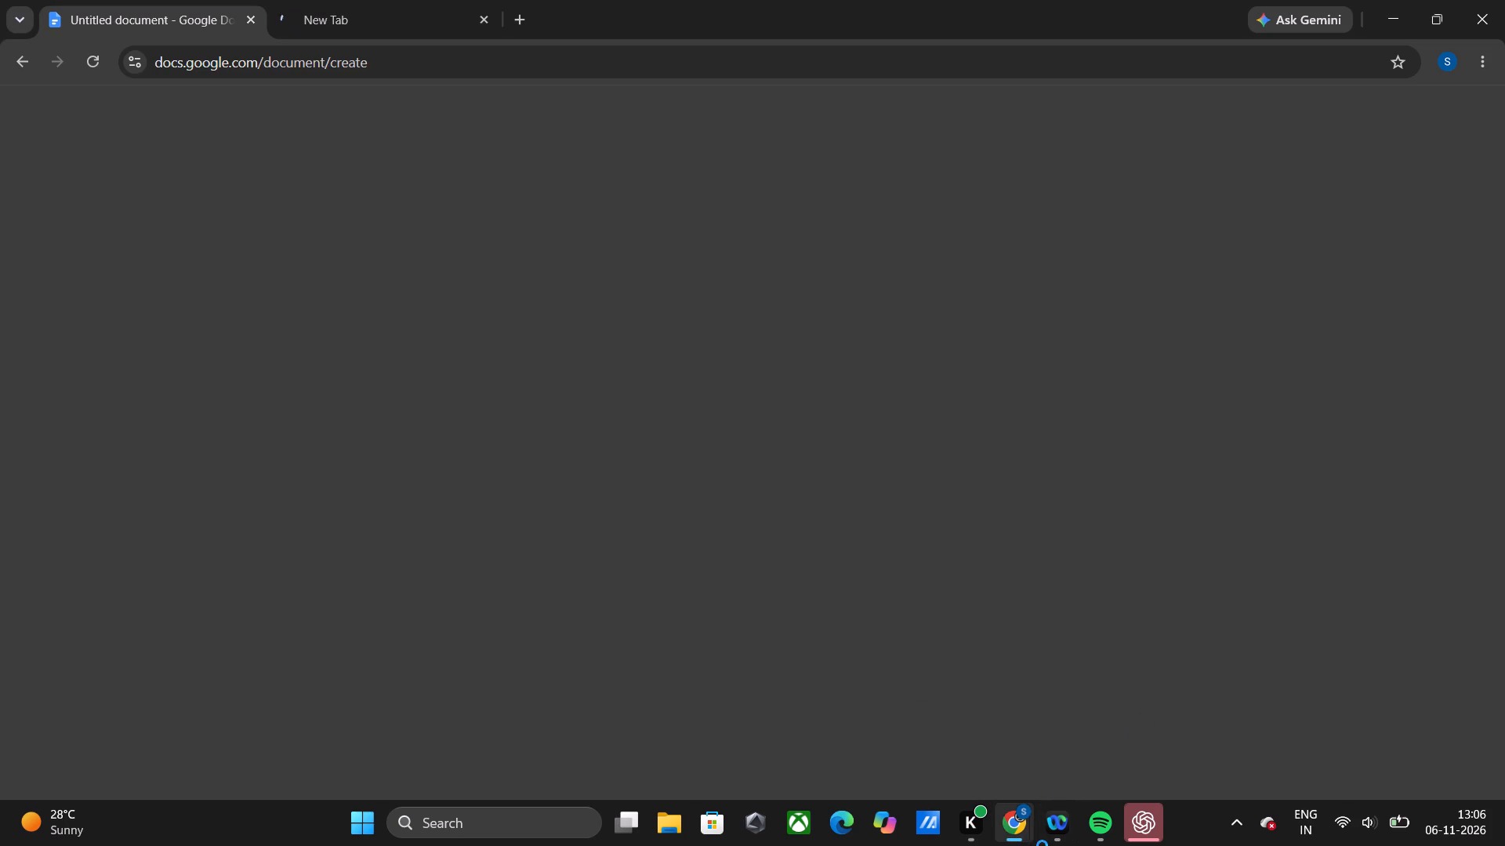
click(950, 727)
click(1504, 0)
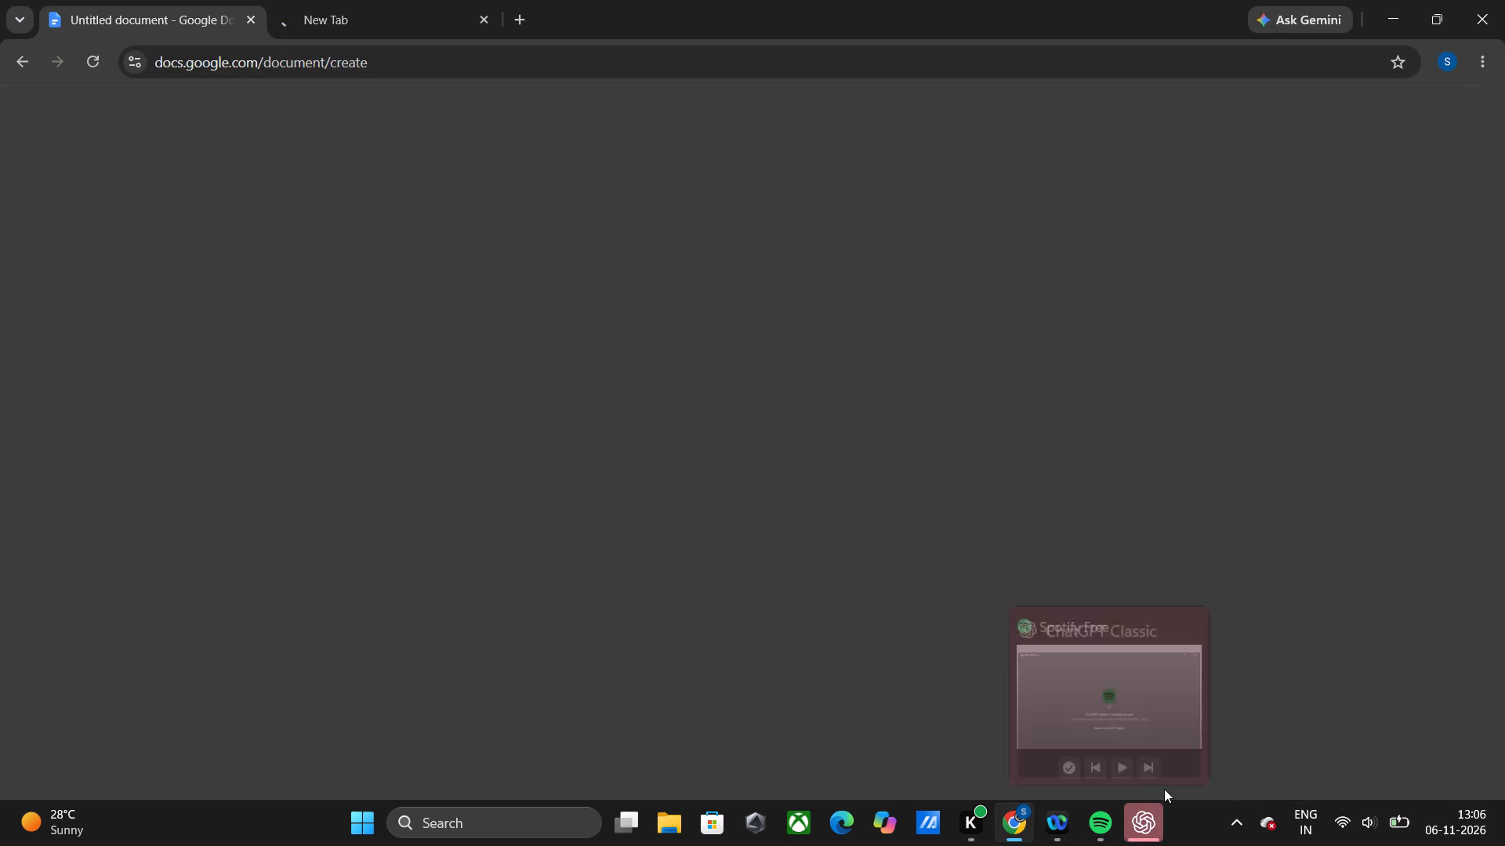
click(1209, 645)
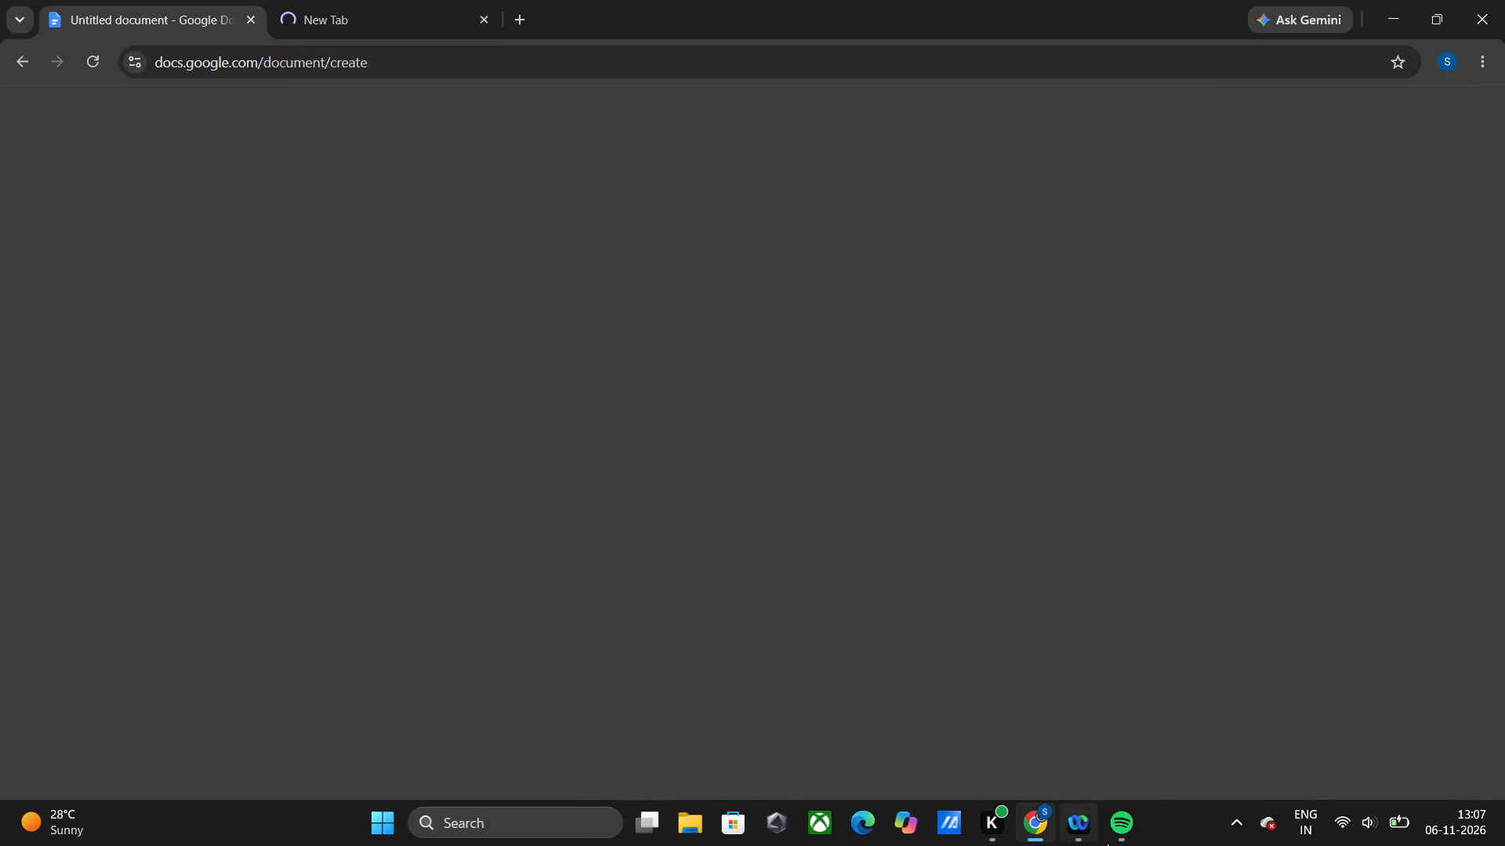
Reload the blank page of the untitled Google Docs document.
click(1202, 616)
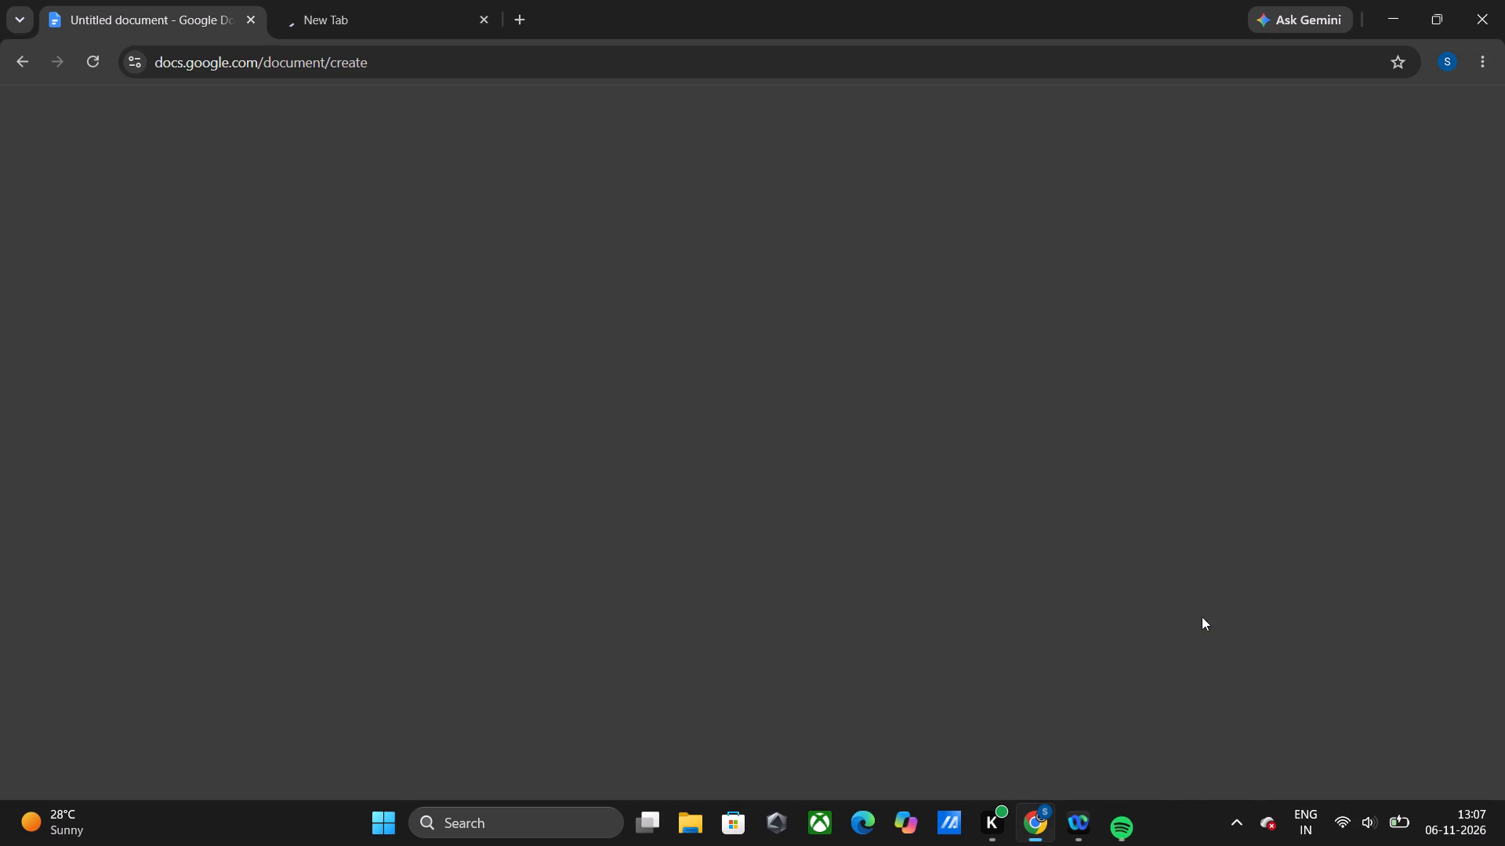
click(1191, 640)
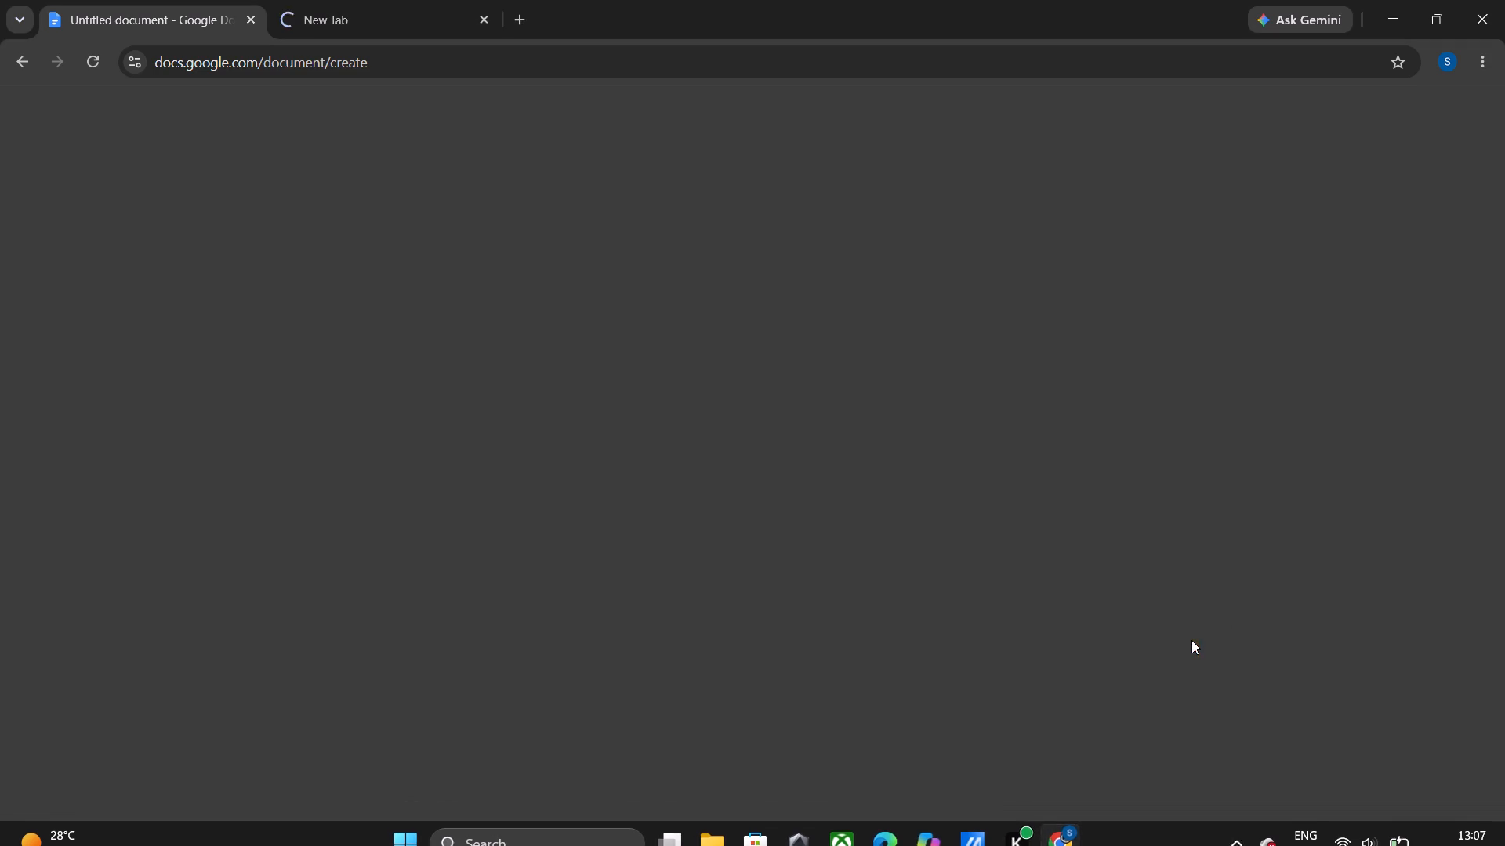
click(90, 57)
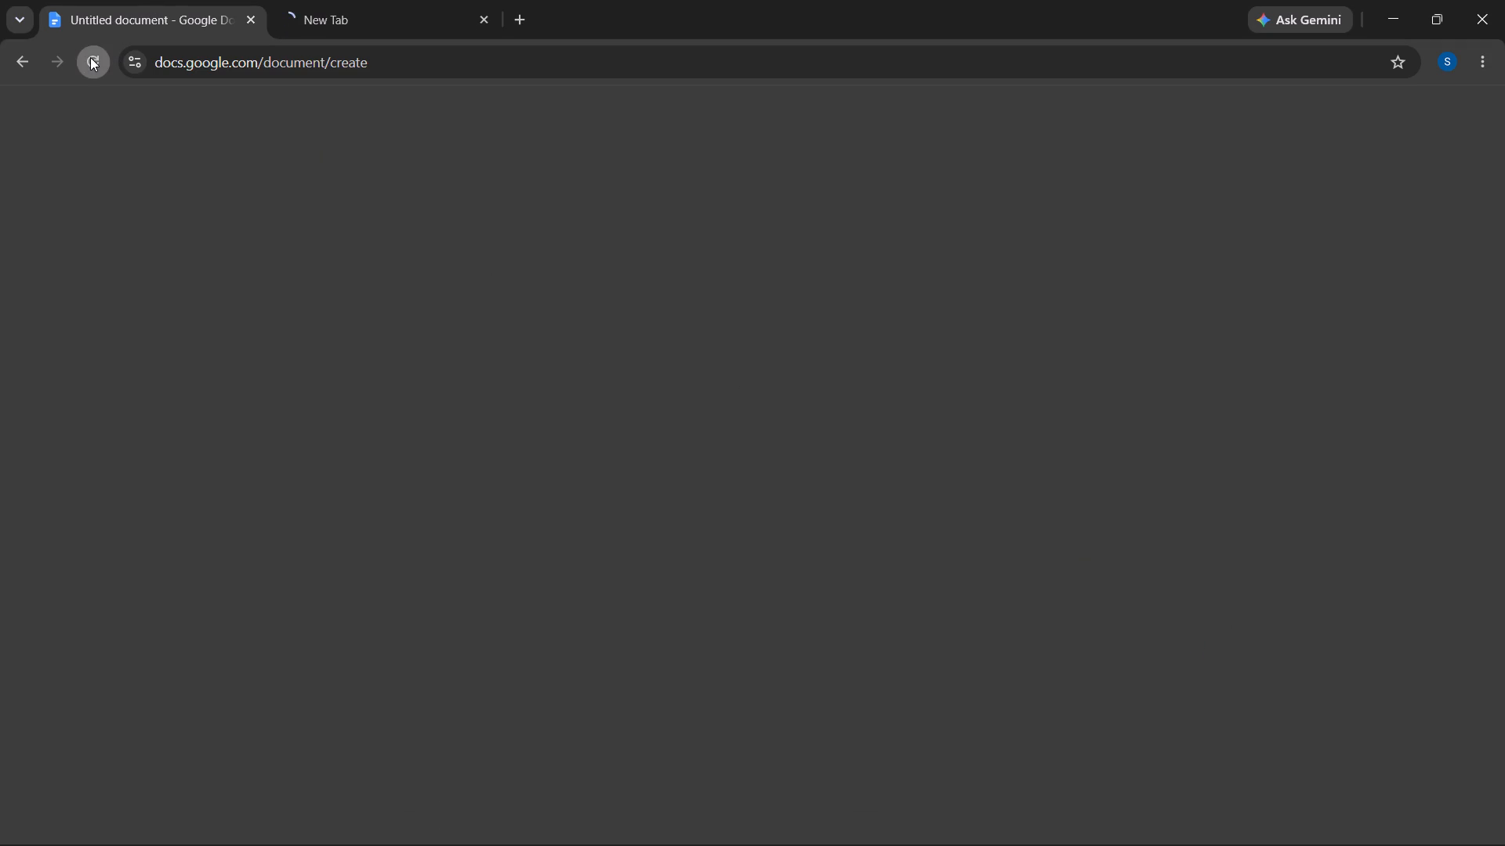
Check the WhatsApp Web page in the other browser tab and return to the untitled document.
click(448, 0)
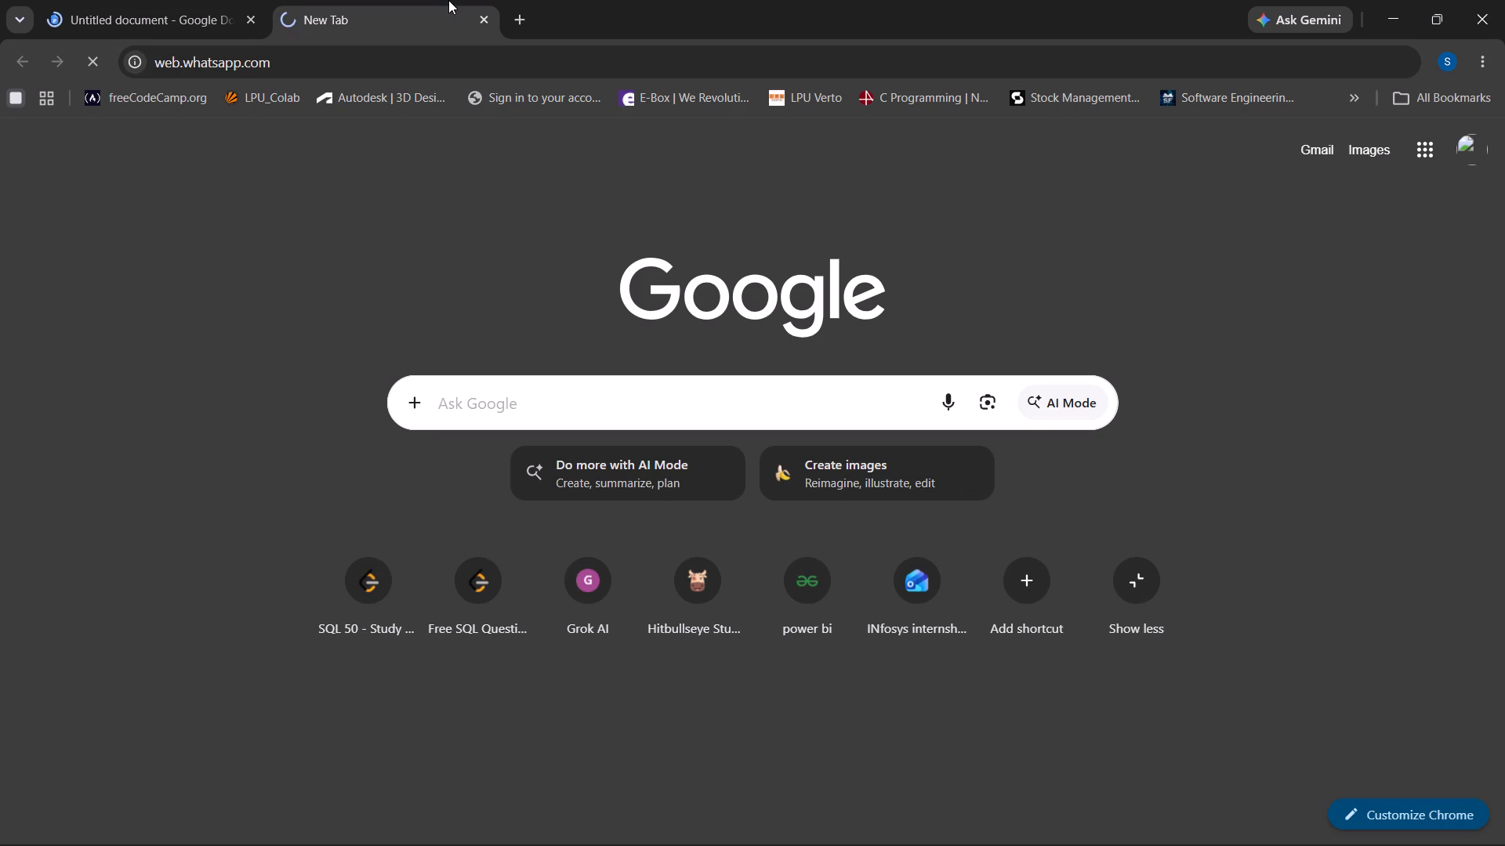
click(285, 0)
click(212, 0)
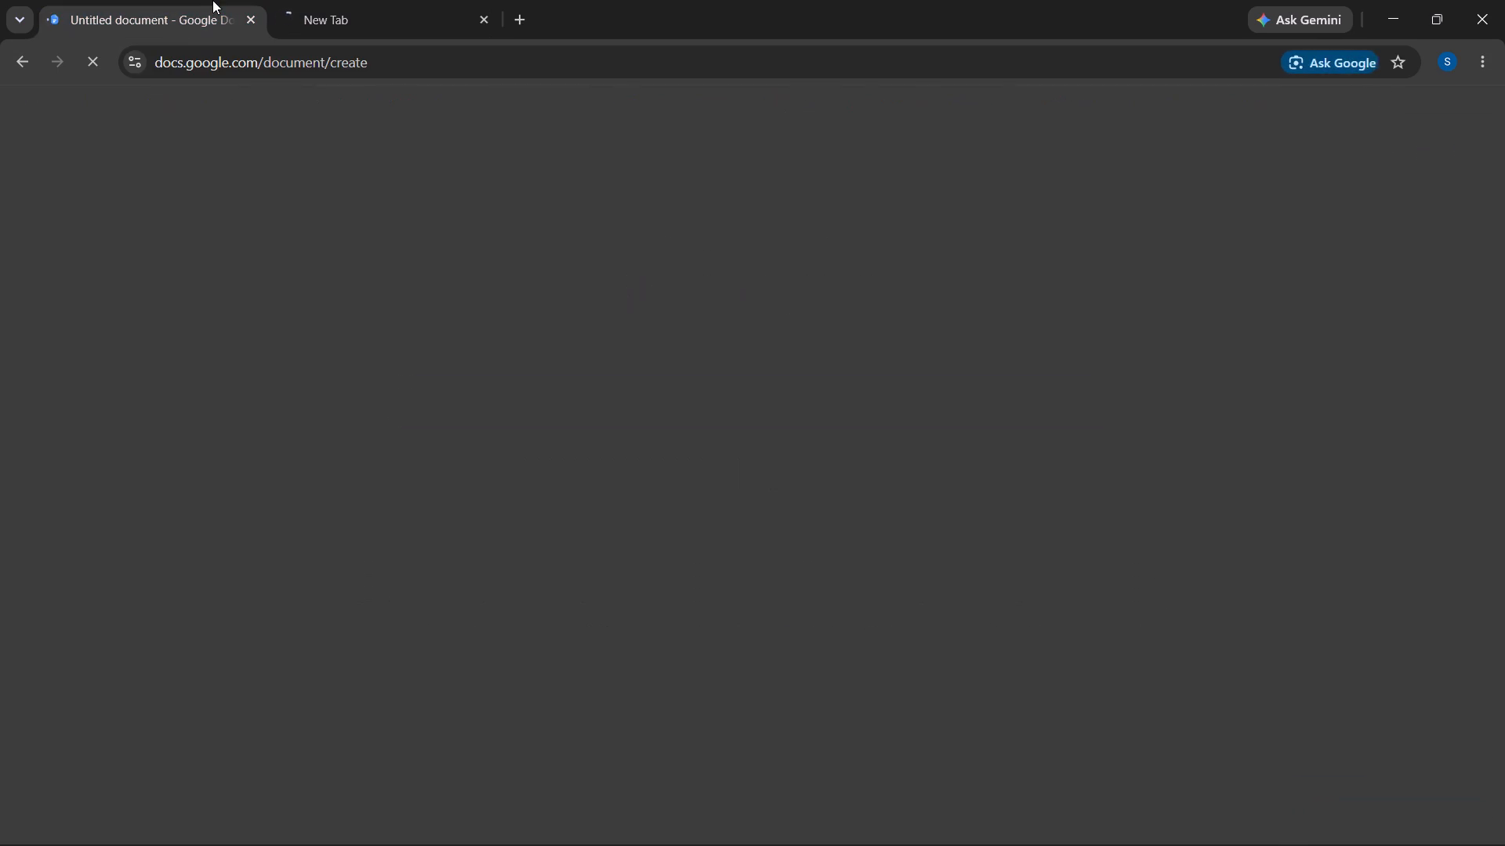
click(283, 504)
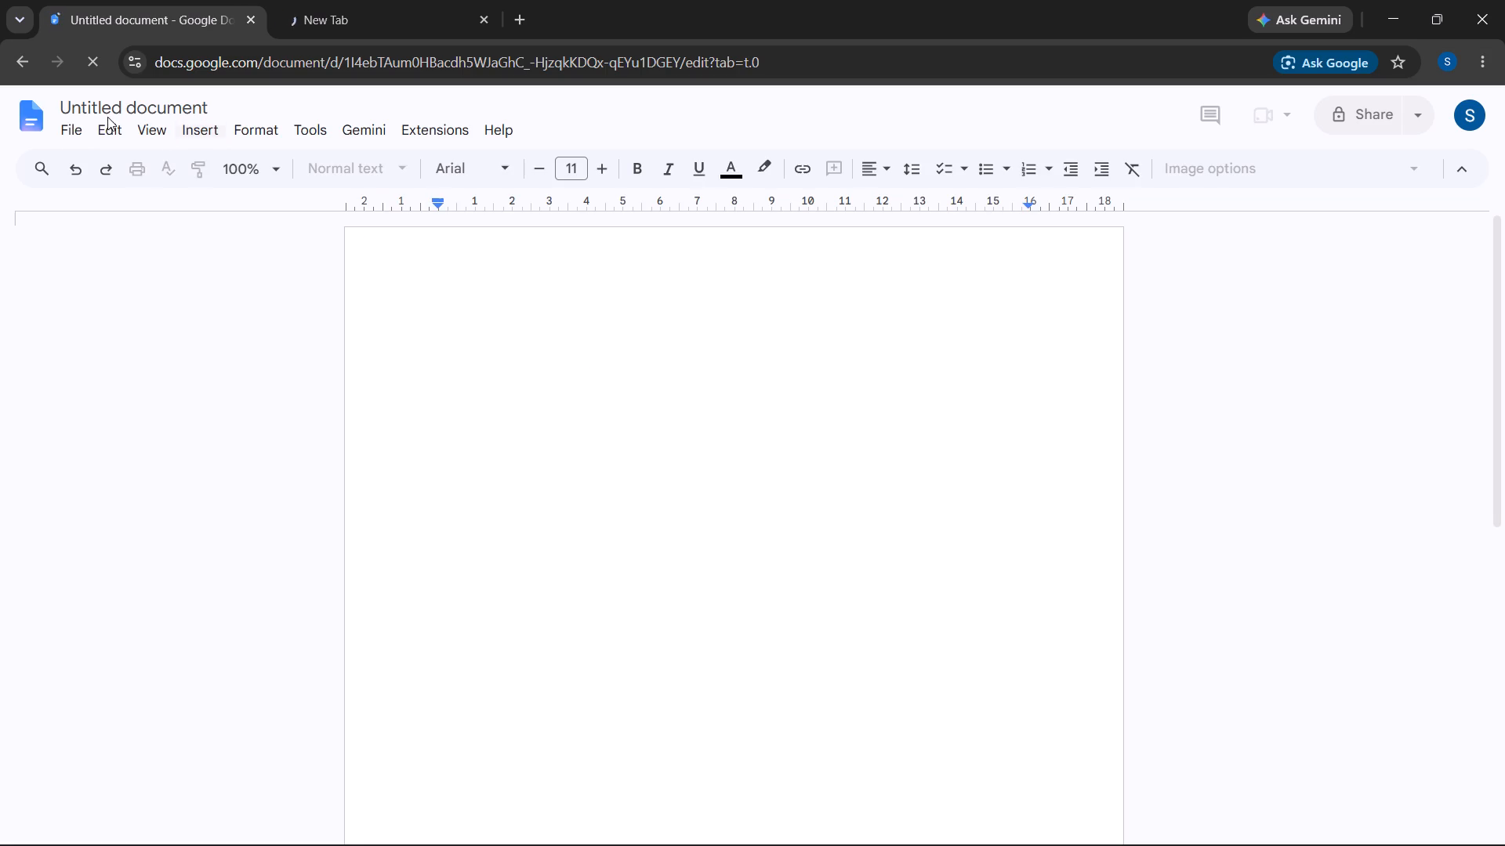
Open the choices for inserting content into the untitled document.
click(201, 136)
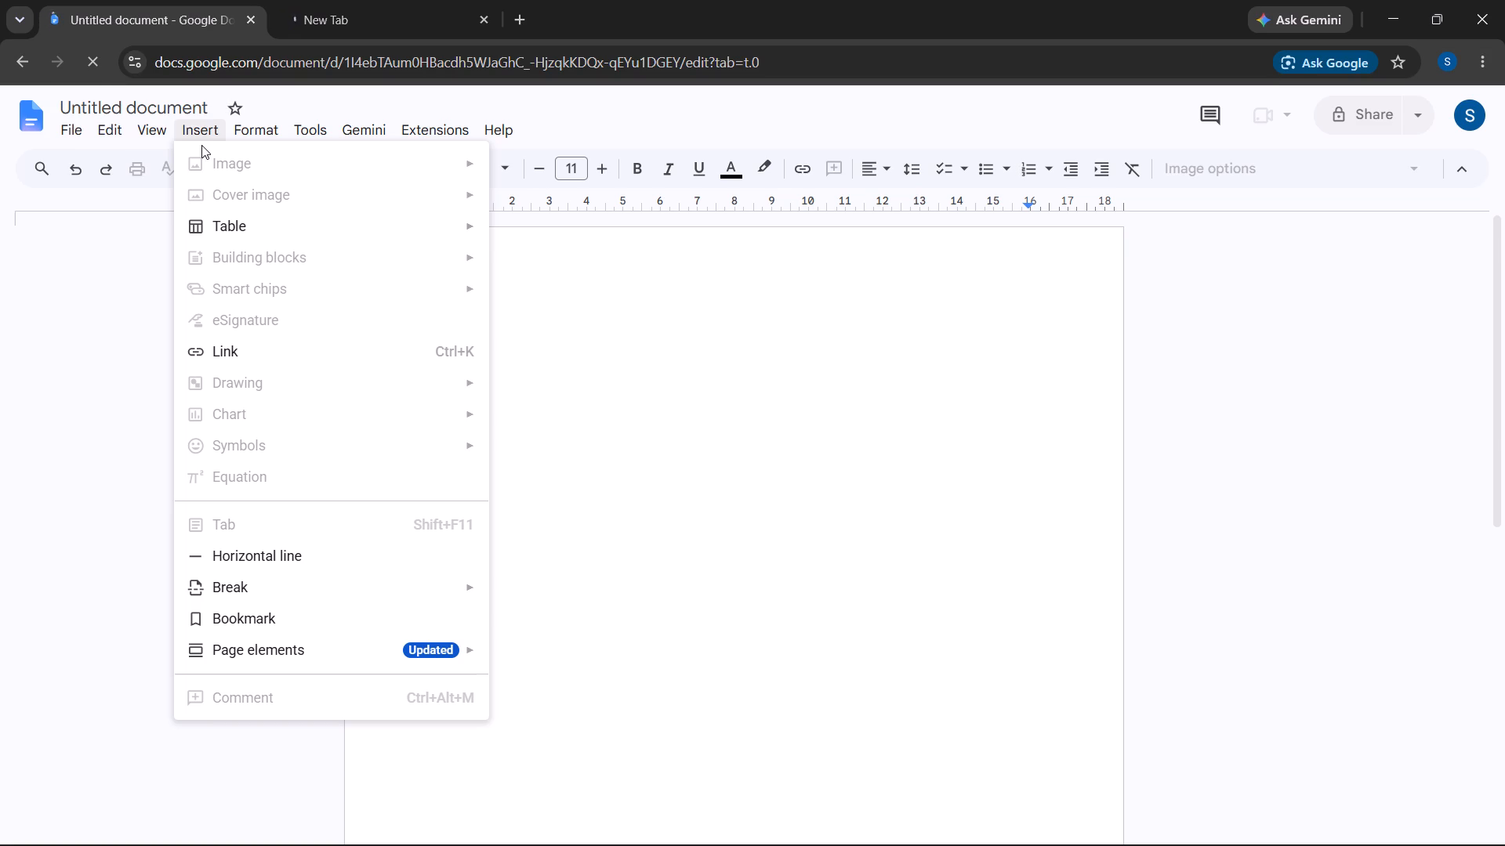
Start inserting an image uploaded from the computer into the blank document.
click(139, 232)
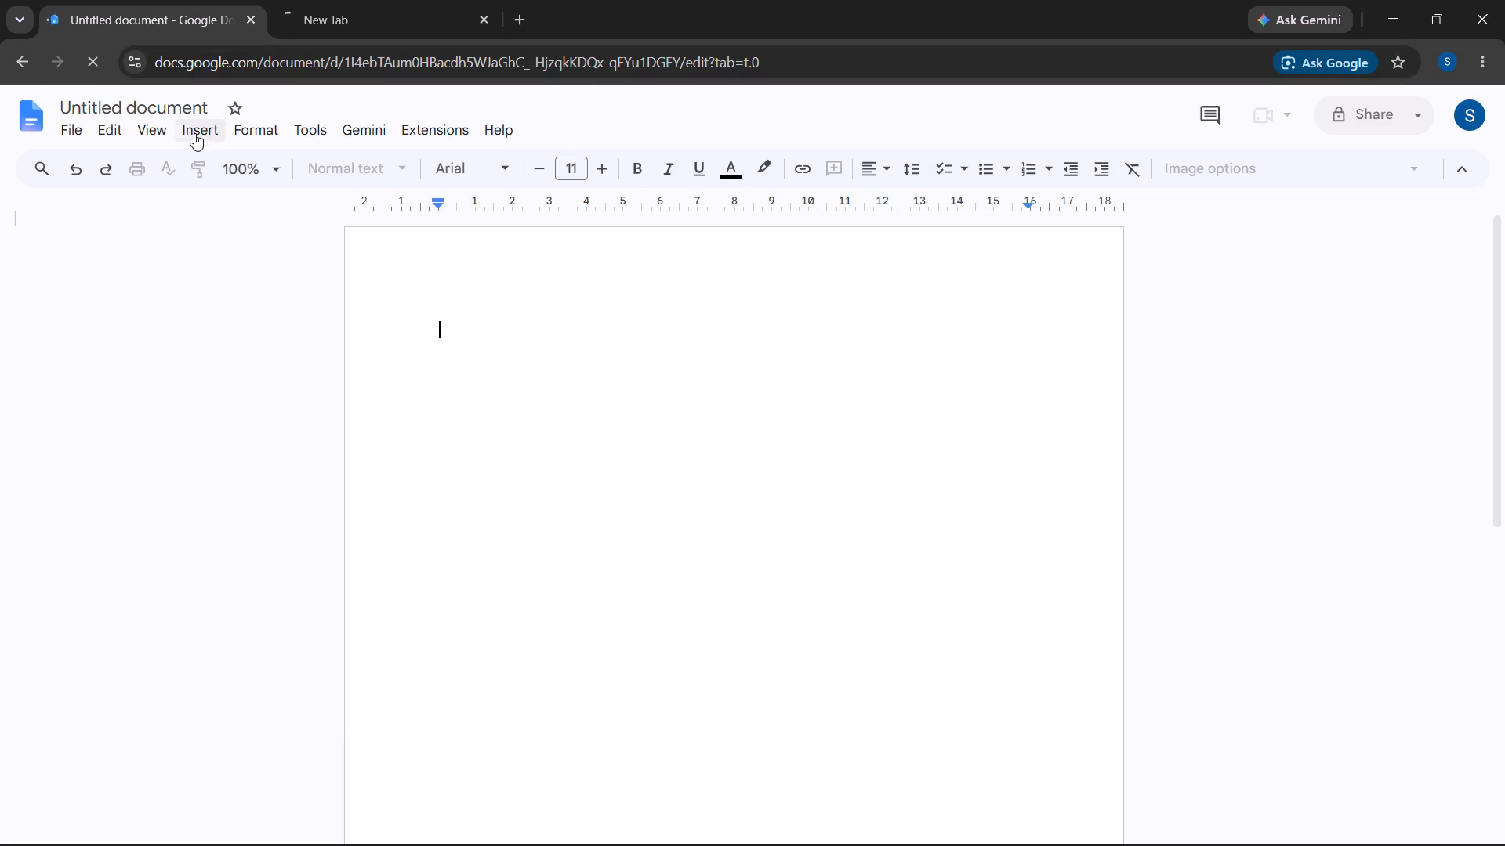
click(194, 133)
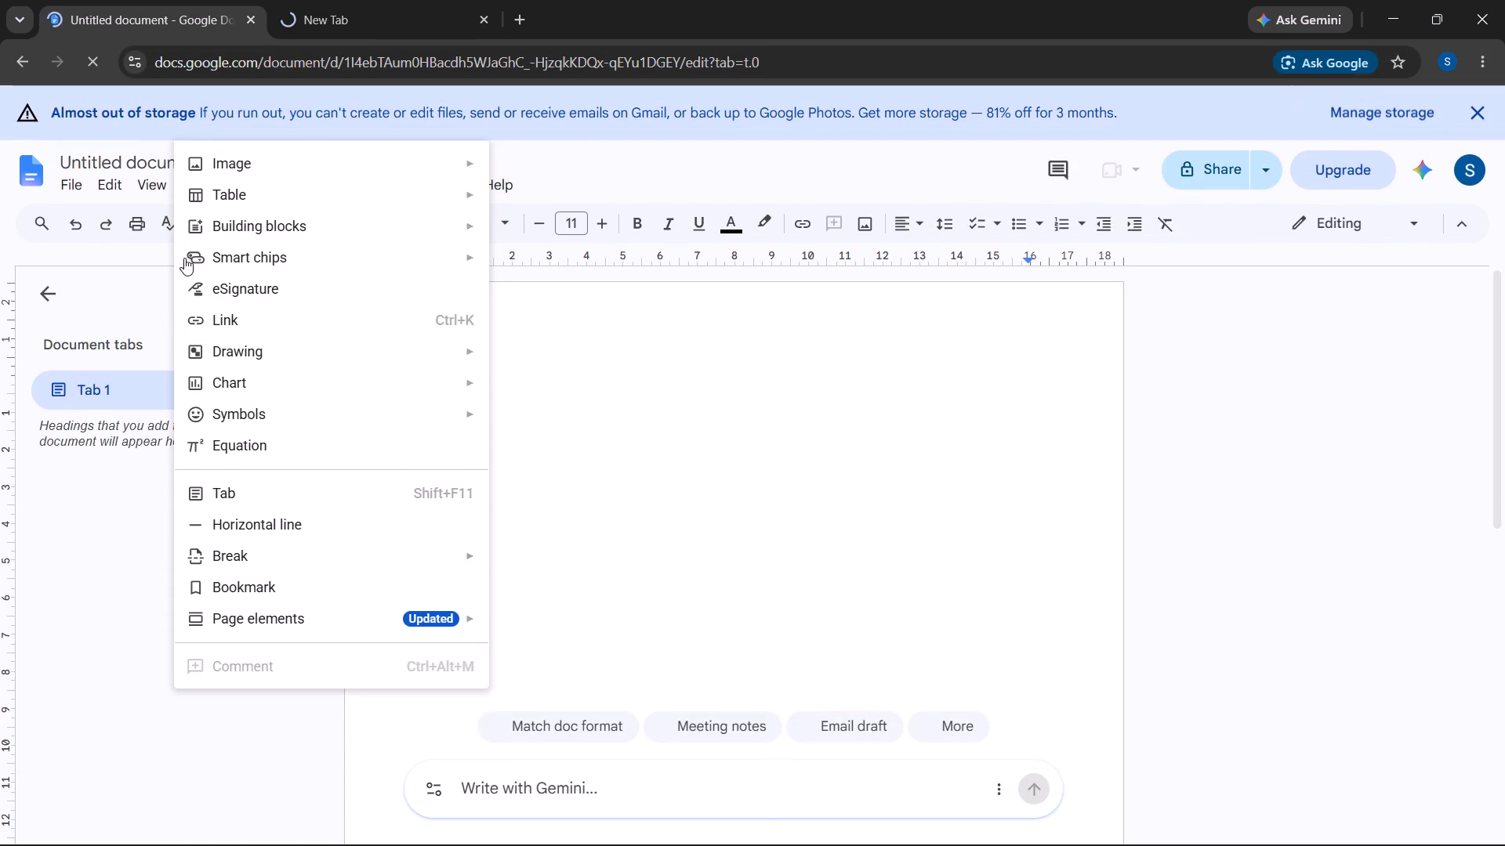
click(210, 230)
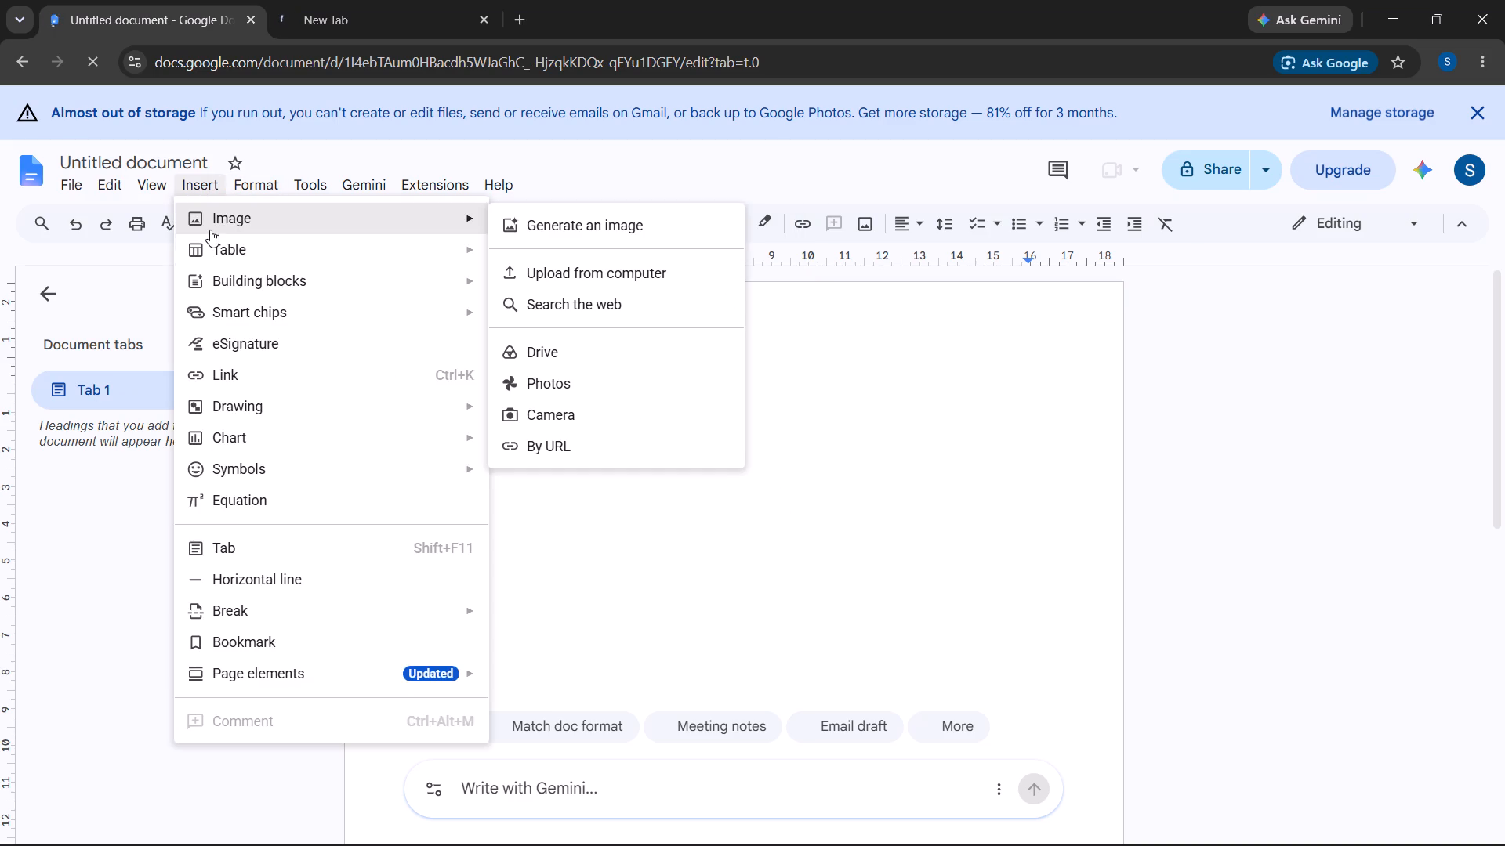
click(582, 272)
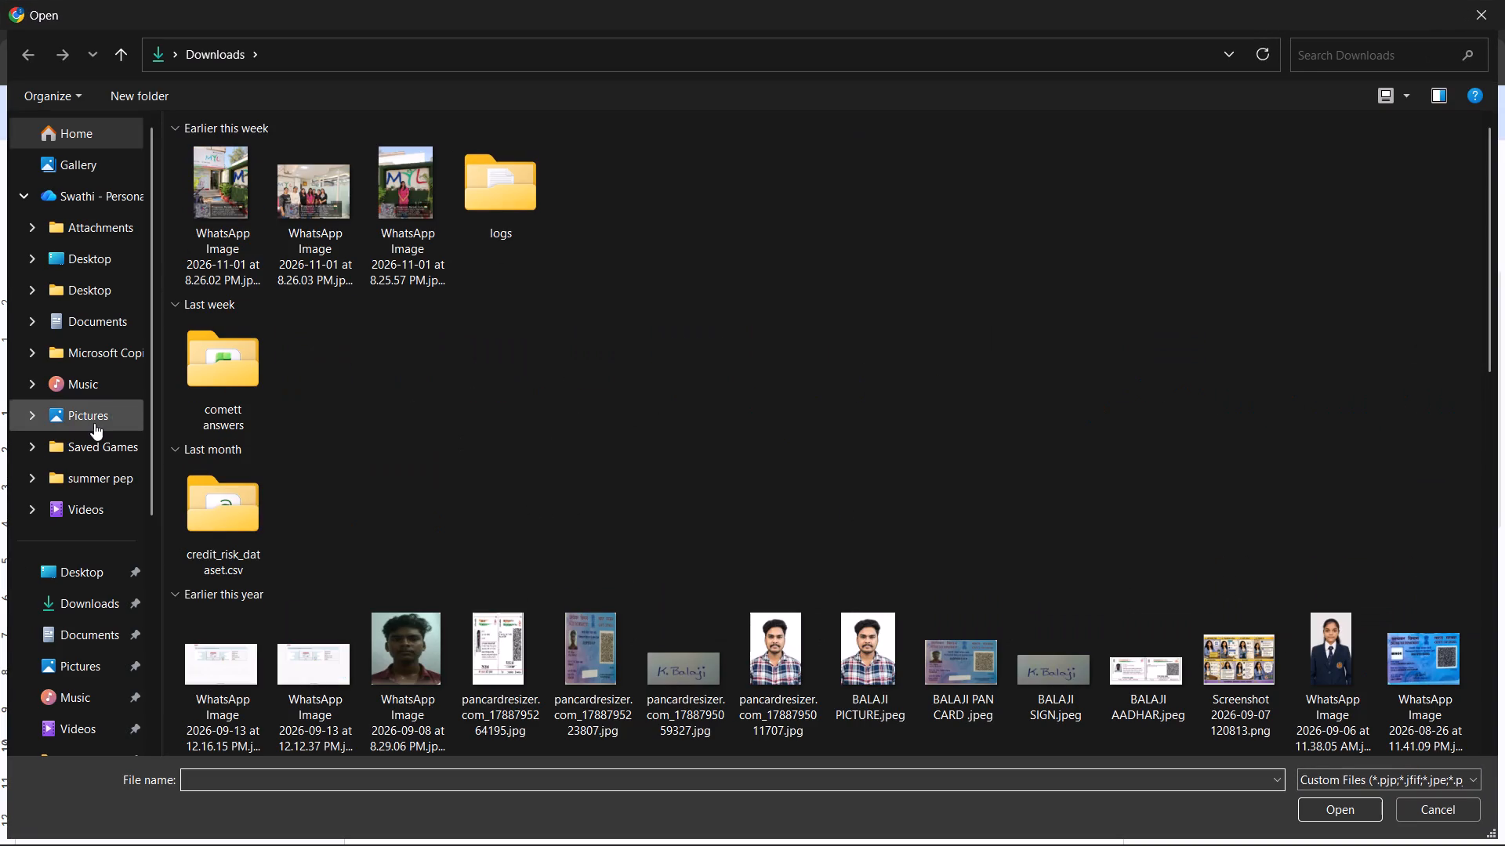
Look through the Screenshots and Screenshots 1 folders in Pictures for the university logo image.
click(88, 420)
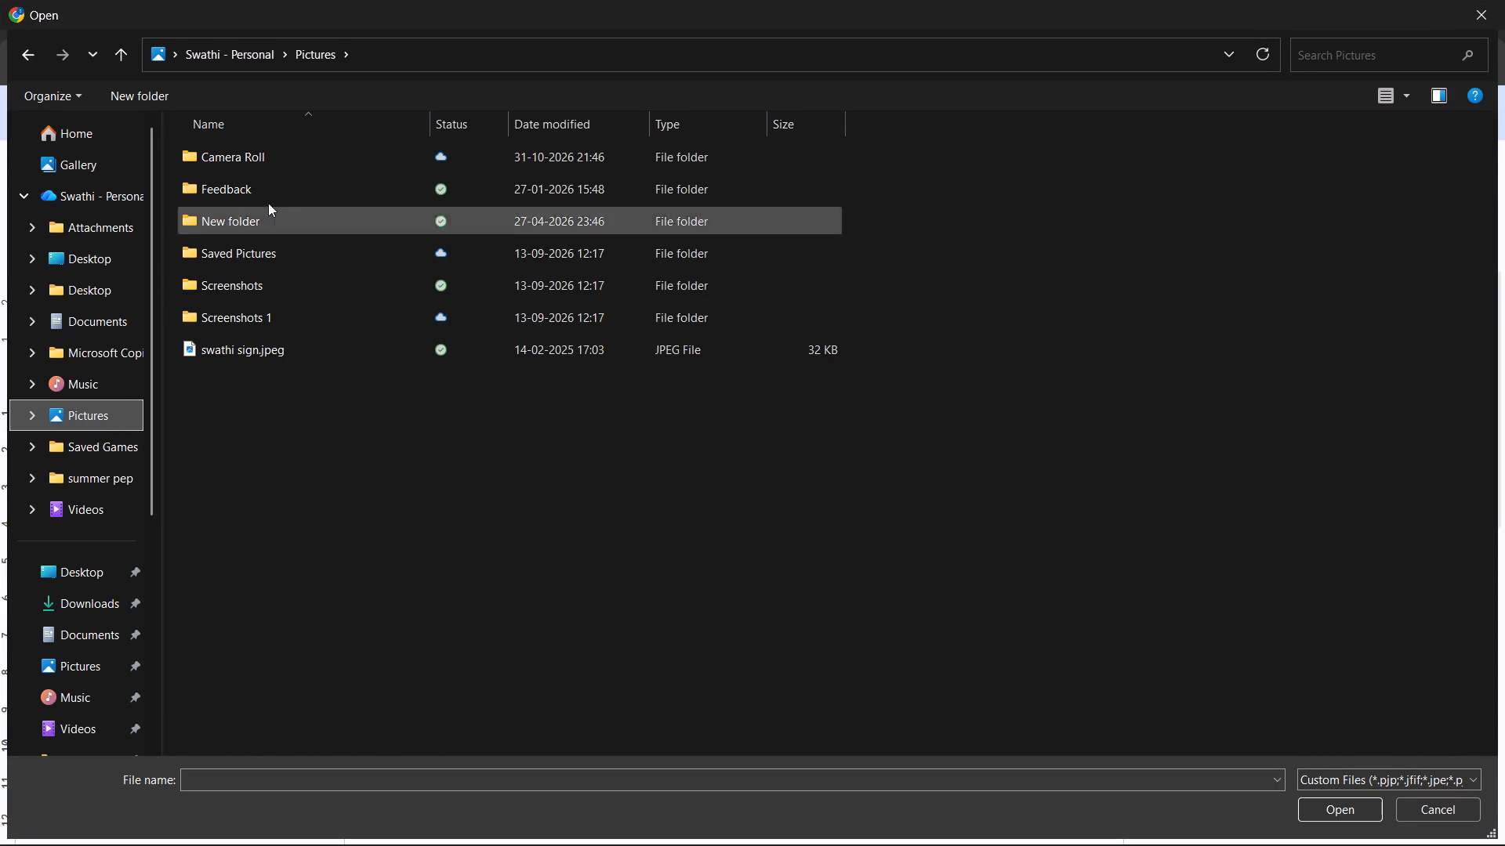
double_click(233, 287)
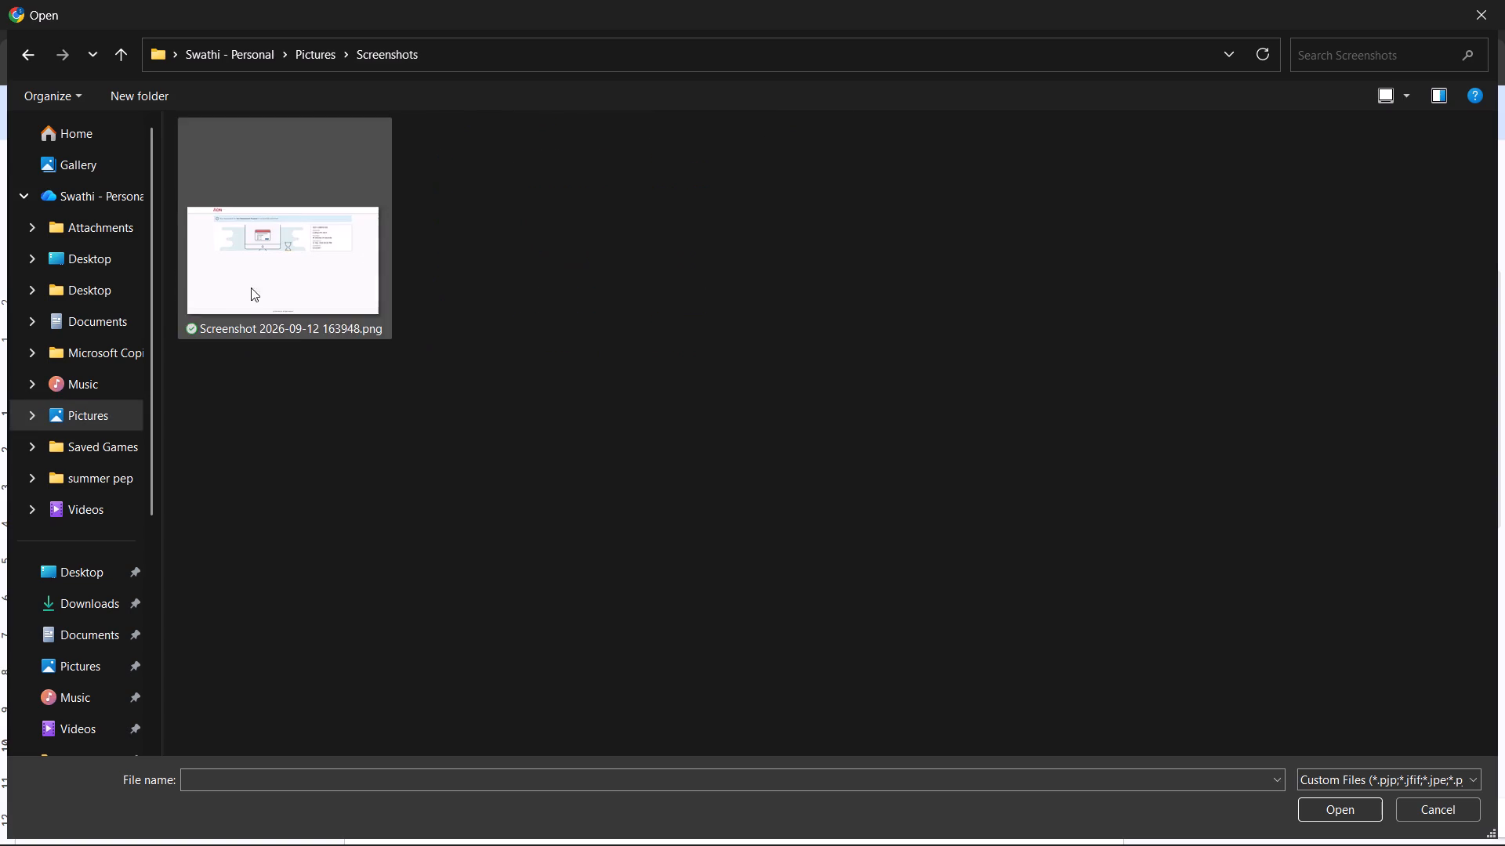
click(70, 425)
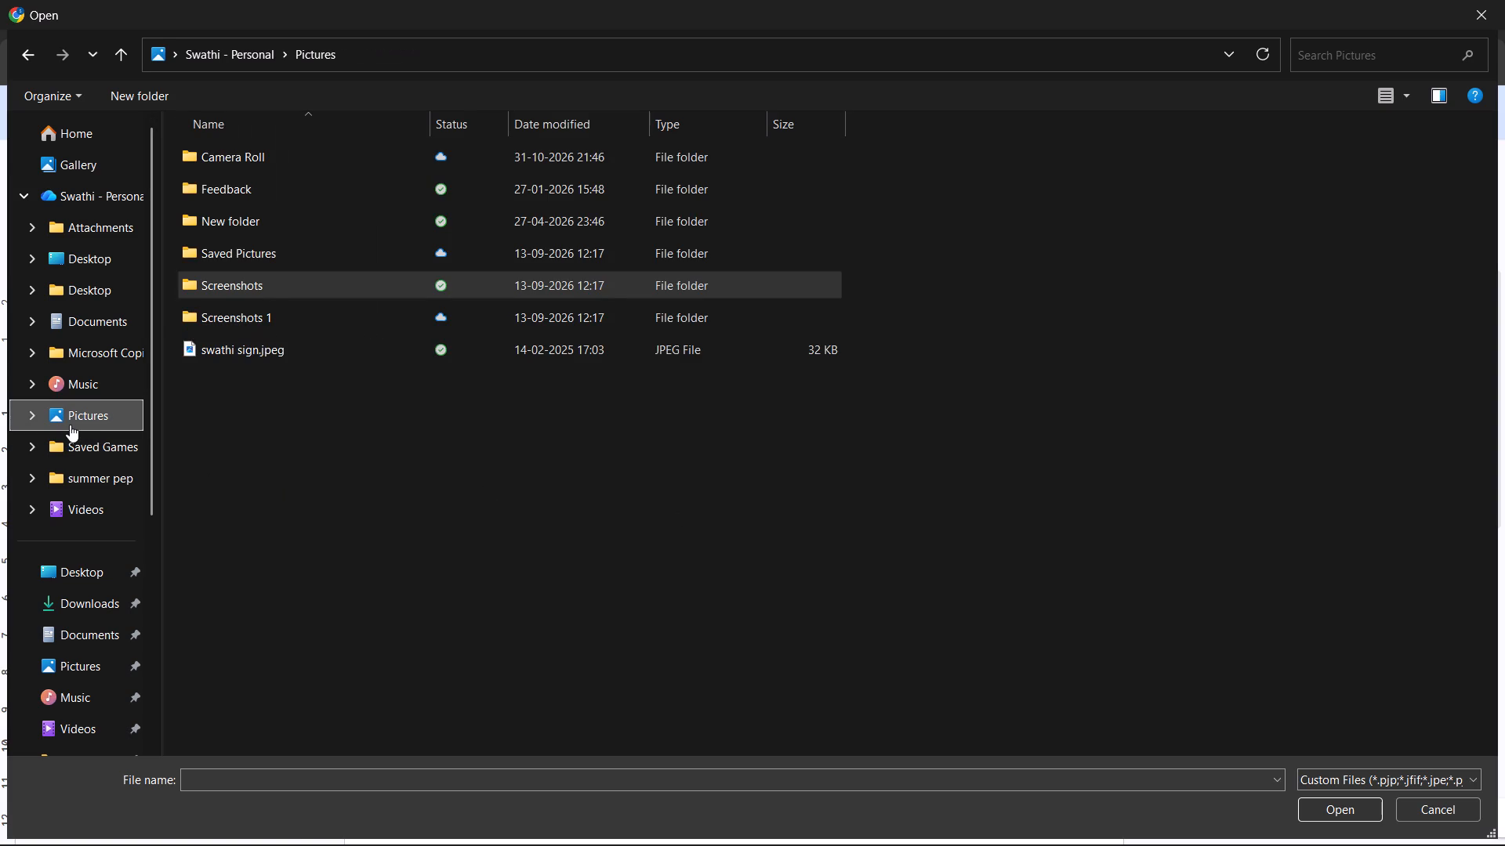
double_click(237, 324)
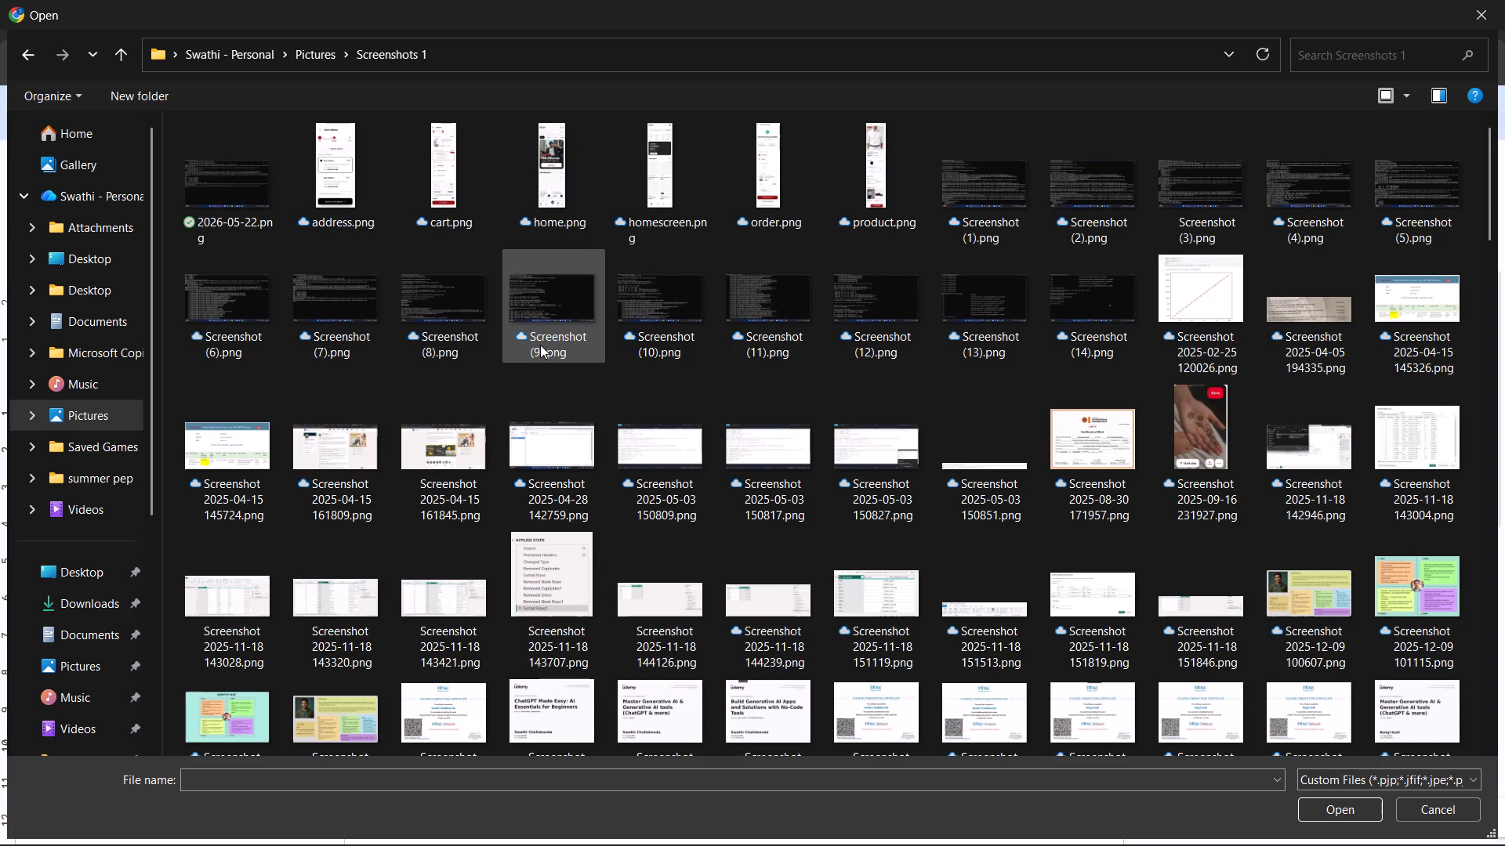
scroll(540, 345, down, 7)
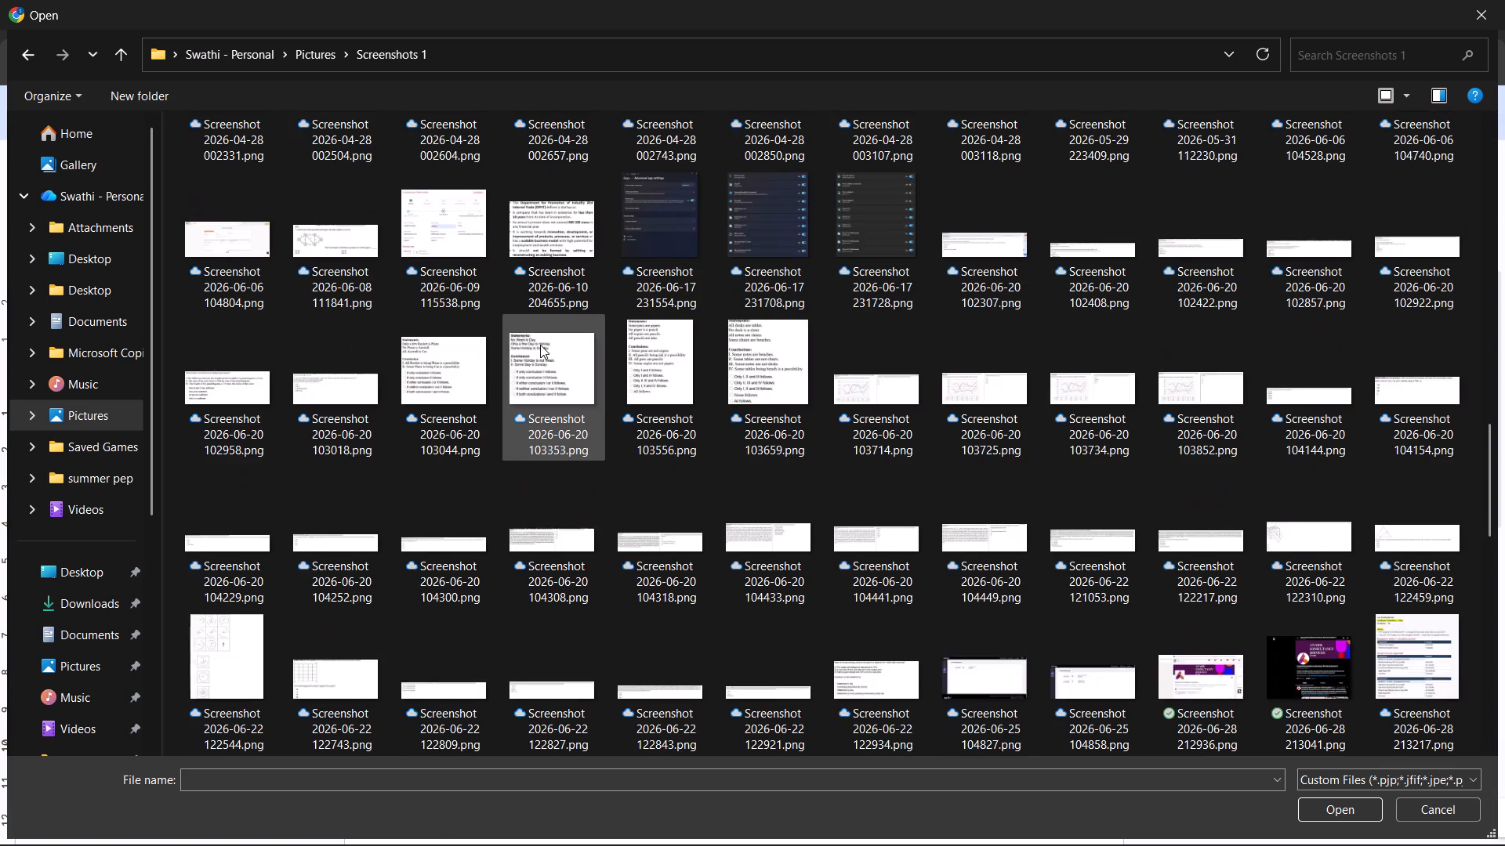
scroll(540, 345, down, 5)
scroll(531, 294, up, 6)
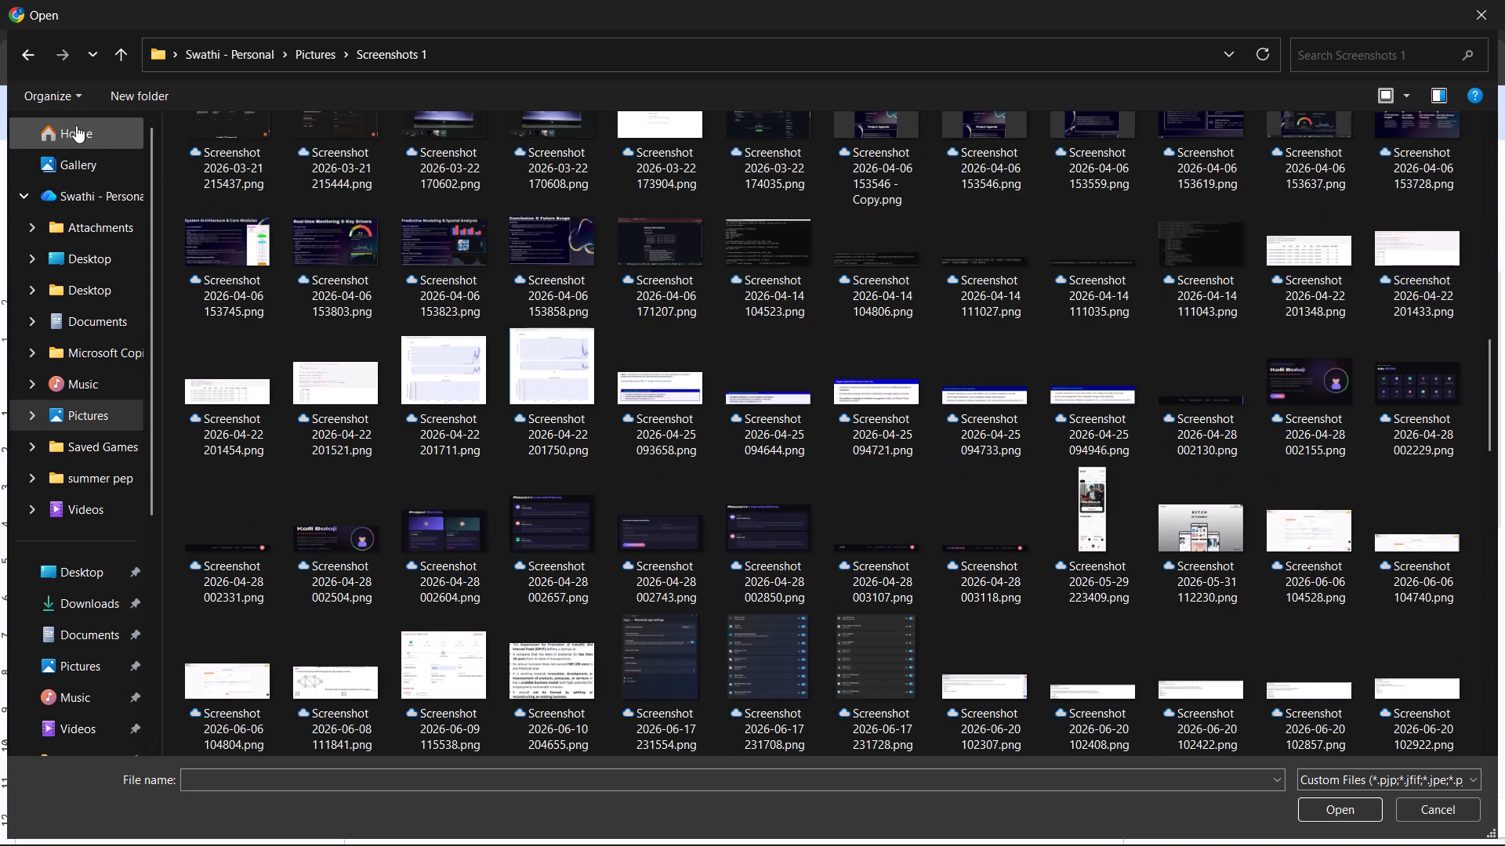
Search the Home location for "lpu" and insert lpu logo.jpg at the top of the document.
click(76, 125)
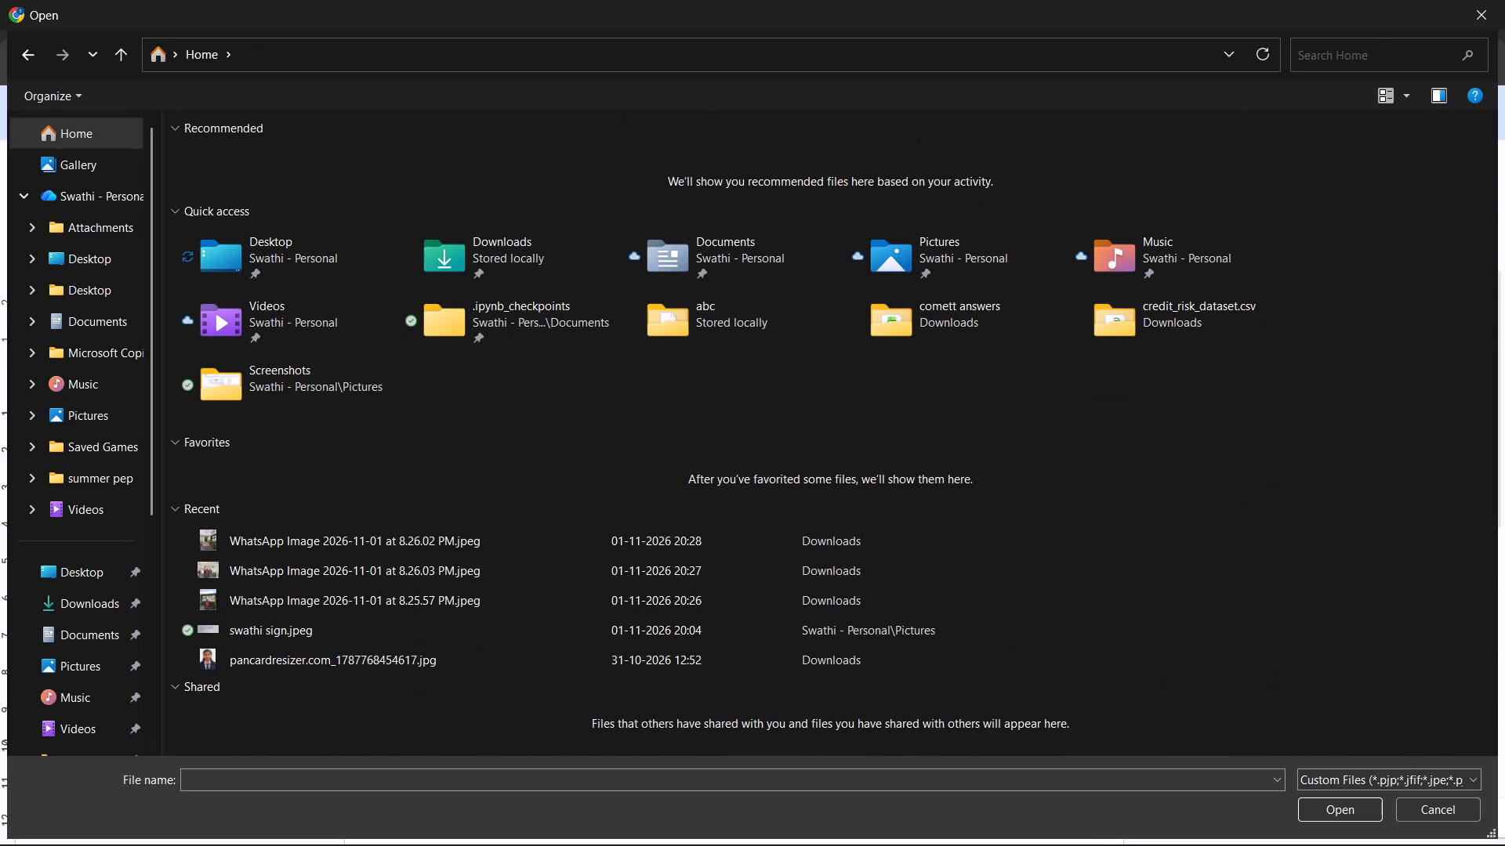
click(1357, 52)
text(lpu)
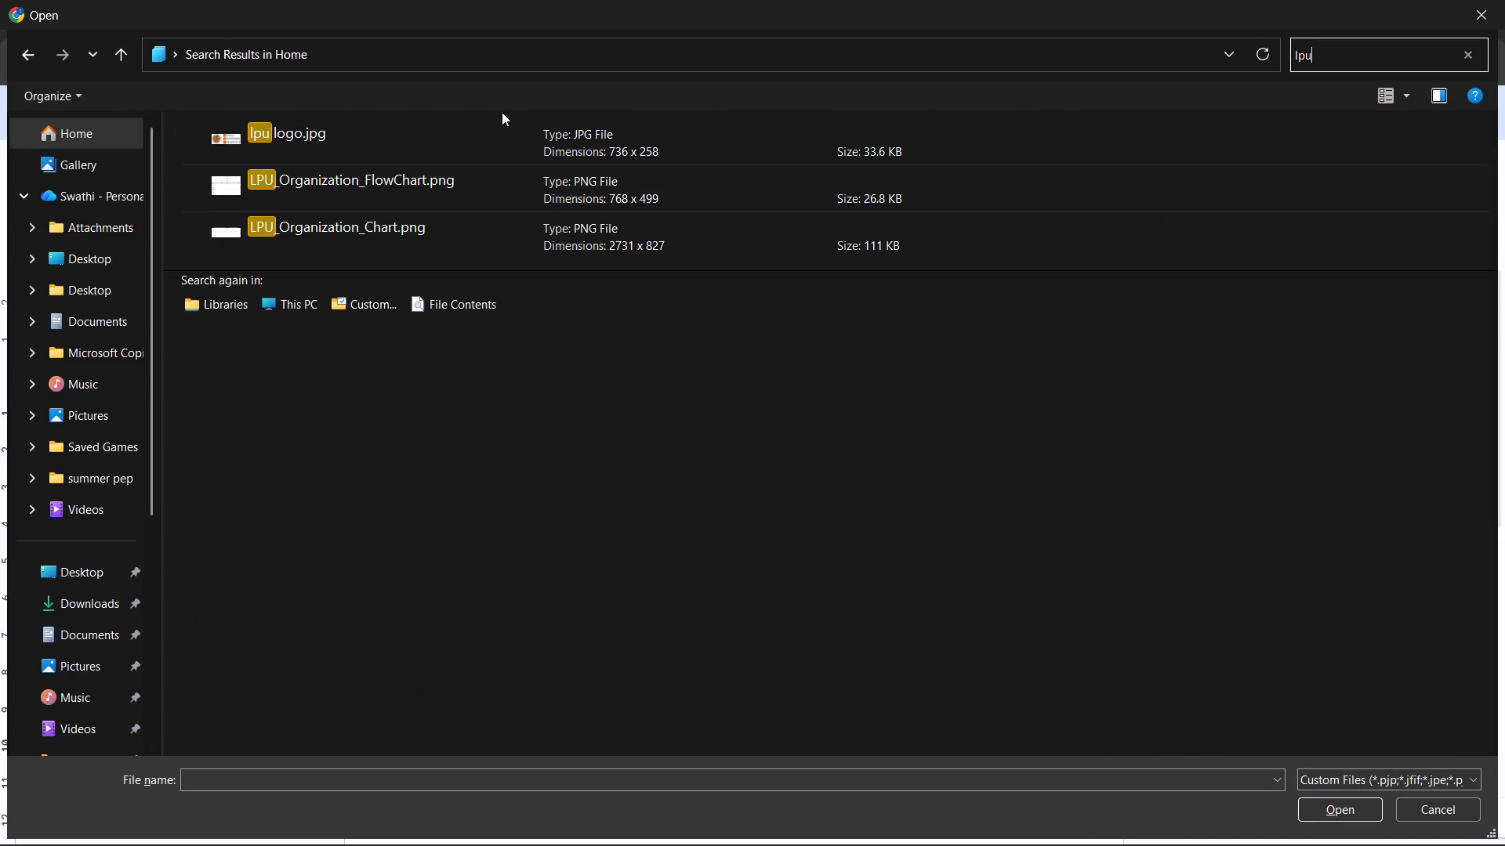
double_click(361, 150)
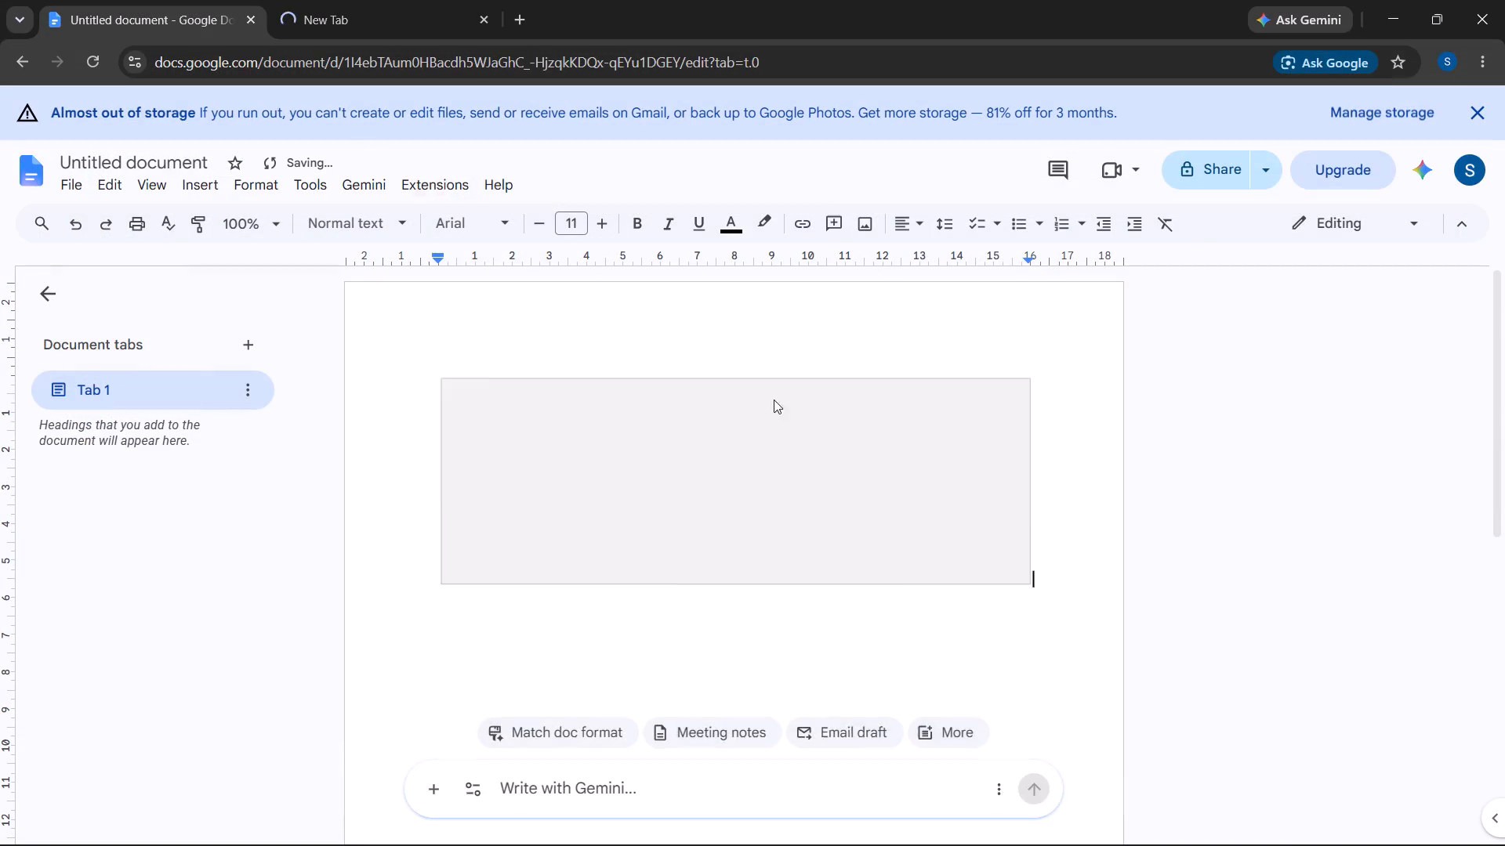
Leave a few blank lines below the logo and add the line "COURSE NAME : IXD803".
key(Return)
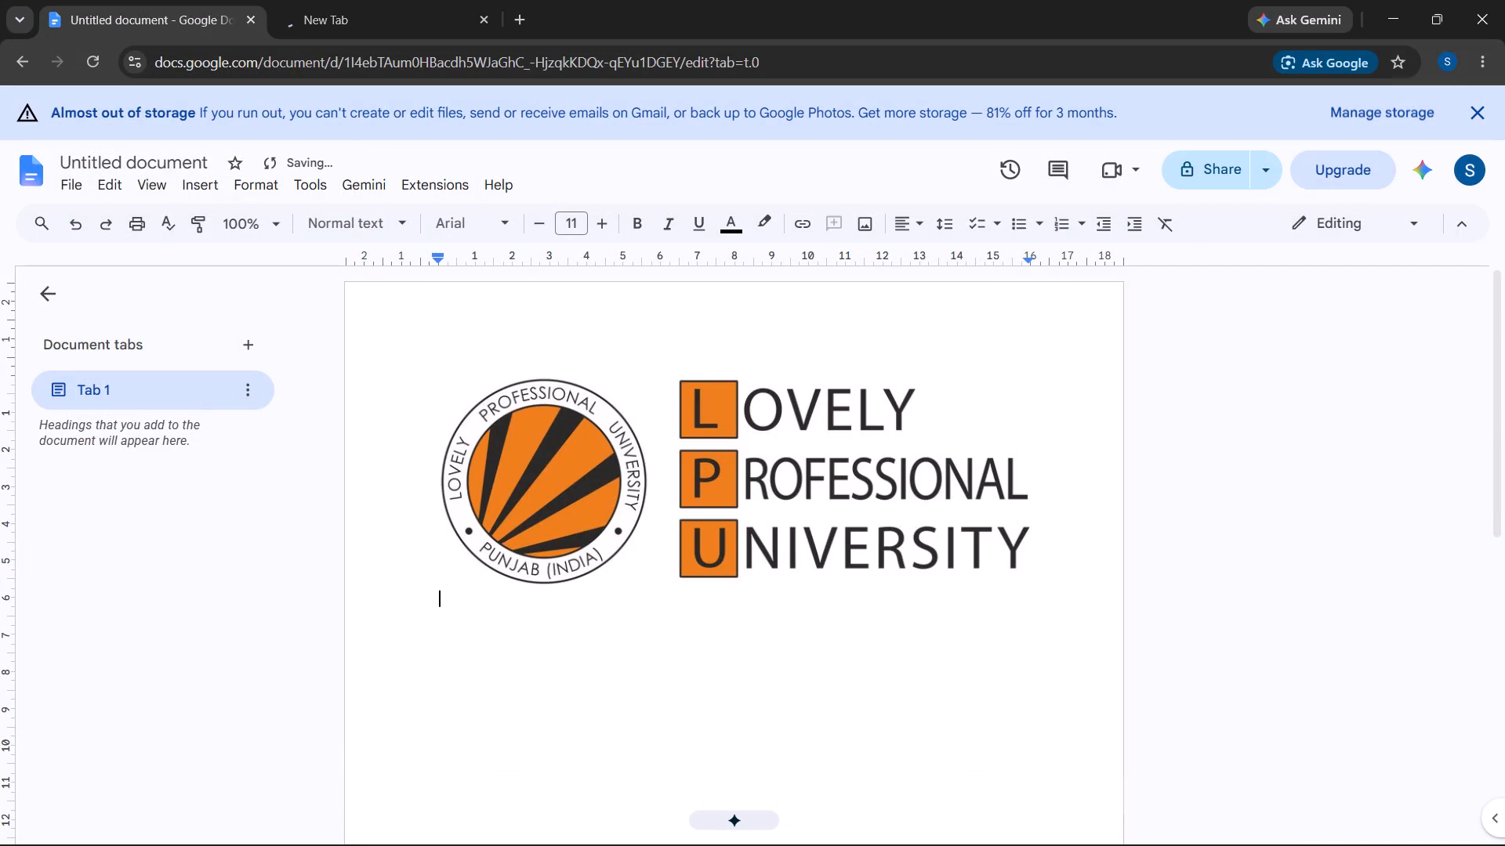
key(Return)
key(Return)
key(Return)
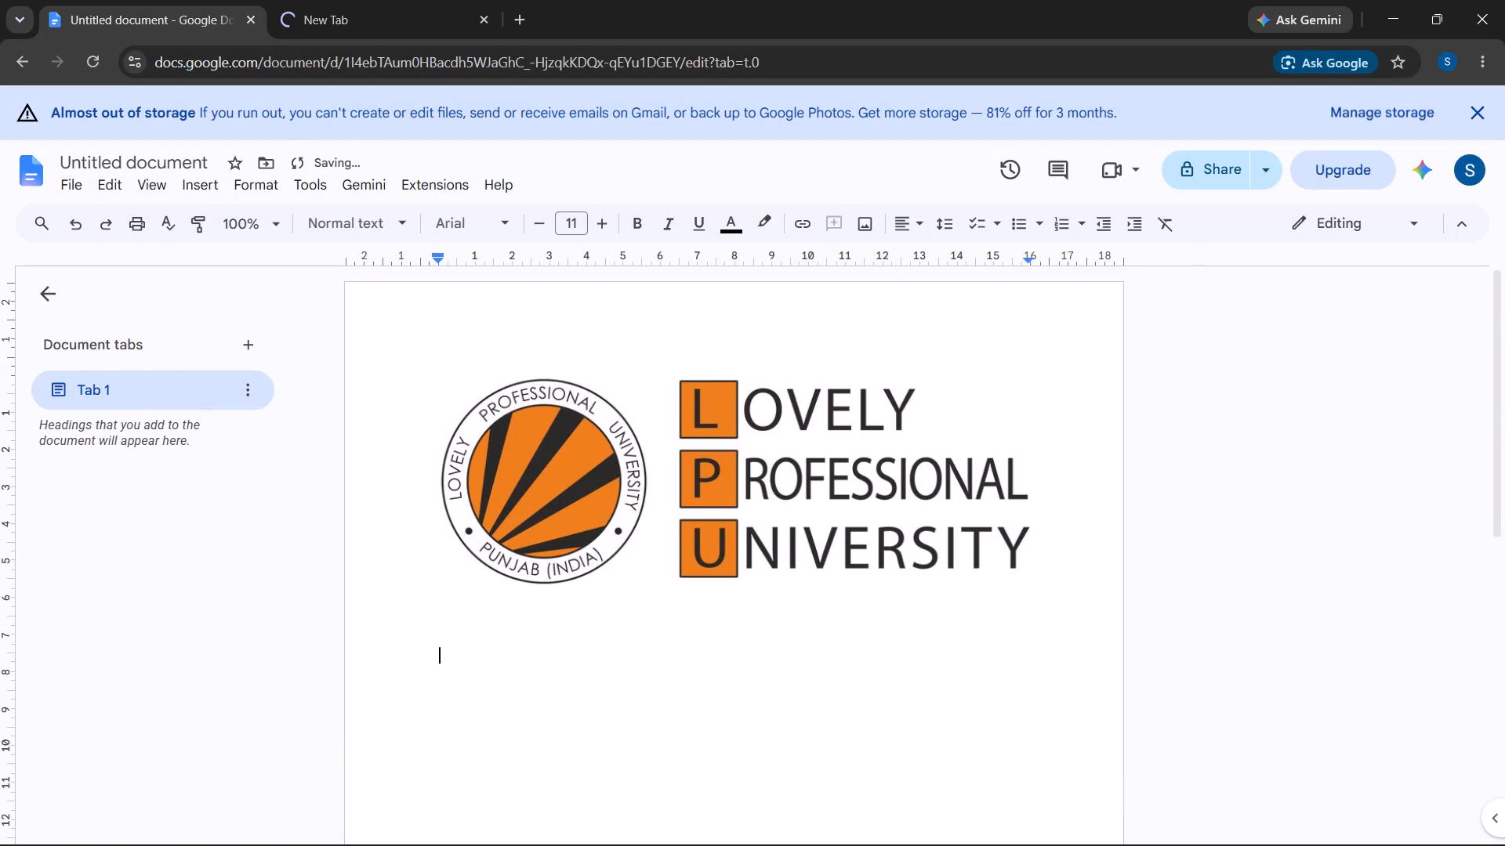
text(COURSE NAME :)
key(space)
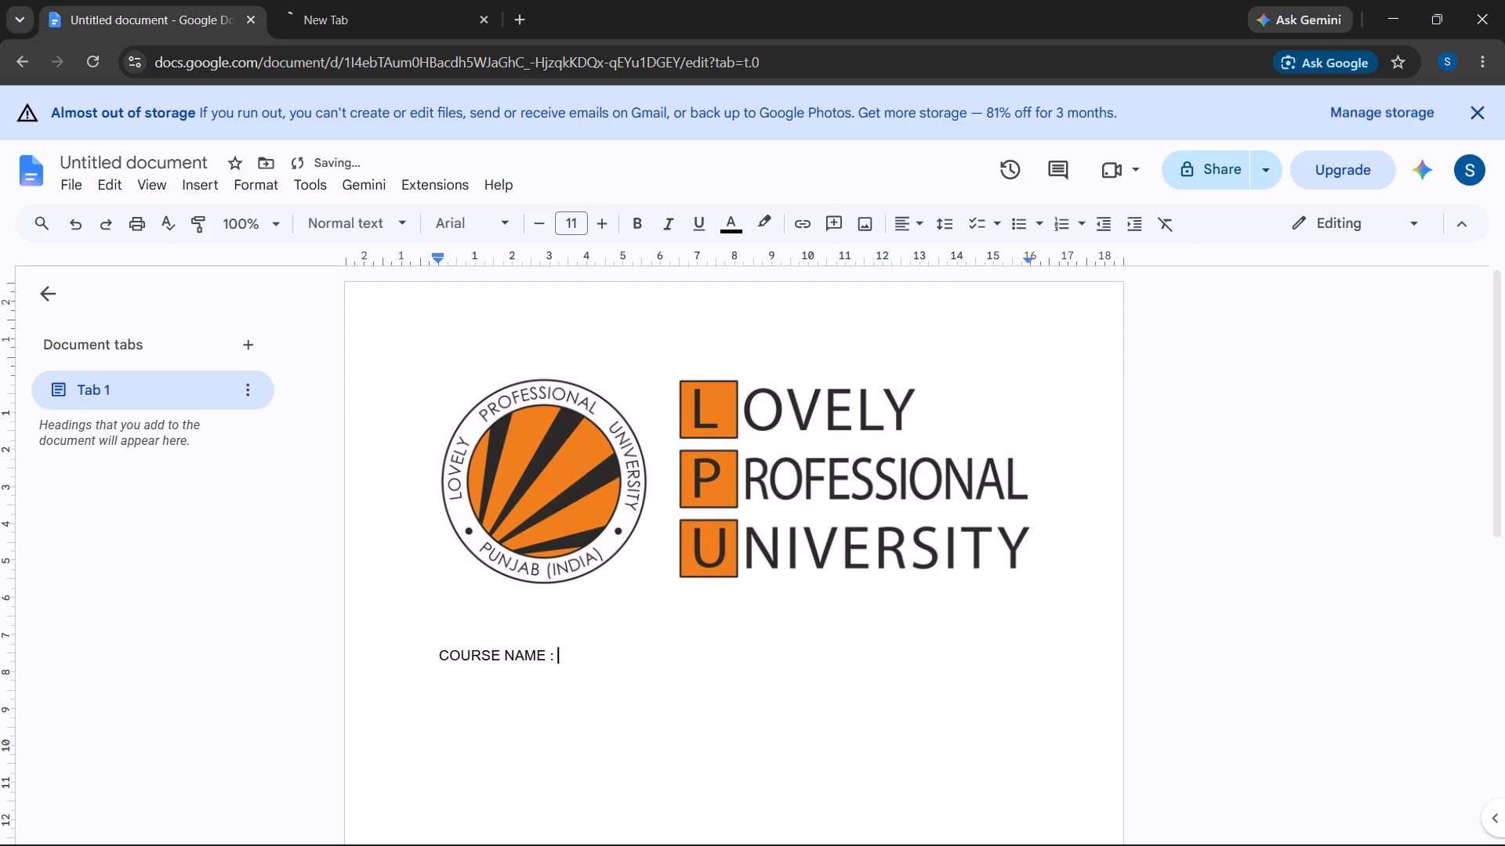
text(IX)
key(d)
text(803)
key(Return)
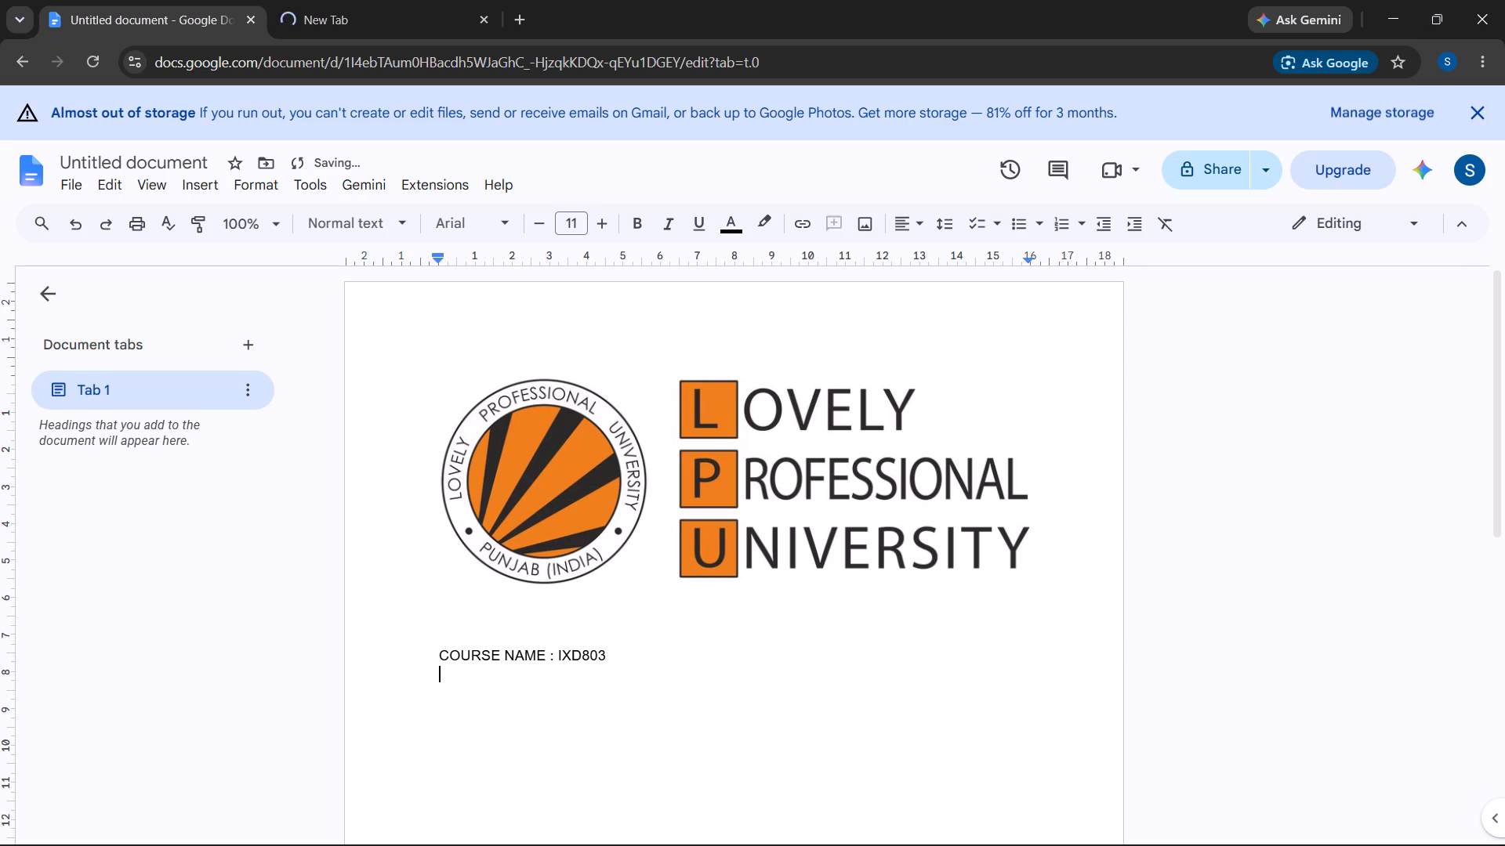
Add the line "ASSIGNMENT NAME : CA3" below the course name, separated by a blank line.
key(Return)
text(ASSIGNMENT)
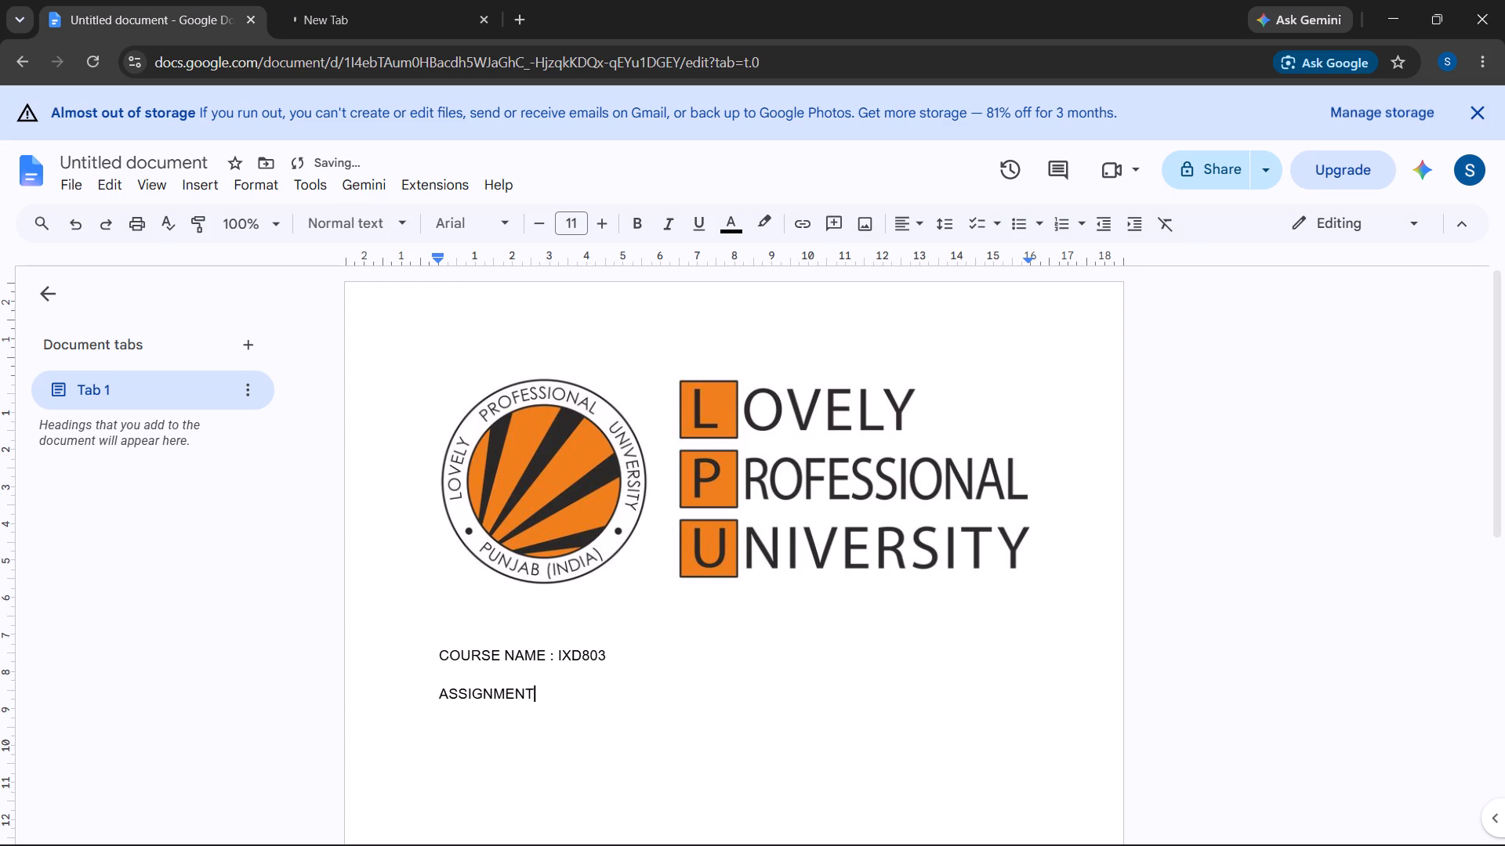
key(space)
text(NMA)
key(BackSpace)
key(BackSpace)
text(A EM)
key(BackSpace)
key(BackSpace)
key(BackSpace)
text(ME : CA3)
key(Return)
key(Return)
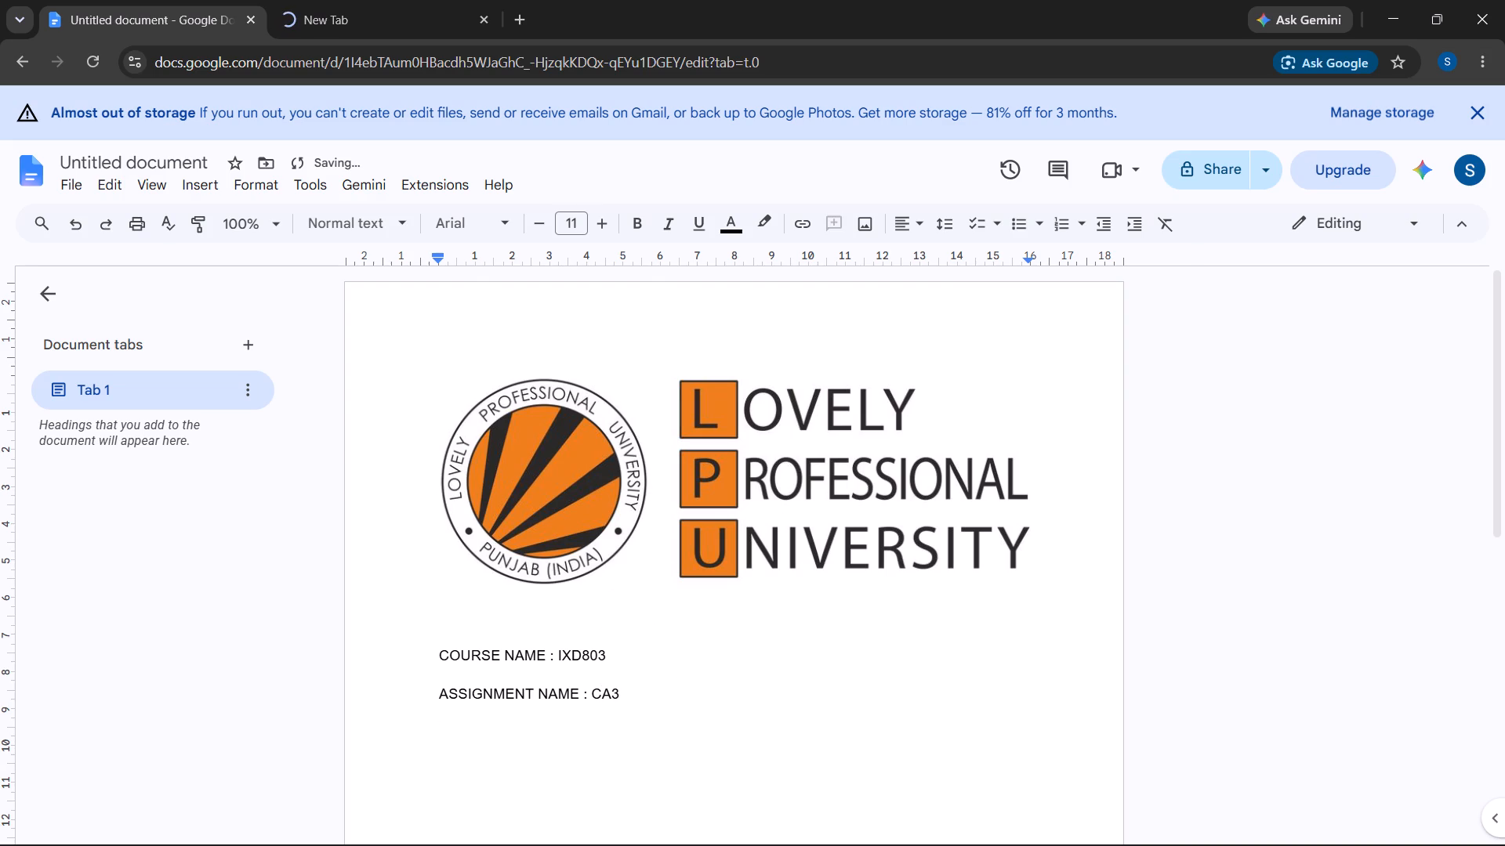
Add a "NAME :" line with the student's full name below the assignment line, followed by a blank line.
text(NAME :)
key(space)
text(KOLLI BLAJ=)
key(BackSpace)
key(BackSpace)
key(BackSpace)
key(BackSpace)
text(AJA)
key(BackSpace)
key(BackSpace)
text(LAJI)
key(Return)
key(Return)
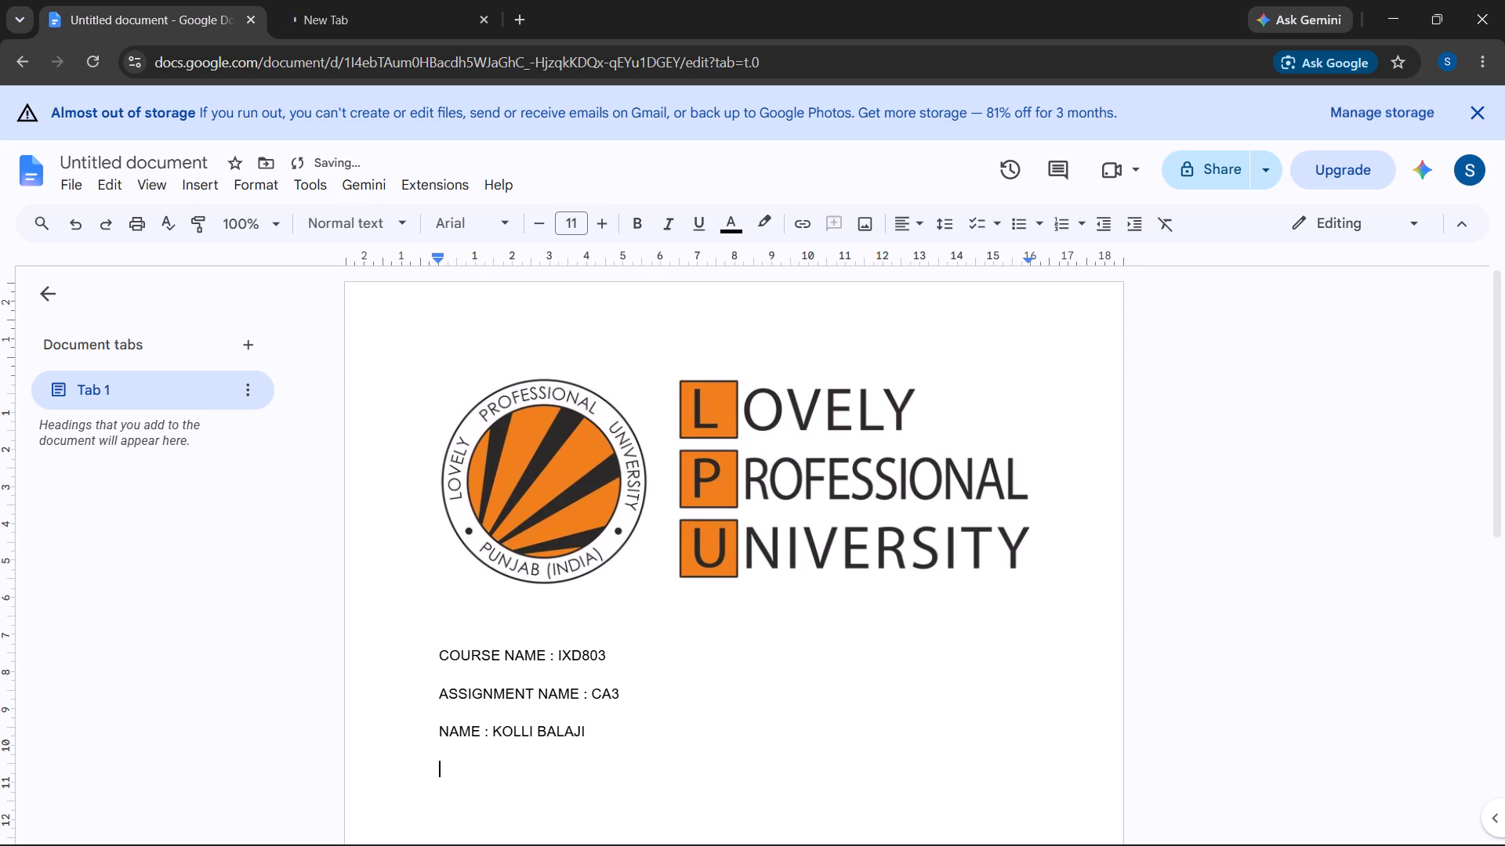
Return to the loading WhatsApp Web tab and clear its web.whatsapp.com address to start entering an address again.
click(376, 0)
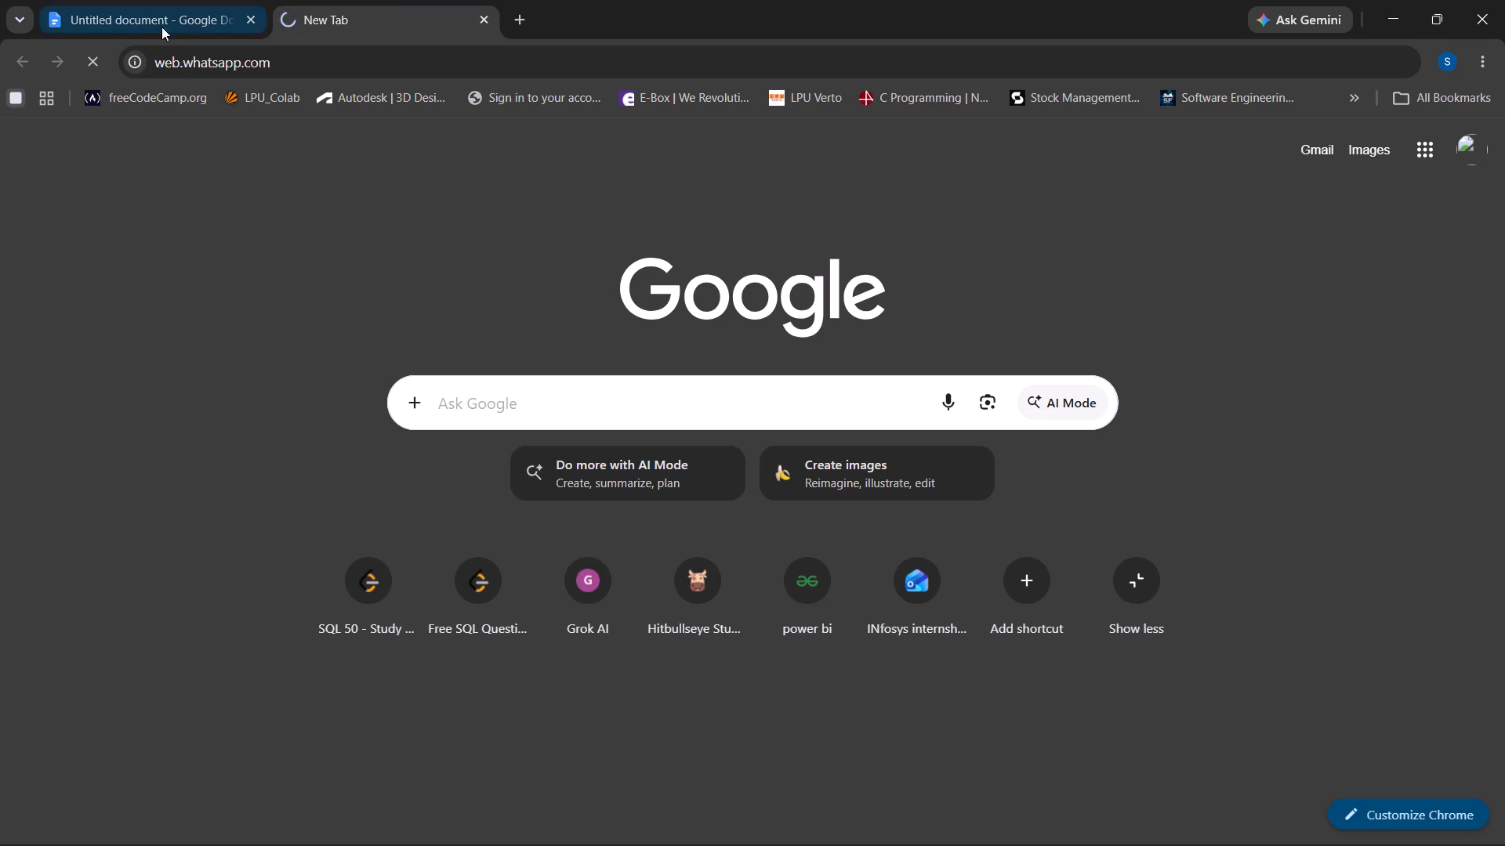
click(321, 52)
key(apostrophe)
key(BackSpace)
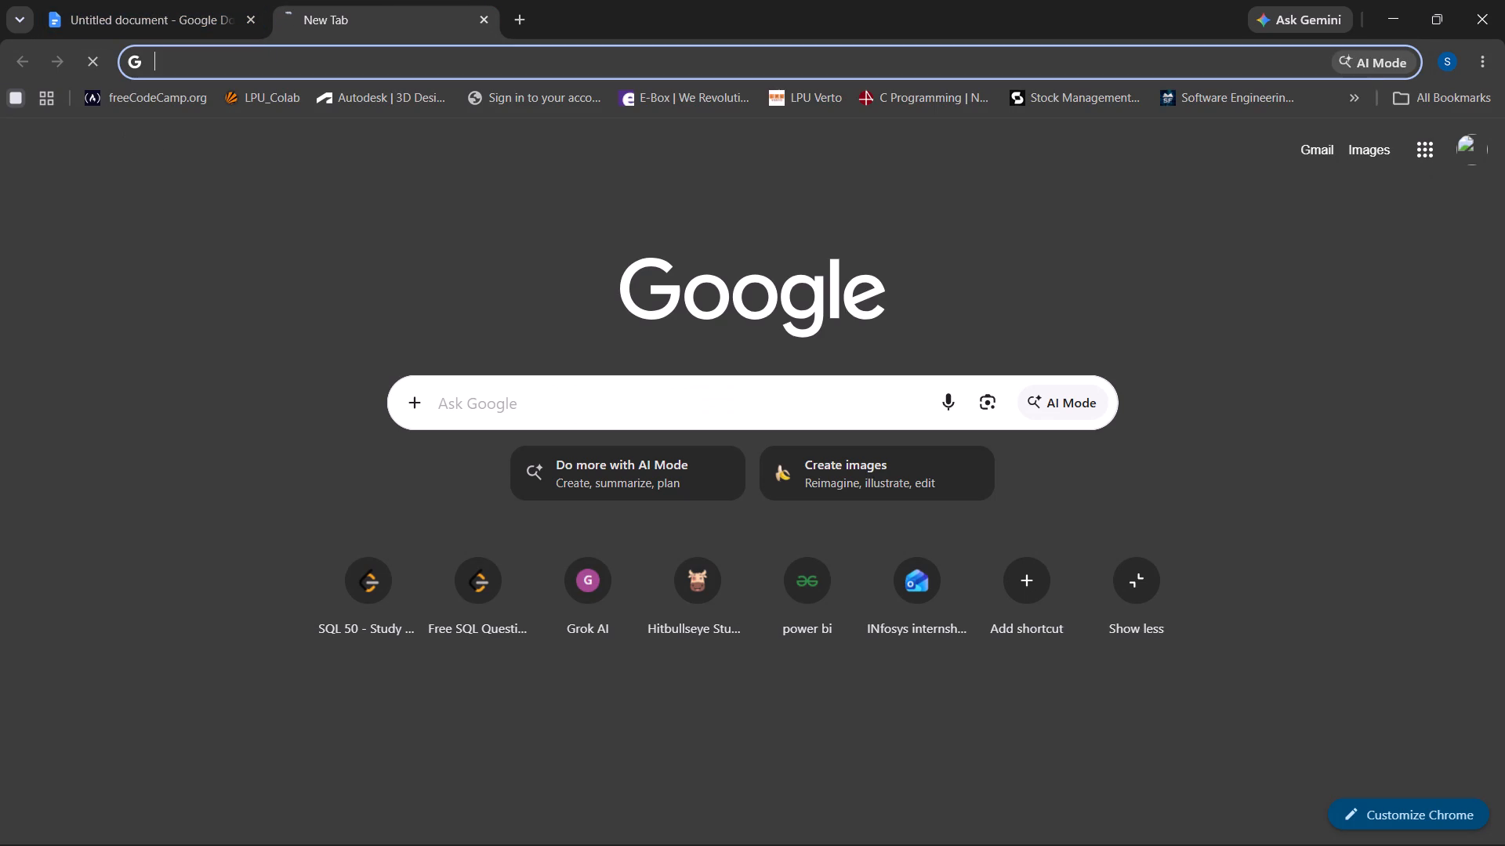
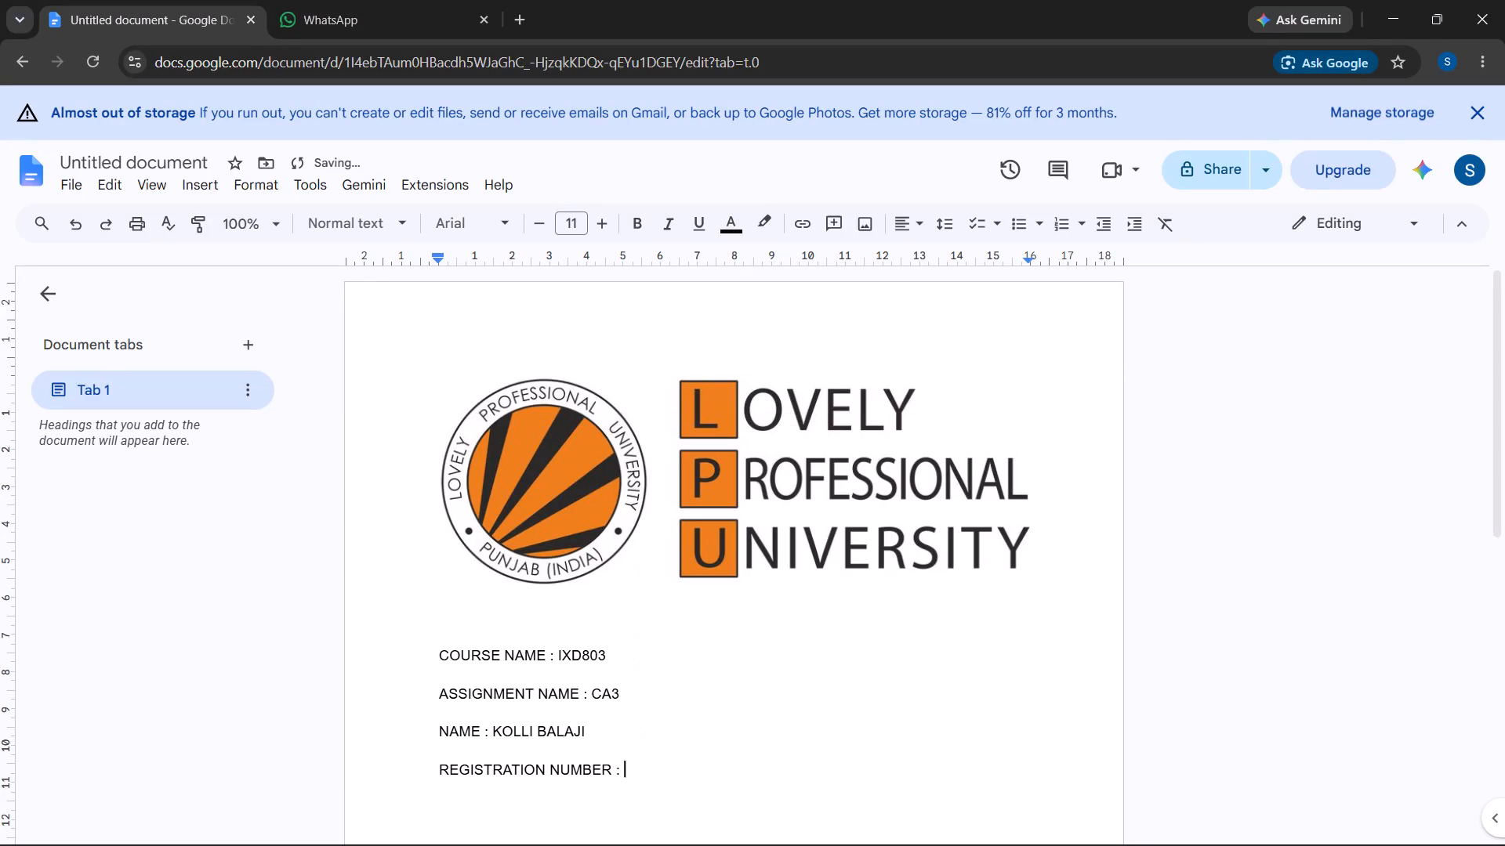
Complete the "REGISTRATION NUMBER :" line with the student's registration number and start the "SECTION :" line, leaving one blank line between them.
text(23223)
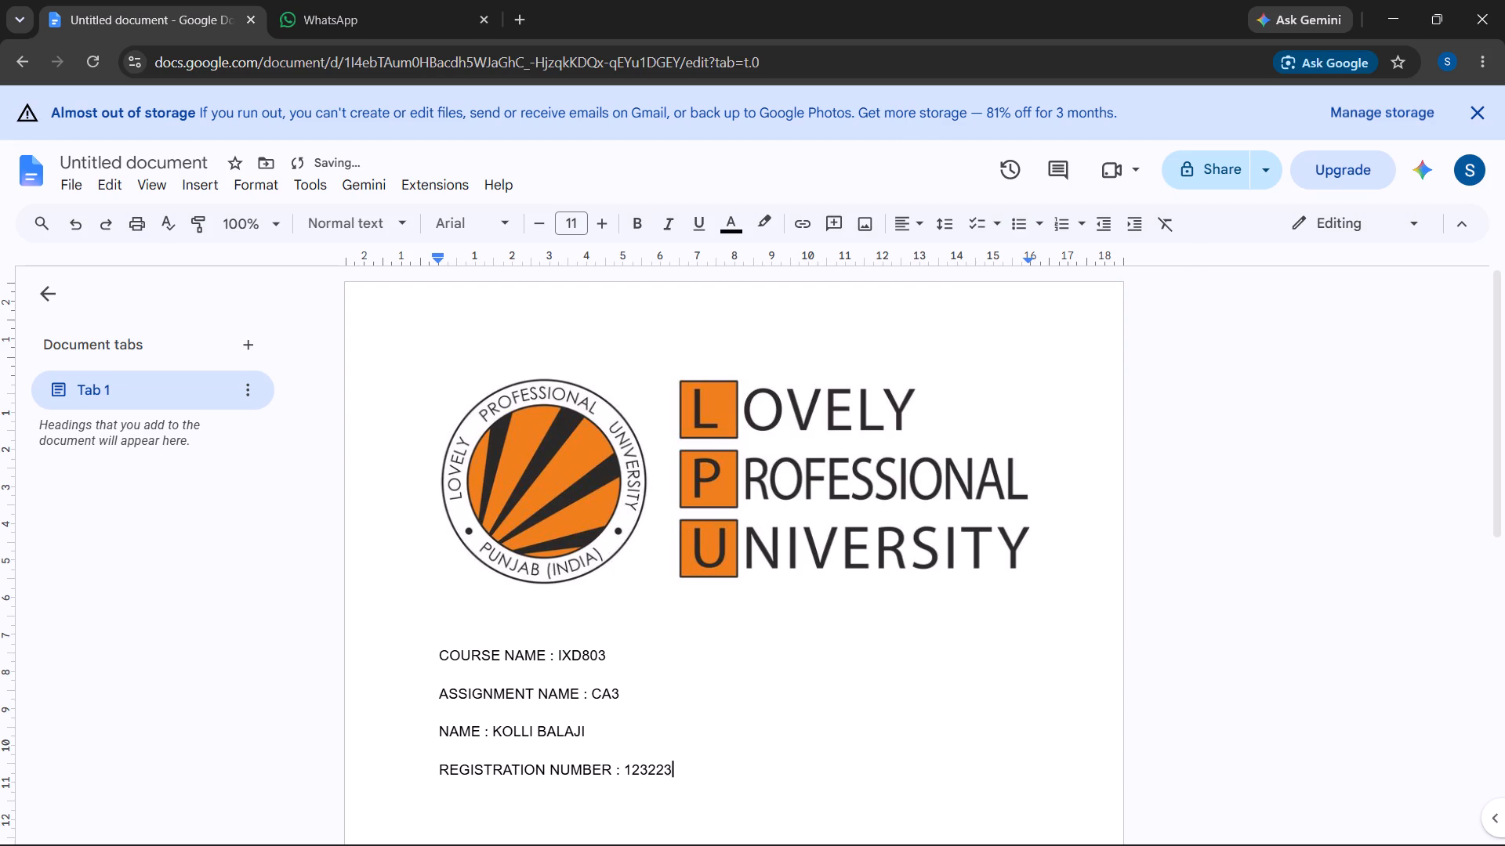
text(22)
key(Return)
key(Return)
Add the line "SECTION : K4O2337" below the registration number and start a new line.
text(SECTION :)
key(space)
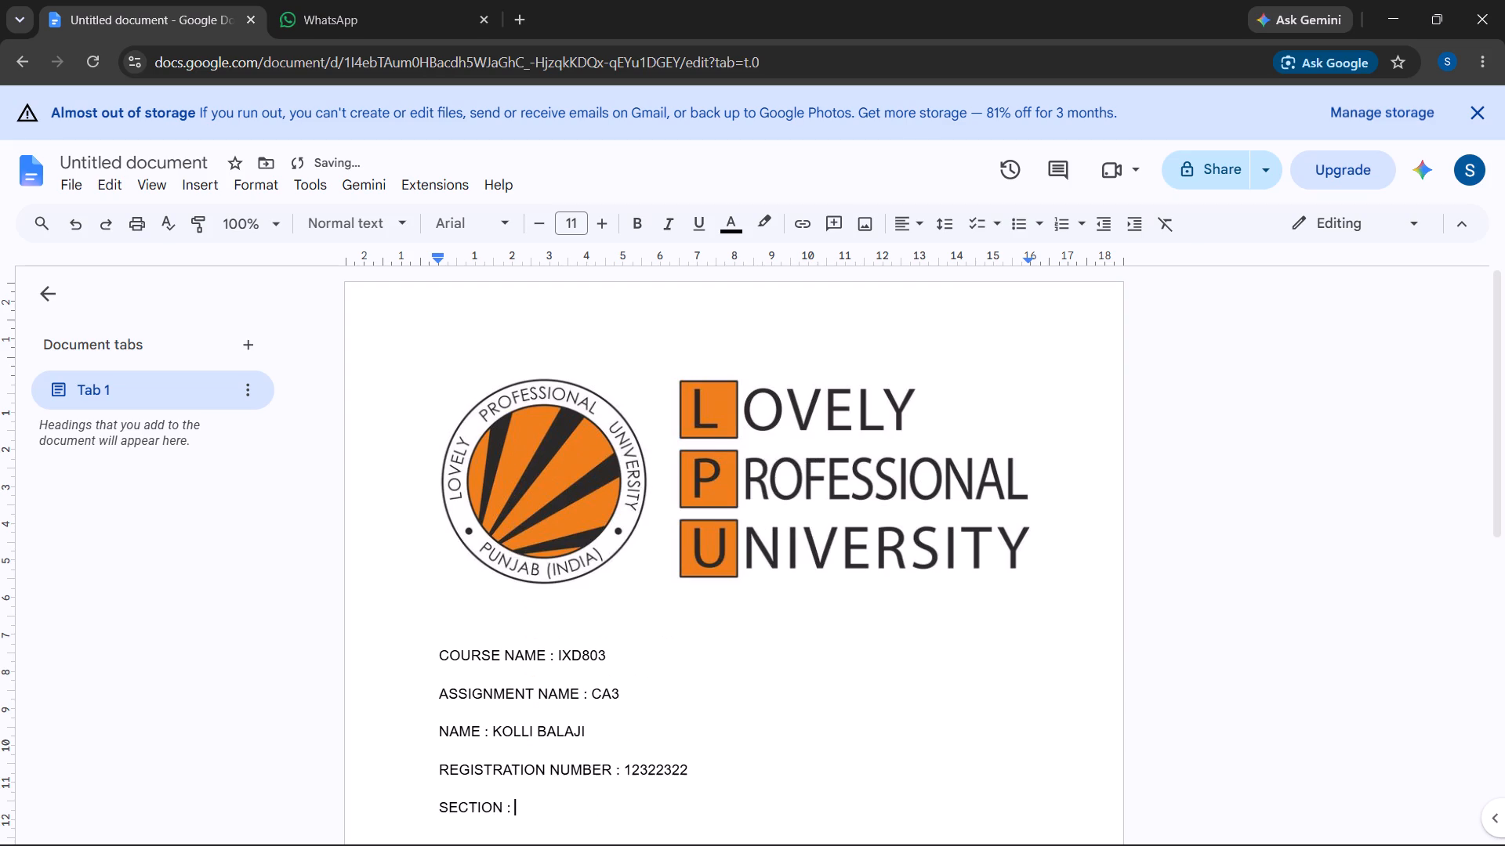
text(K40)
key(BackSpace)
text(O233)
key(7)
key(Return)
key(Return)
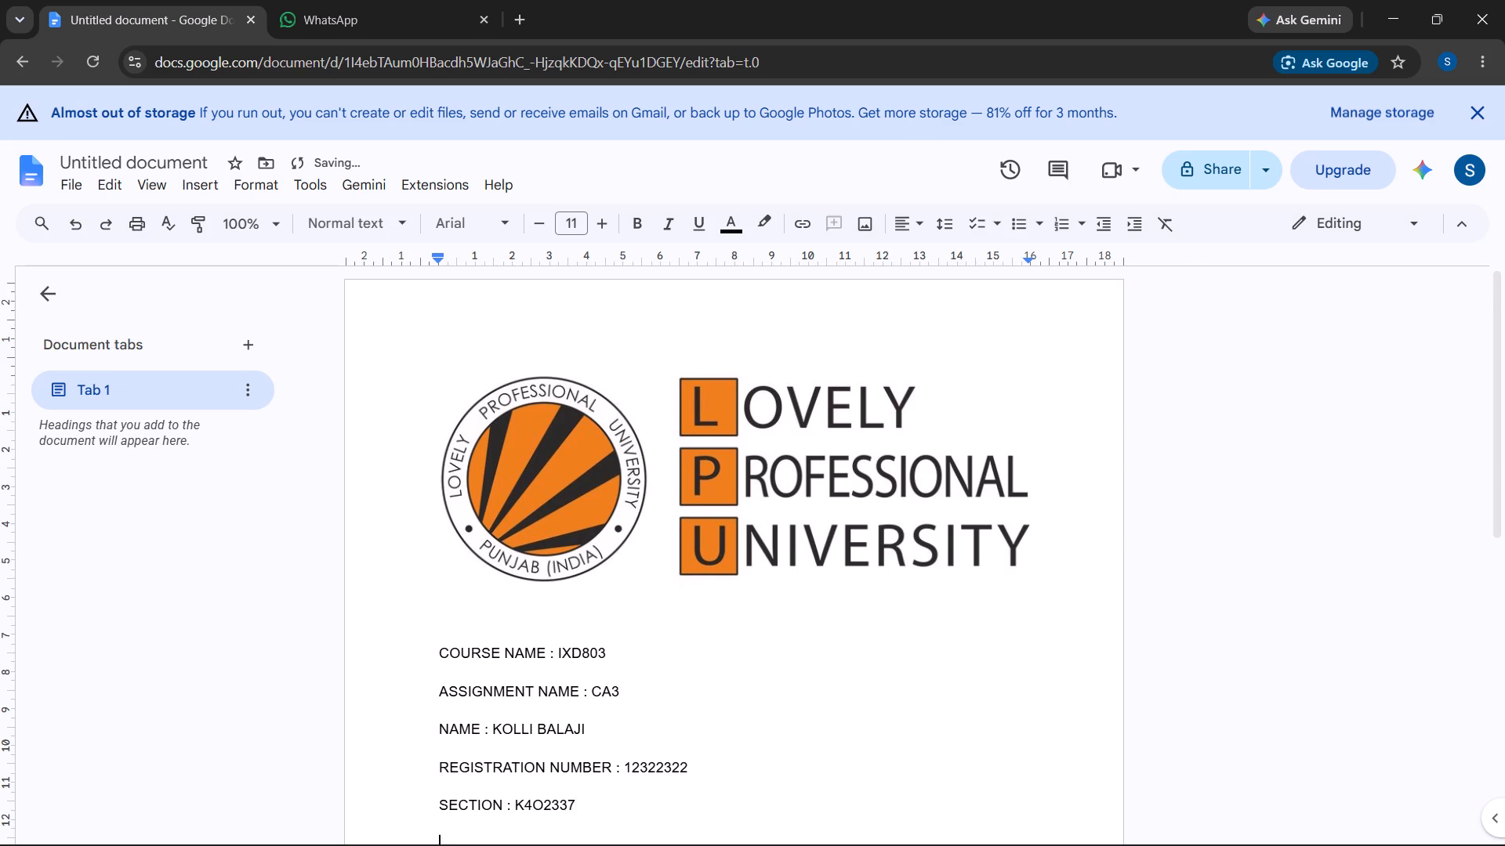
Add a "SUBMITTED TO :" line with the instructor's name followed by "SIR".
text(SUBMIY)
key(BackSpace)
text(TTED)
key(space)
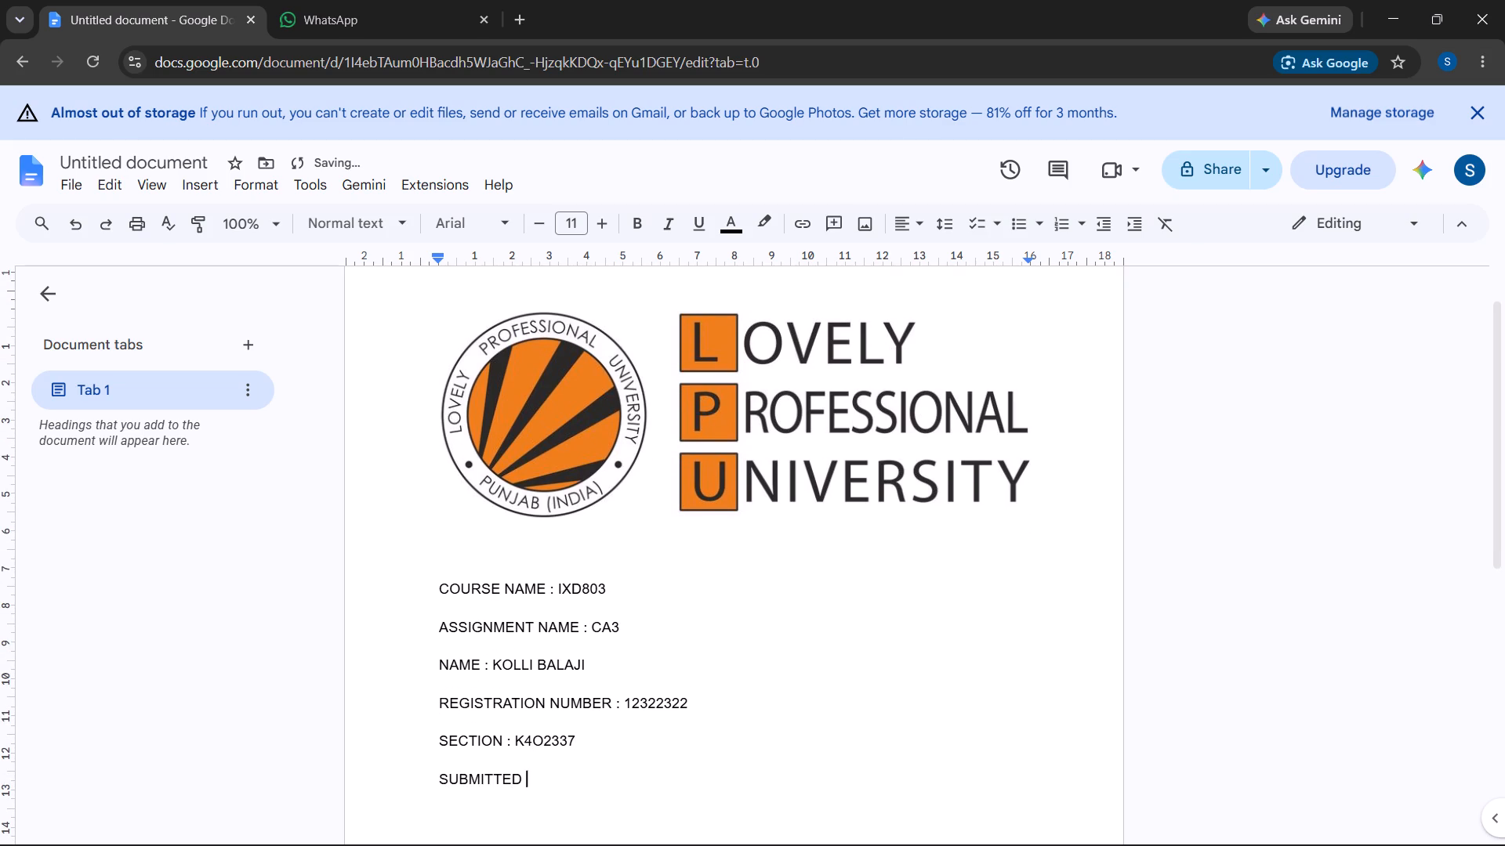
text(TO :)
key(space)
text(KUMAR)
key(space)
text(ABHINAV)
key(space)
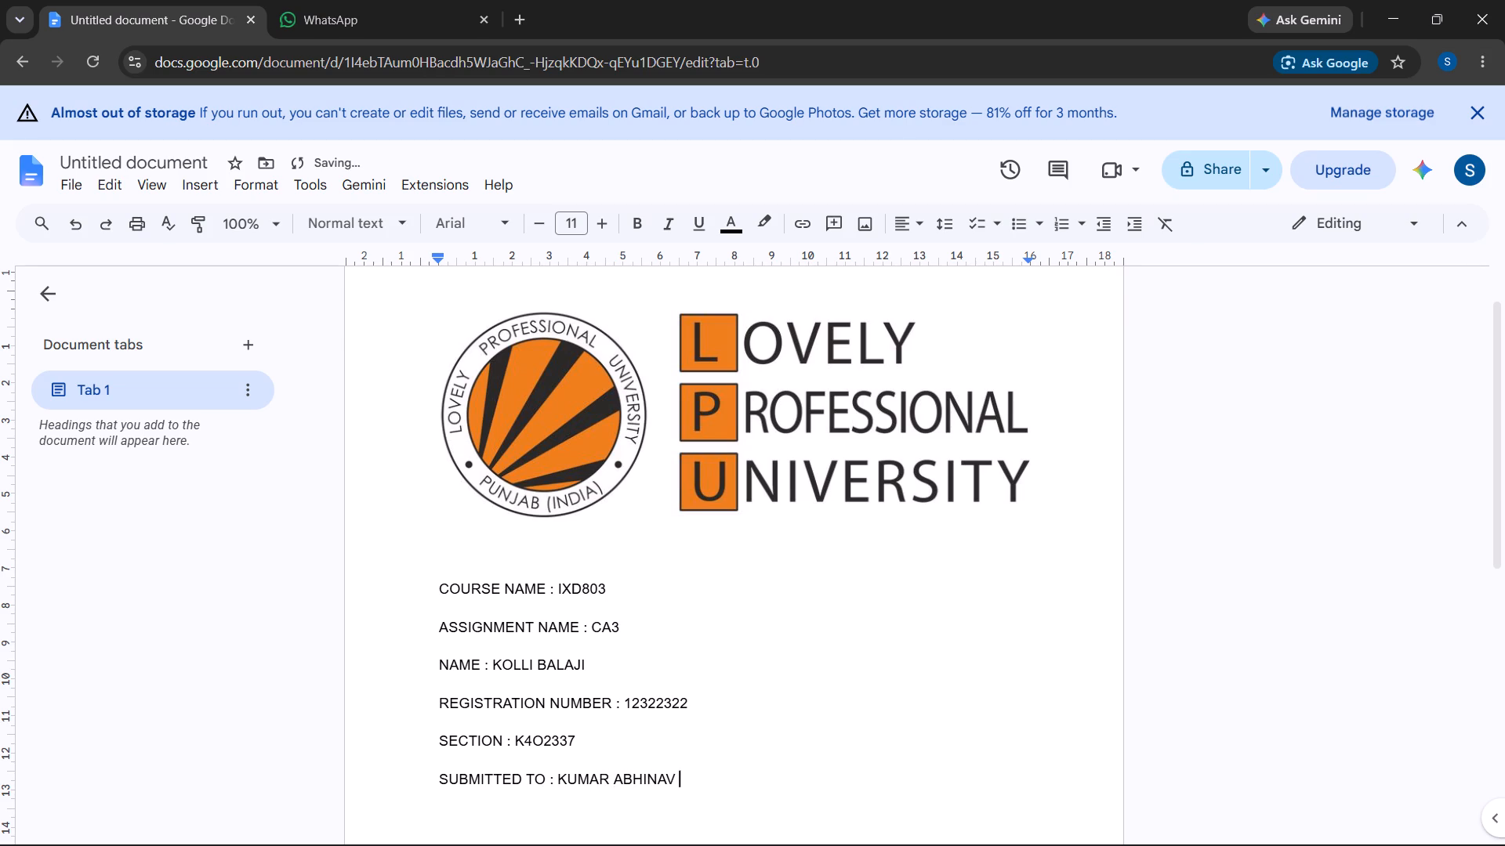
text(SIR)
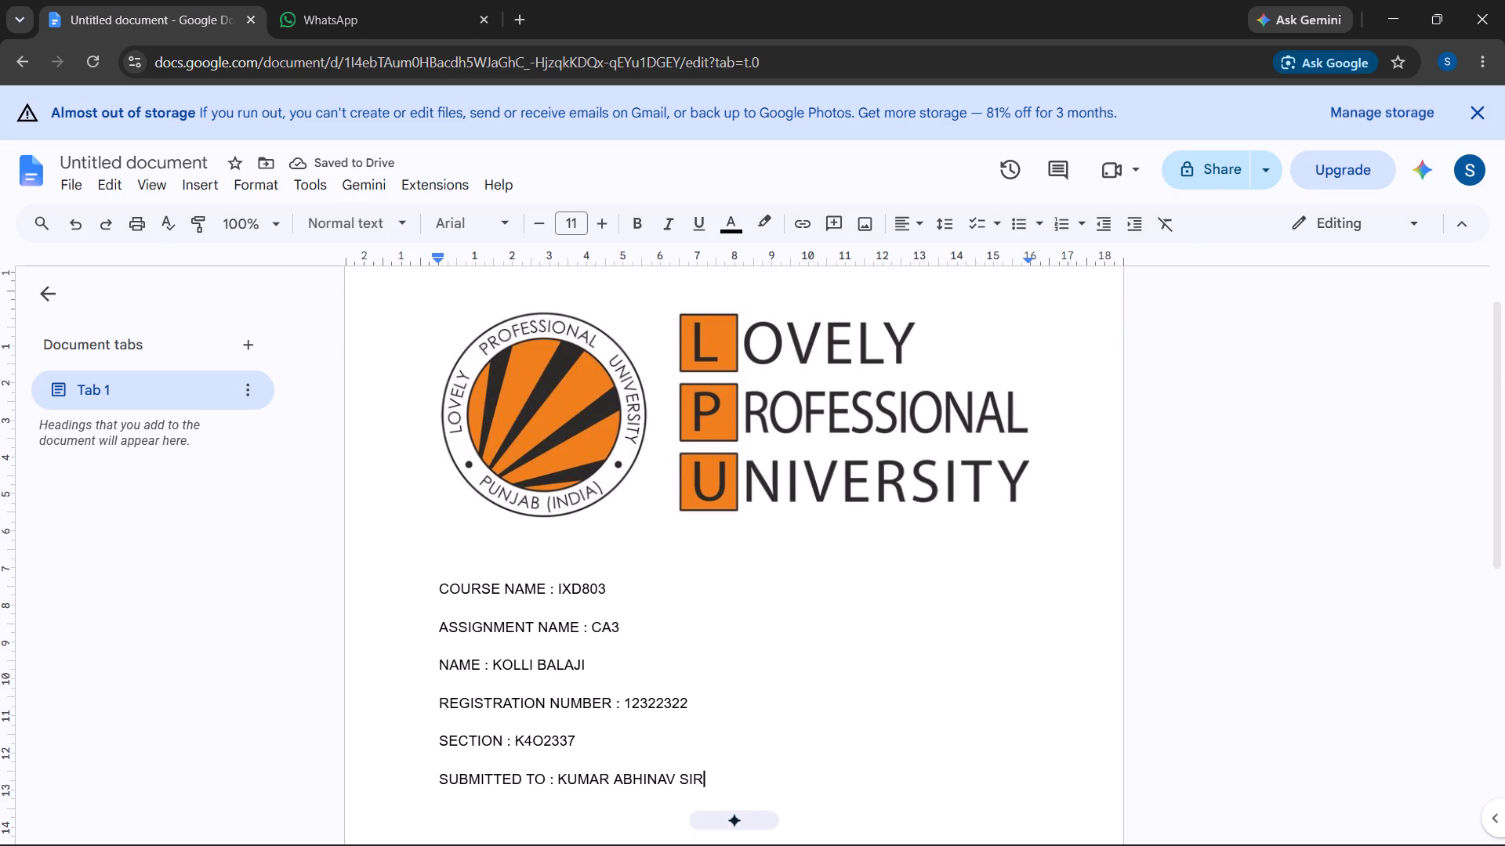
Increase the font size of all six detail lines, from COURSE NAME to SUBMITTED TO, to 13.
scroll(975, 727, down, 2)
scroll(872, 670, down, 2)
scroll(872, 670, up, 1)
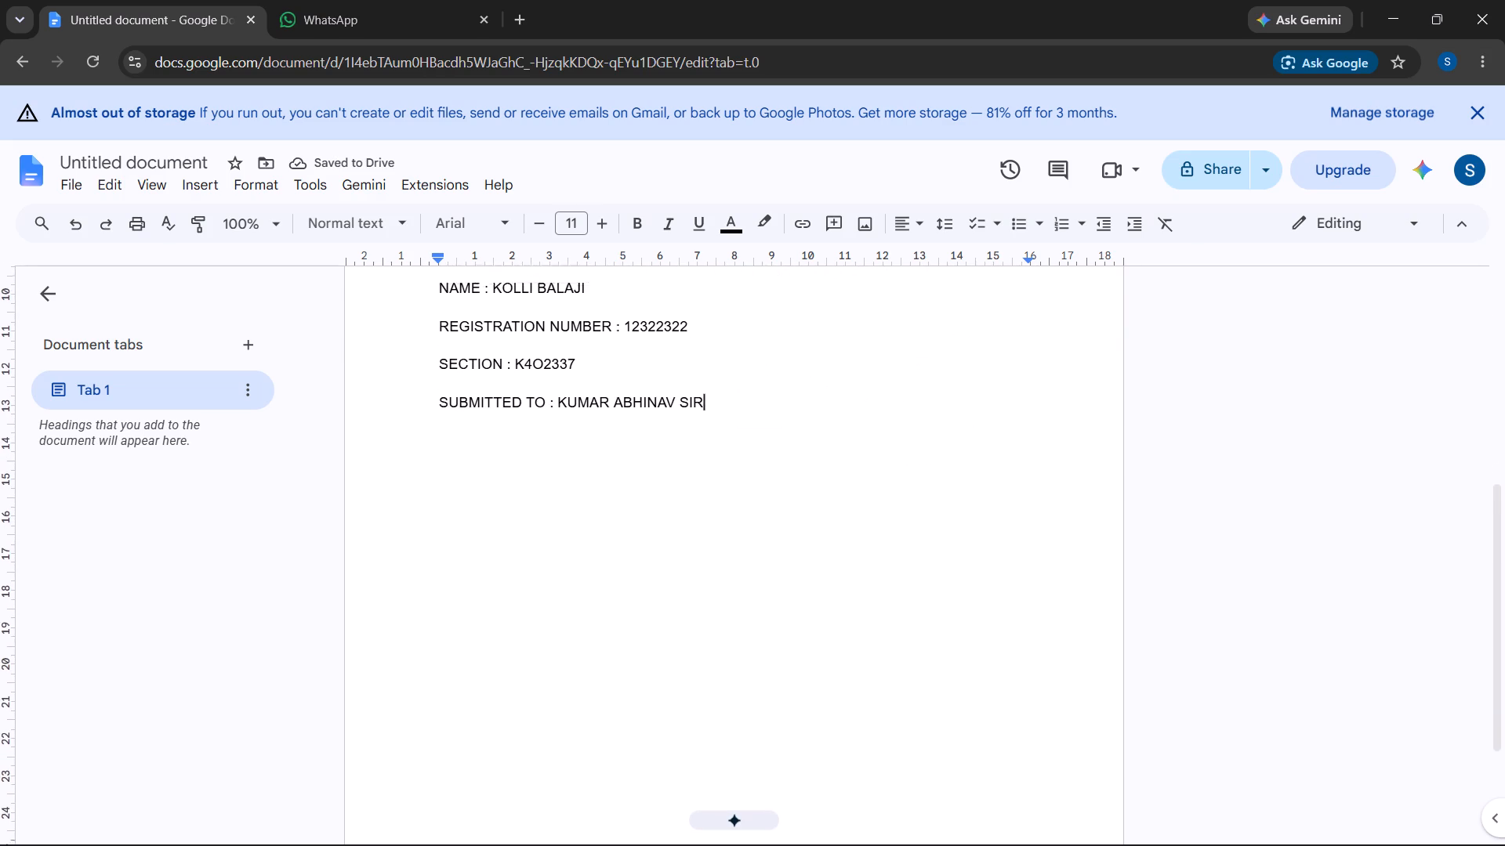
scroll(872, 670, up, 2)
drag(423, 594, 785, 828)
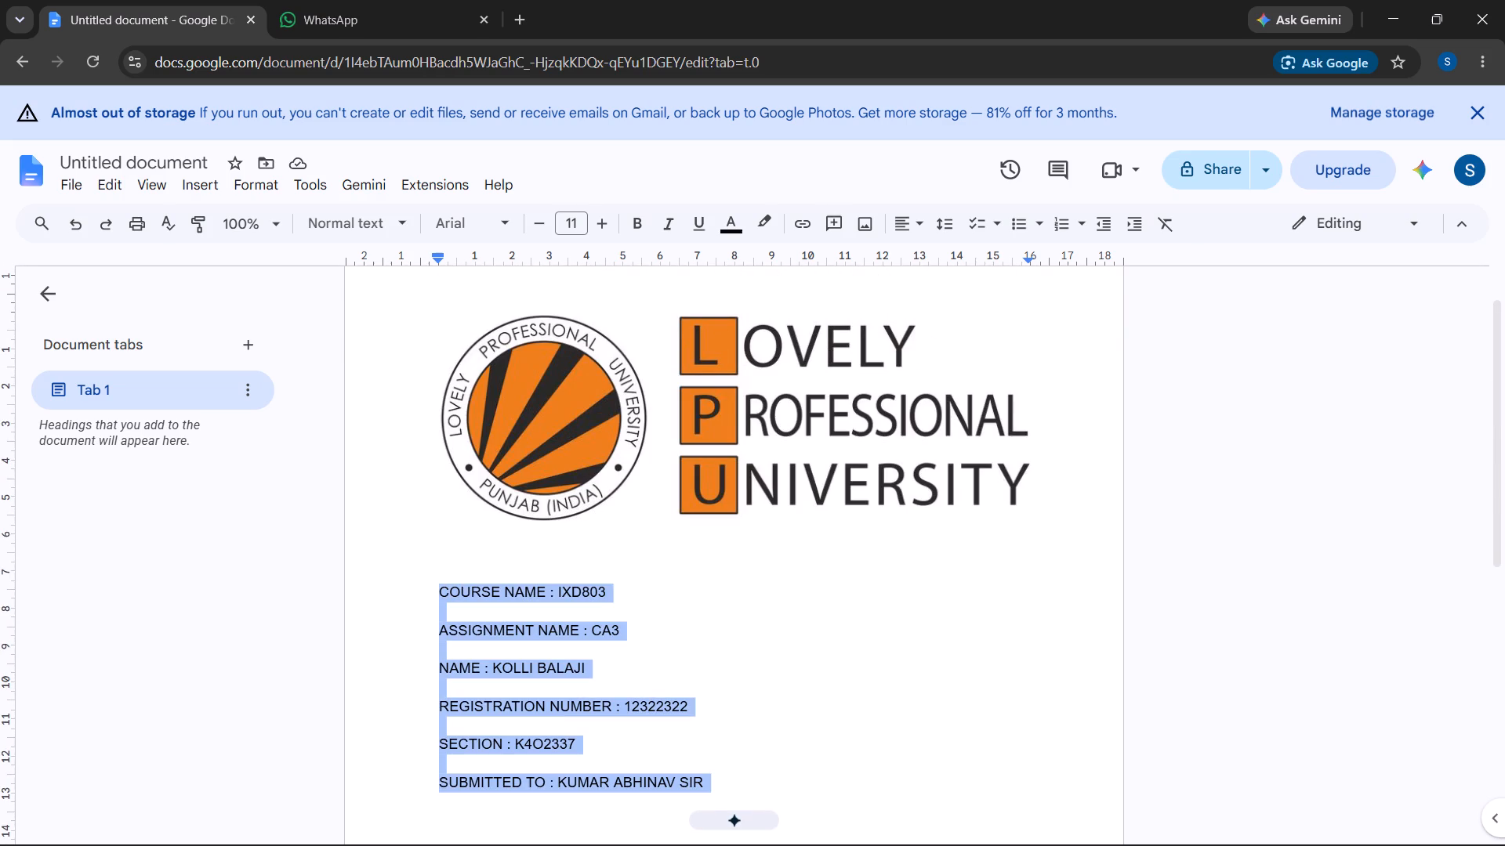
drag(785, 828, 786, 829)
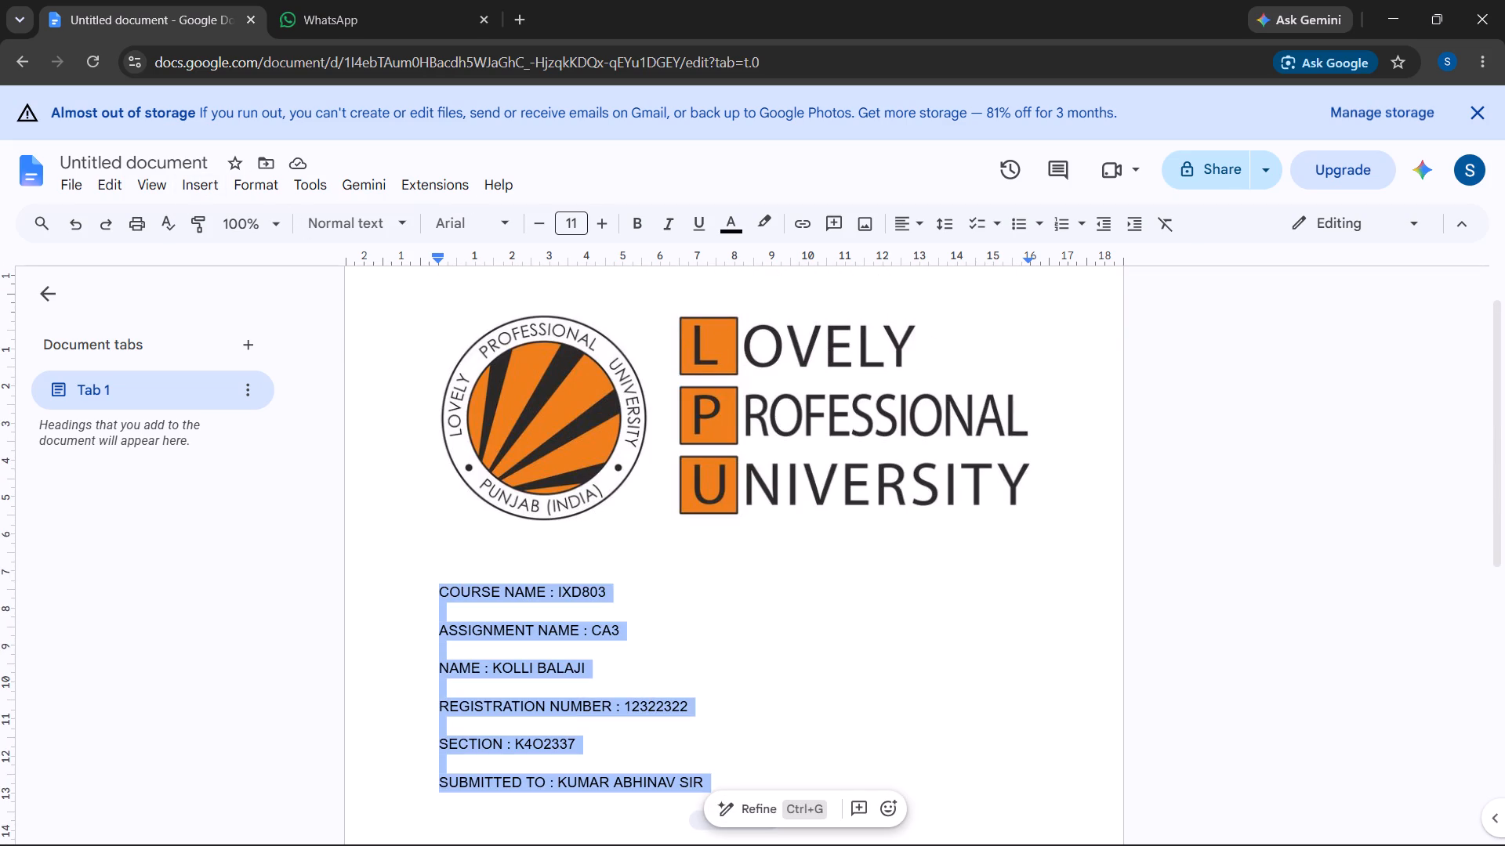
double_click(613, 230)
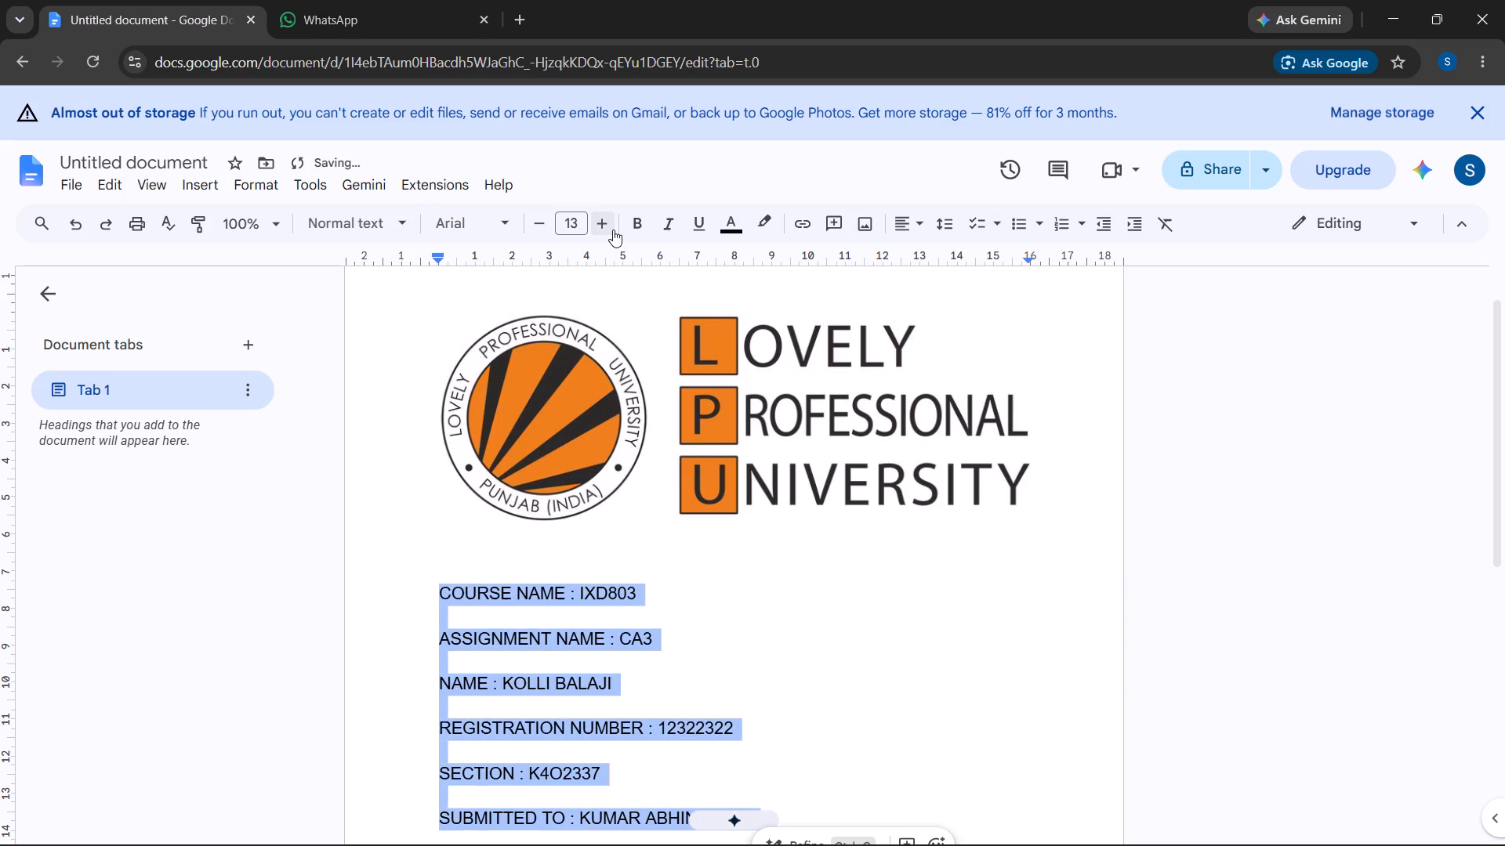
click(728, 594)
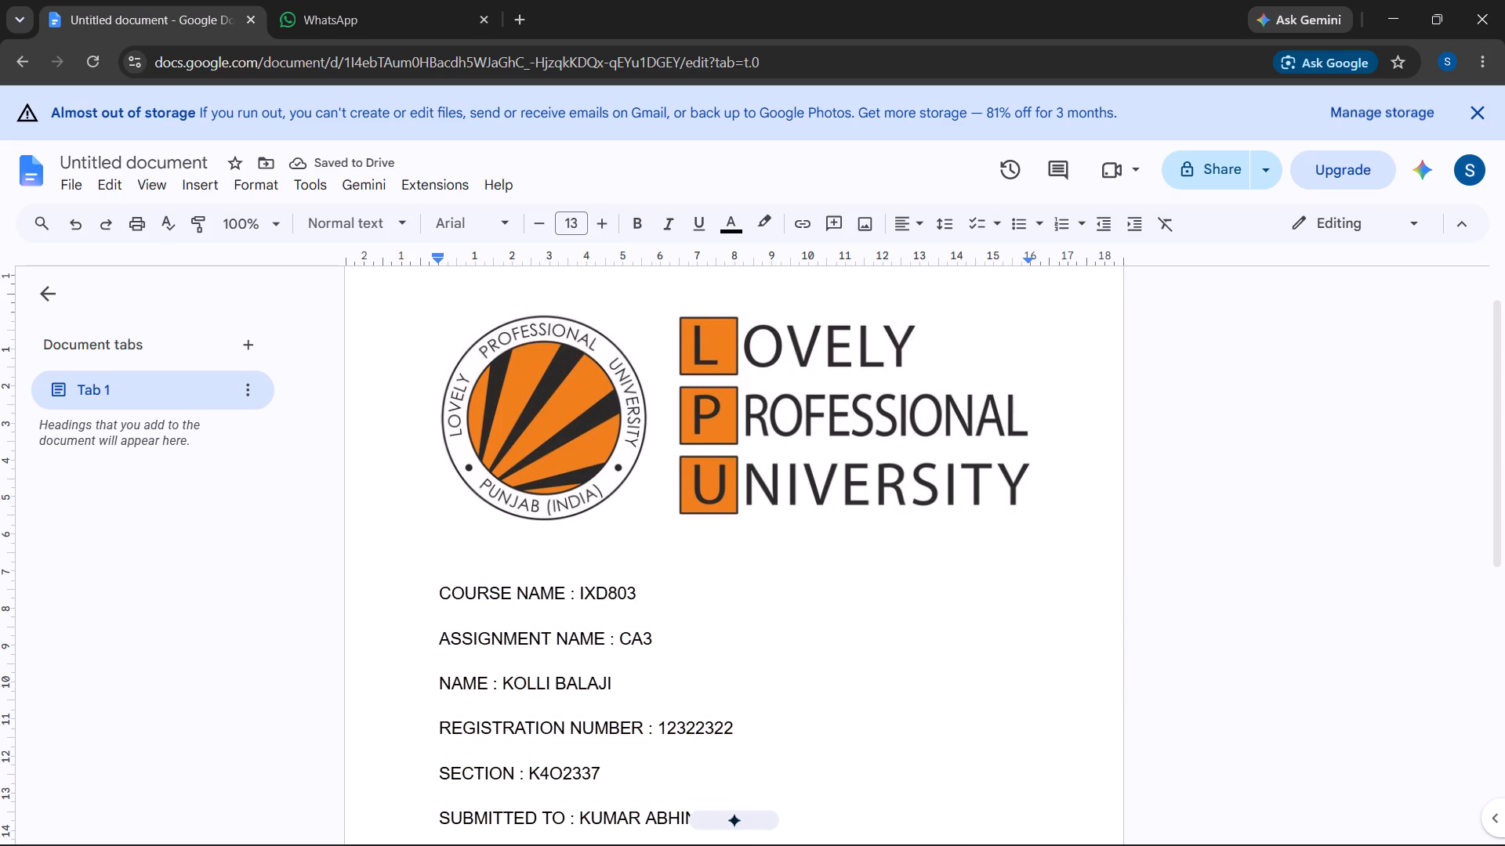
Make the "COURSE NAME :" and "ASSIGNMENT NAME :" labels bold, leaving out the values after them.
drag(575, 595, 419, 587)
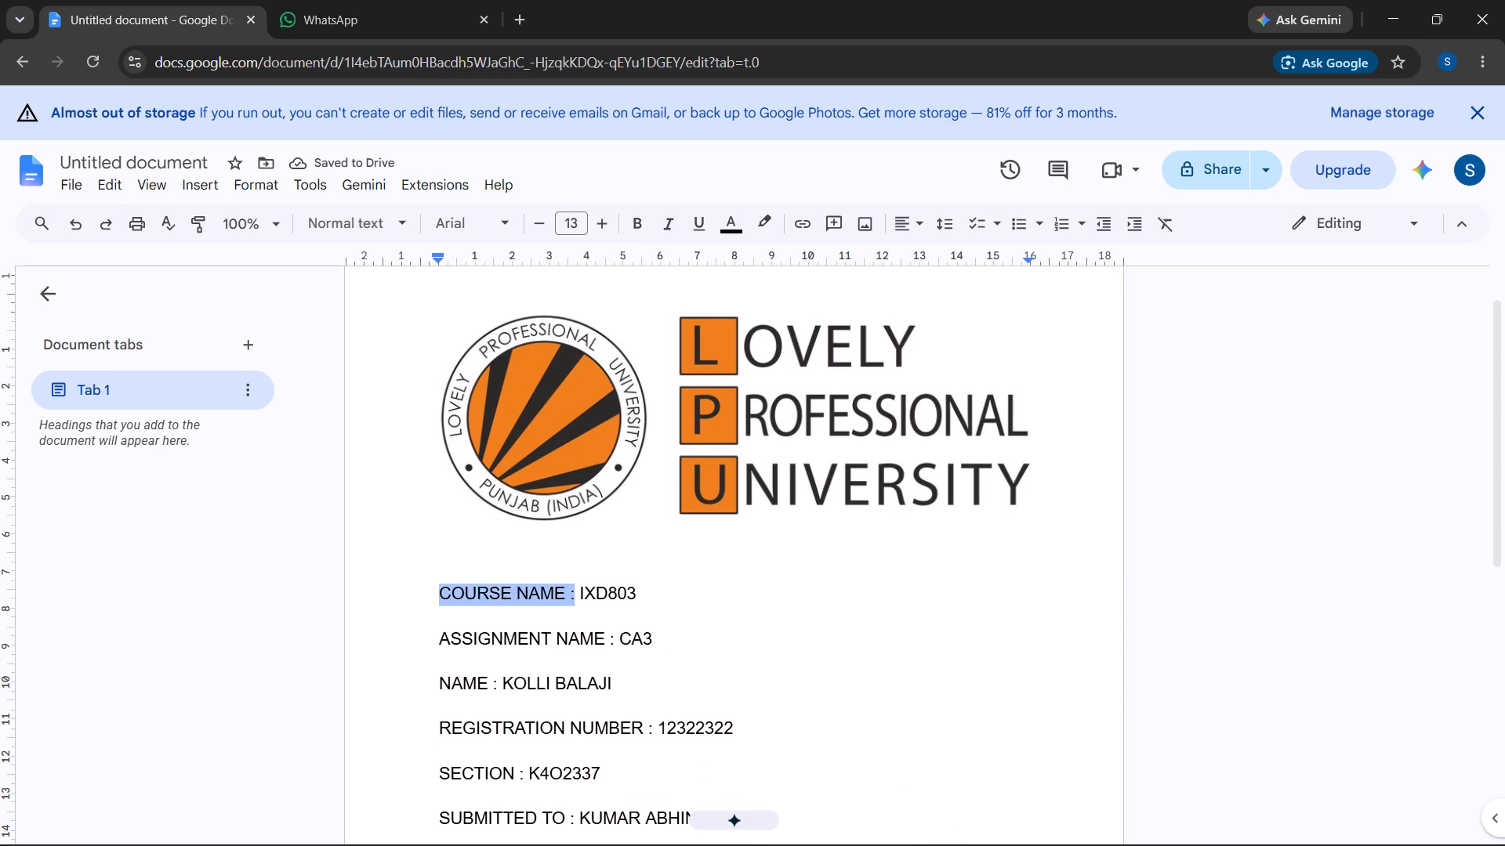
click(624, 228)
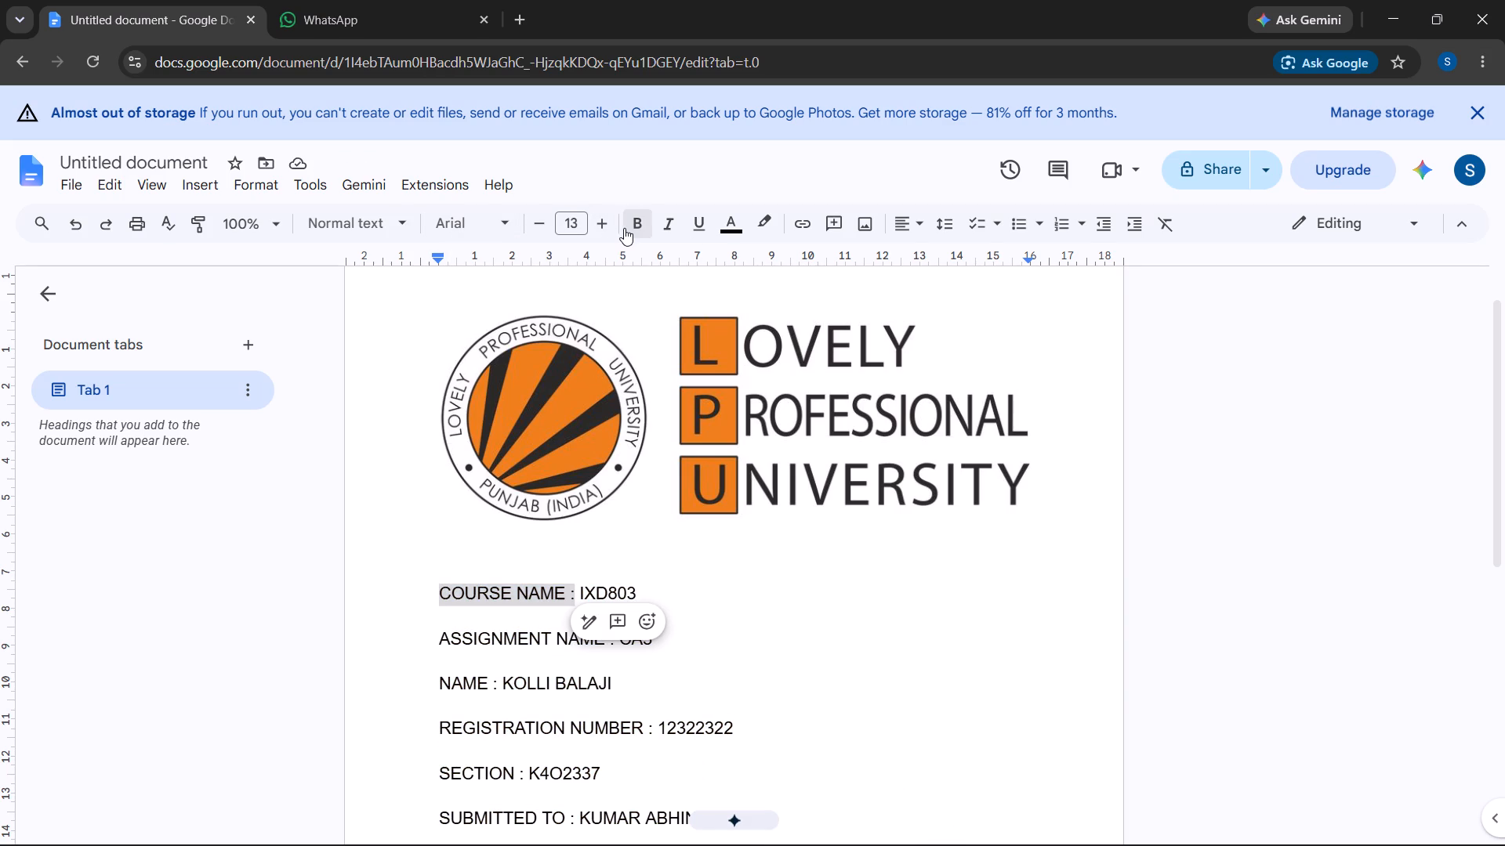
click(586, 648)
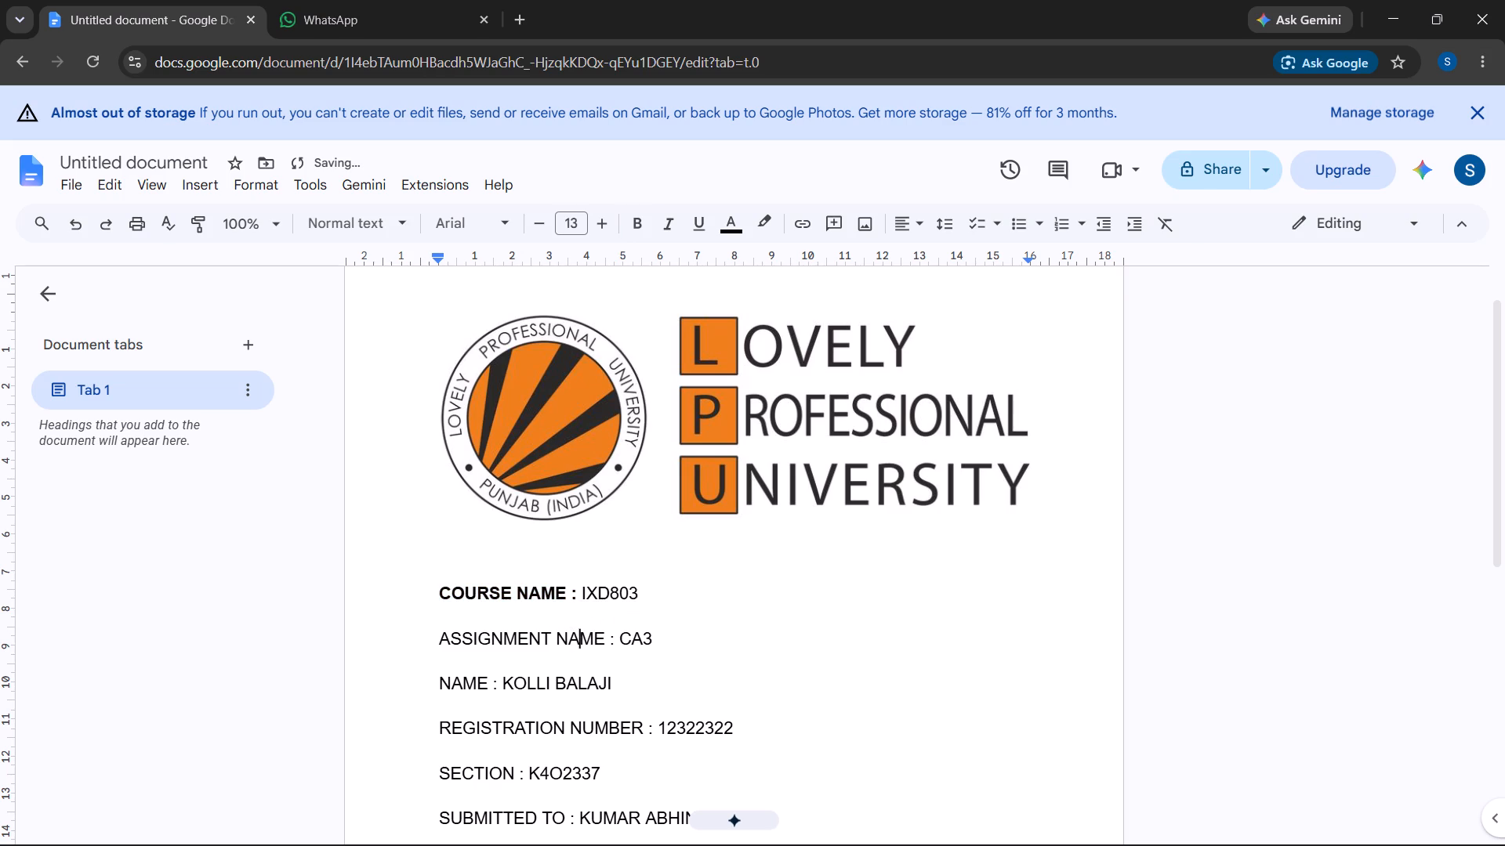
drag(615, 641, 457, 634)
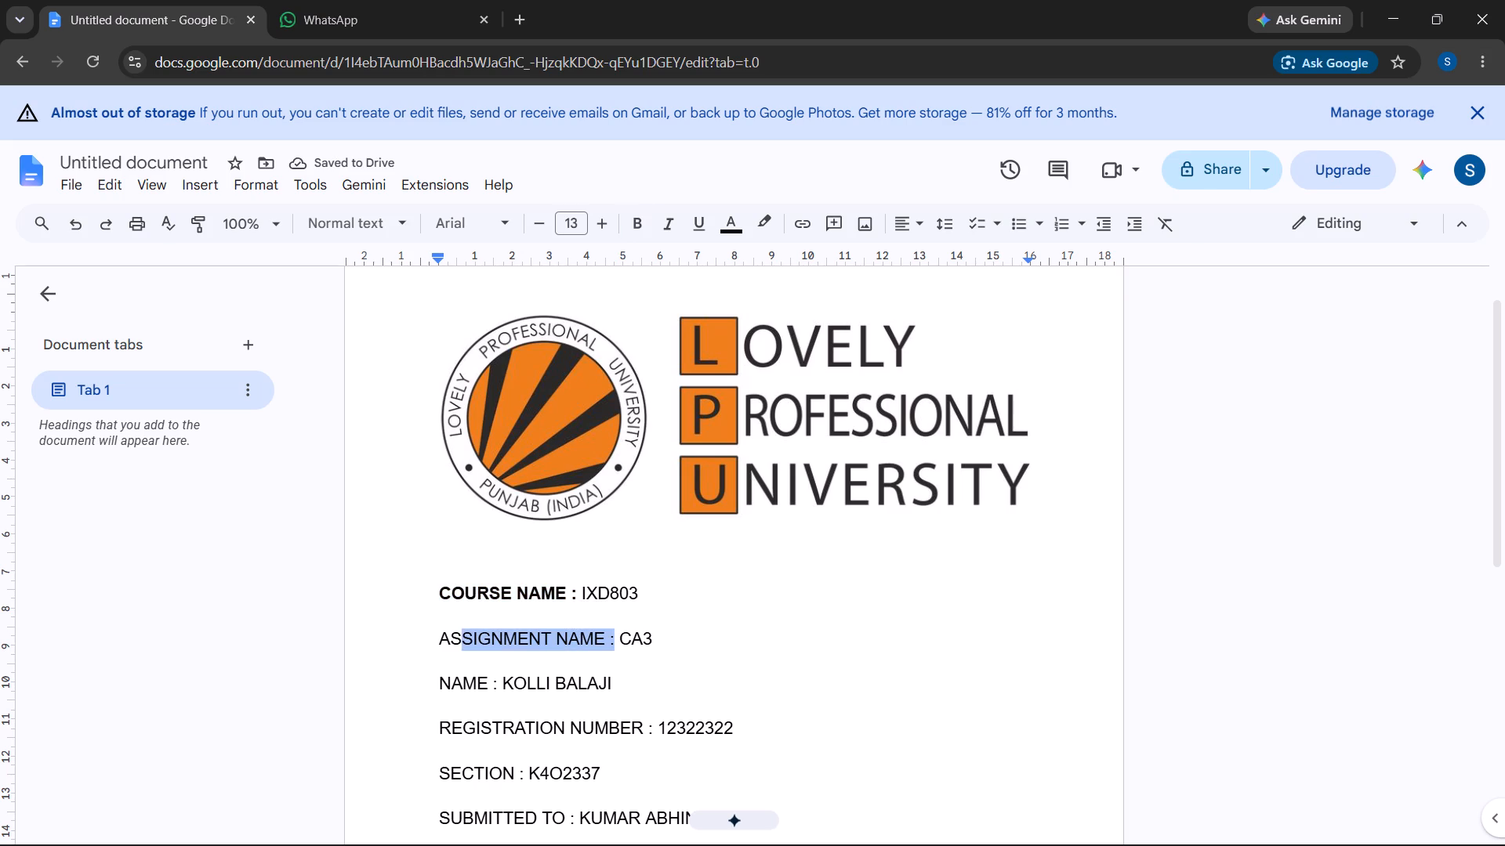
drag(457, 634, 438, 638)
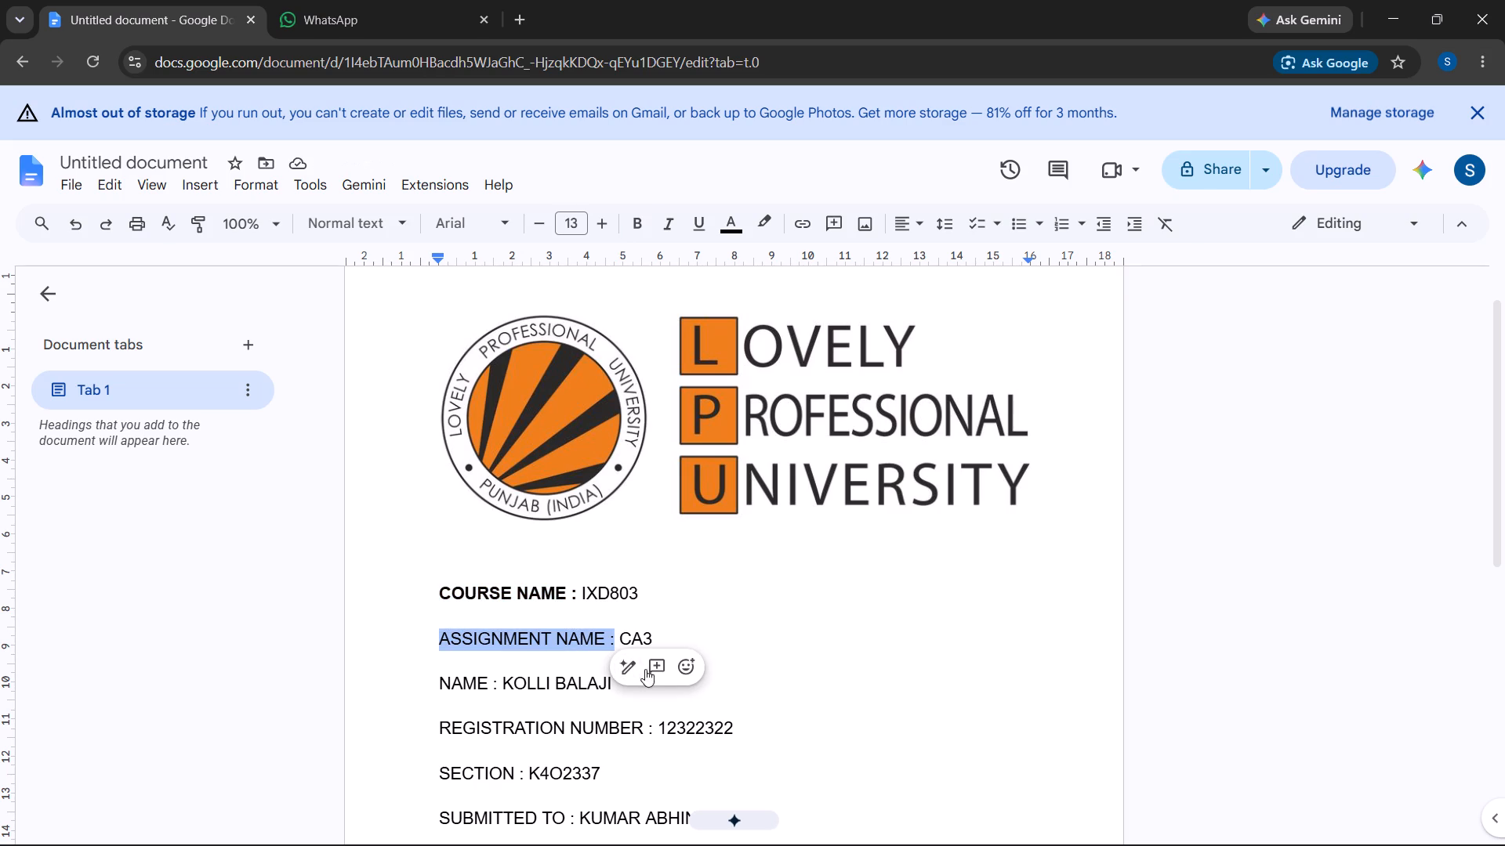
click(630, 223)
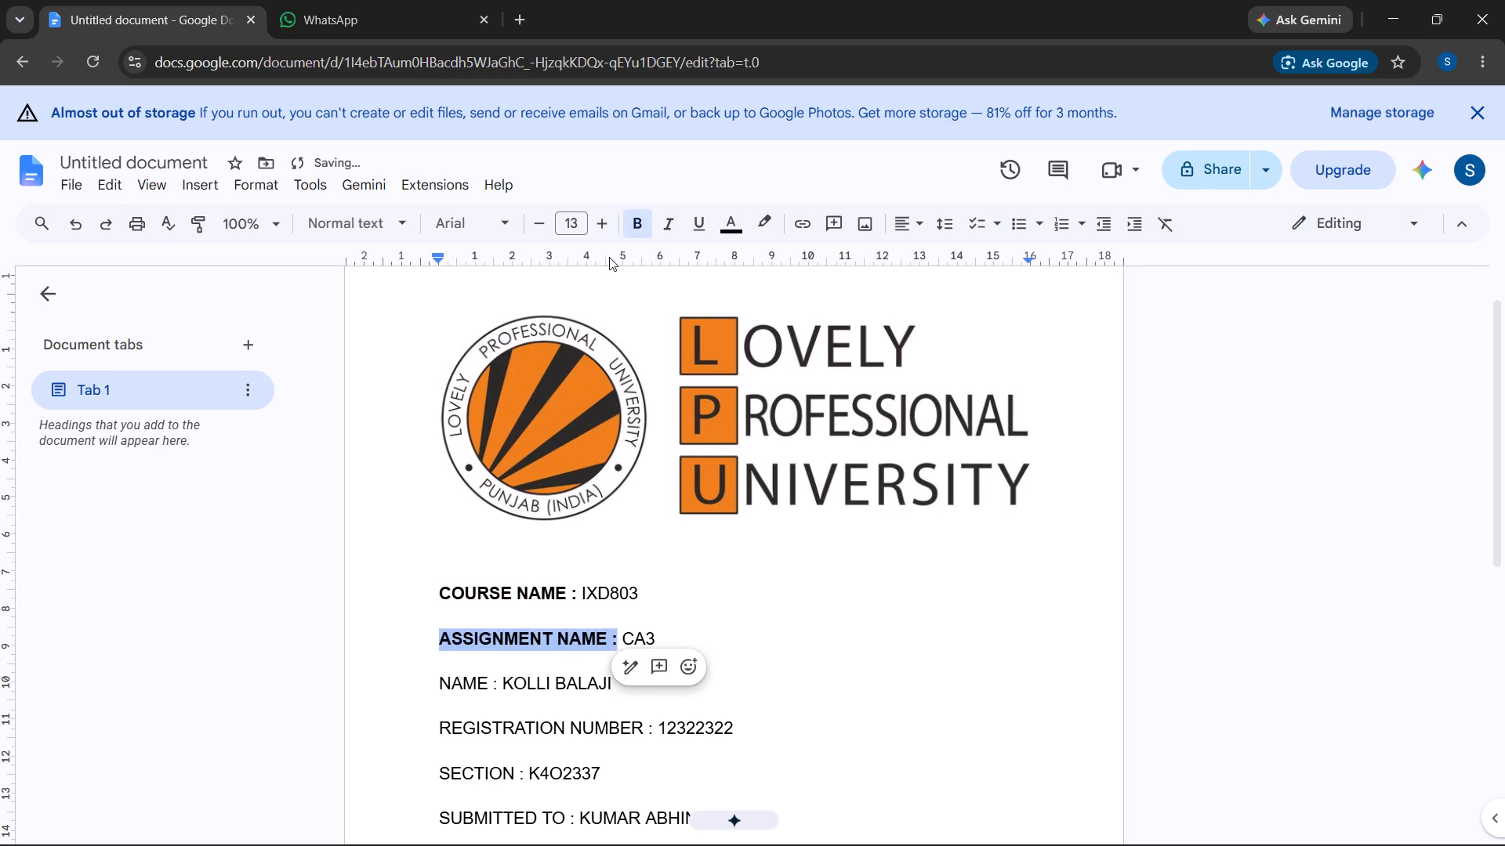
Make the "NAME :" label bold, leaving out the student's name.
scroll(524, 659, down, 2)
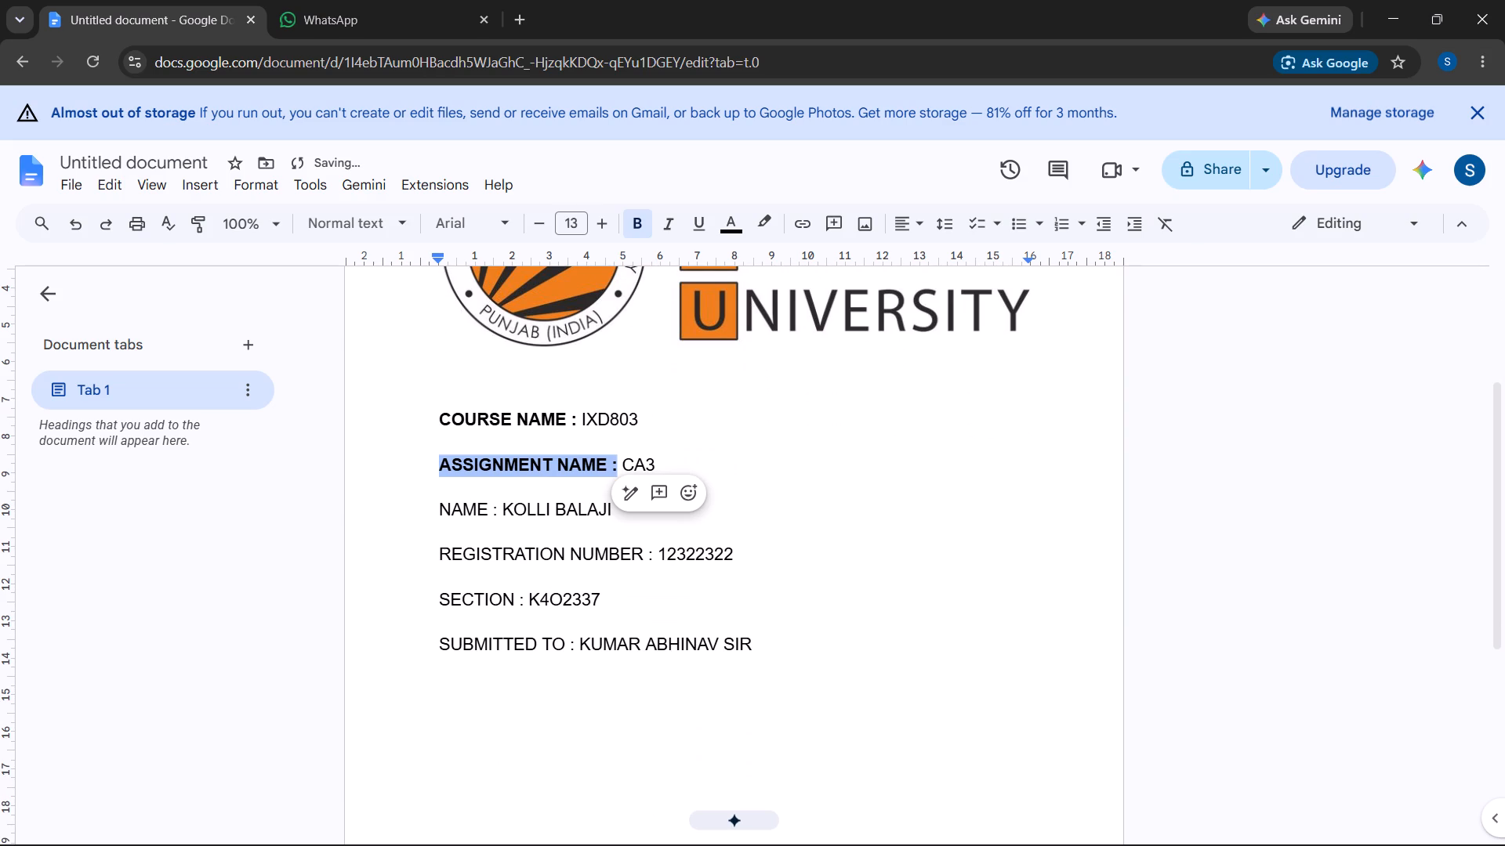
drag(433, 511, 499, 512)
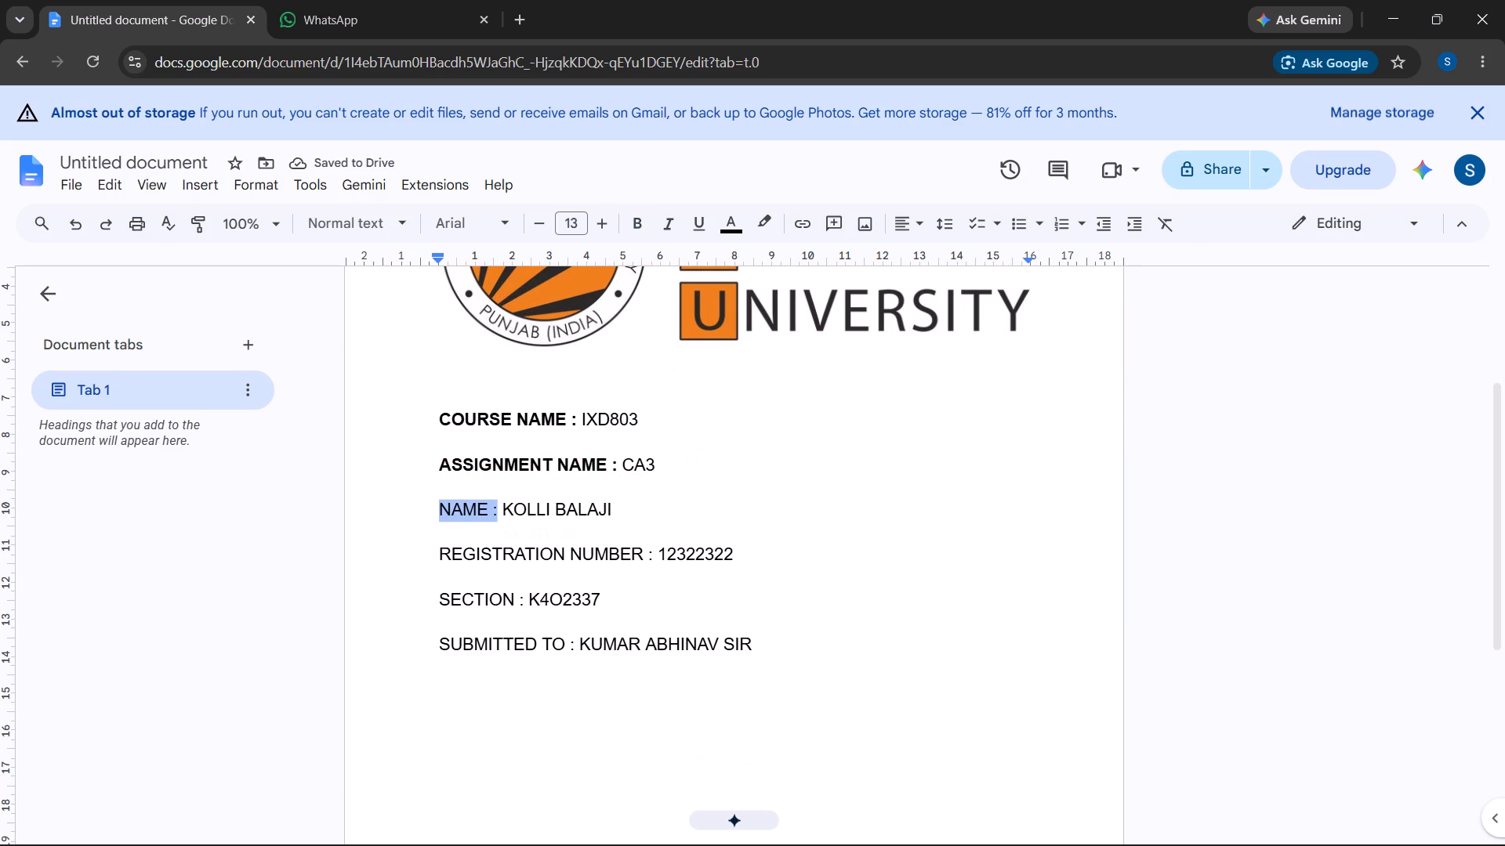
Make the "NAME :", "REGISTRATION NUMBER :", "SECTION :" and "SUBMITTED TO :" labels bold, leaving out the values after them.
click(636, 221)
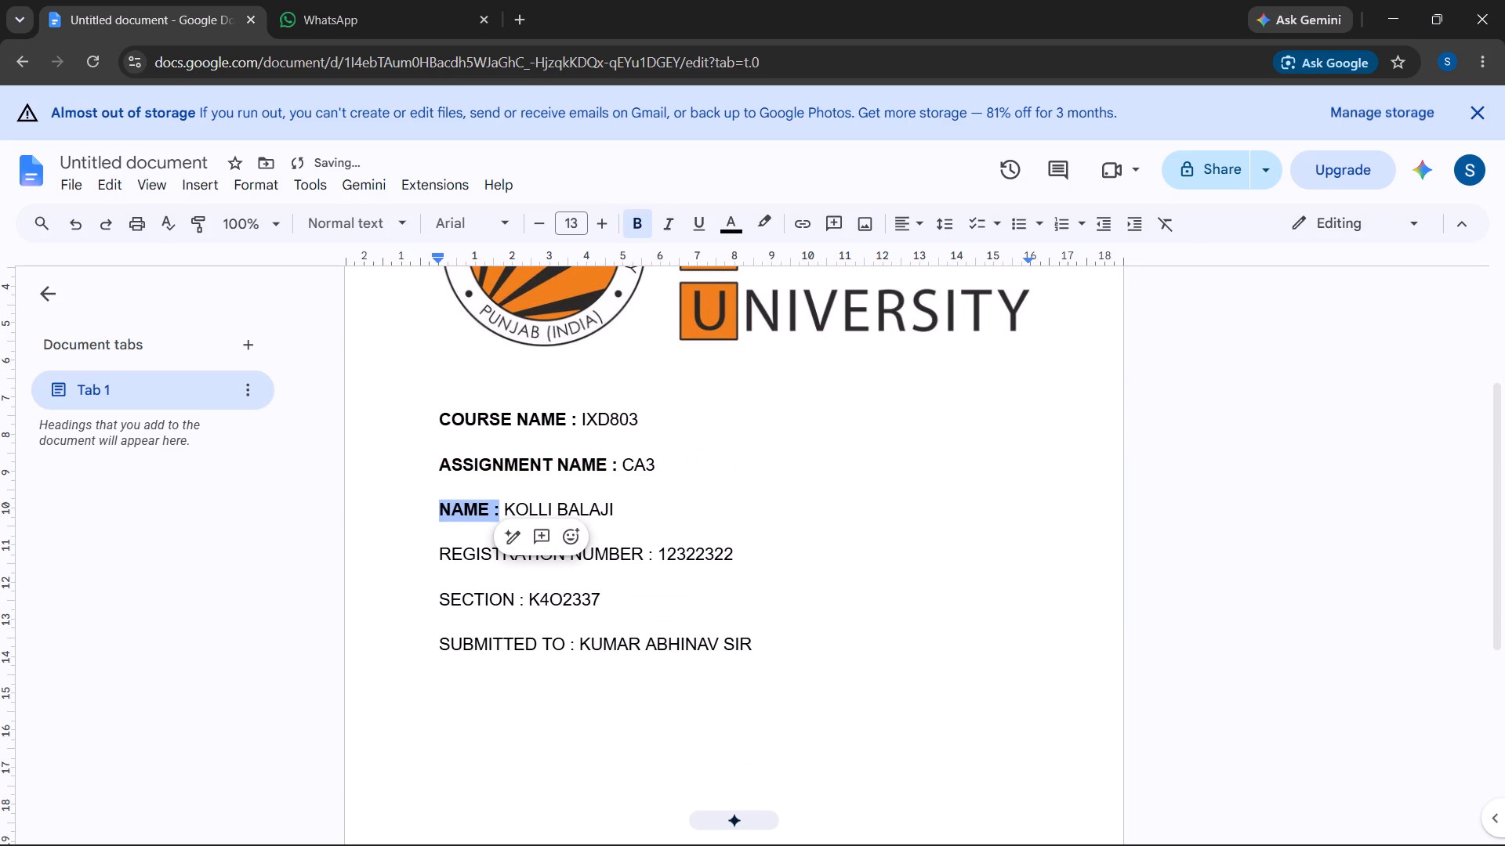
drag(437, 554, 652, 555)
click(636, 223)
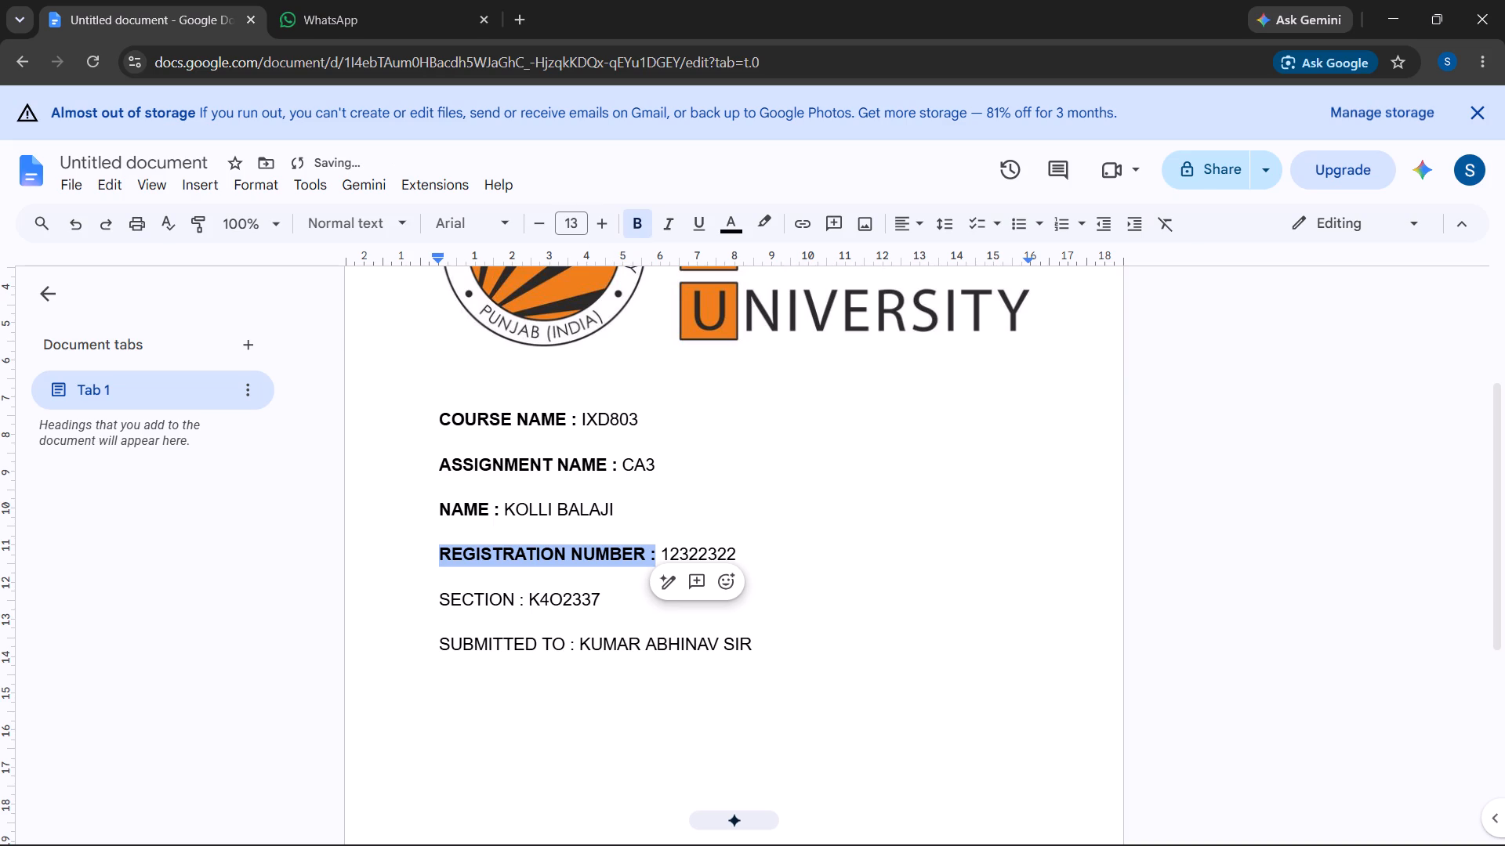
drag(435, 601, 527, 596)
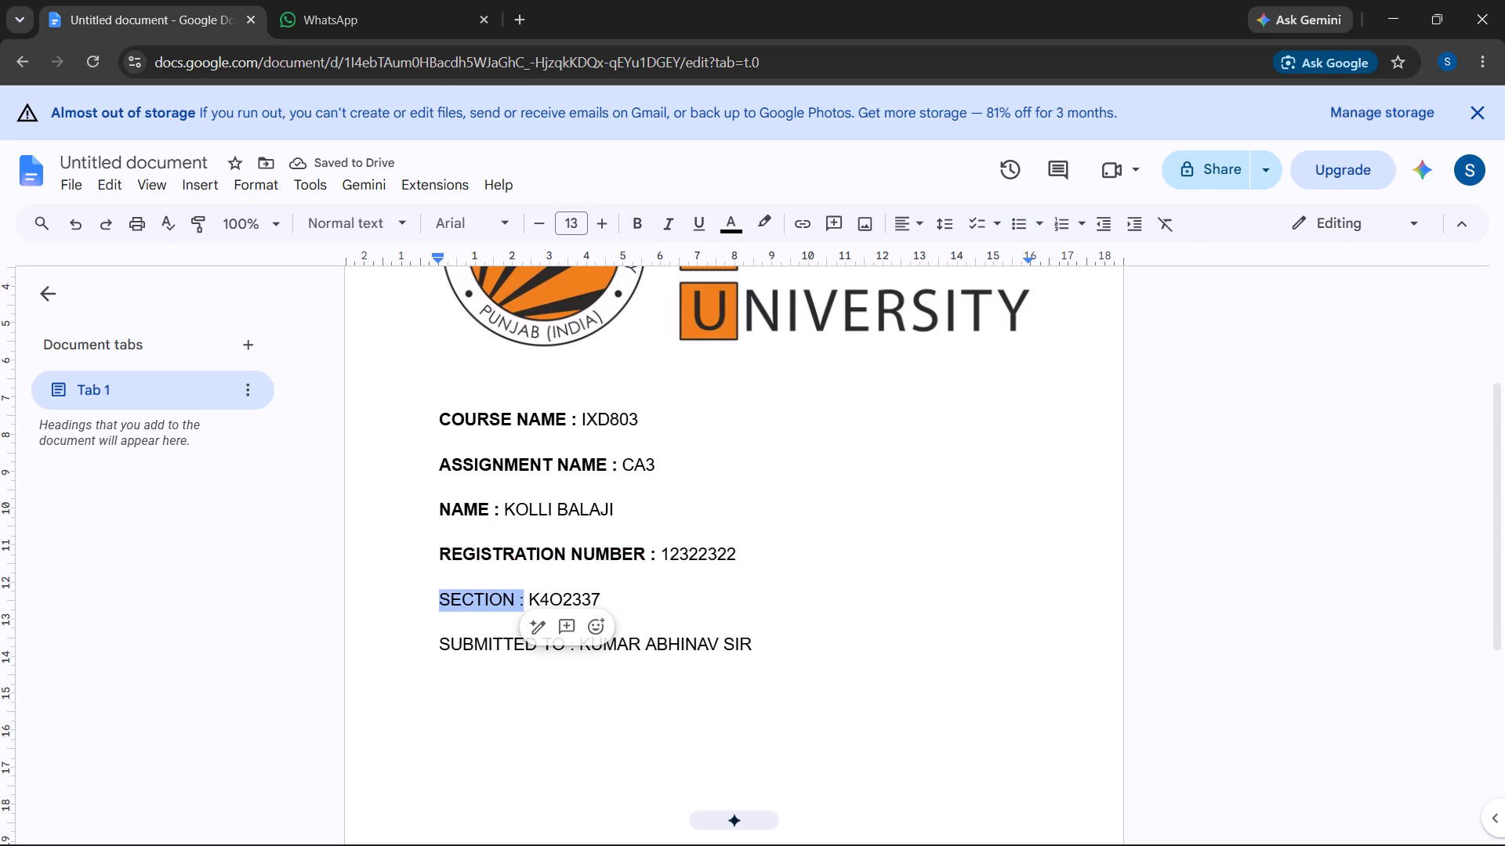
click(643, 221)
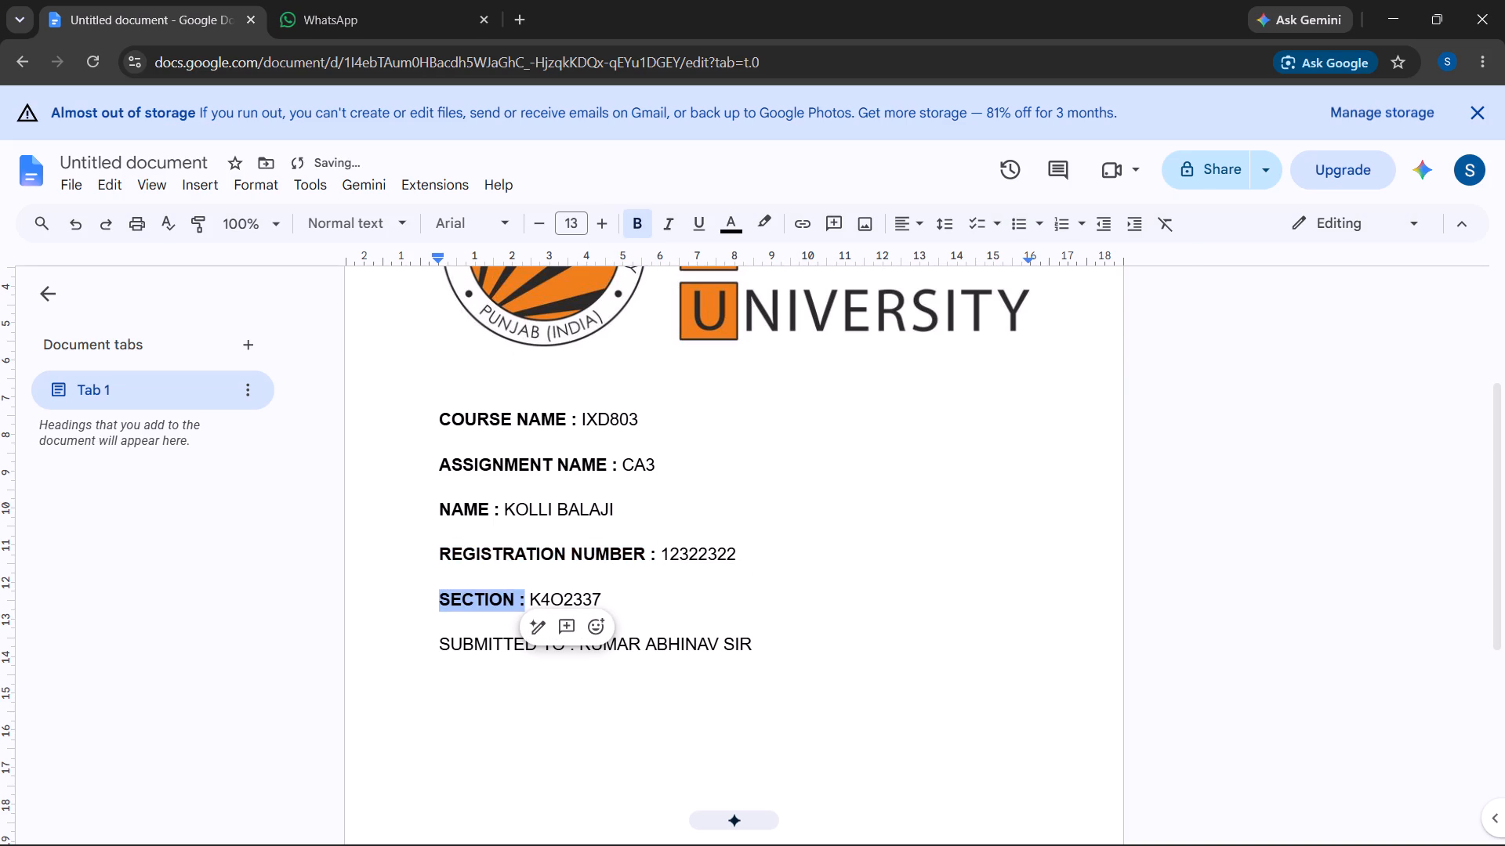
drag(442, 643, 577, 656)
click(636, 227)
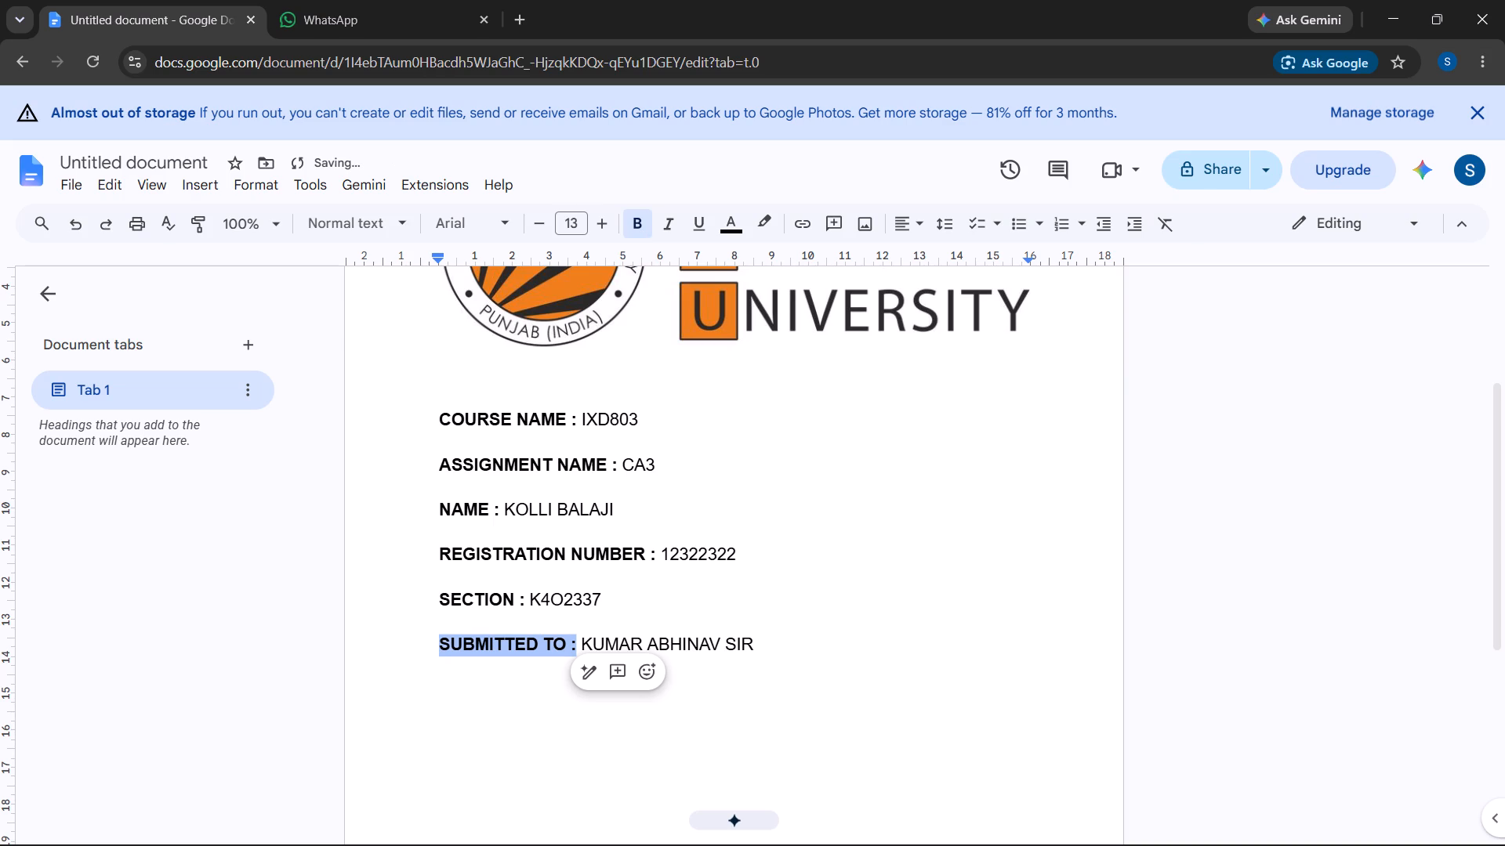
click(798, 606)
Add blank lines below the "SUBMITTED TO :" line to bring the insertion point down towards the end of the cover page.
scroll(798, 606, up, 4)
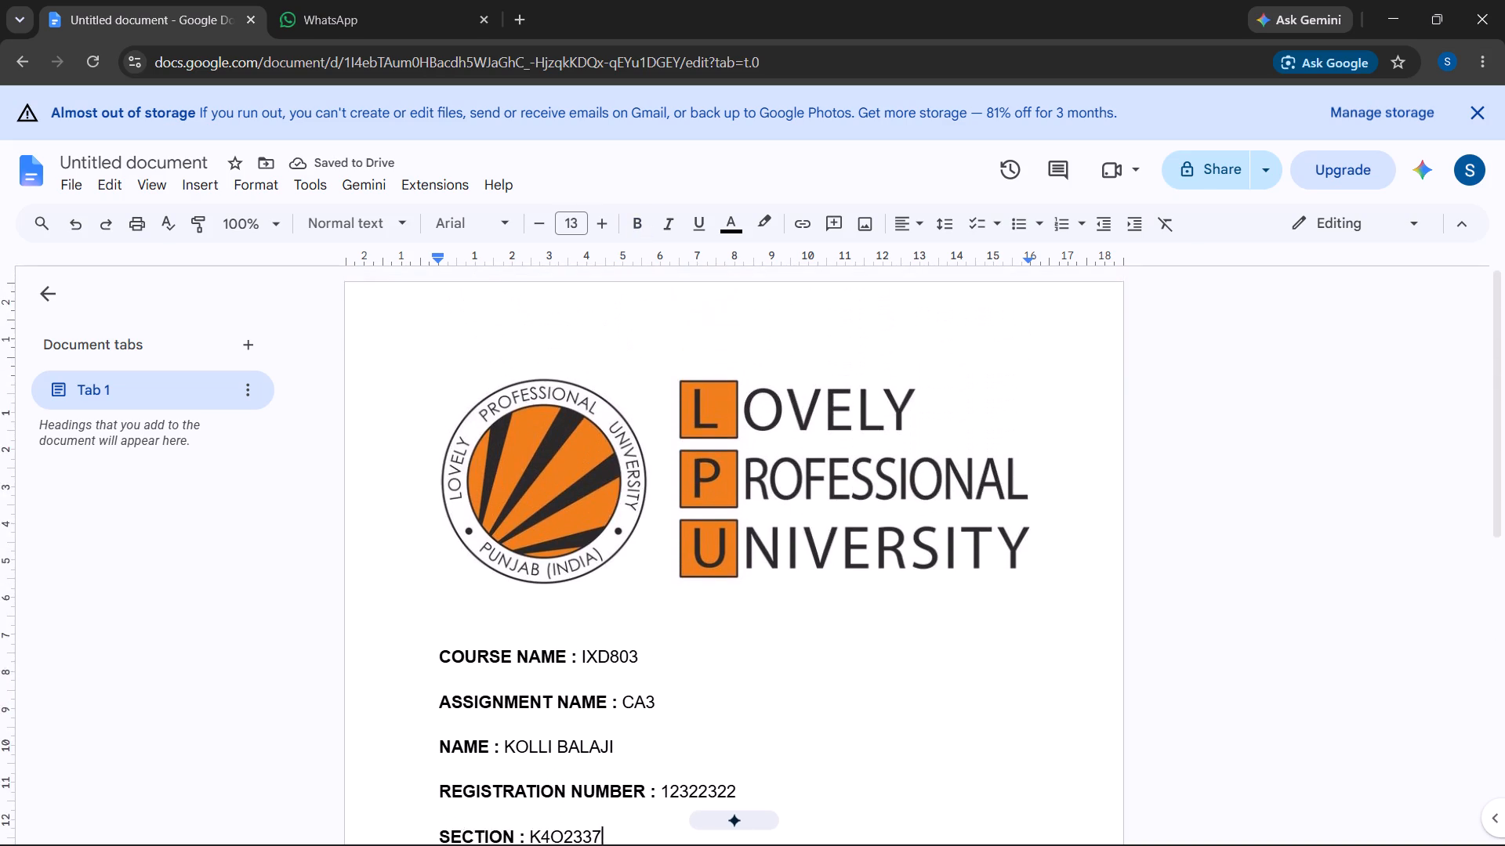
scroll(798, 616, down, 8)
scroll(798, 616, up, 6)
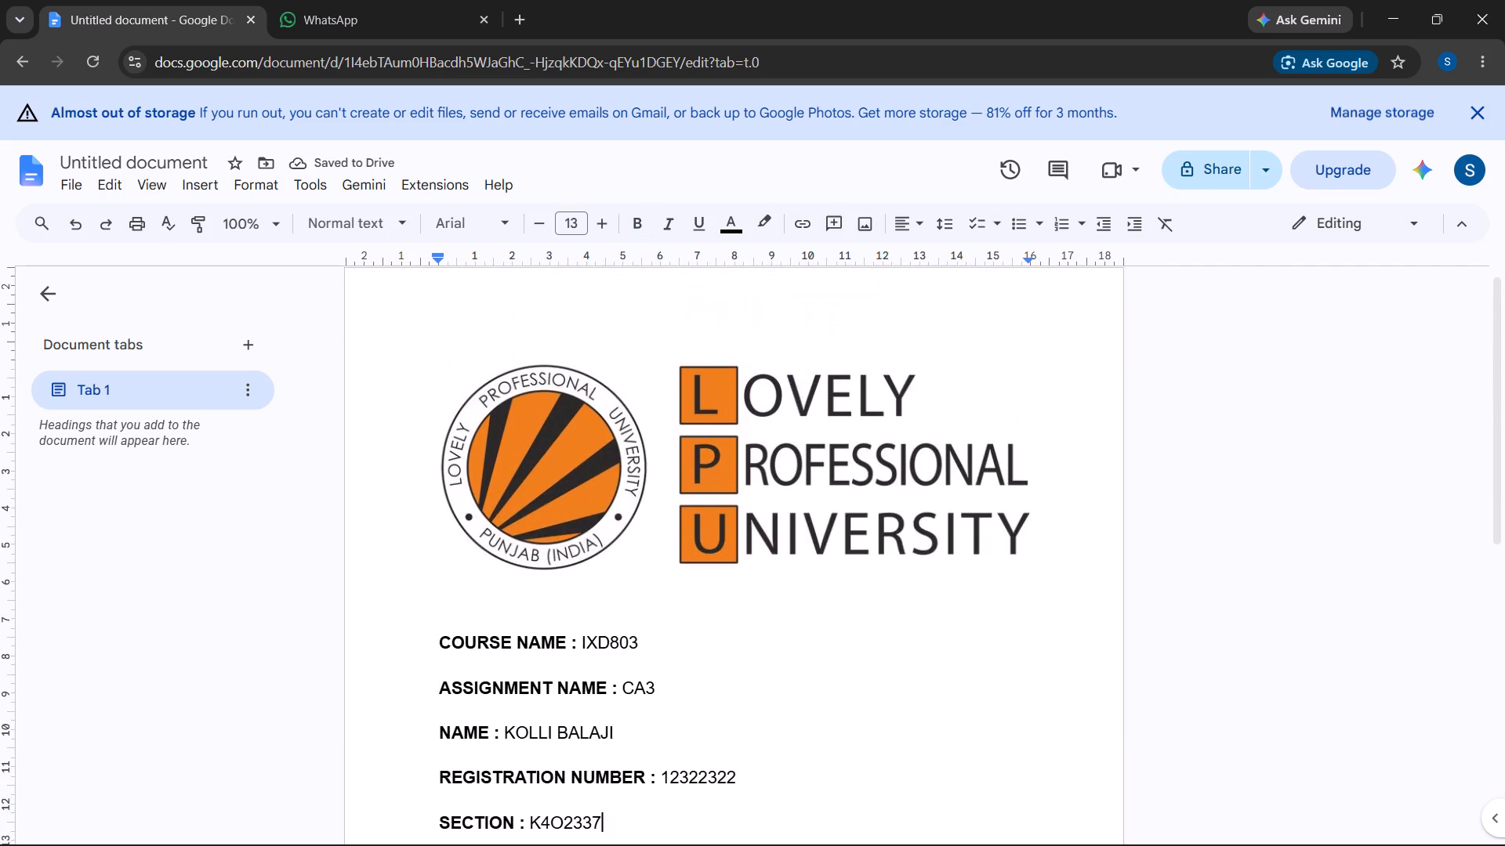
scroll(798, 616, down, 4)
click(801, 520)
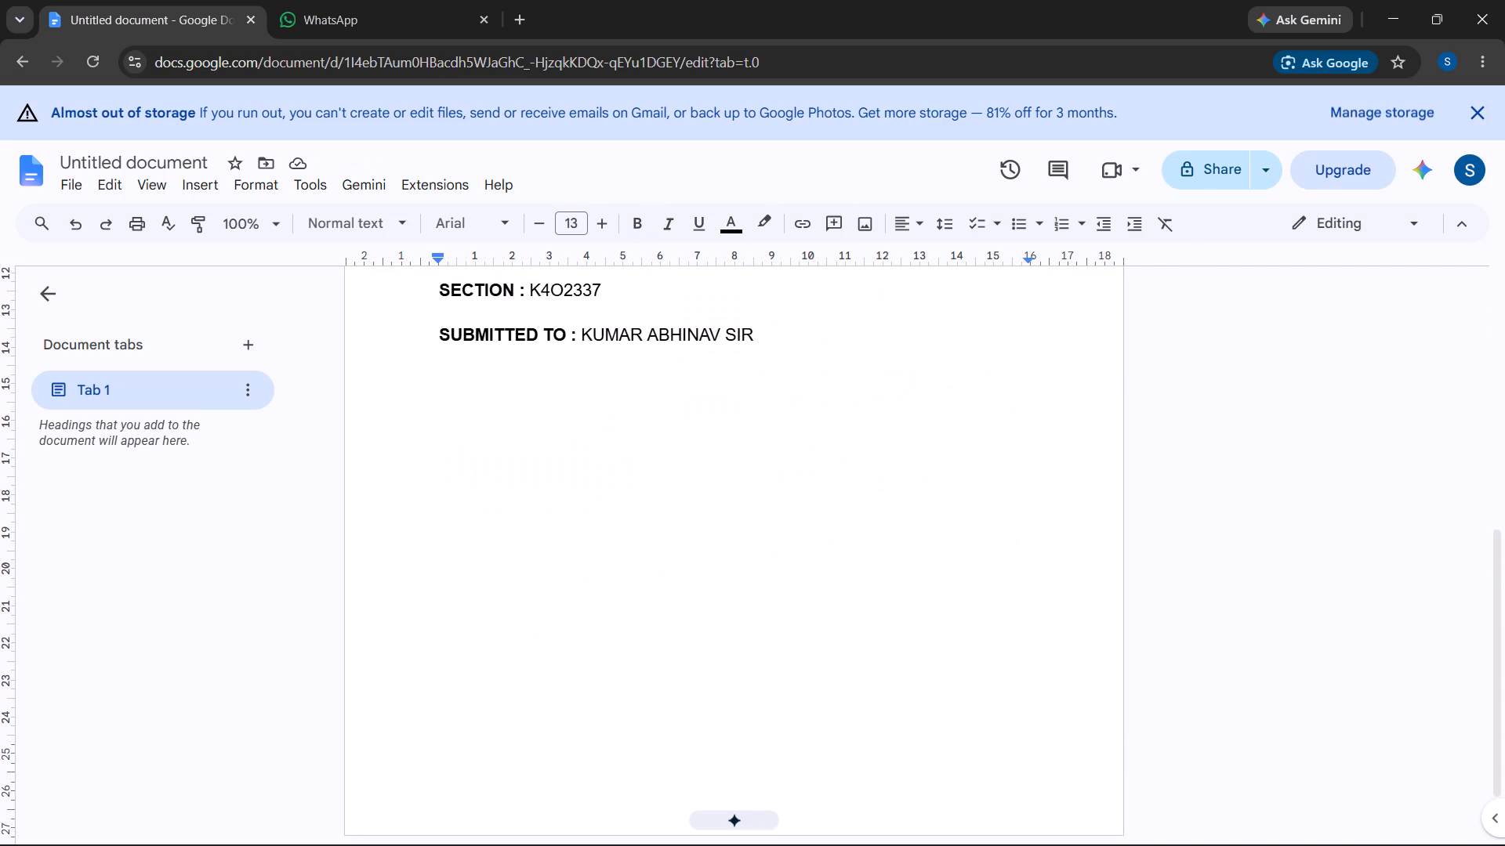
key(Return)
key(Return)
key(Return)
key(Return)
key(Return)
key(Return)
key(Return)
key(Return)
key(Return)
key(Return)
key(Return)
key(Return)
key(Return)
key(Return)
key(Return)
key(Return)
key(Return)
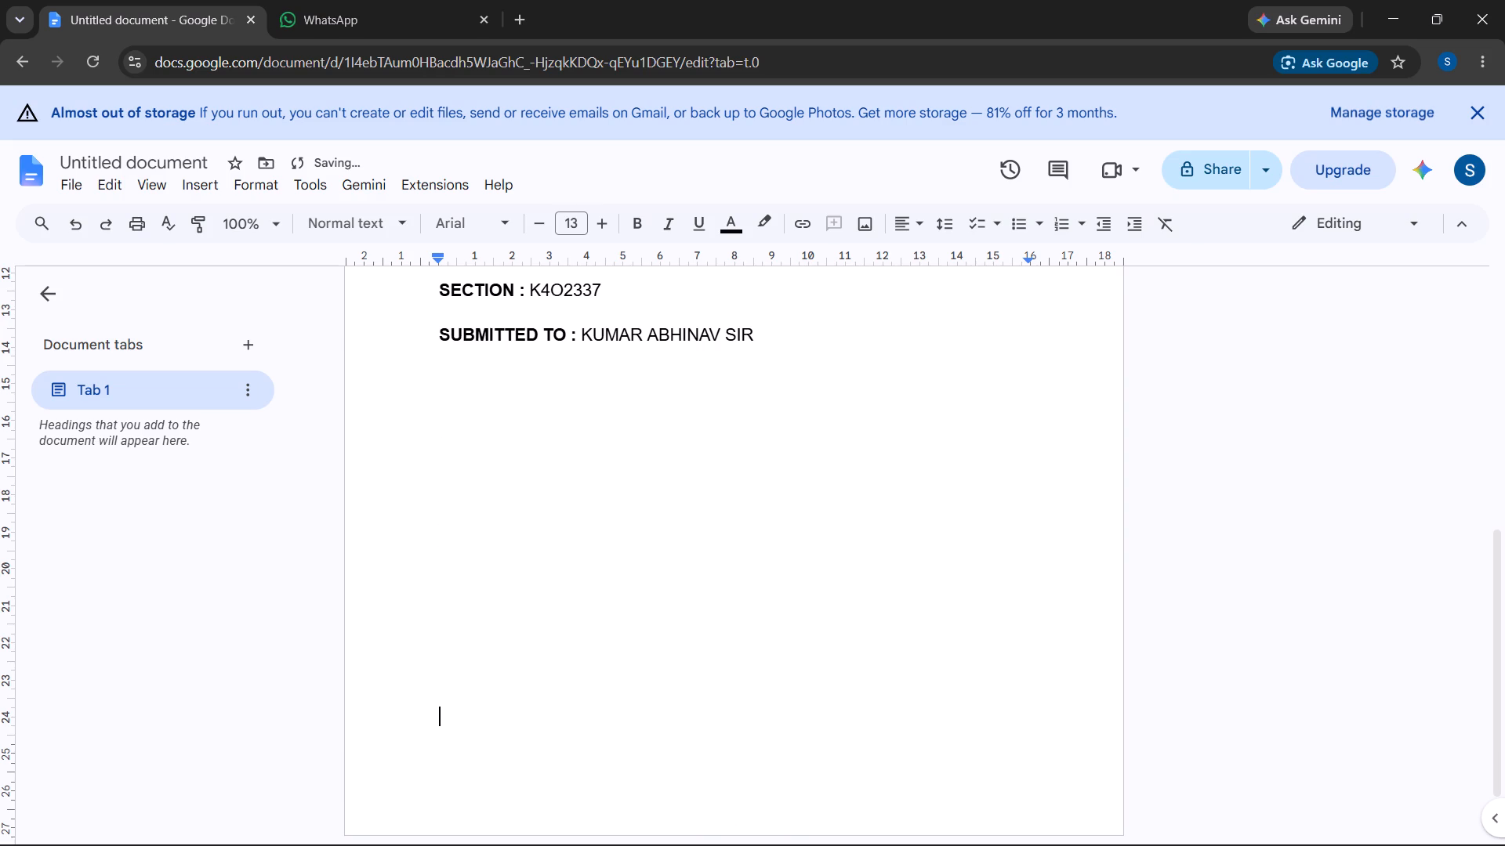
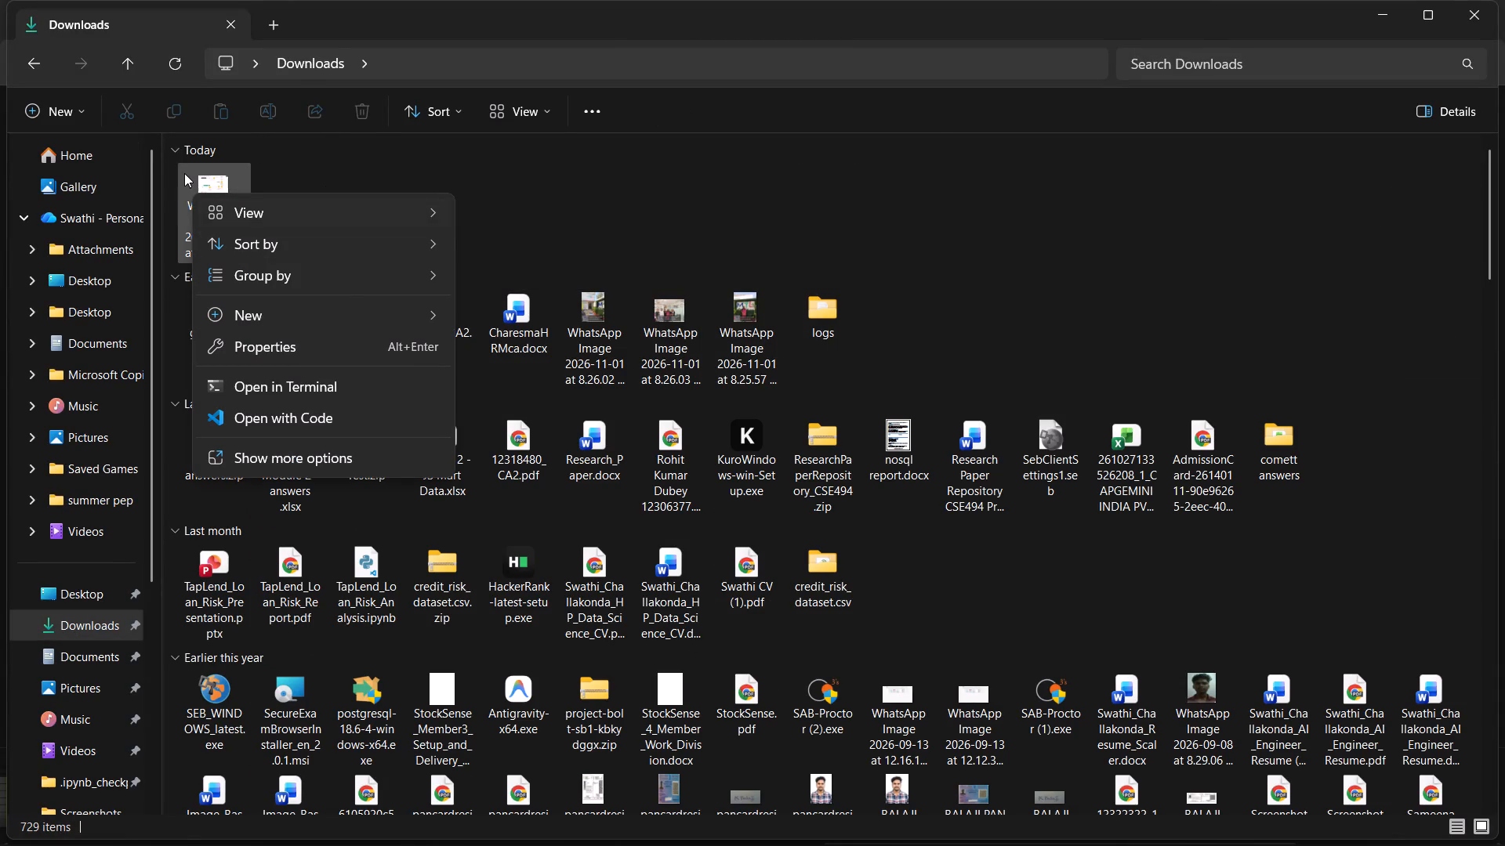
Rename today's WhatsApp image in the Downloads folder as "ISERFLOW", keeping the .jpeg extension, and return to the start of the name to correct it.
click(184, 173)
click(260, 108)
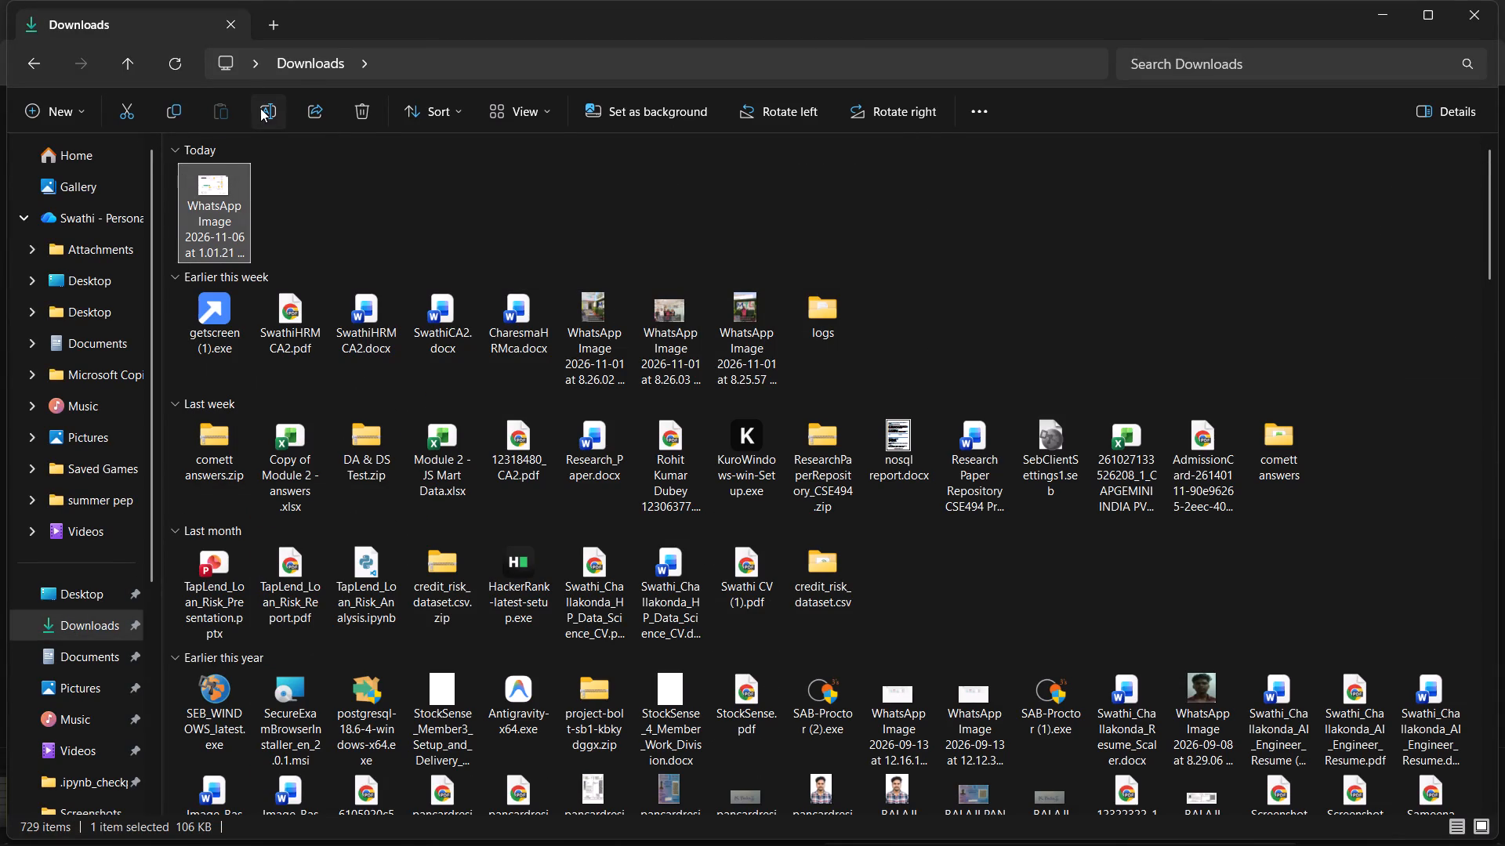
key(BackSpace)
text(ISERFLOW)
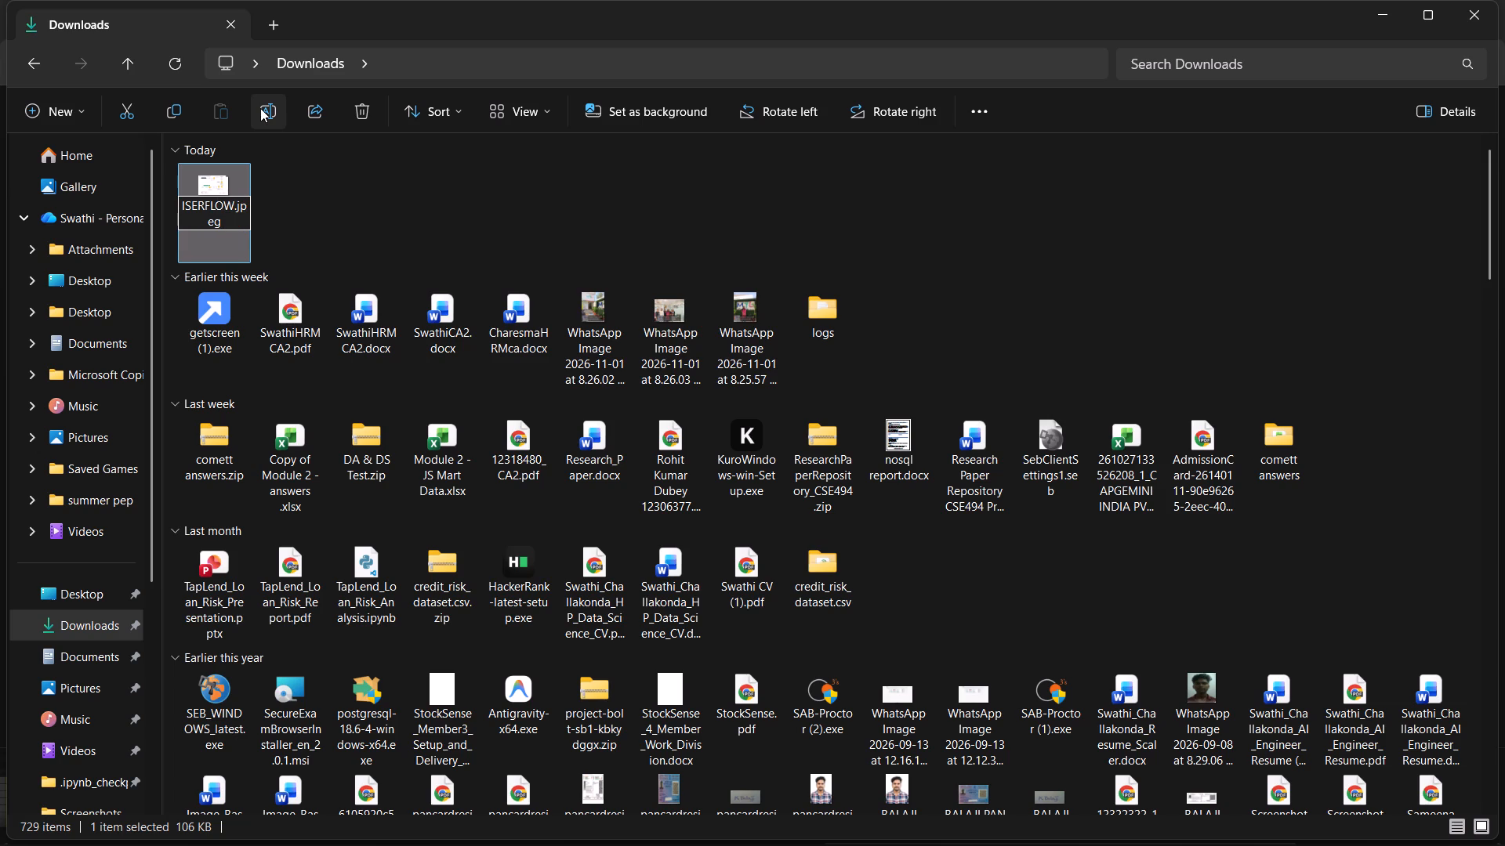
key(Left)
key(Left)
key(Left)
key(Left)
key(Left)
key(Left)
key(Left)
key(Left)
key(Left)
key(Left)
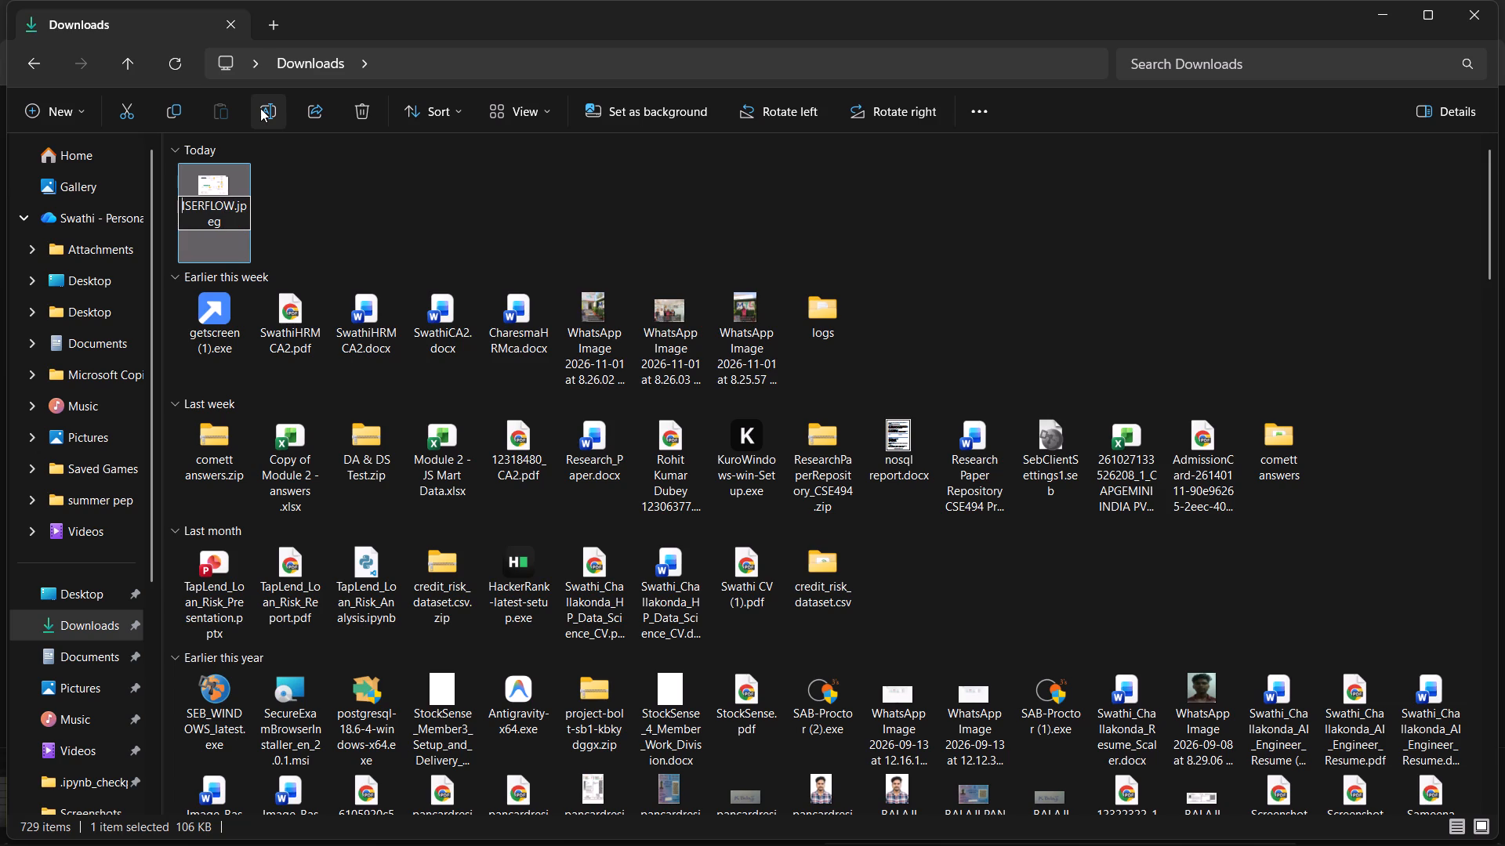
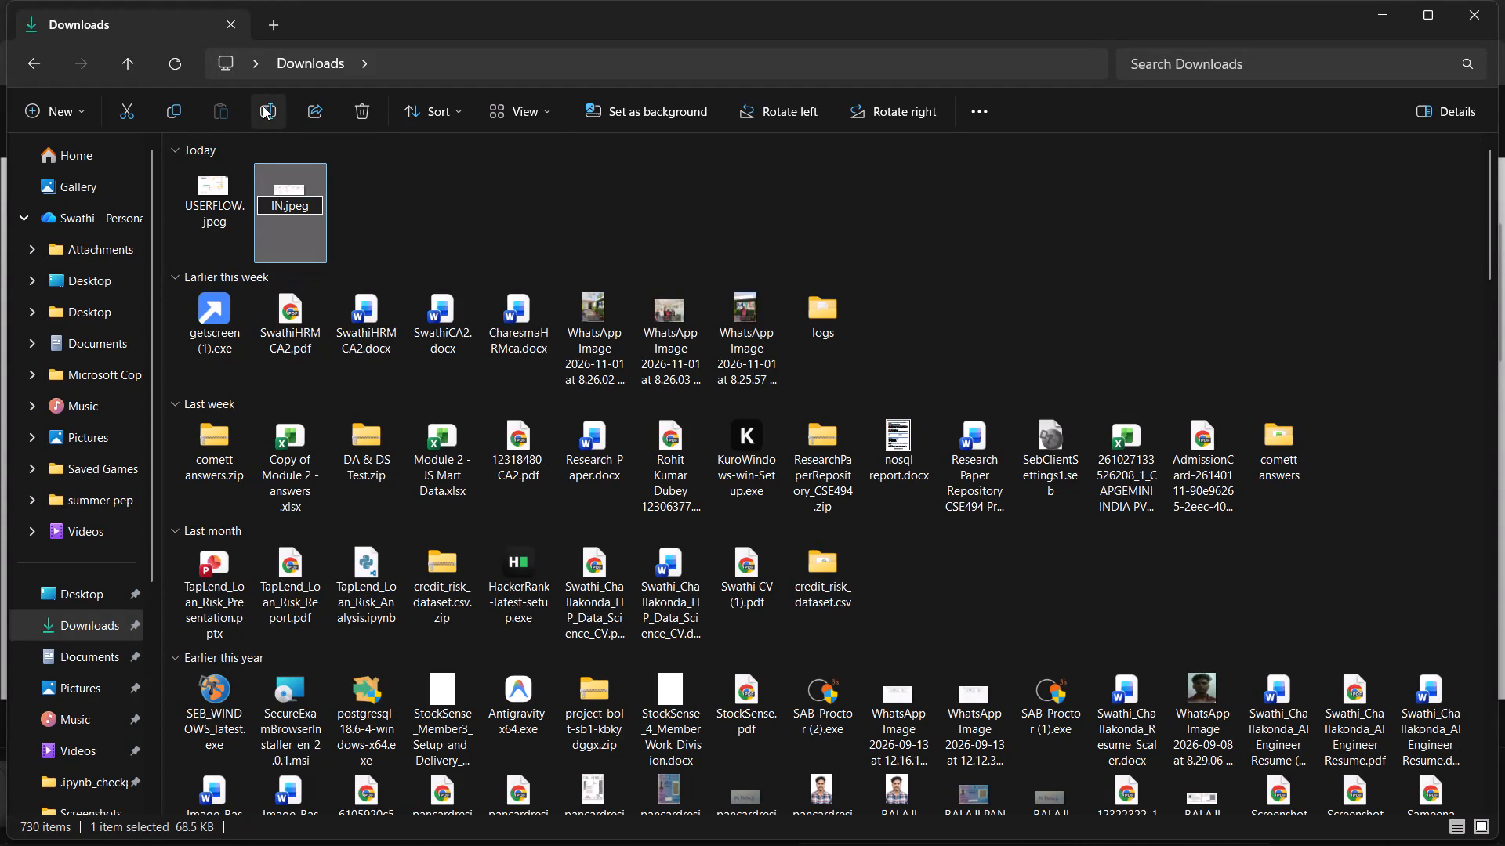
Complete the new file name of the selected JPEG image in Downloads as "INFO ARCH", keeping the .jpeg extension.
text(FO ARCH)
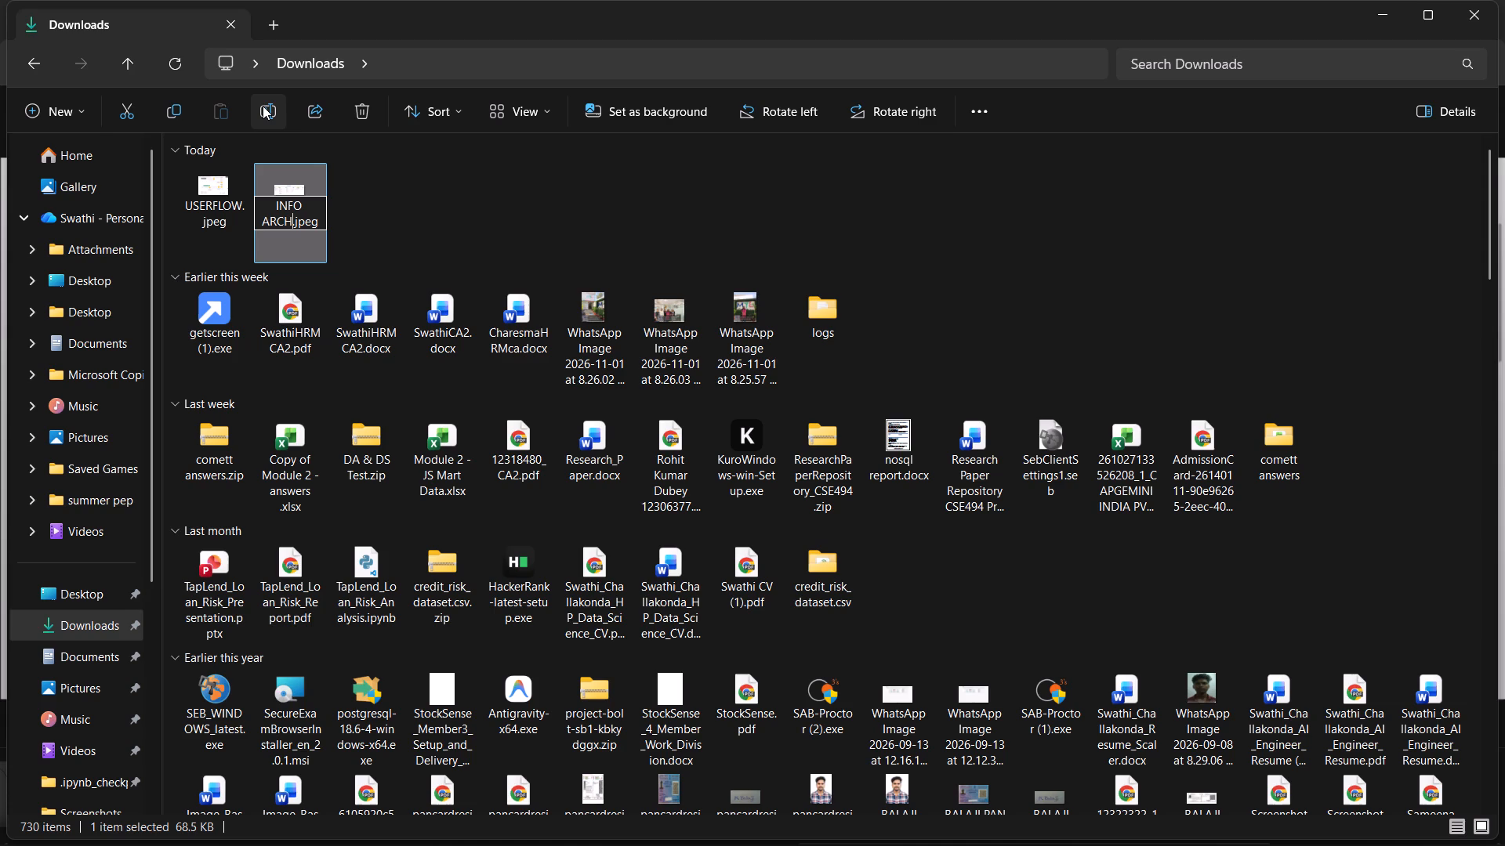
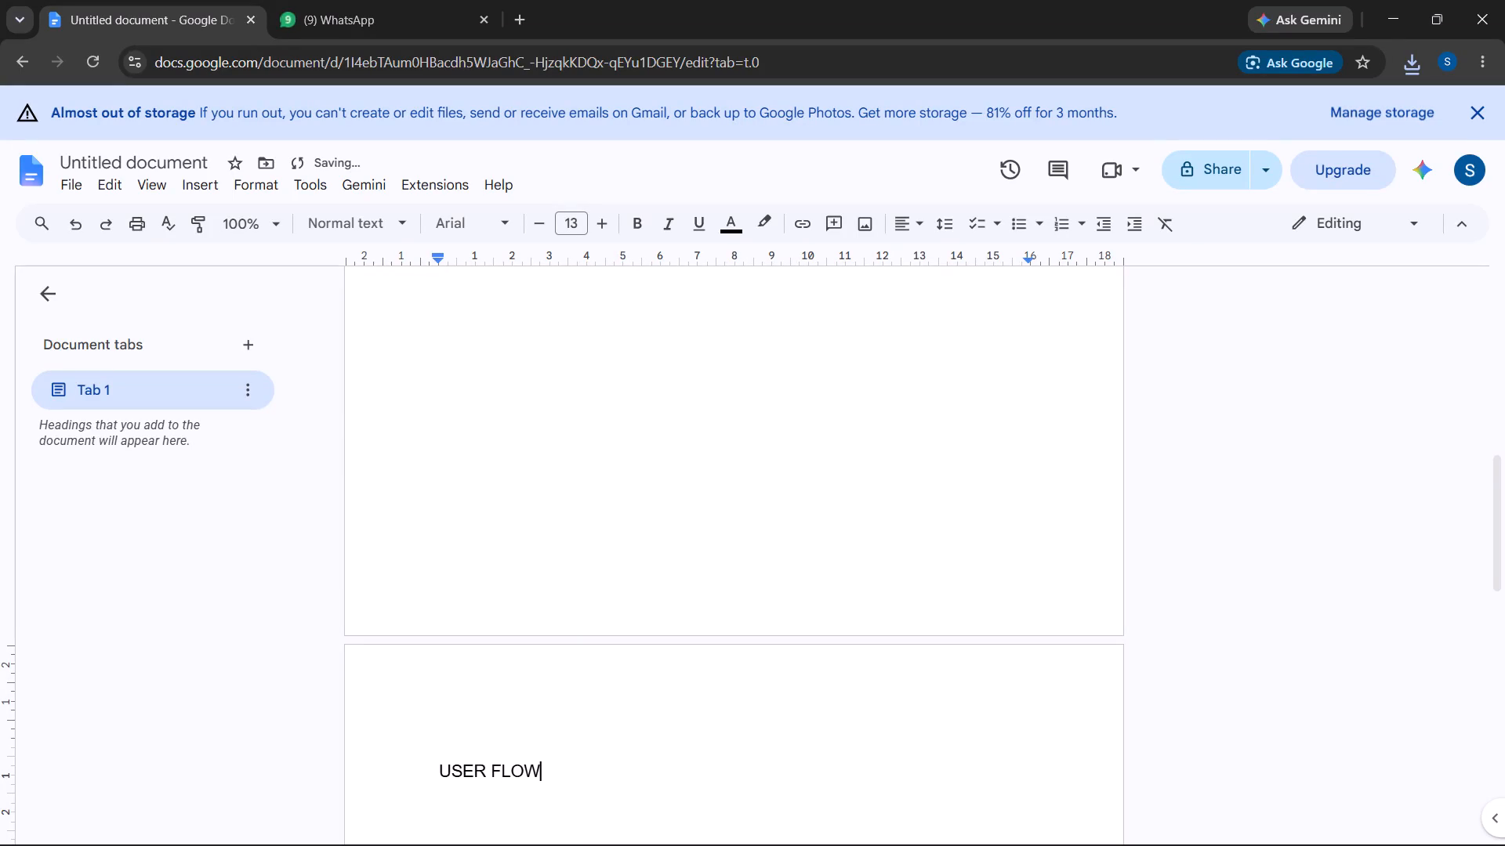
Format the "USER FLOW" heading as bold, centred text at font size 12.
drag(626, 737, 589, 759)
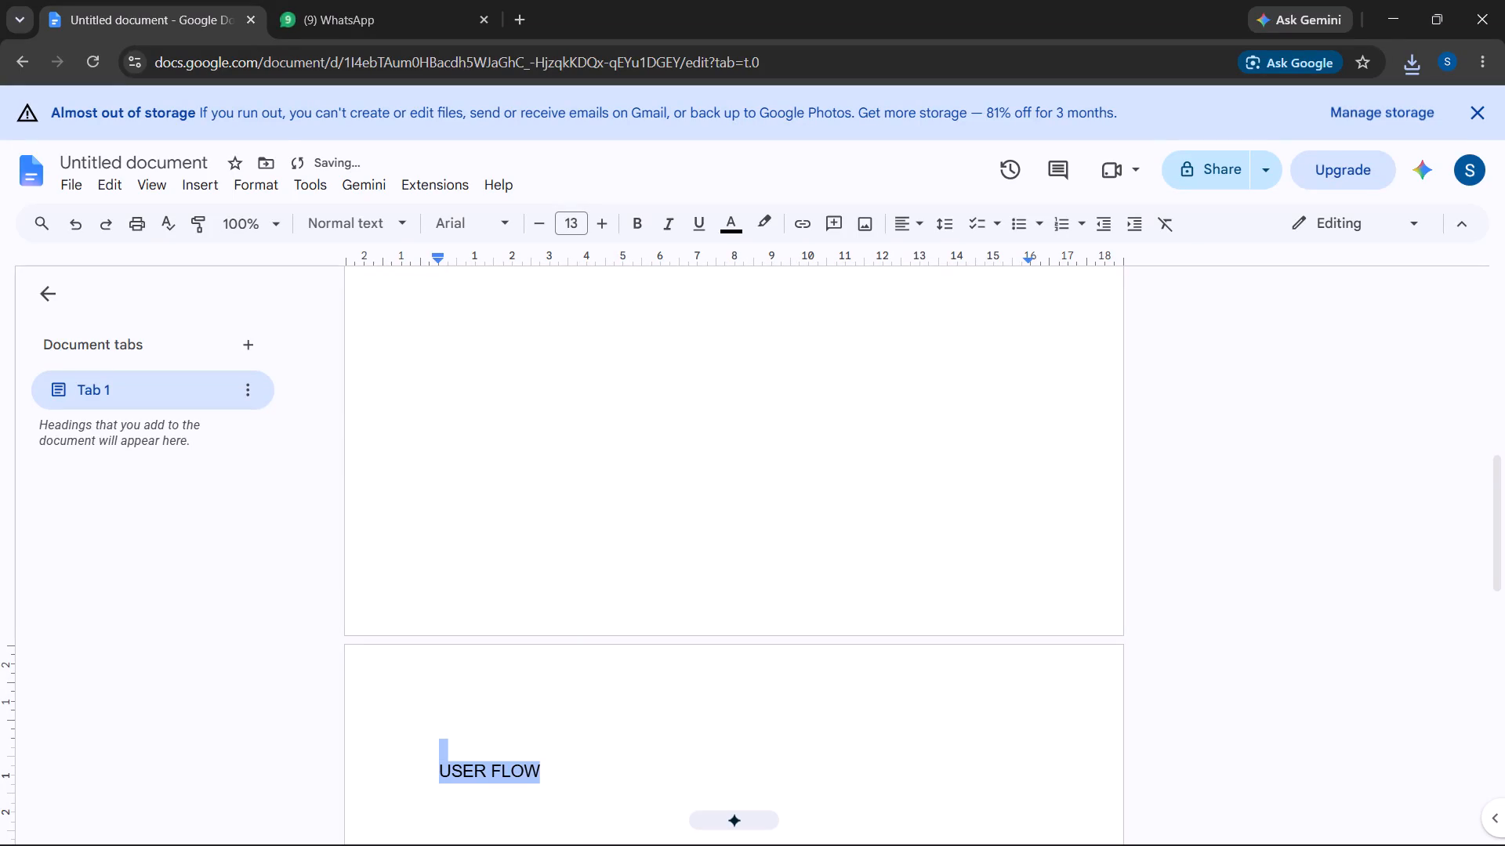
drag(589, 759, 596, 763)
click(596, 763)
drag(567, 779, 428, 774)
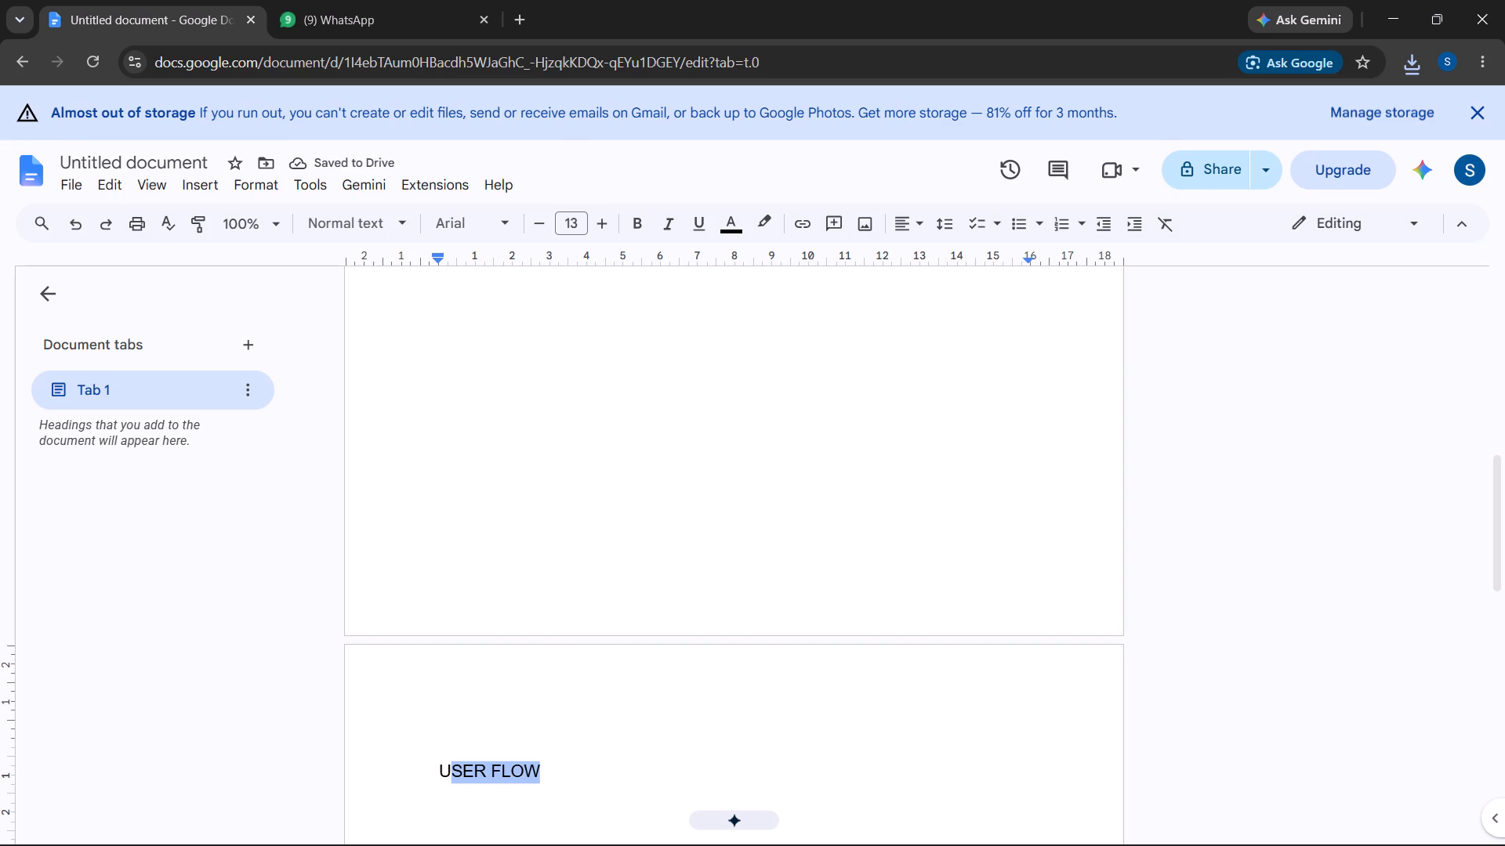
click(536, 224)
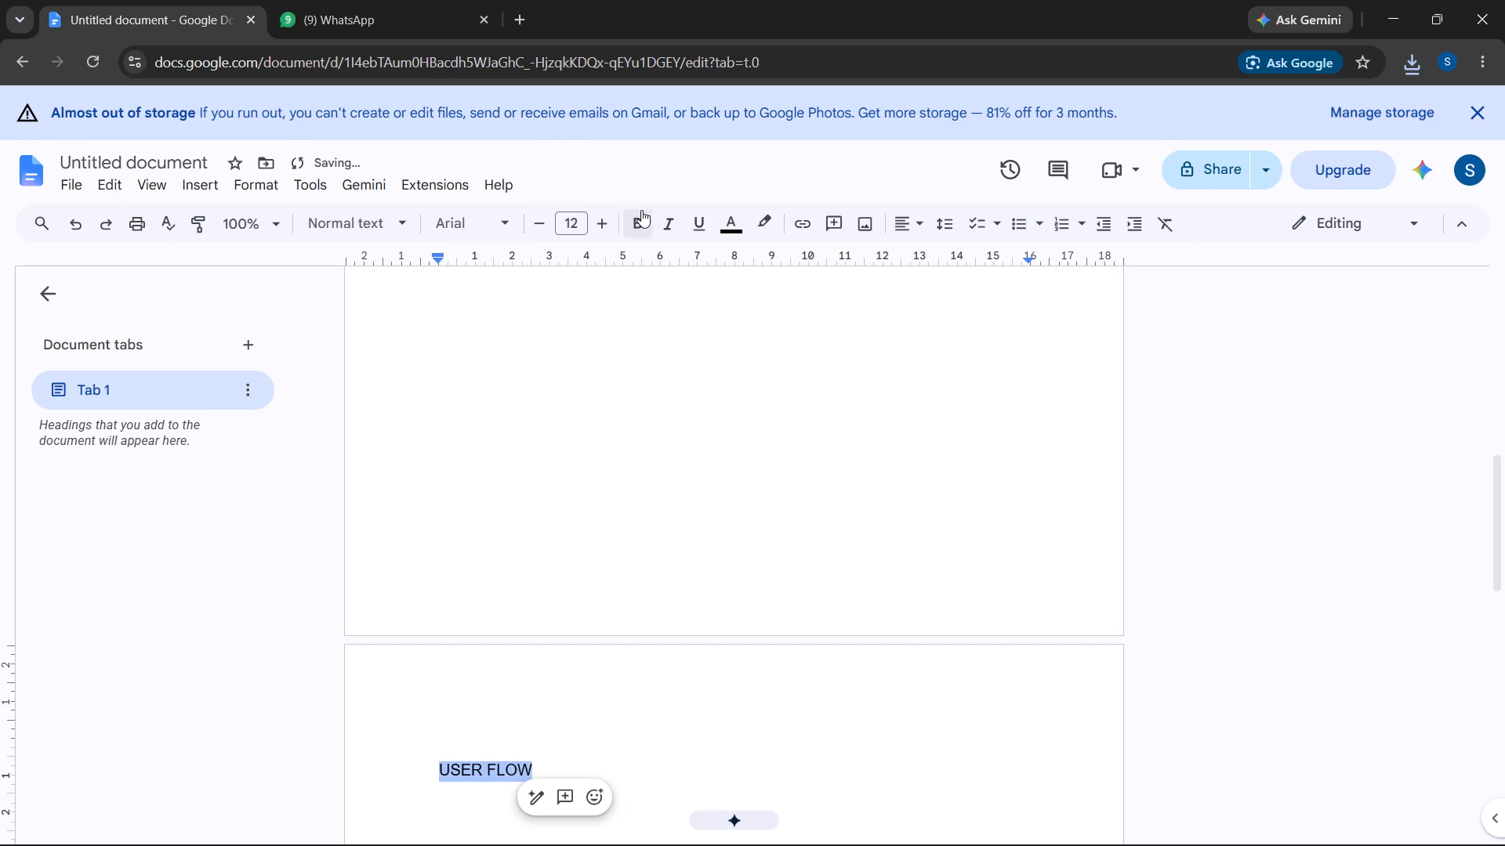
click(927, 222)
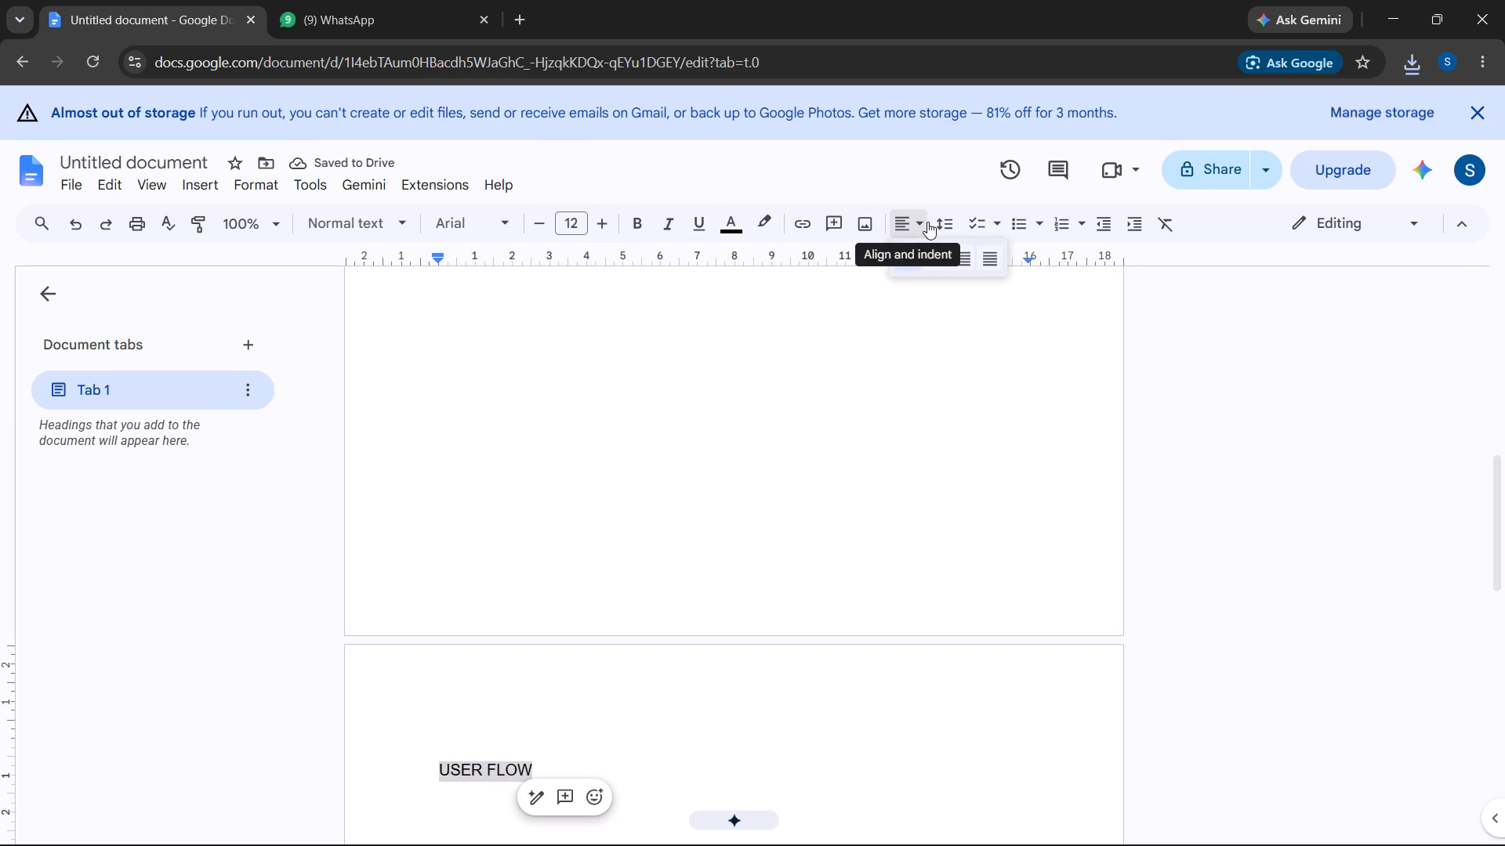
click(938, 258)
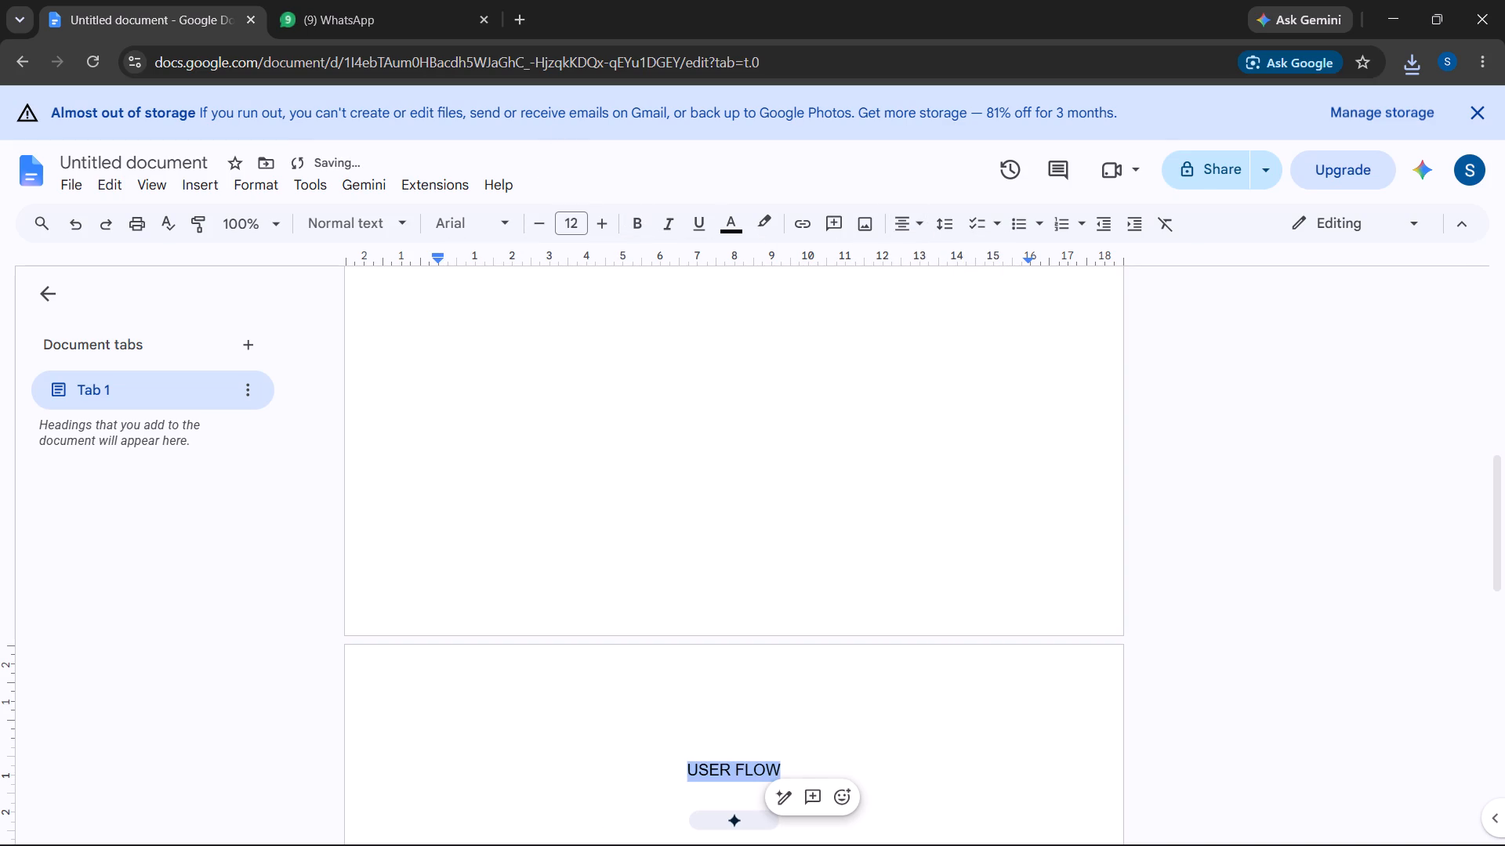
click(636, 224)
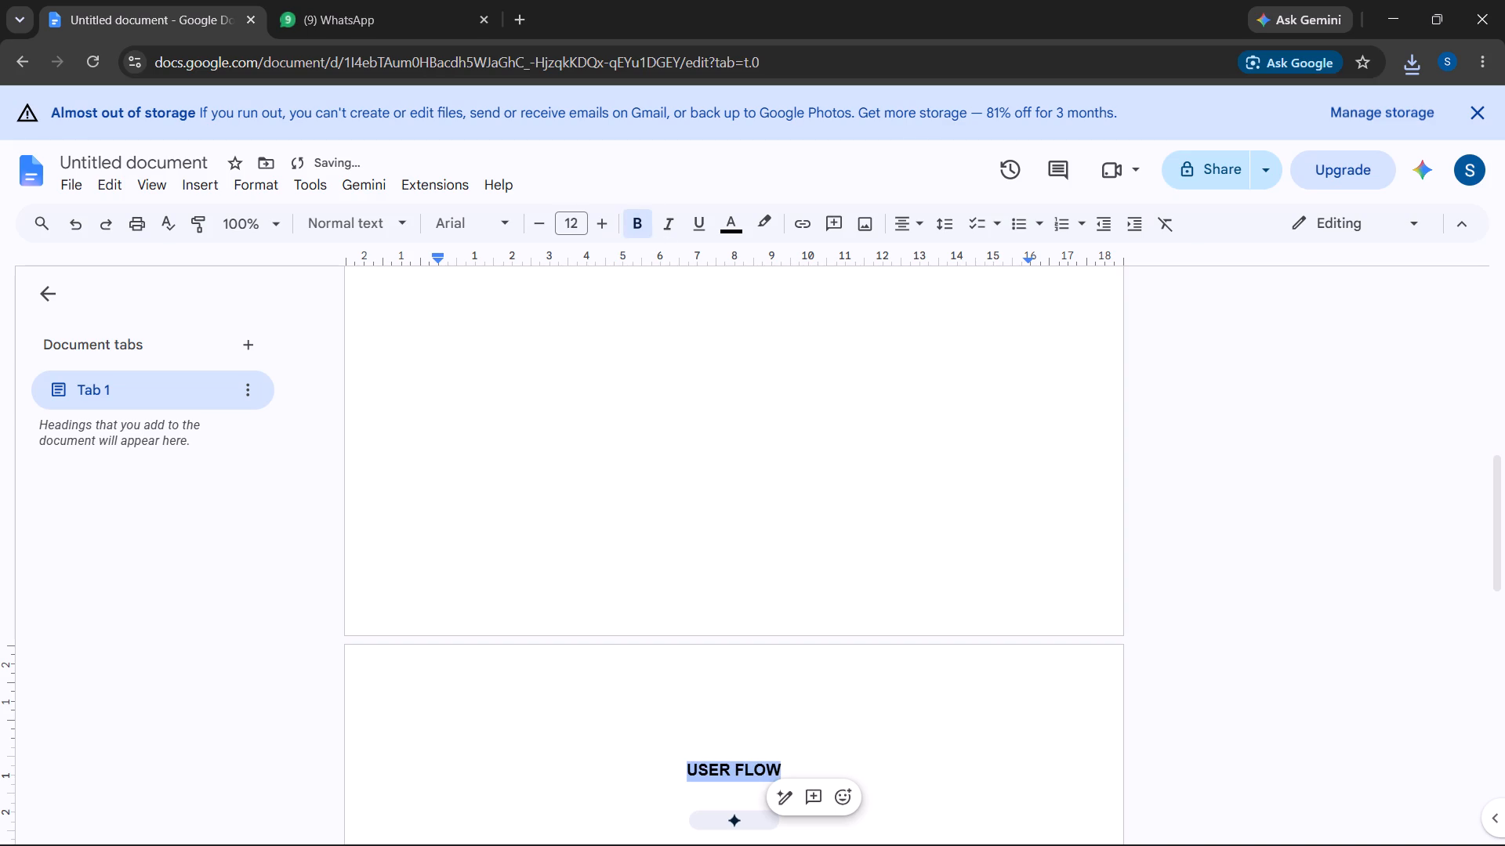
Insert the image USERFLOW.jpeg from the computer's Downloads folder on a new line below the "USER FLOW" heading.
click(891, 718)
scroll(891, 718, down, 2)
click(890, 573)
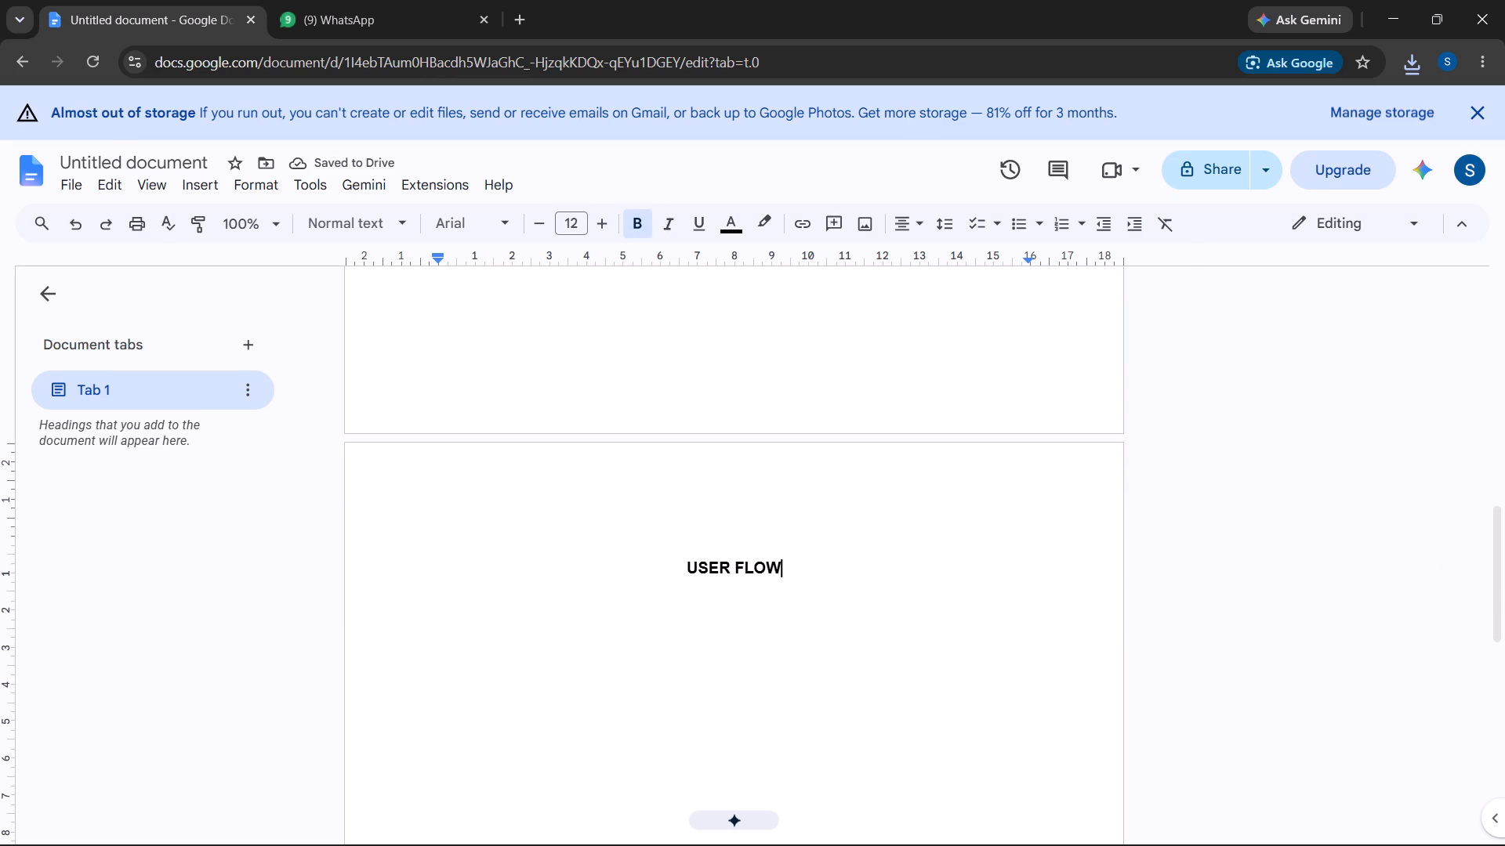
key(Return)
click(209, 187)
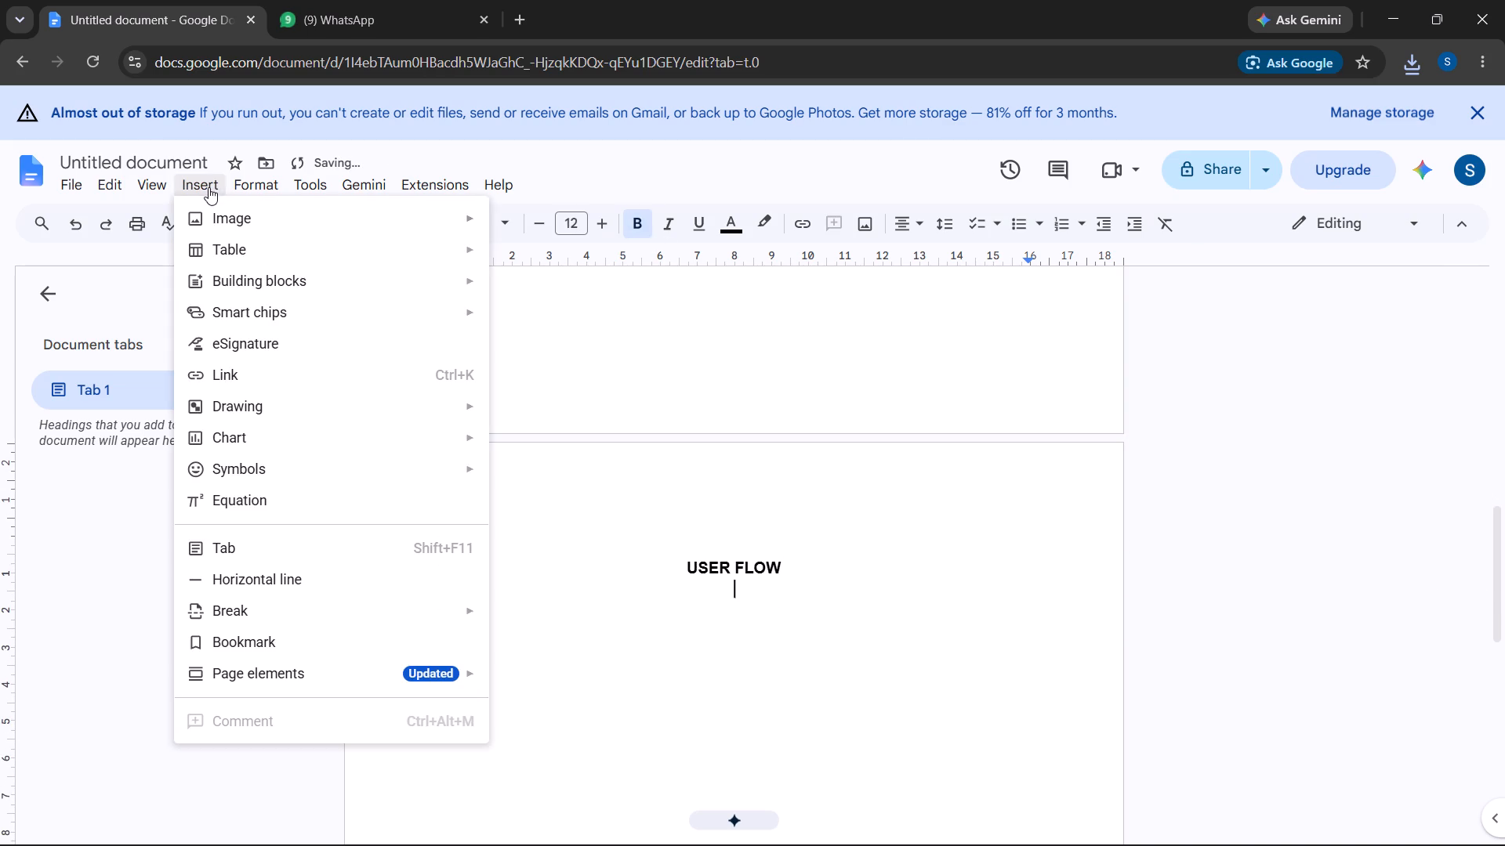
click(254, 232)
click(558, 269)
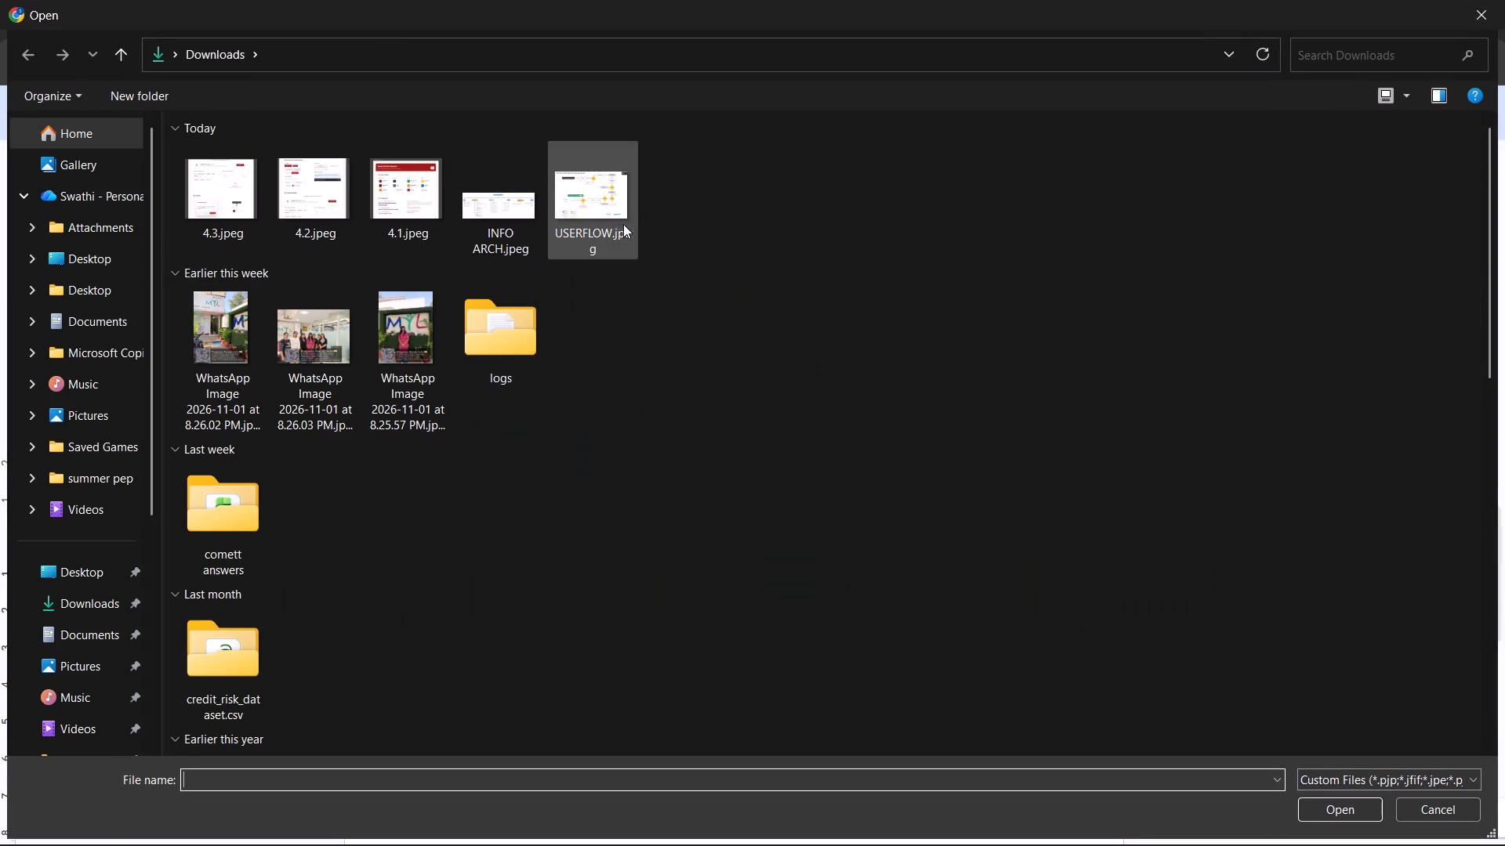
click(603, 224)
key(Return)
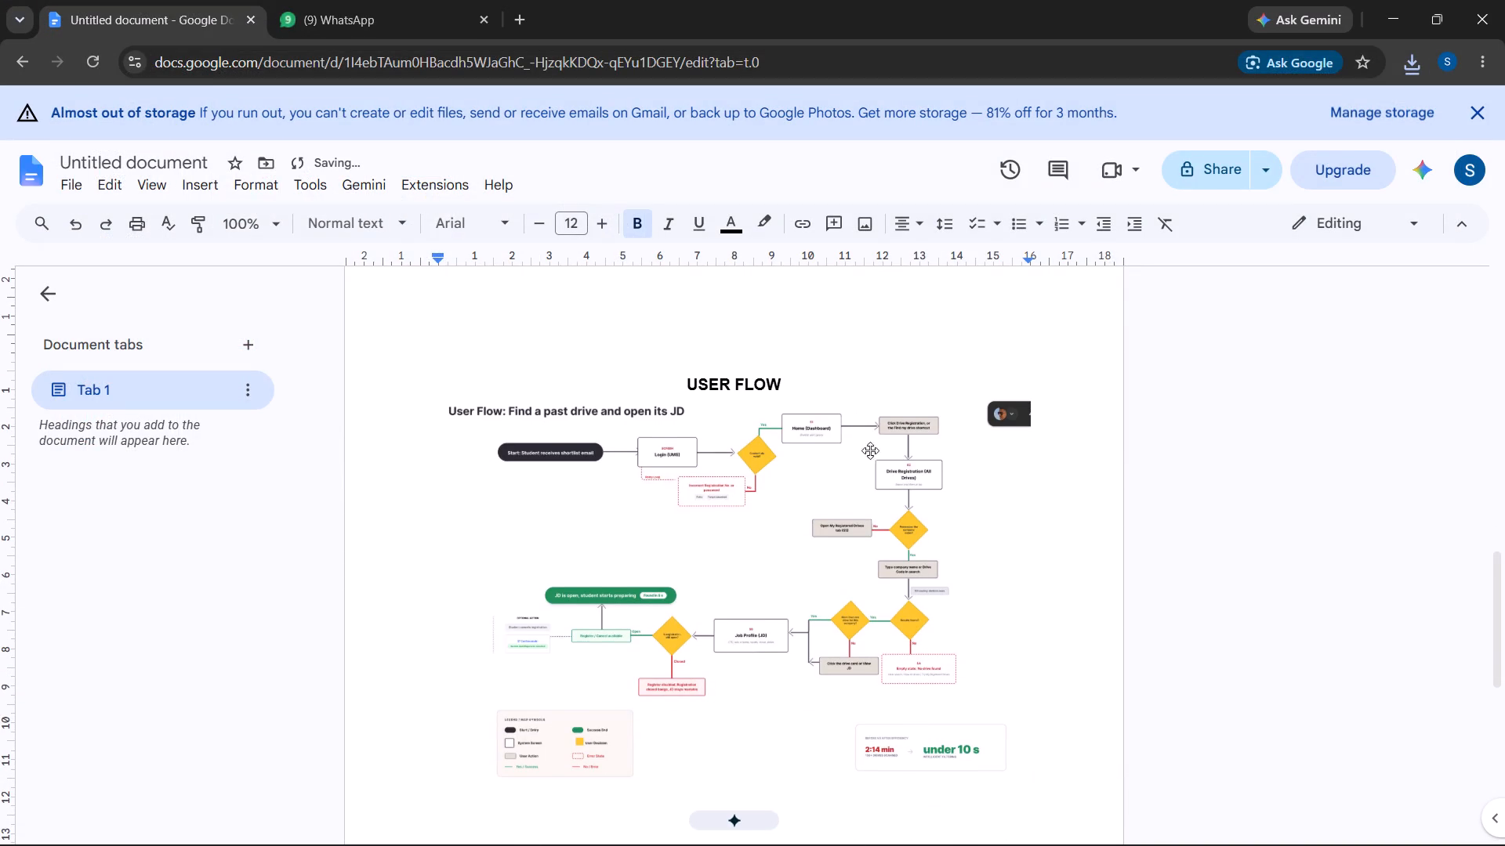
Add two blank lines between the "USER FLOW" heading and the user flow diagram.
click(834, 389)
key(Return)
key(Return)
scroll(834, 389, down, 1)
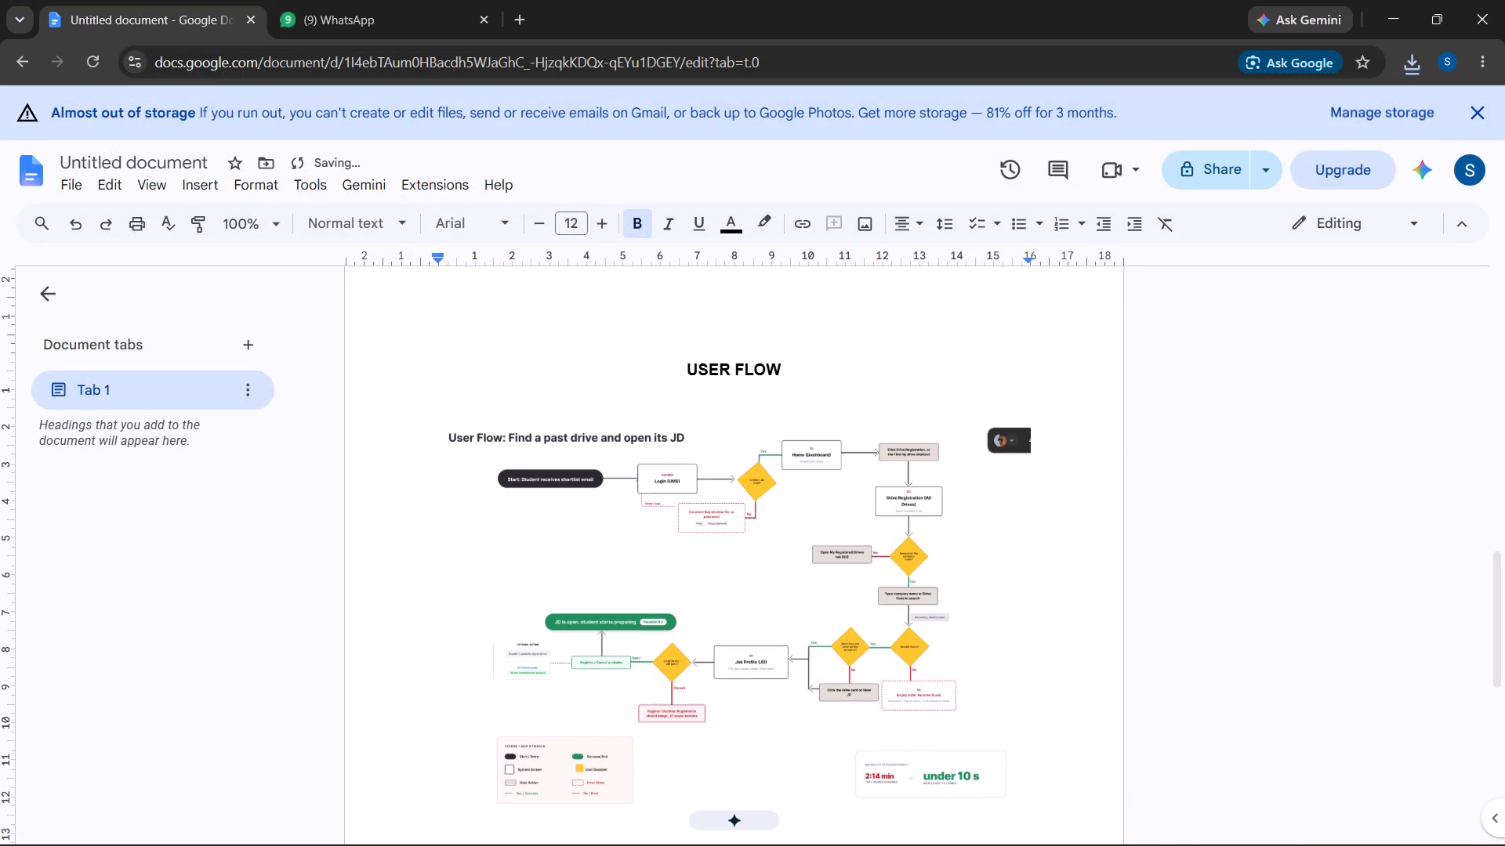
scroll(834, 389, down, 4)
scroll(834, 389, up, 4)
Enlarge the user flow diagram proportionally to about 17.4 cm wide.
click(838, 485)
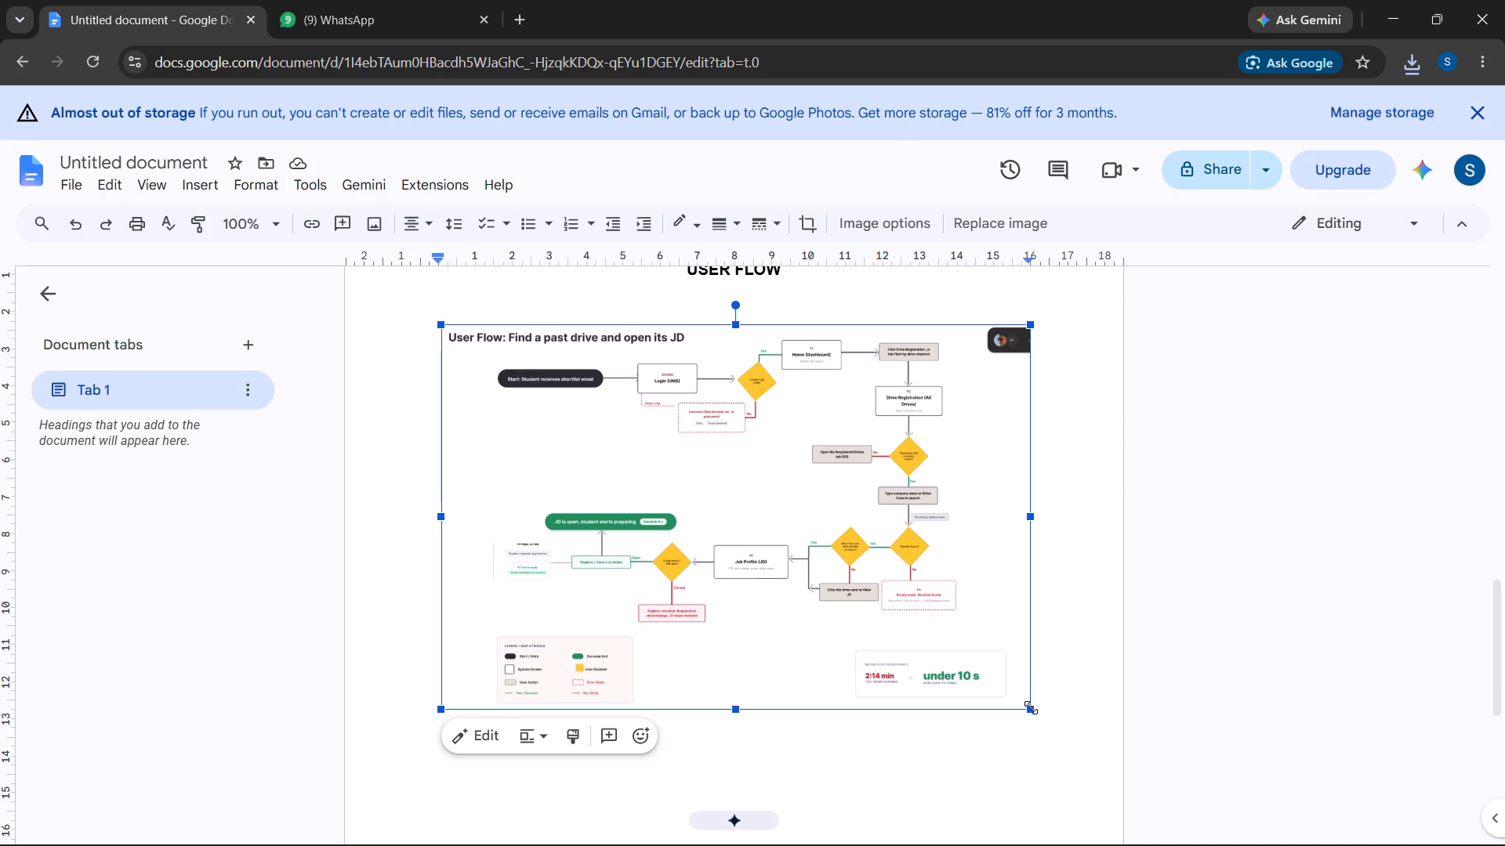
drag(1031, 707, 1055, 743)
Place the user flow diagram in front of text, moving with text, and shift it slightly past the page's left margin.
drag(713, 712, 680, 715)
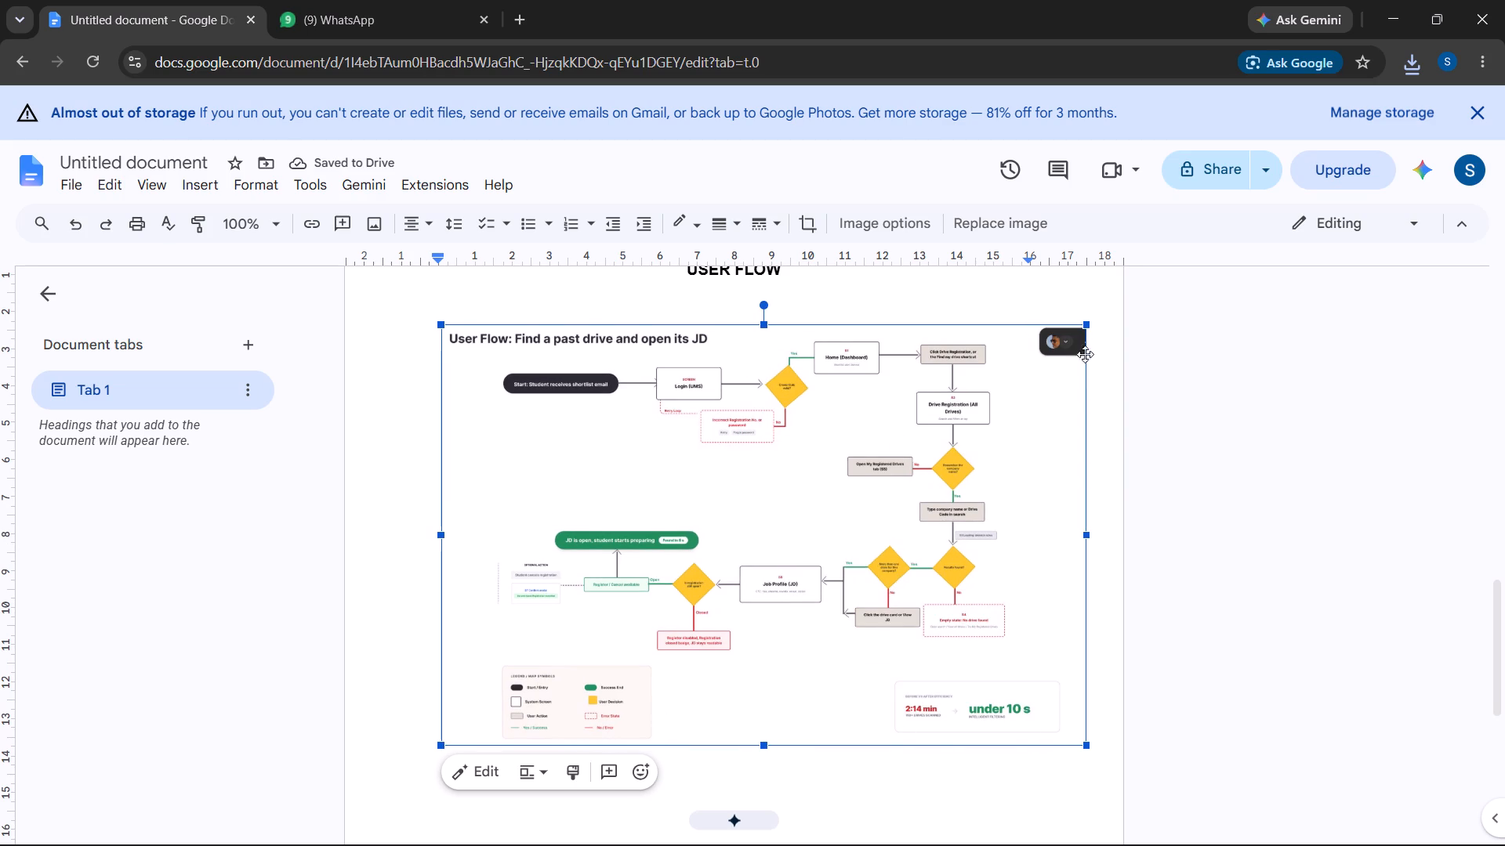
click(1001, 385)
drag(863, 443, 741, 445)
click(528, 773)
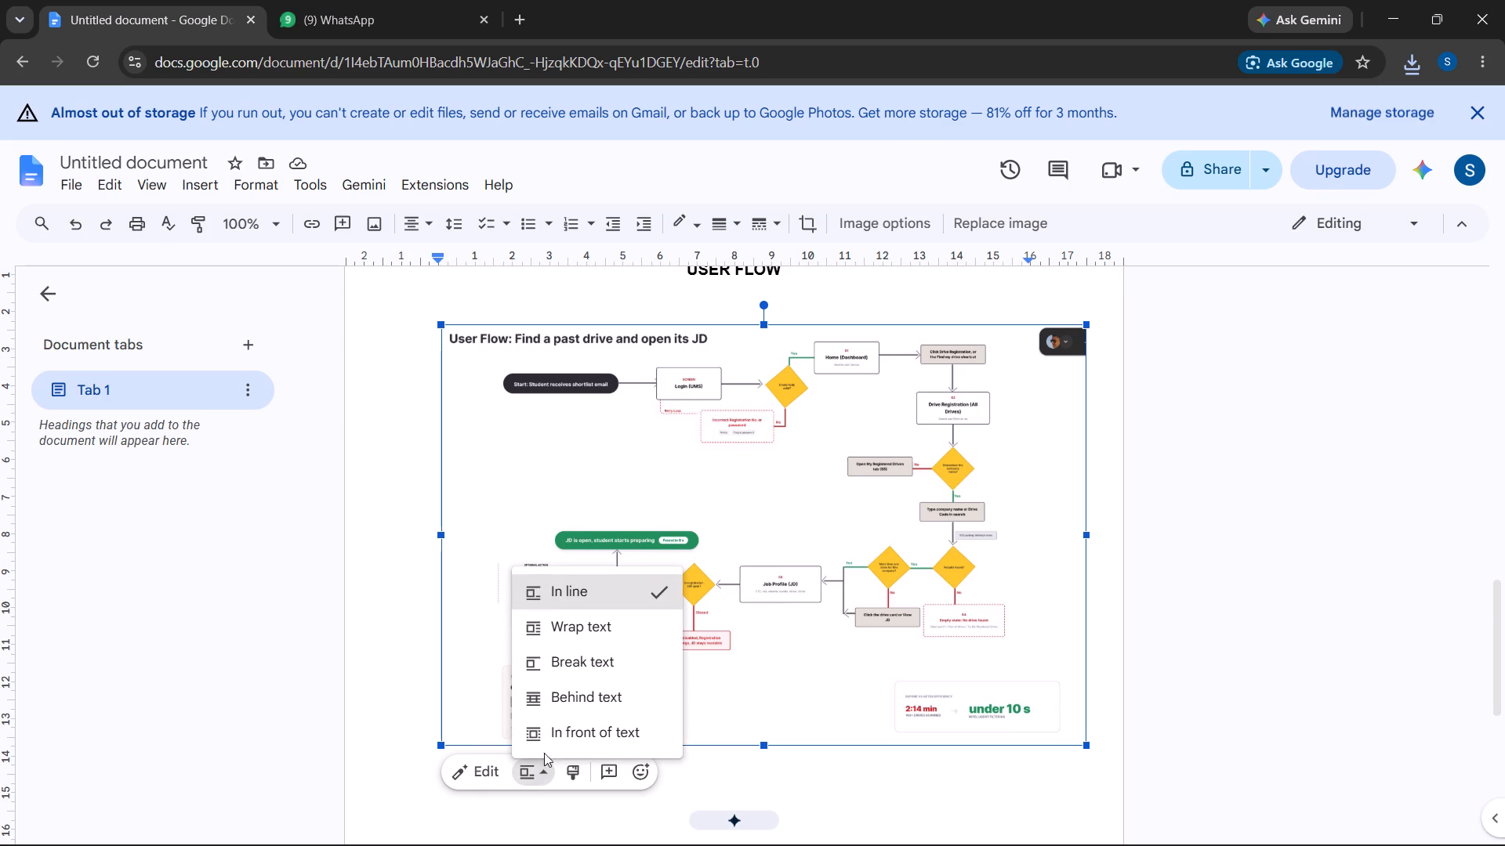
click(614, 734)
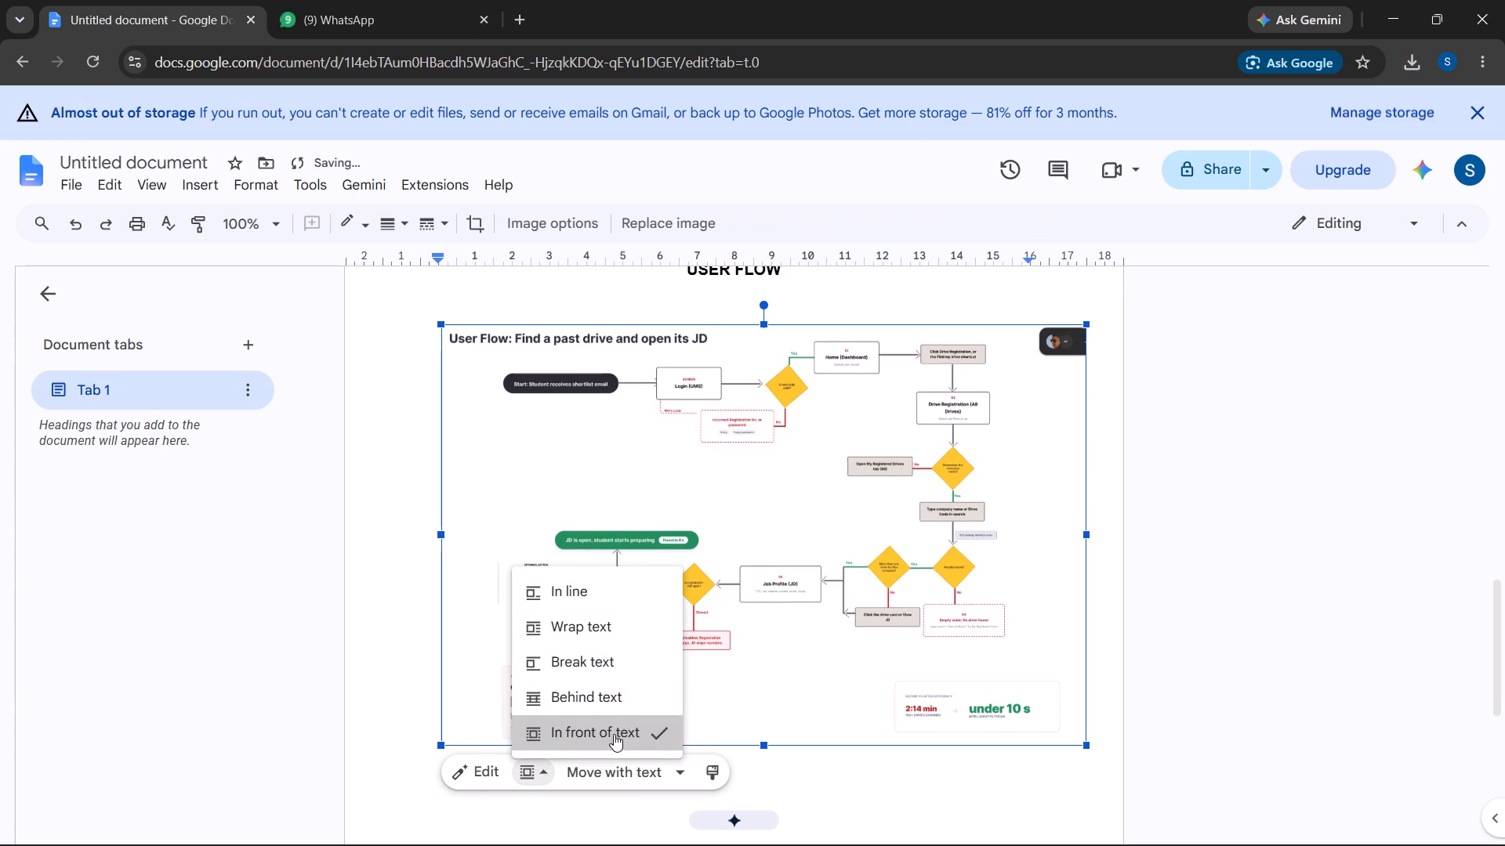
click(597, 773)
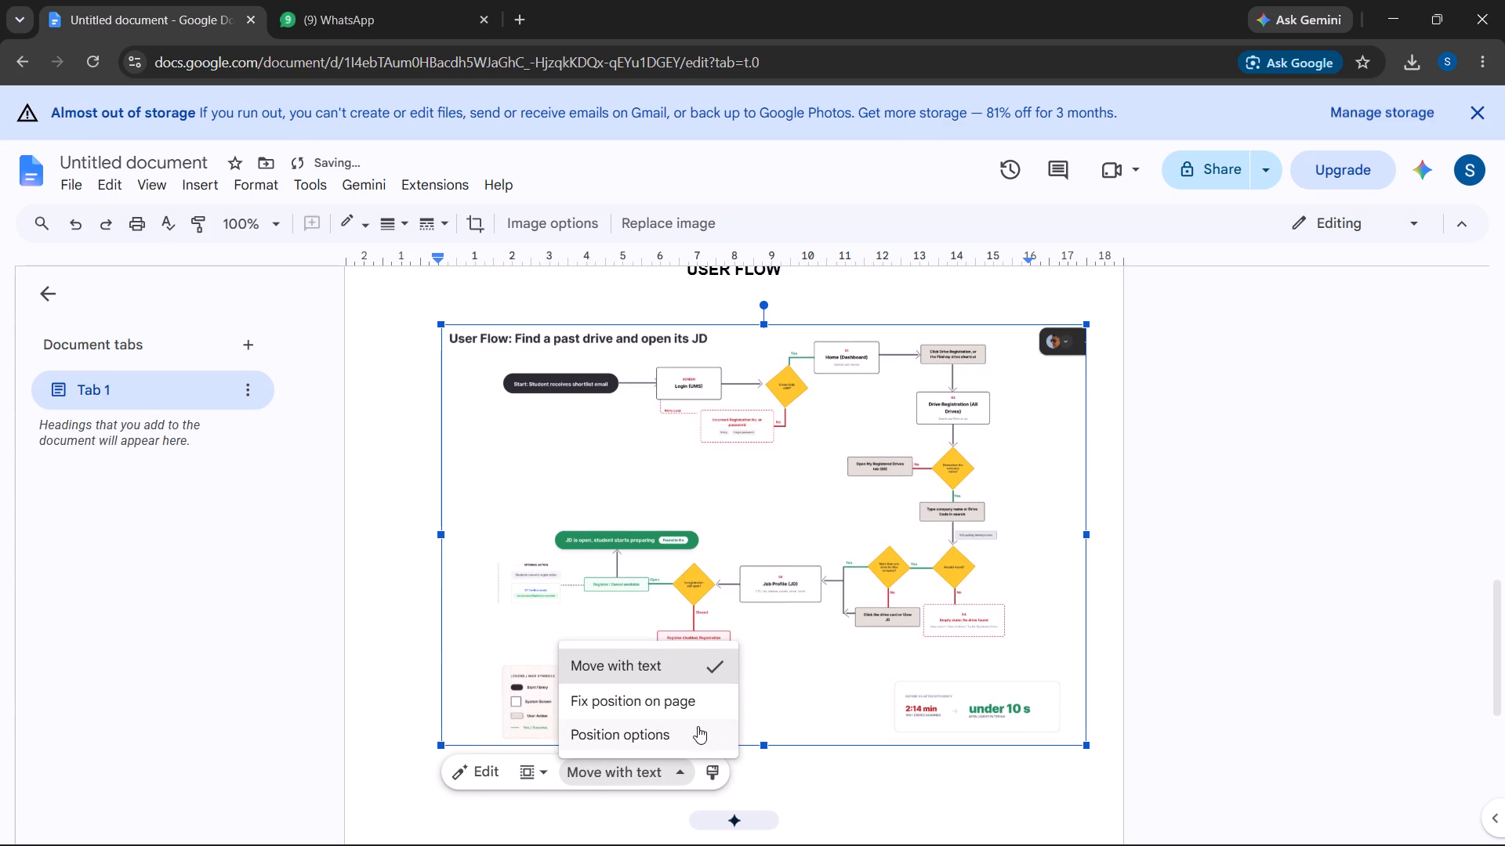
click(659, 671)
drag(833, 549, 796, 562)
drag(796, 562, 817, 555)
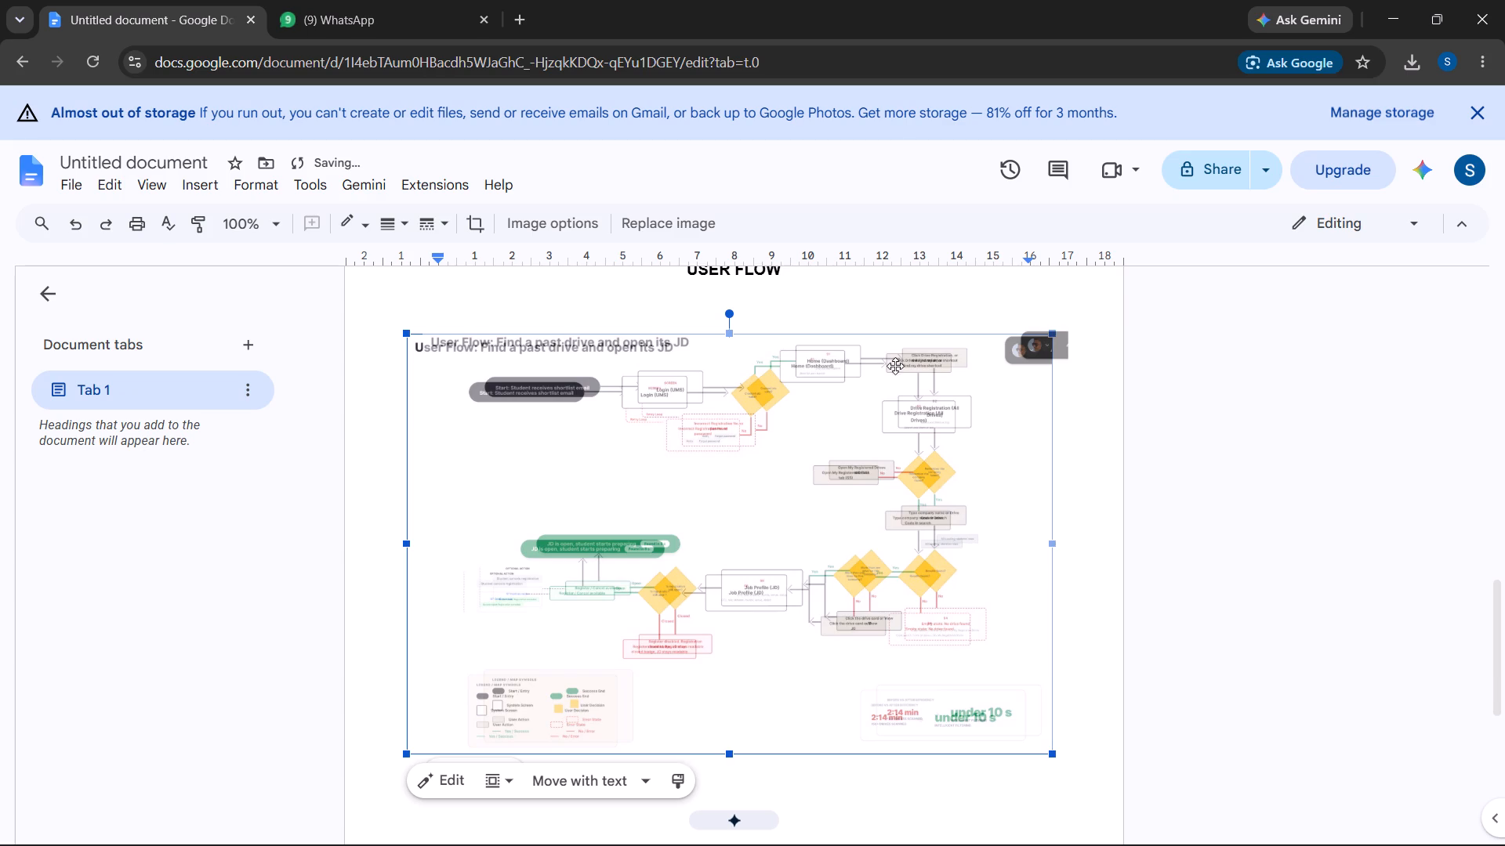
Stretch the user flow diagram downward and outward on both sides to about 19 cm wide by 14 cm tall.
scroll(895, 366, up, 2)
scroll(868, 457, down, 1)
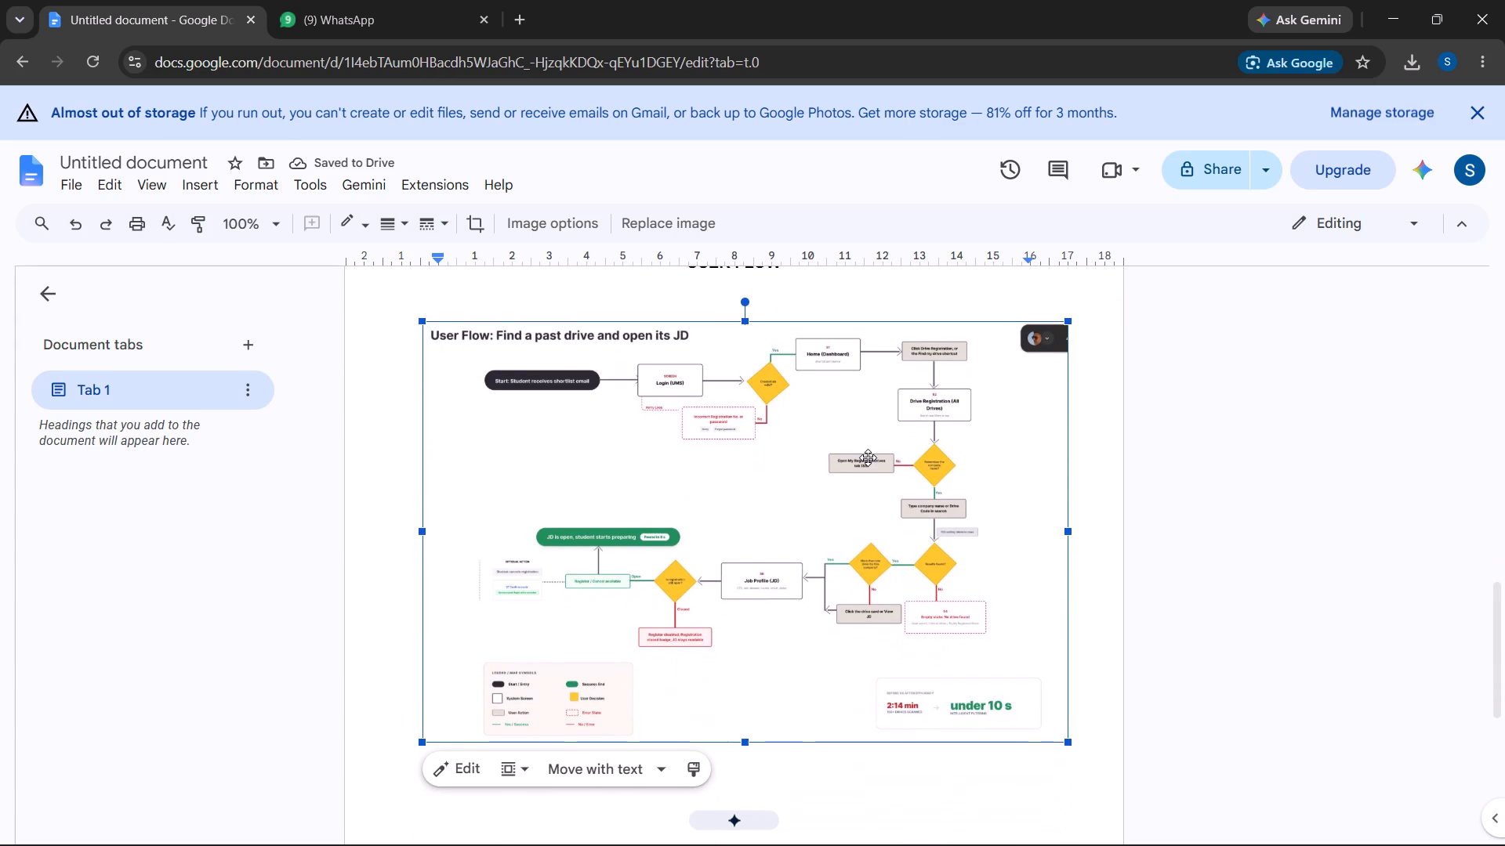
scroll(868, 457, down, 1)
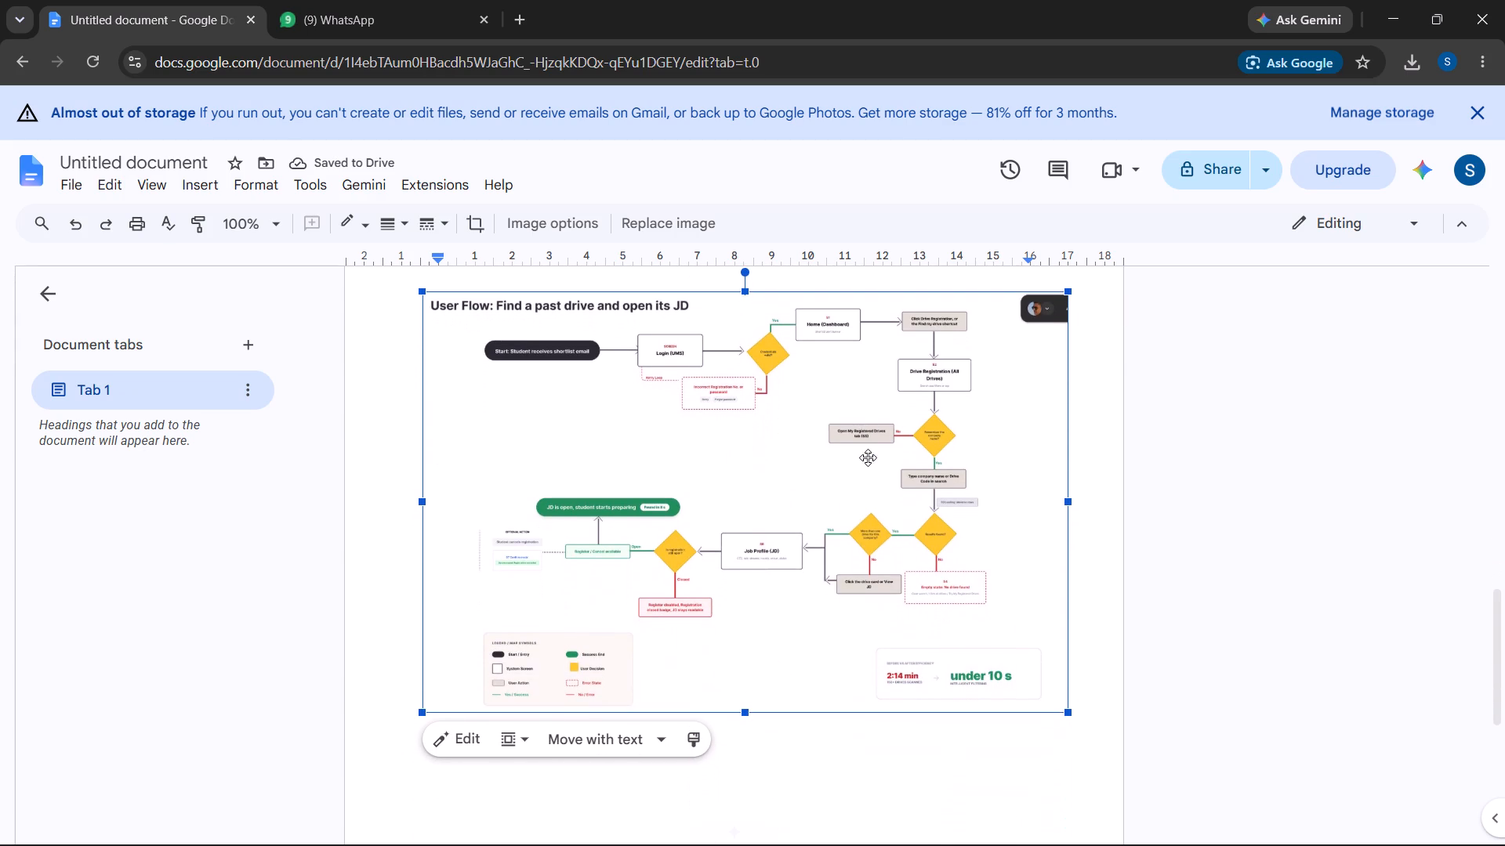
scroll(868, 457, down, 2)
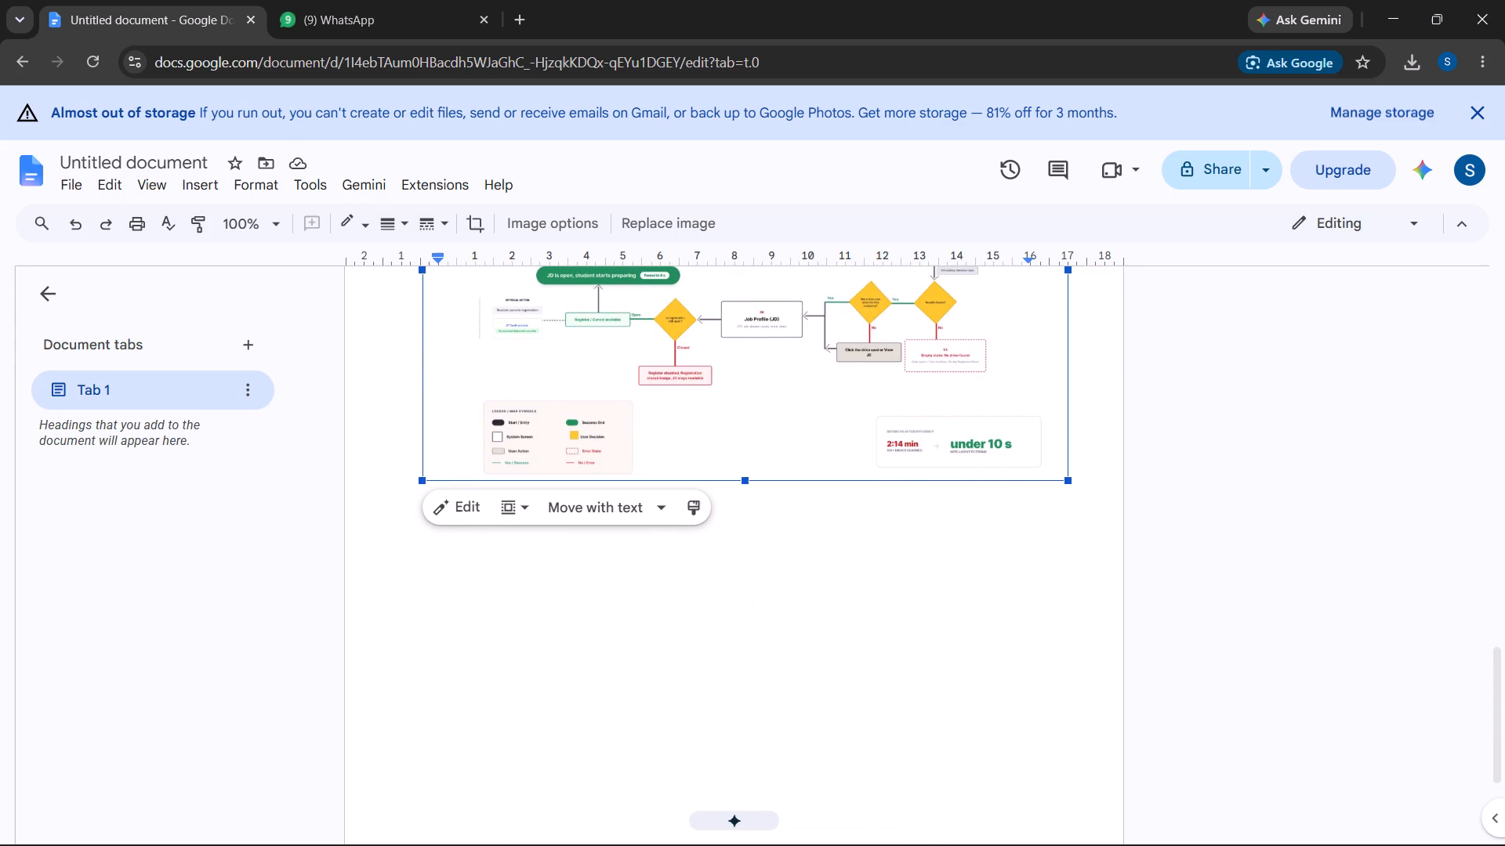
drag(745, 477, 751, 582)
scroll(1006, 507, up, 2)
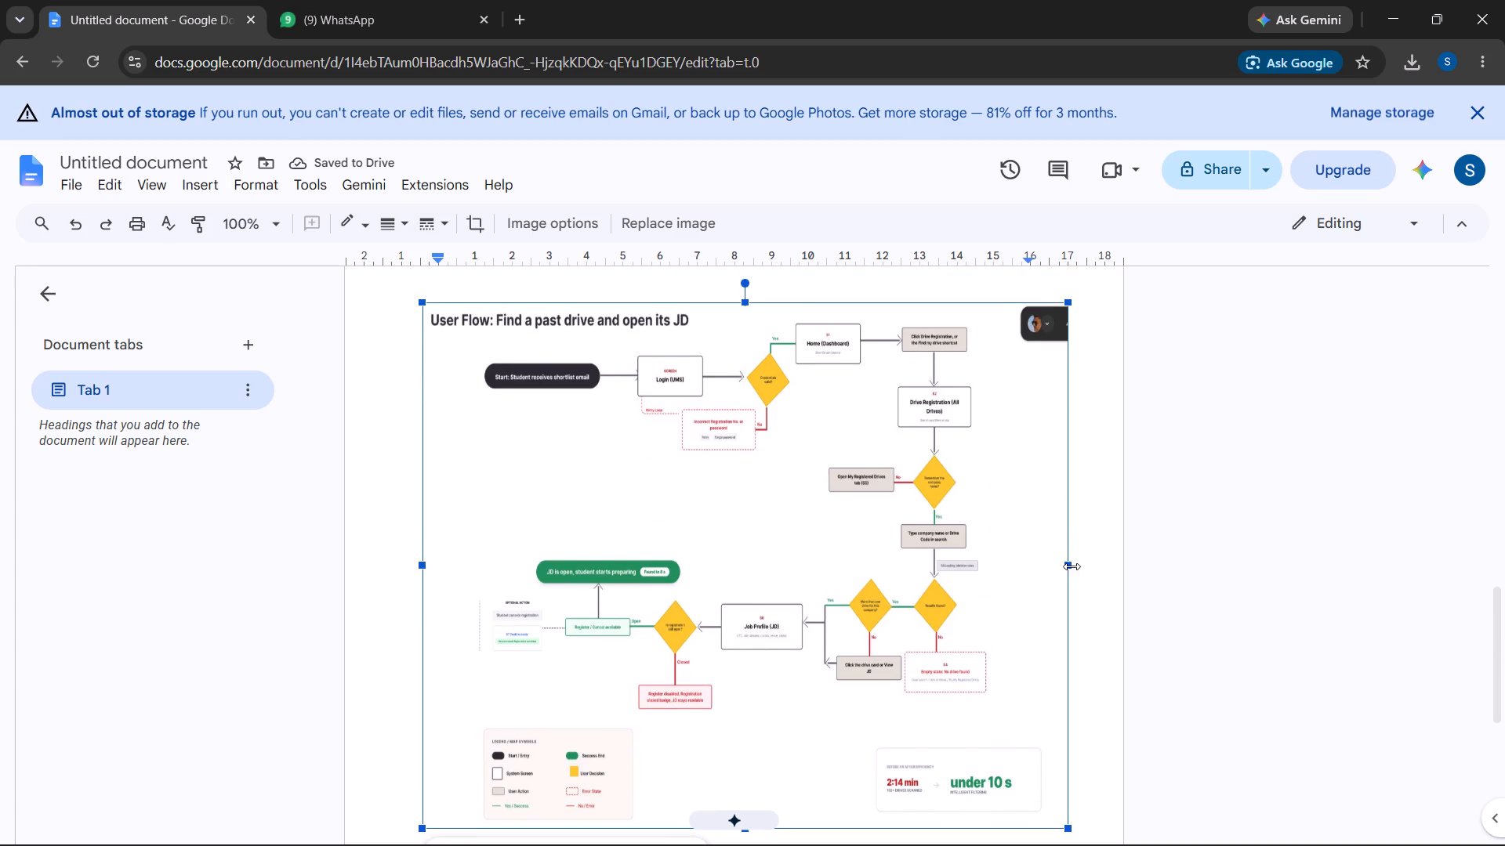
drag(1068, 565, 1097, 566)
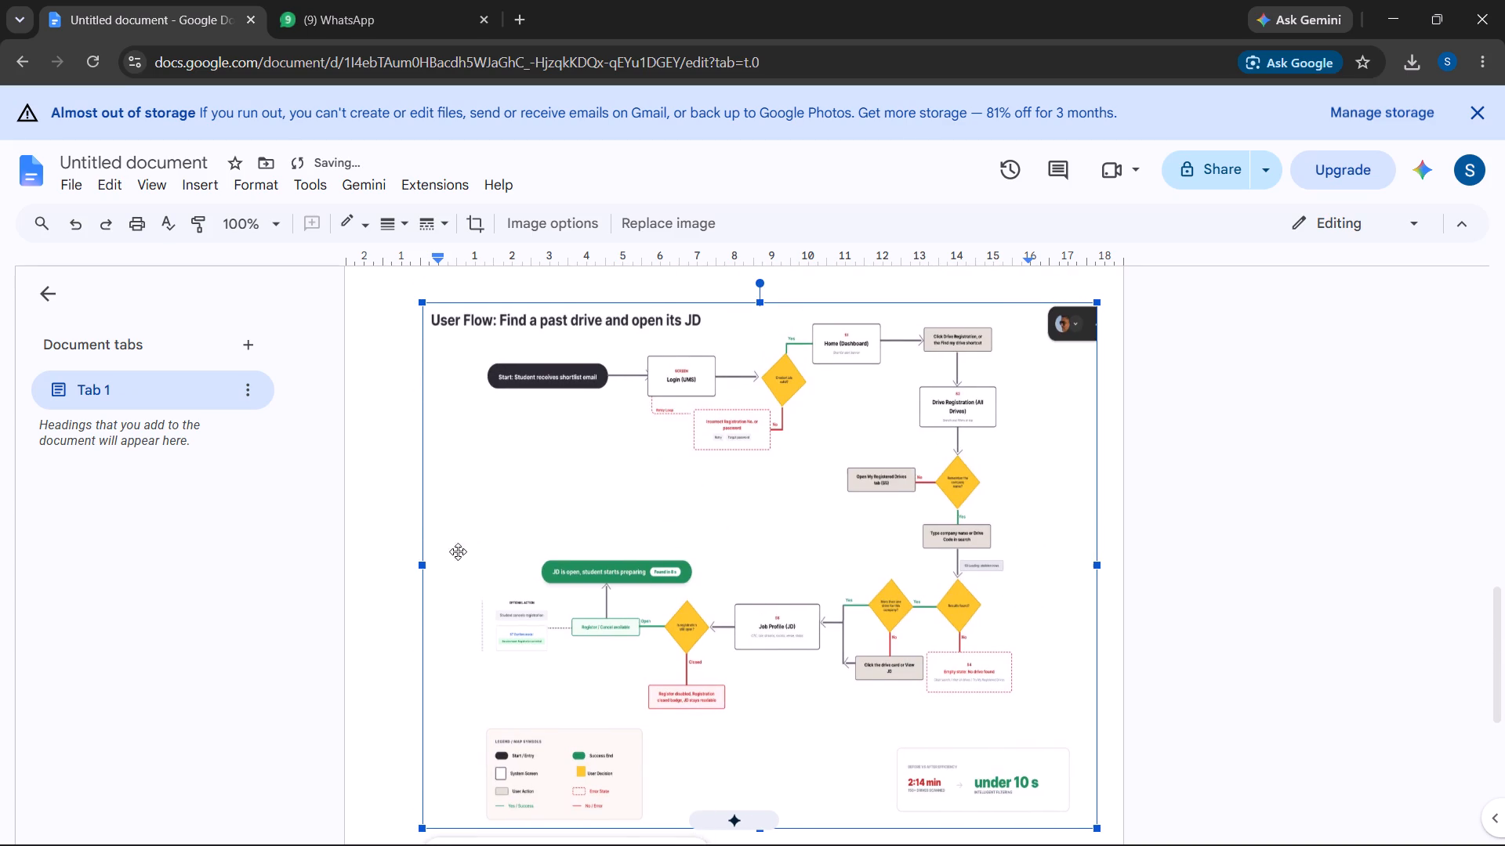
drag(425, 568, 388, 566)
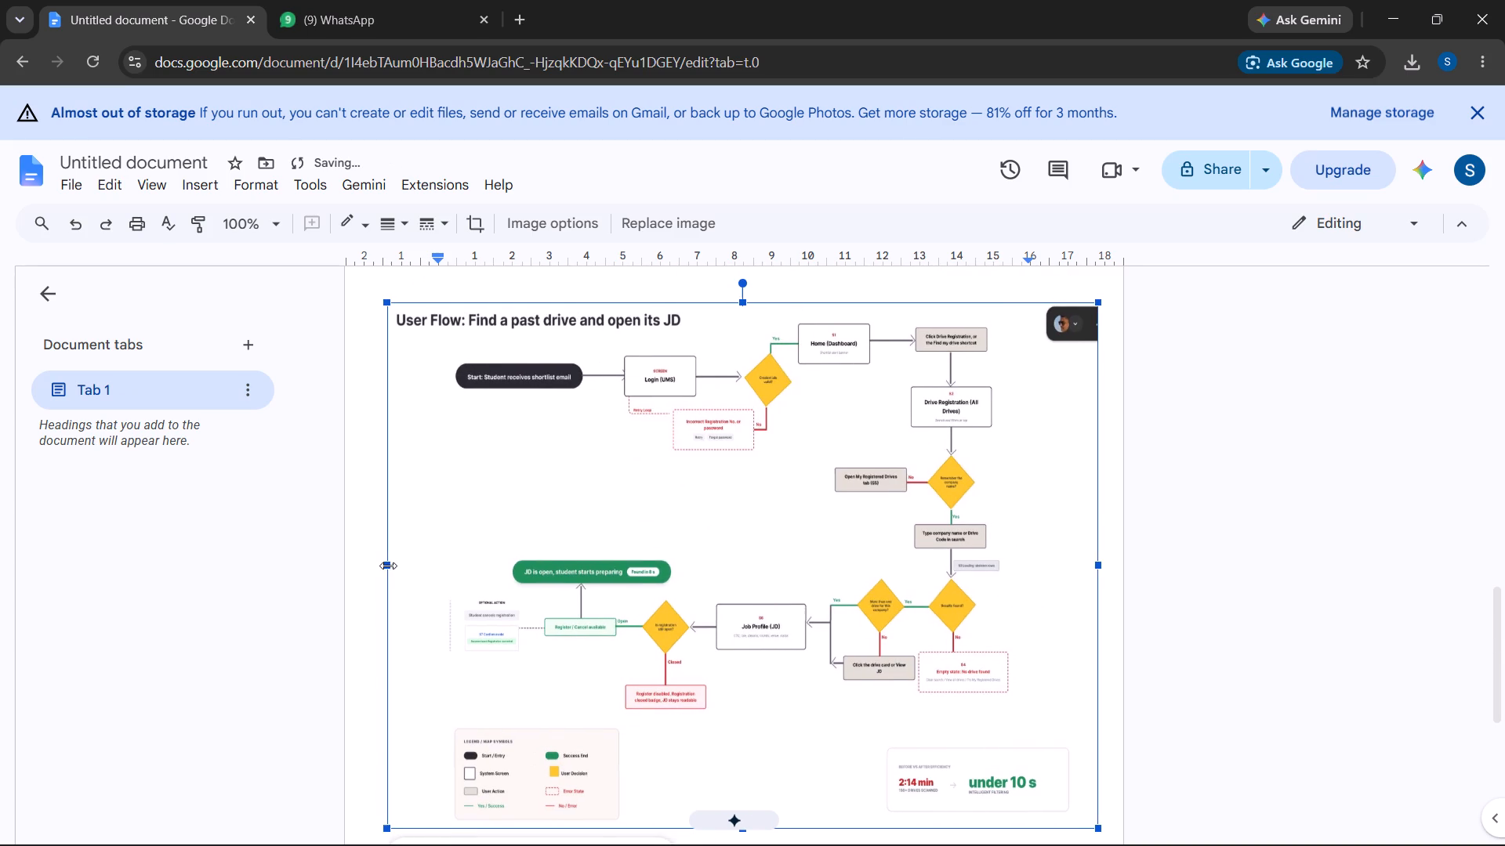
scroll(694, 589, up, 2)
scroll(694, 589, down, 1)
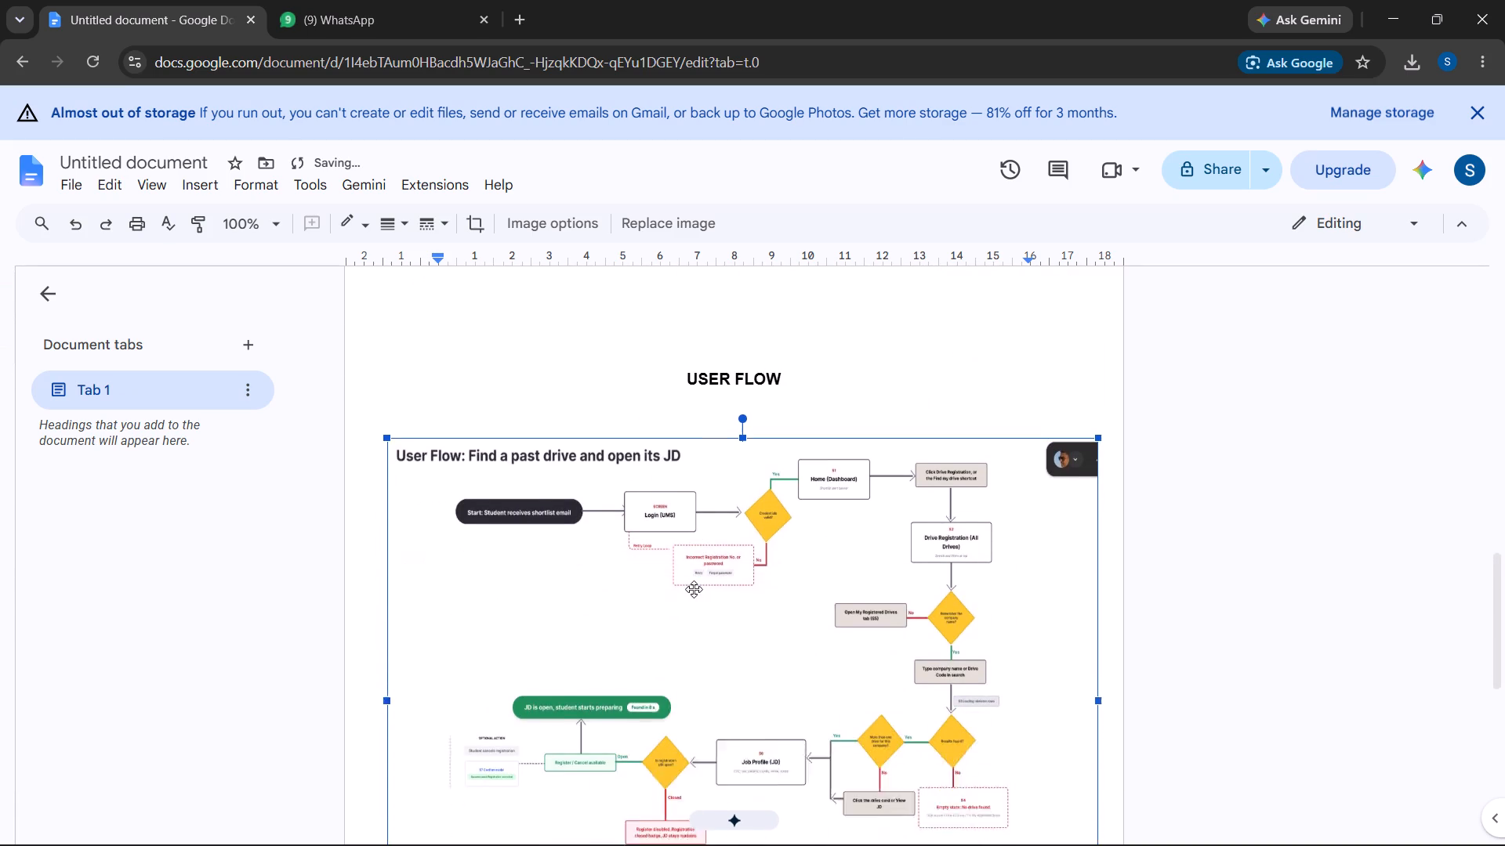
scroll(694, 589, down, 2)
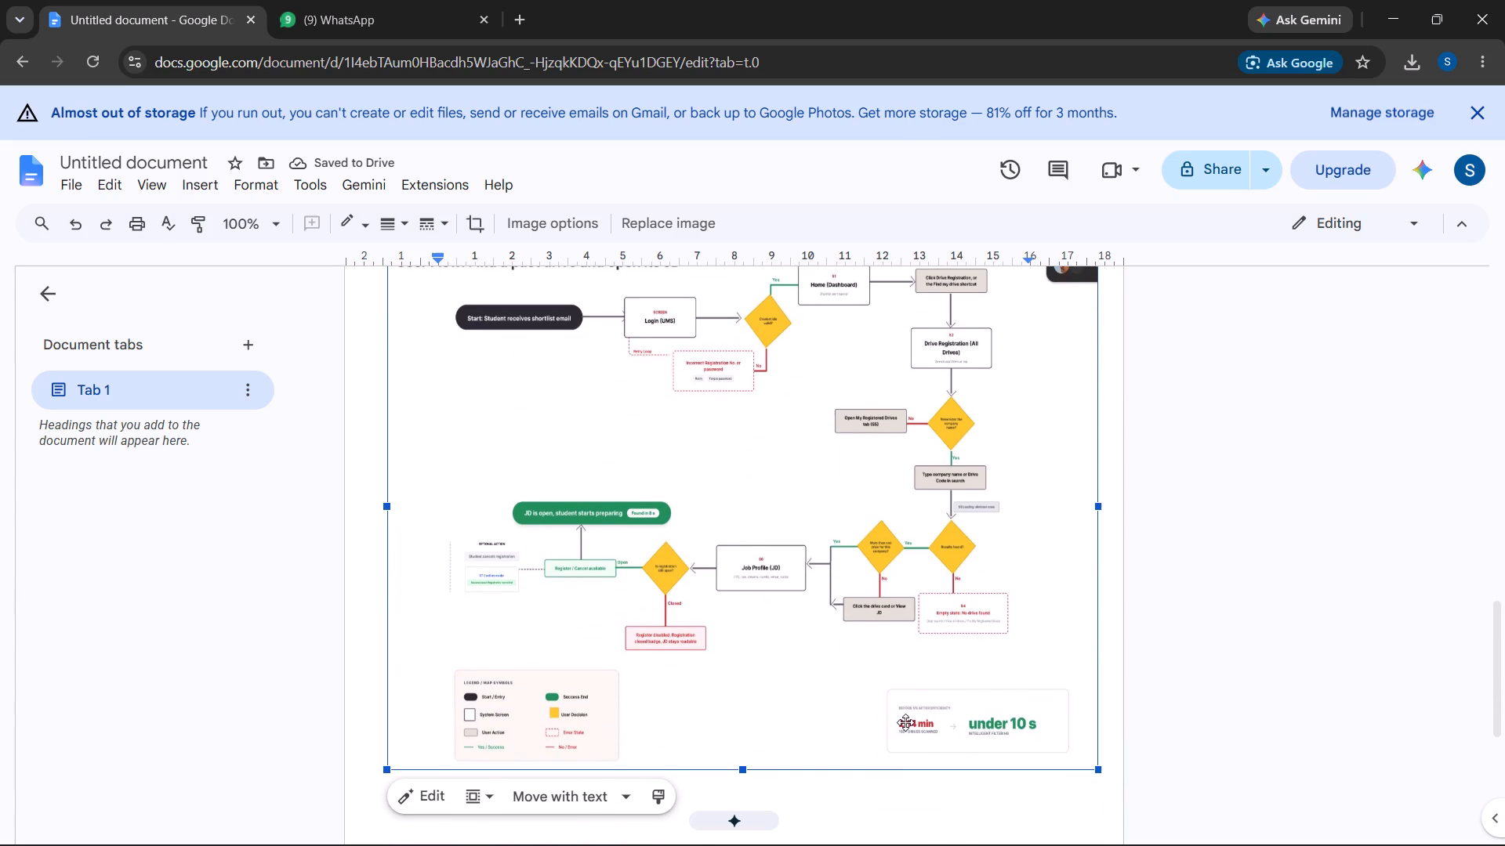
Add blank lines from the user flow diagram downward until the text cursor reaches a new page.
click(1108, 764)
scroll(1108, 764, down, 1)
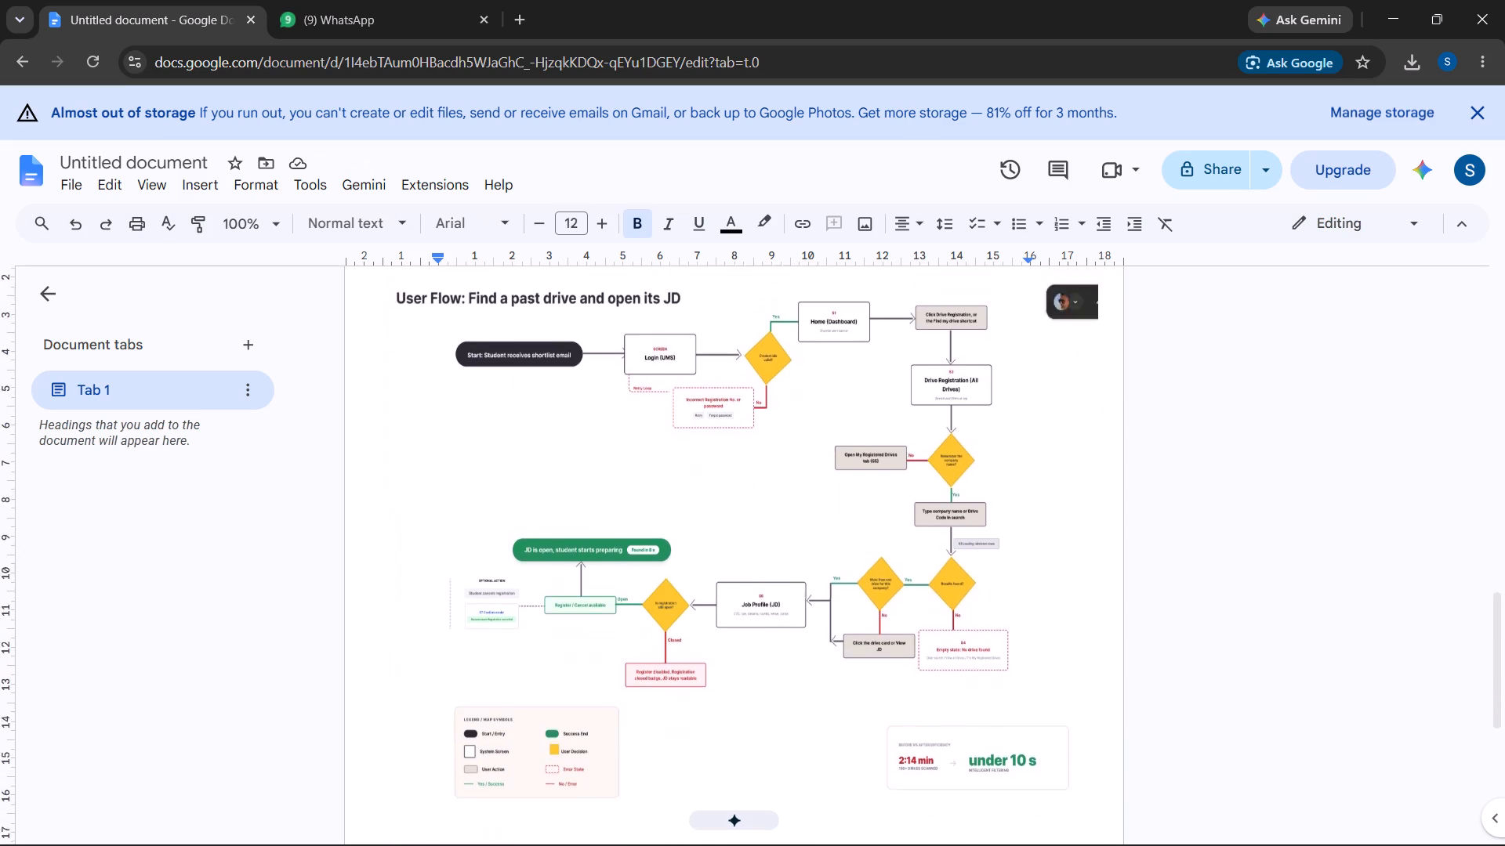
scroll(1108, 764, down, 2)
key(Return)
key(Return)
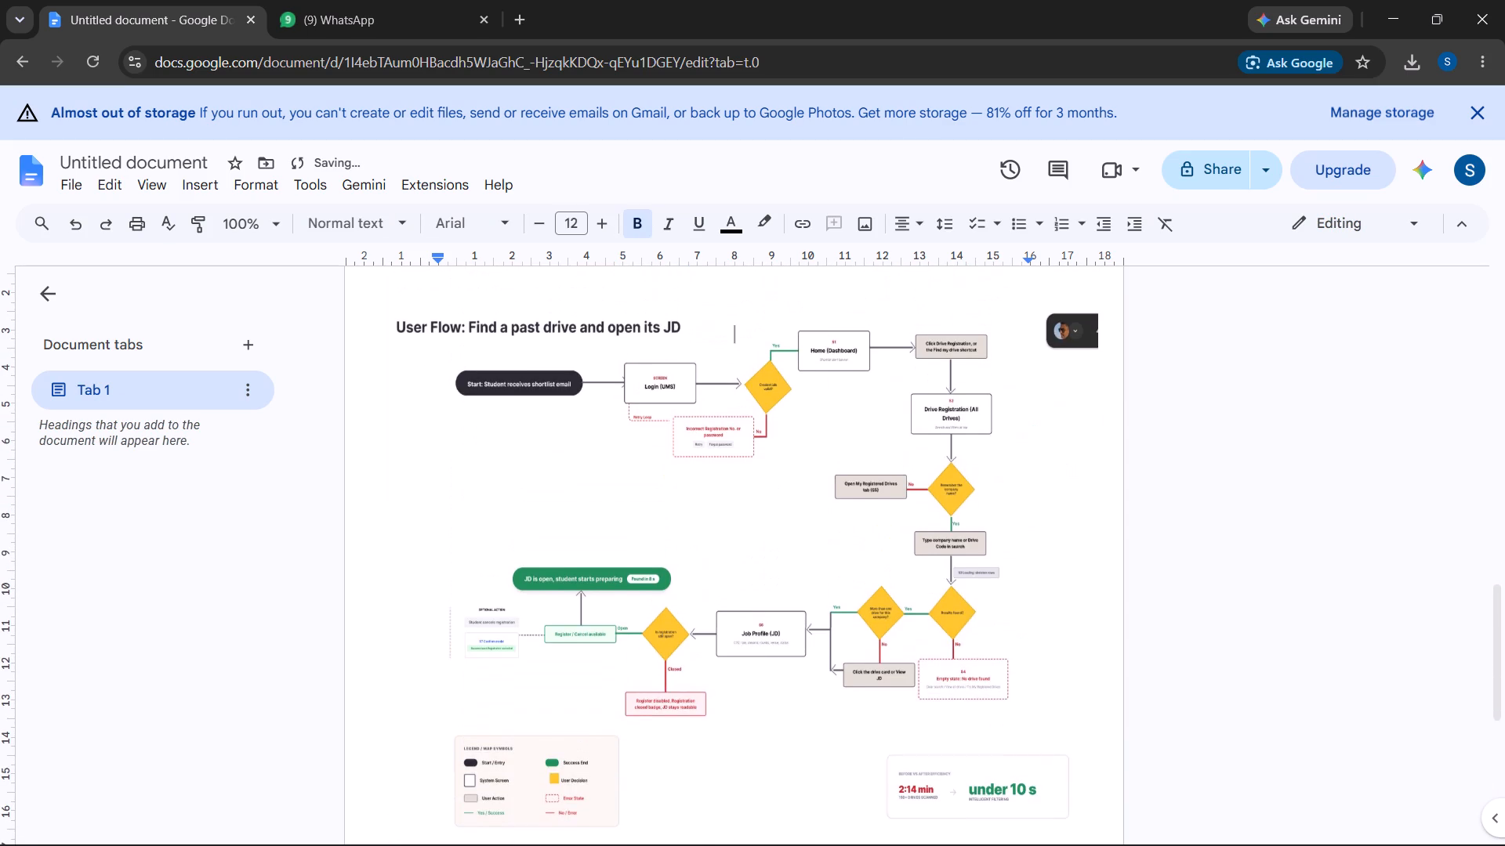
key(Return)
key(Return)
key(Return)
key(Return)
key(Return)
key(Return)
key(Return)
key(Return)
key(Return)
key(Return)
key(Return)
key(Return)
key(Return)
key(Return)
key(Return)
key(Return)
key(Return)
key(Return)
key(Return)
key(Return)
key(Return)
key(Return)
key(Return)
key(Return)
key(Return)
key(Return)
key(Return)
key(Return)
key(Return)
key(Return)
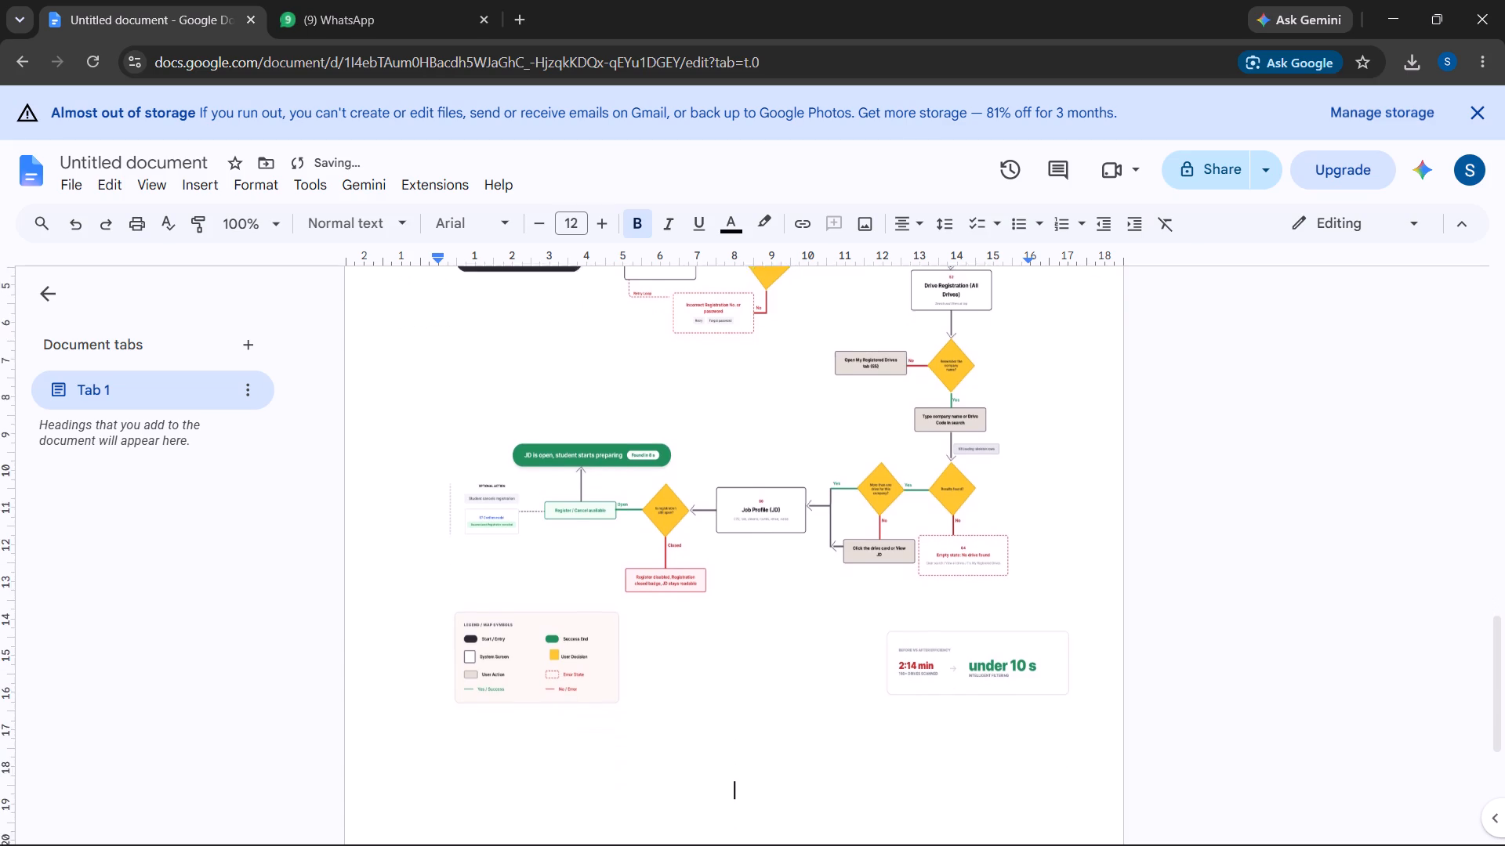
key(Return)
key(Return)
key(Return)
key(Return)
key(Return)
key(Return)
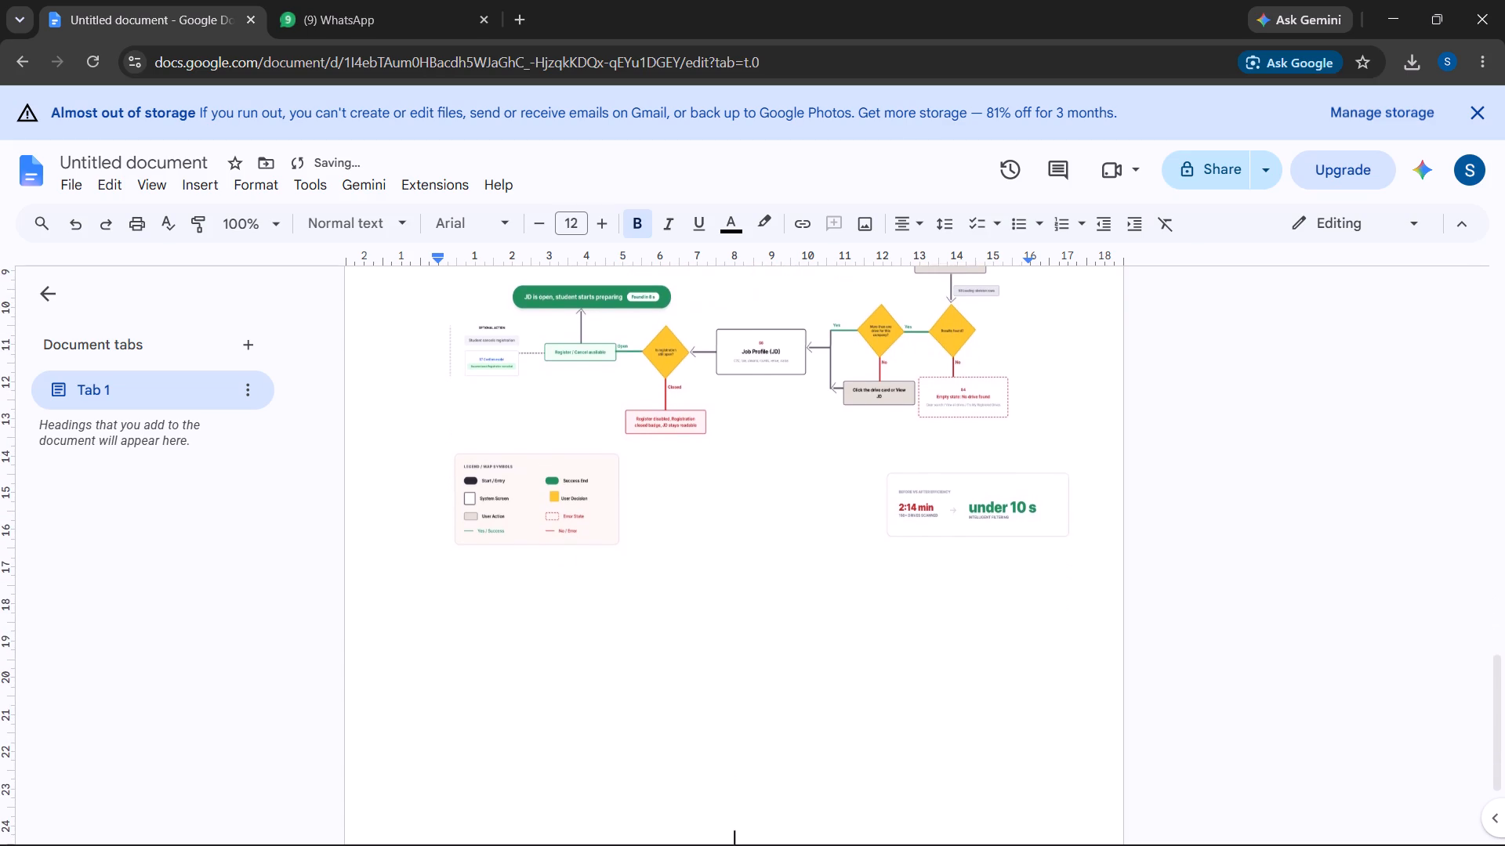
key(Return)
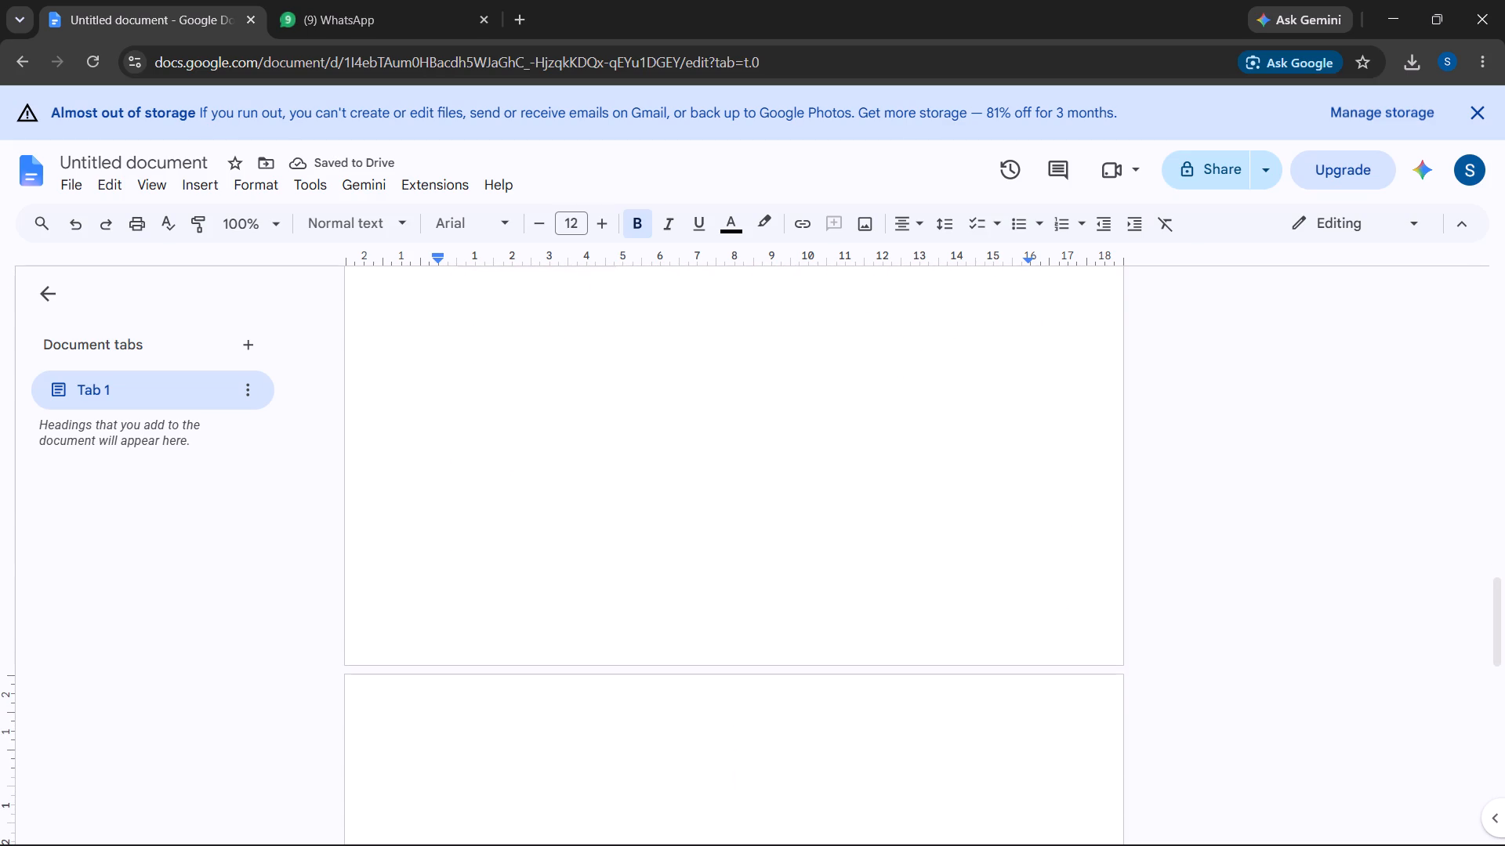
Enter the heading "INFORMATION ARCHITECTURE" at the top of the new page, correcting its spelling.
text(INFORMATION ARCHITE)
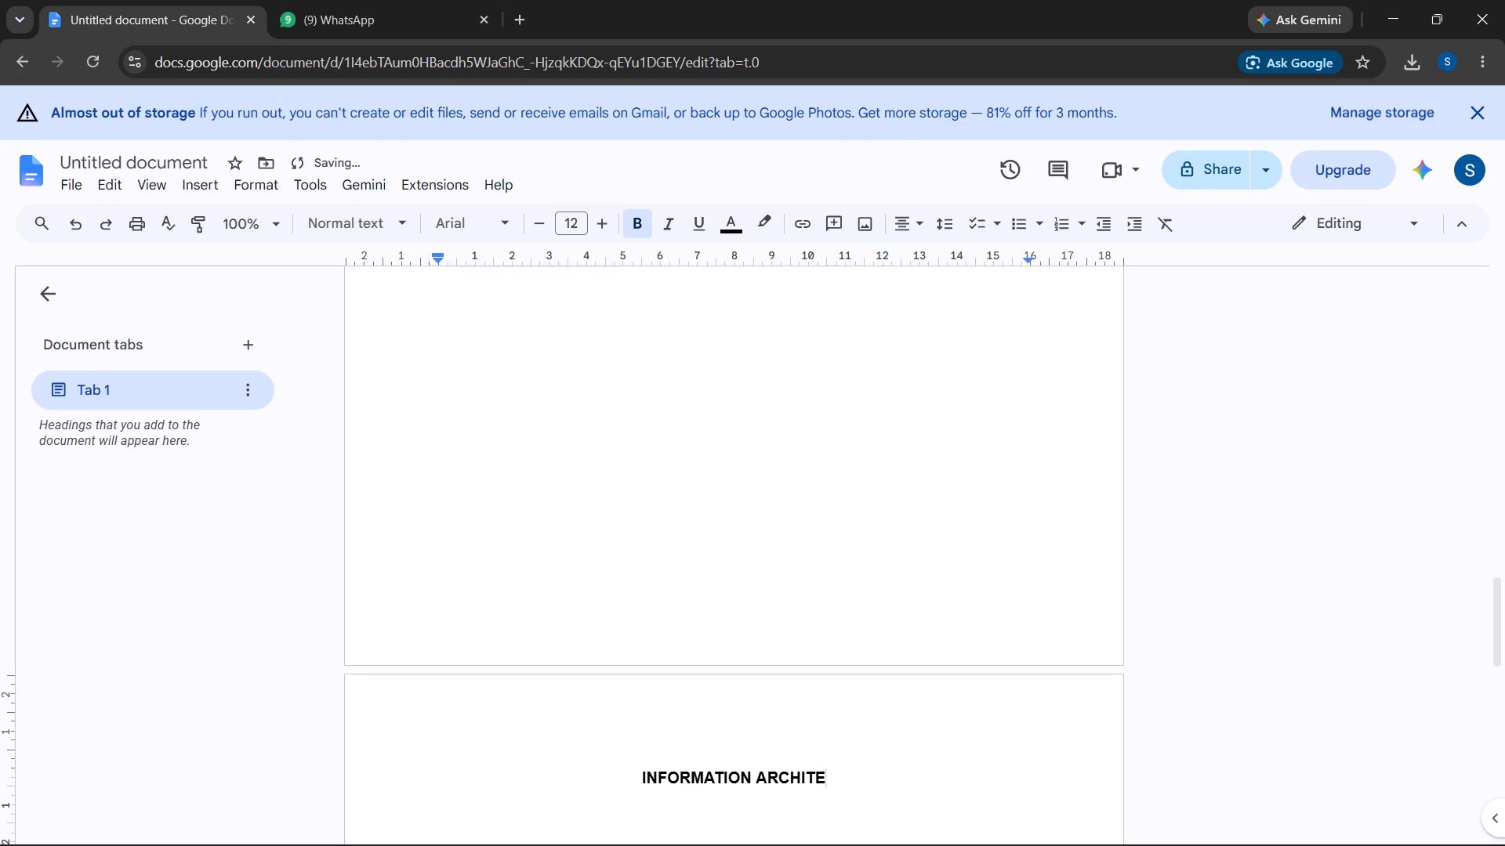
text(URE)
key(Return)
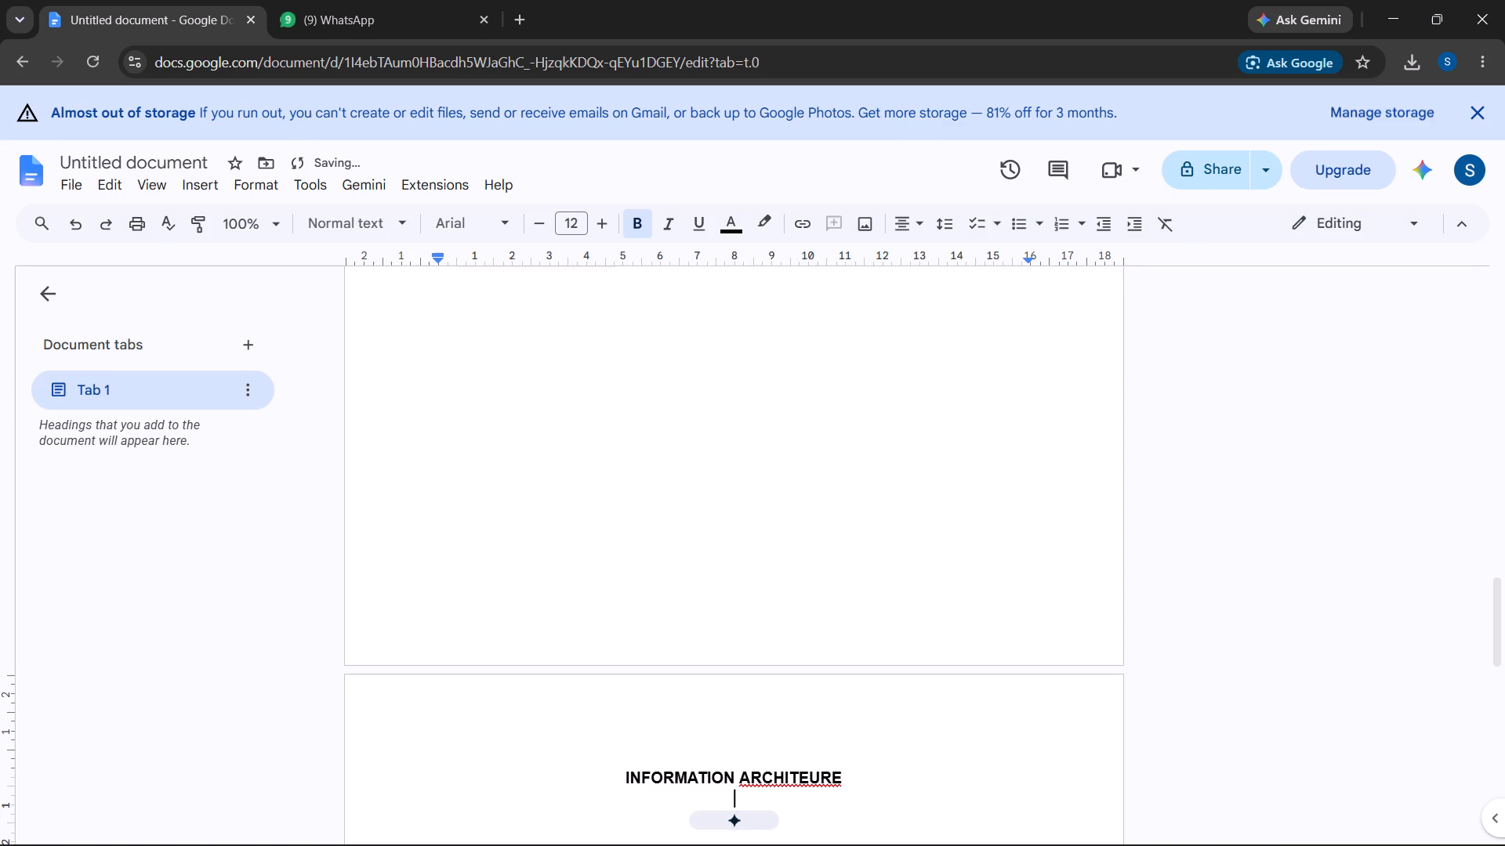
click(811, 769)
click(789, 750)
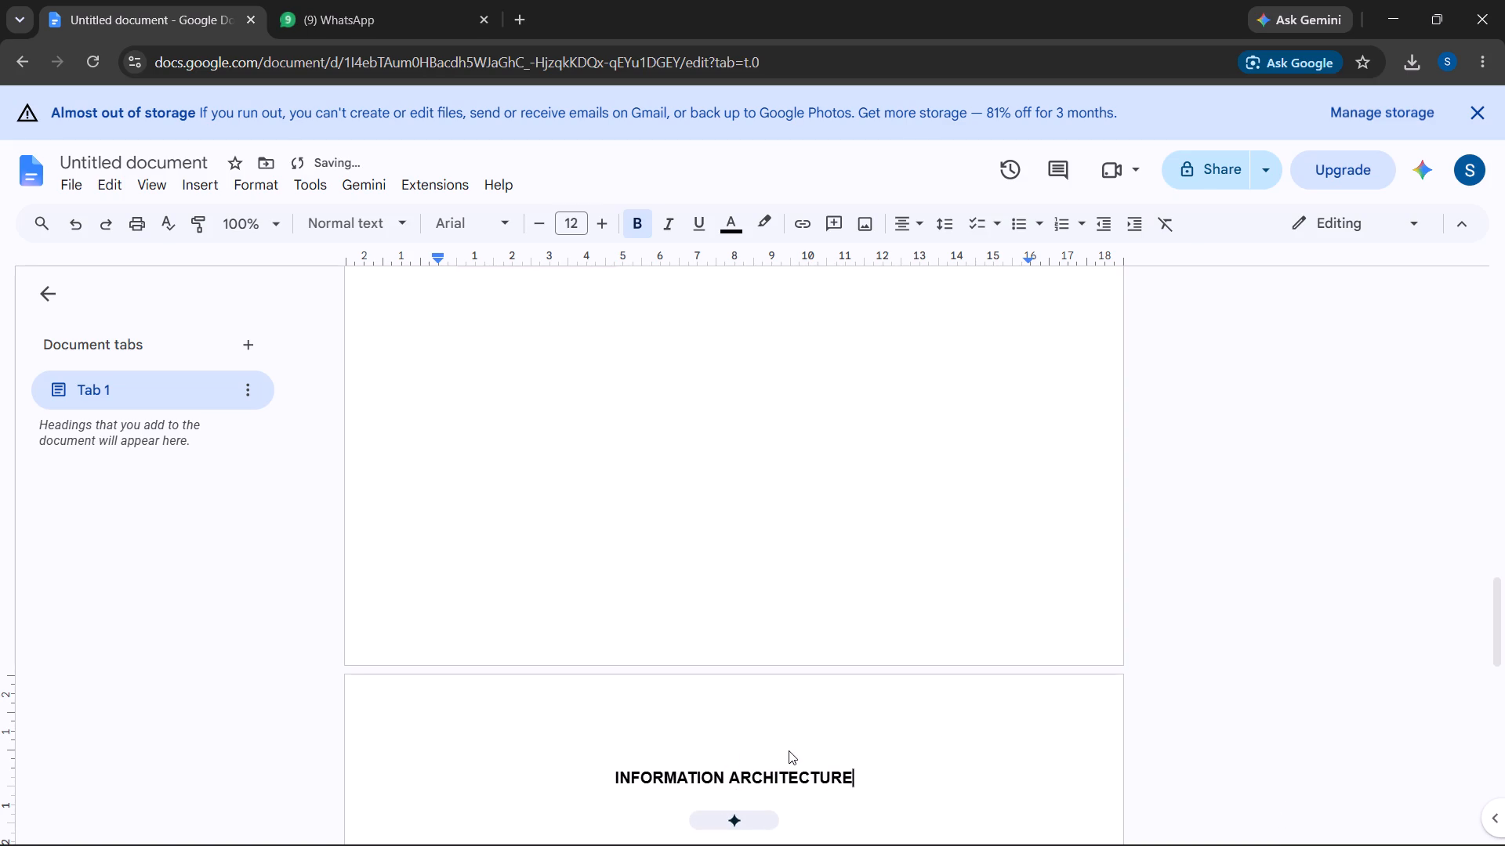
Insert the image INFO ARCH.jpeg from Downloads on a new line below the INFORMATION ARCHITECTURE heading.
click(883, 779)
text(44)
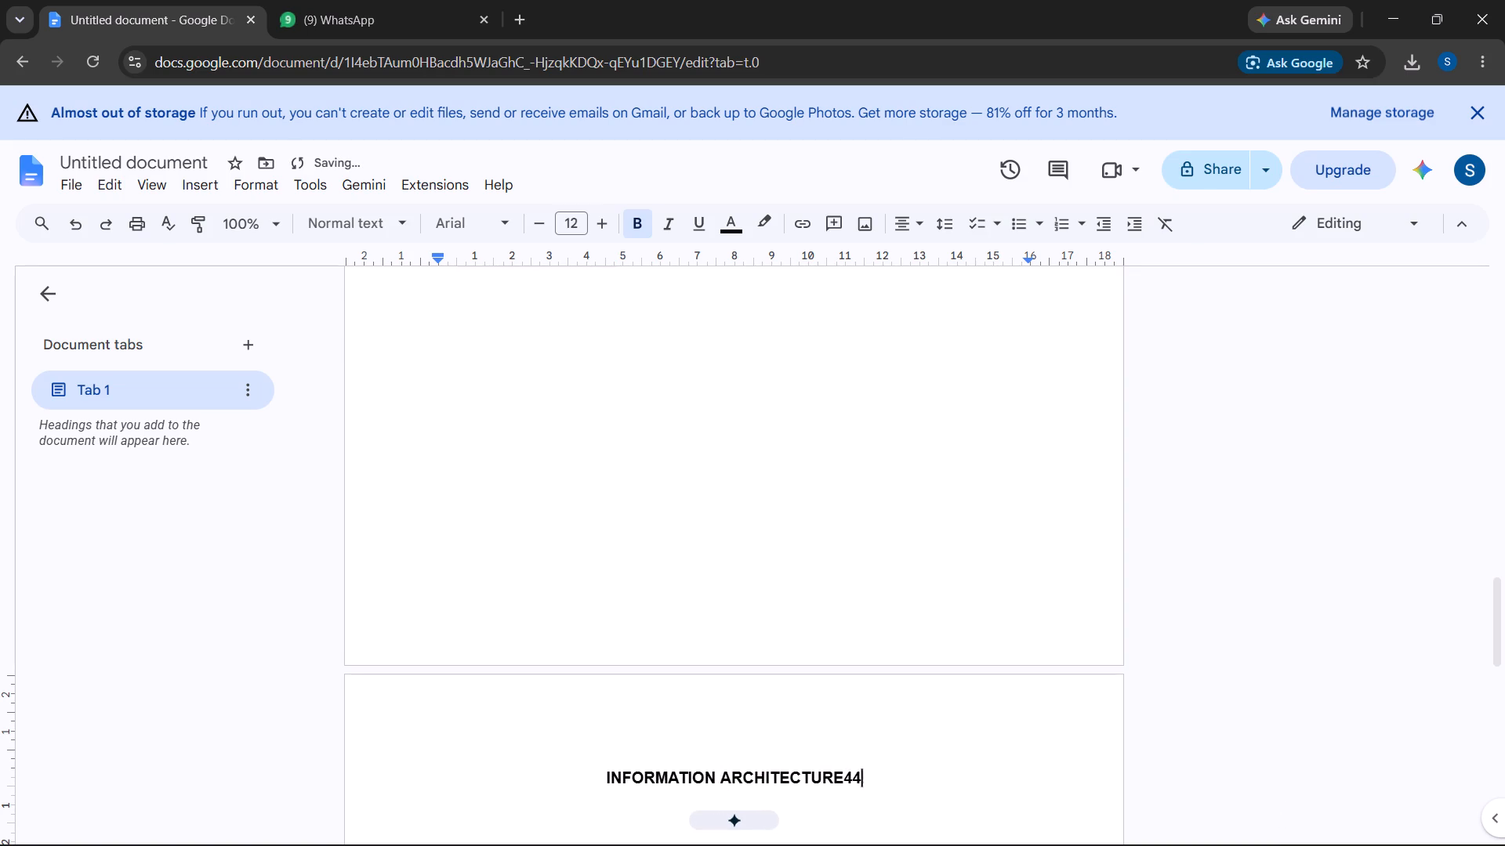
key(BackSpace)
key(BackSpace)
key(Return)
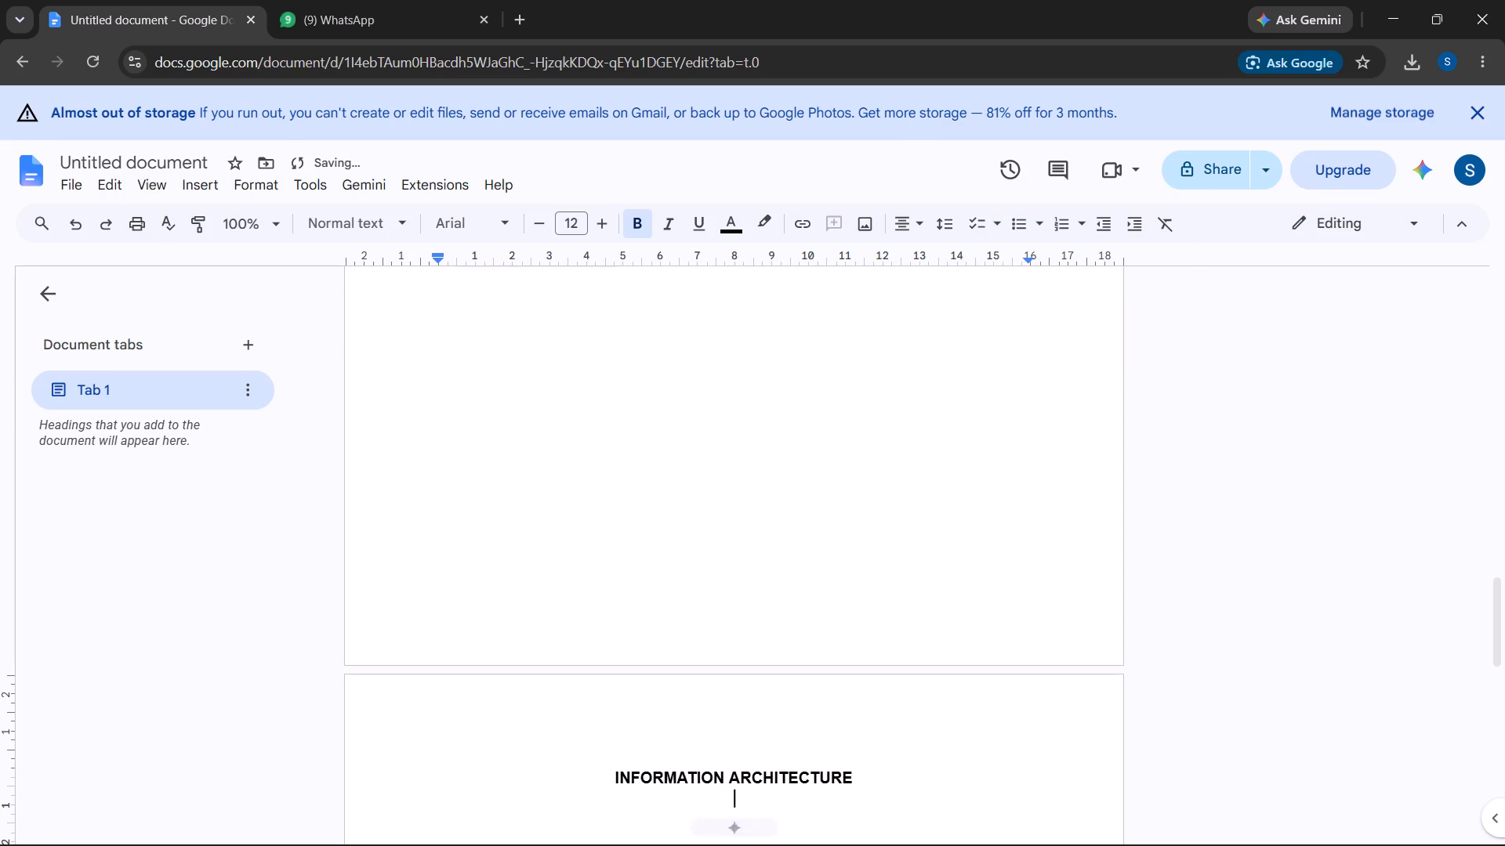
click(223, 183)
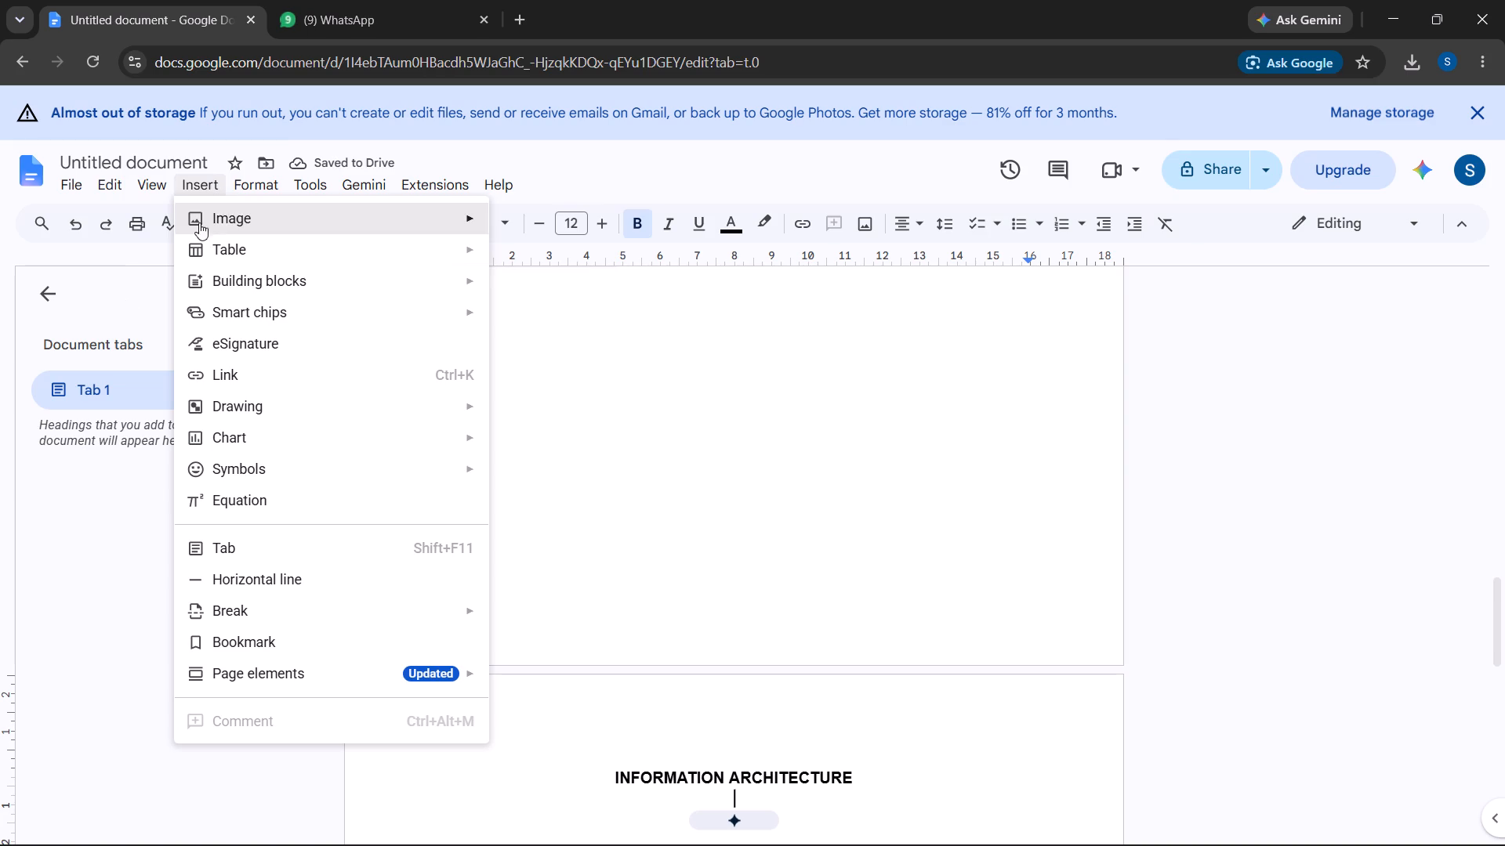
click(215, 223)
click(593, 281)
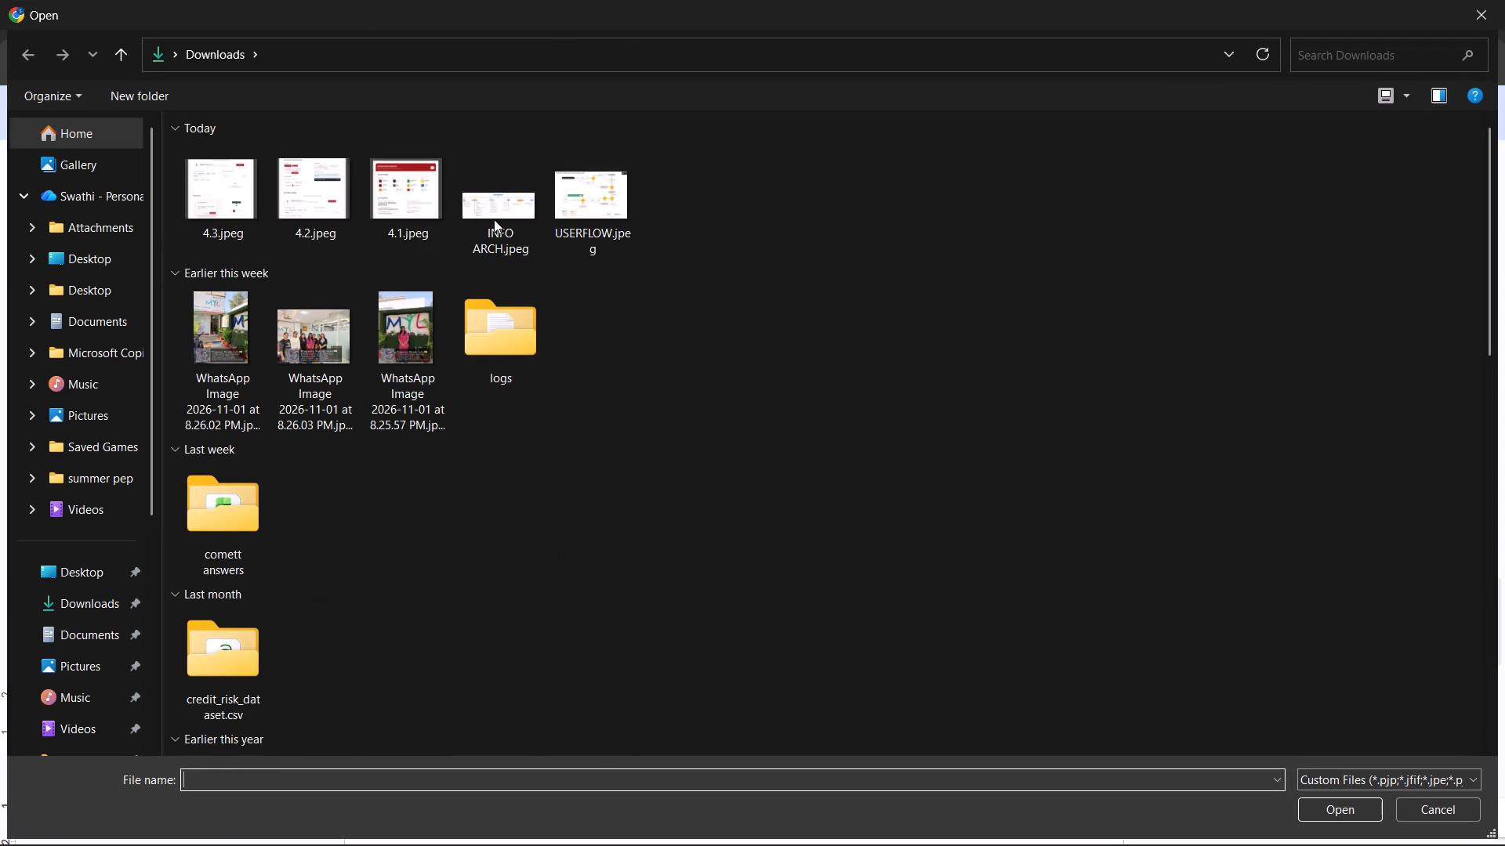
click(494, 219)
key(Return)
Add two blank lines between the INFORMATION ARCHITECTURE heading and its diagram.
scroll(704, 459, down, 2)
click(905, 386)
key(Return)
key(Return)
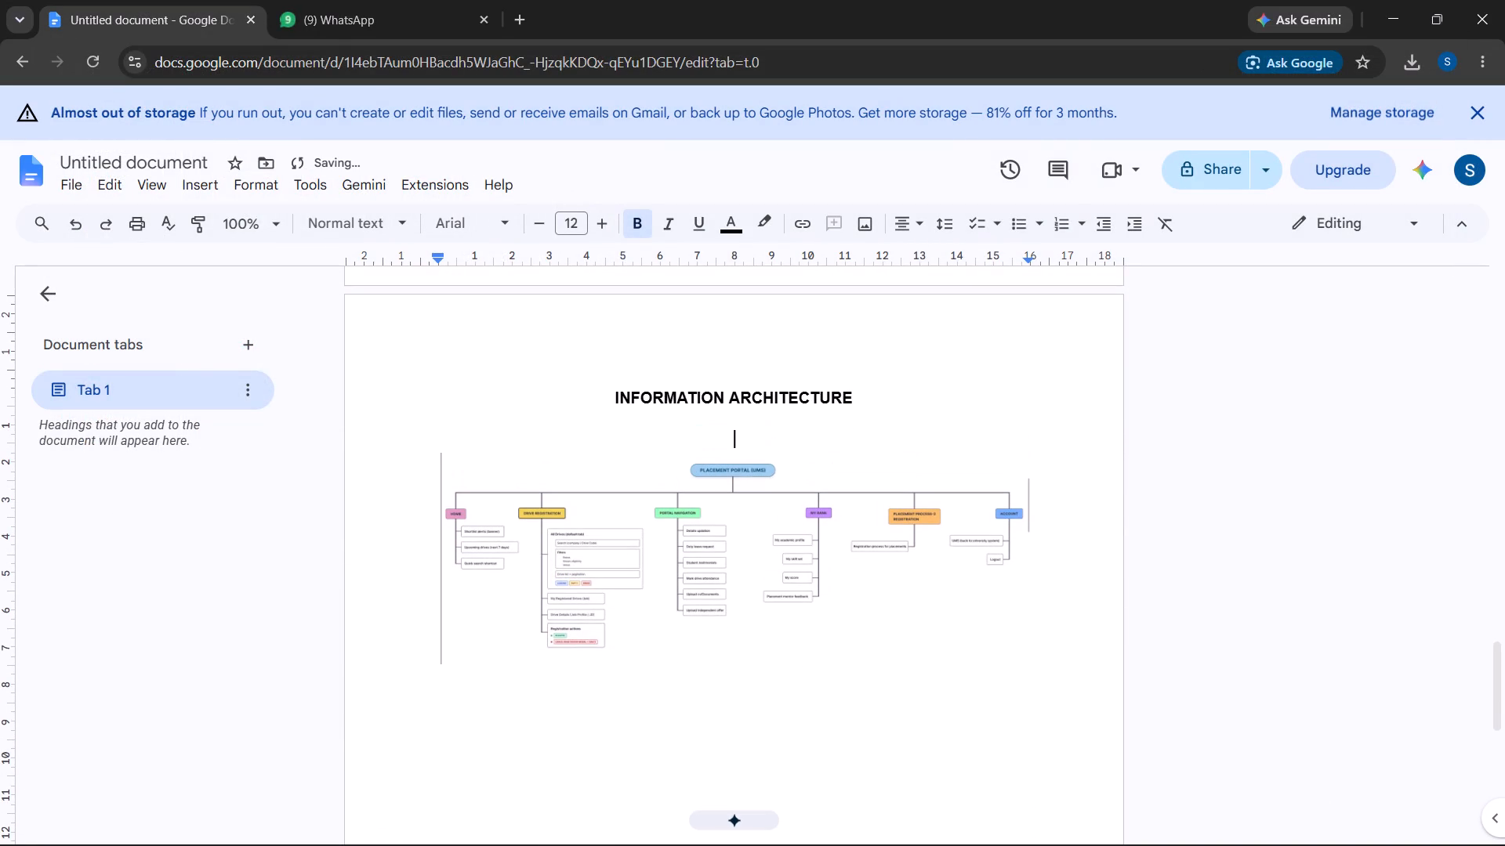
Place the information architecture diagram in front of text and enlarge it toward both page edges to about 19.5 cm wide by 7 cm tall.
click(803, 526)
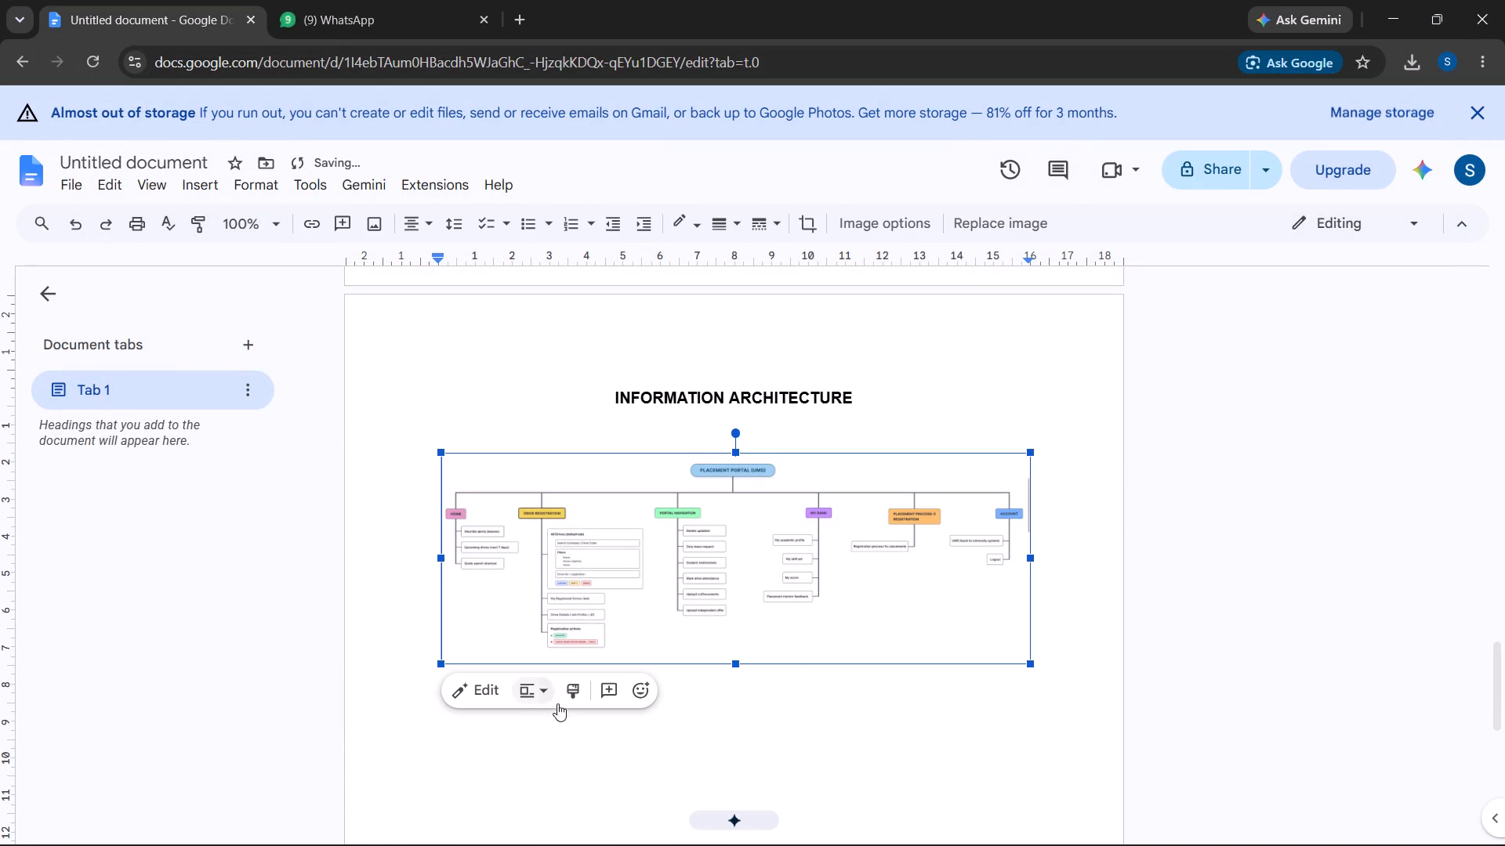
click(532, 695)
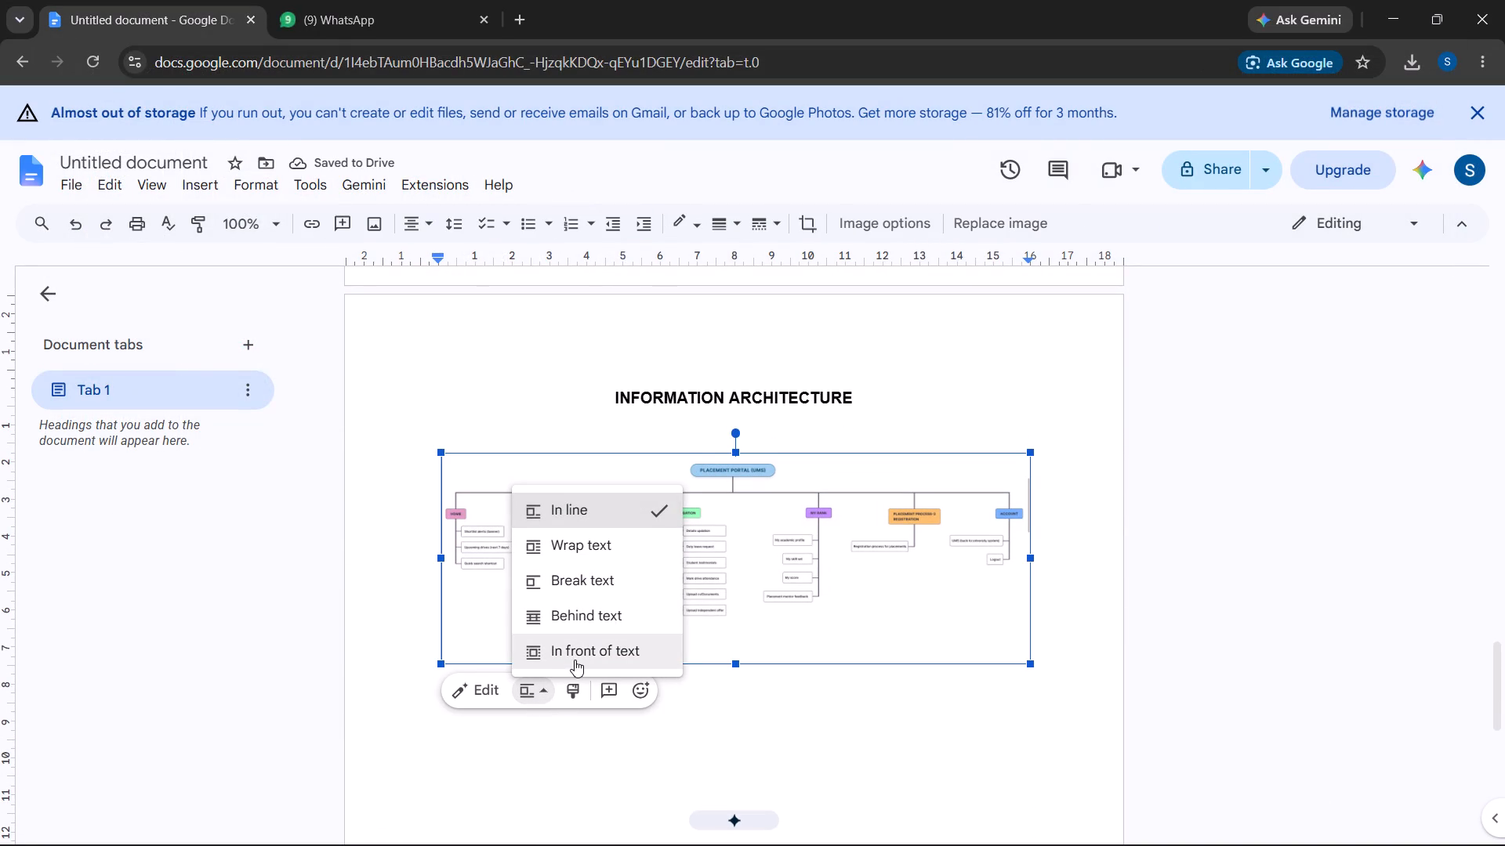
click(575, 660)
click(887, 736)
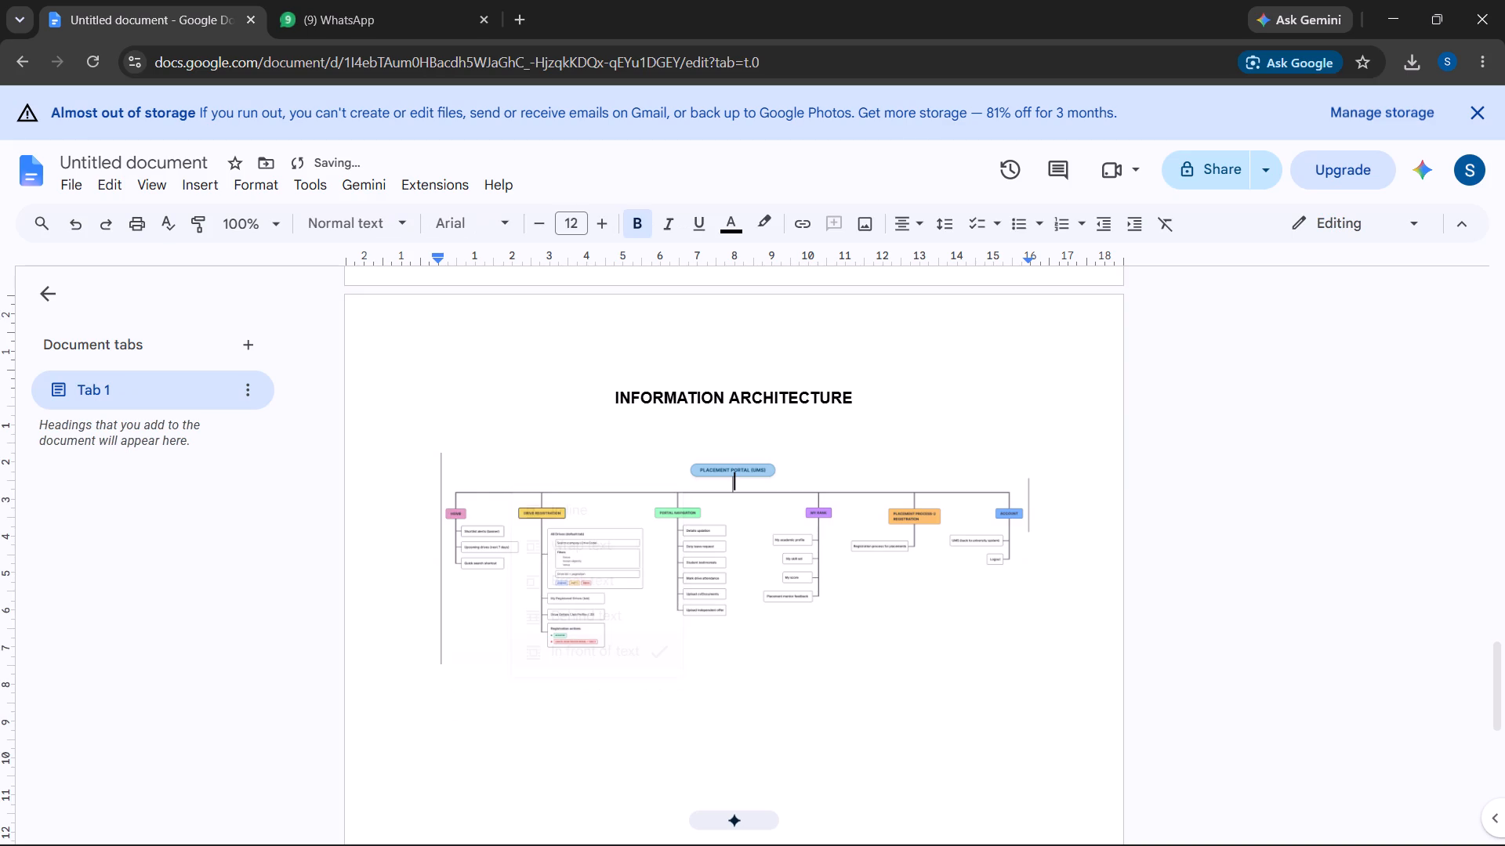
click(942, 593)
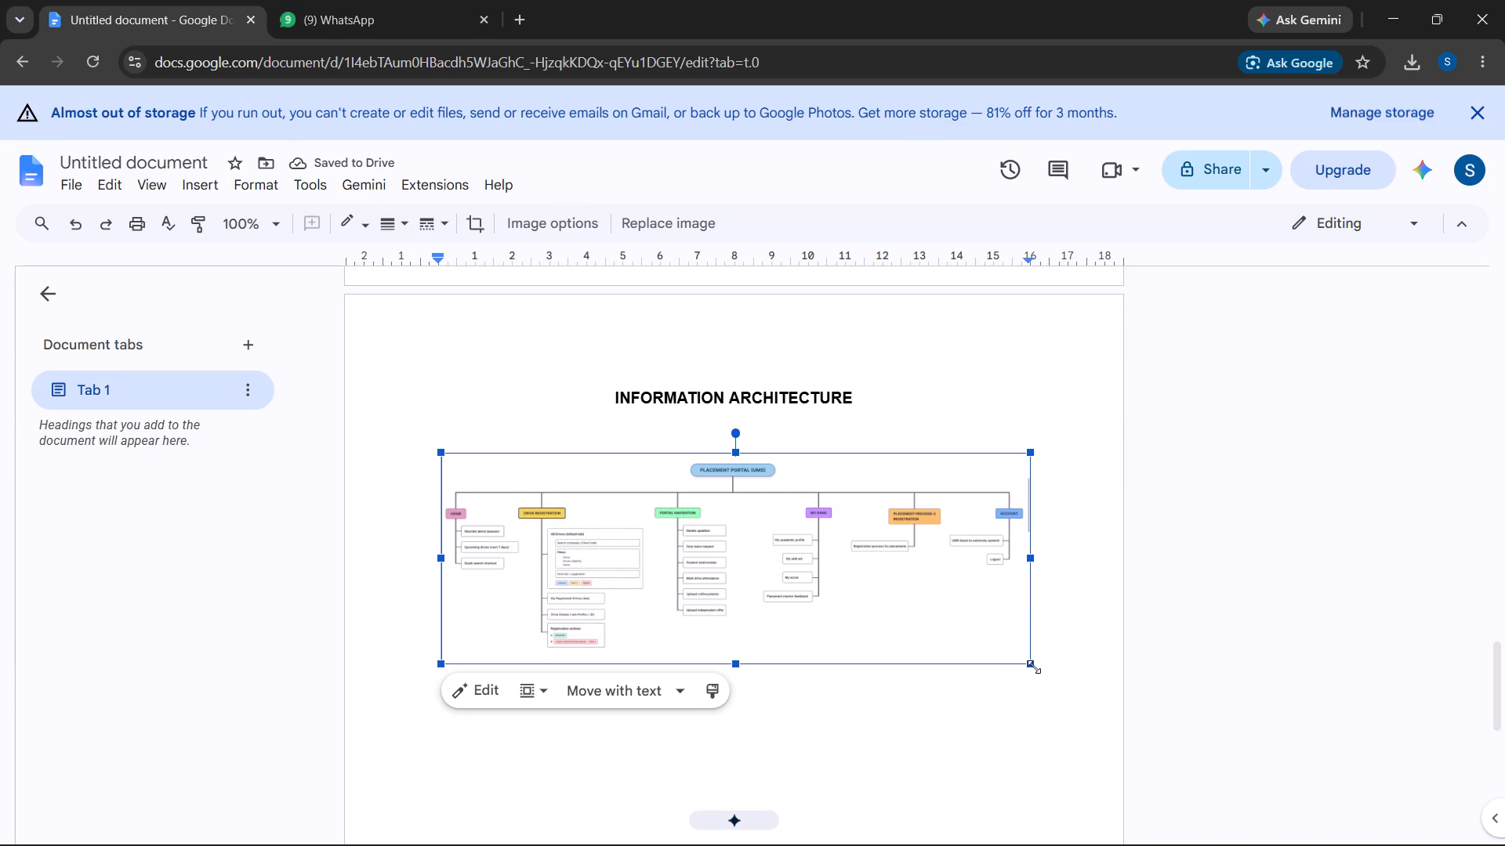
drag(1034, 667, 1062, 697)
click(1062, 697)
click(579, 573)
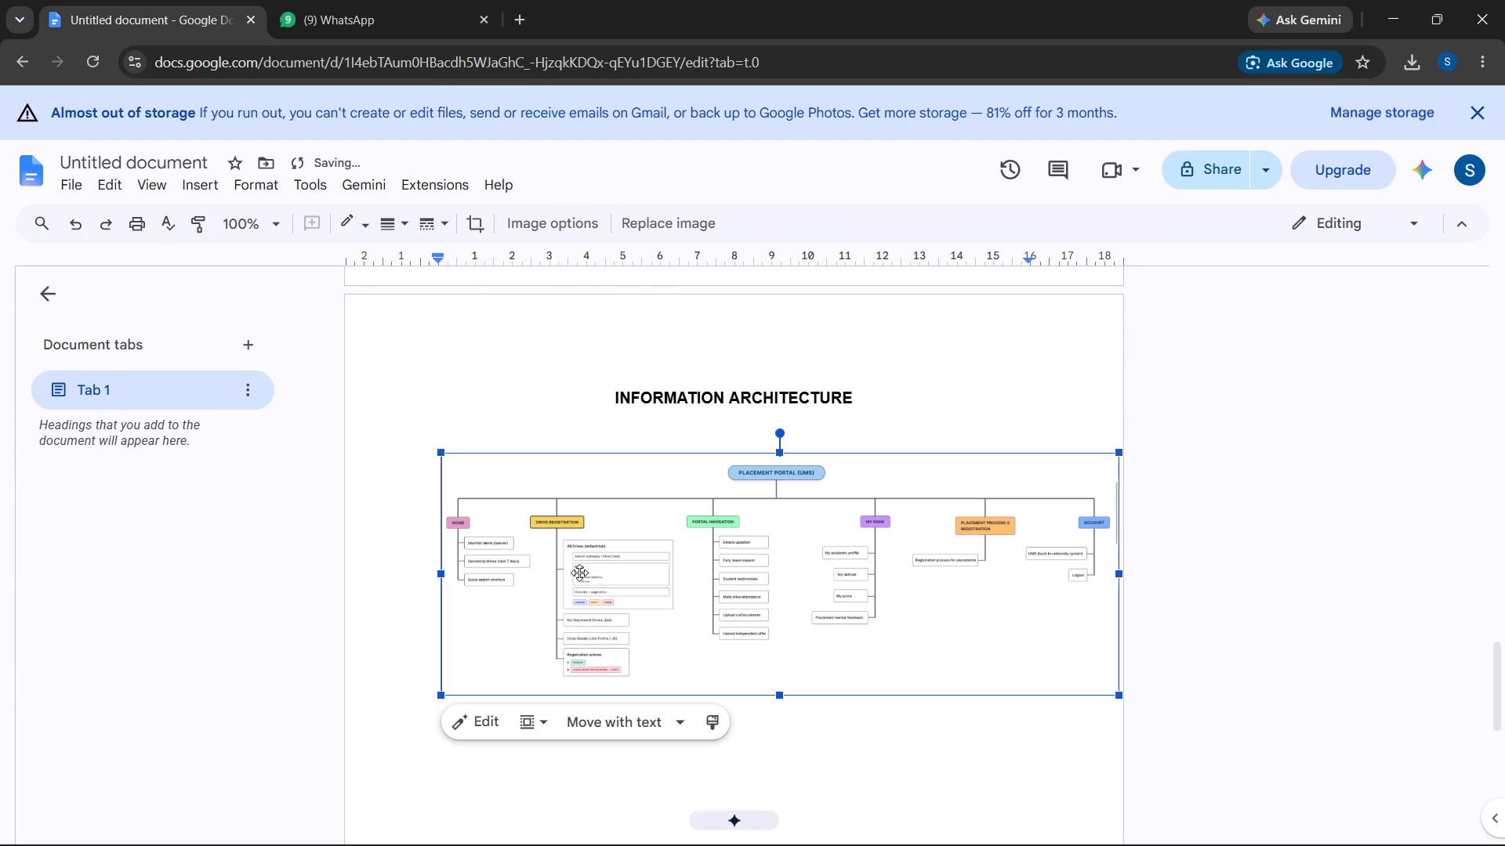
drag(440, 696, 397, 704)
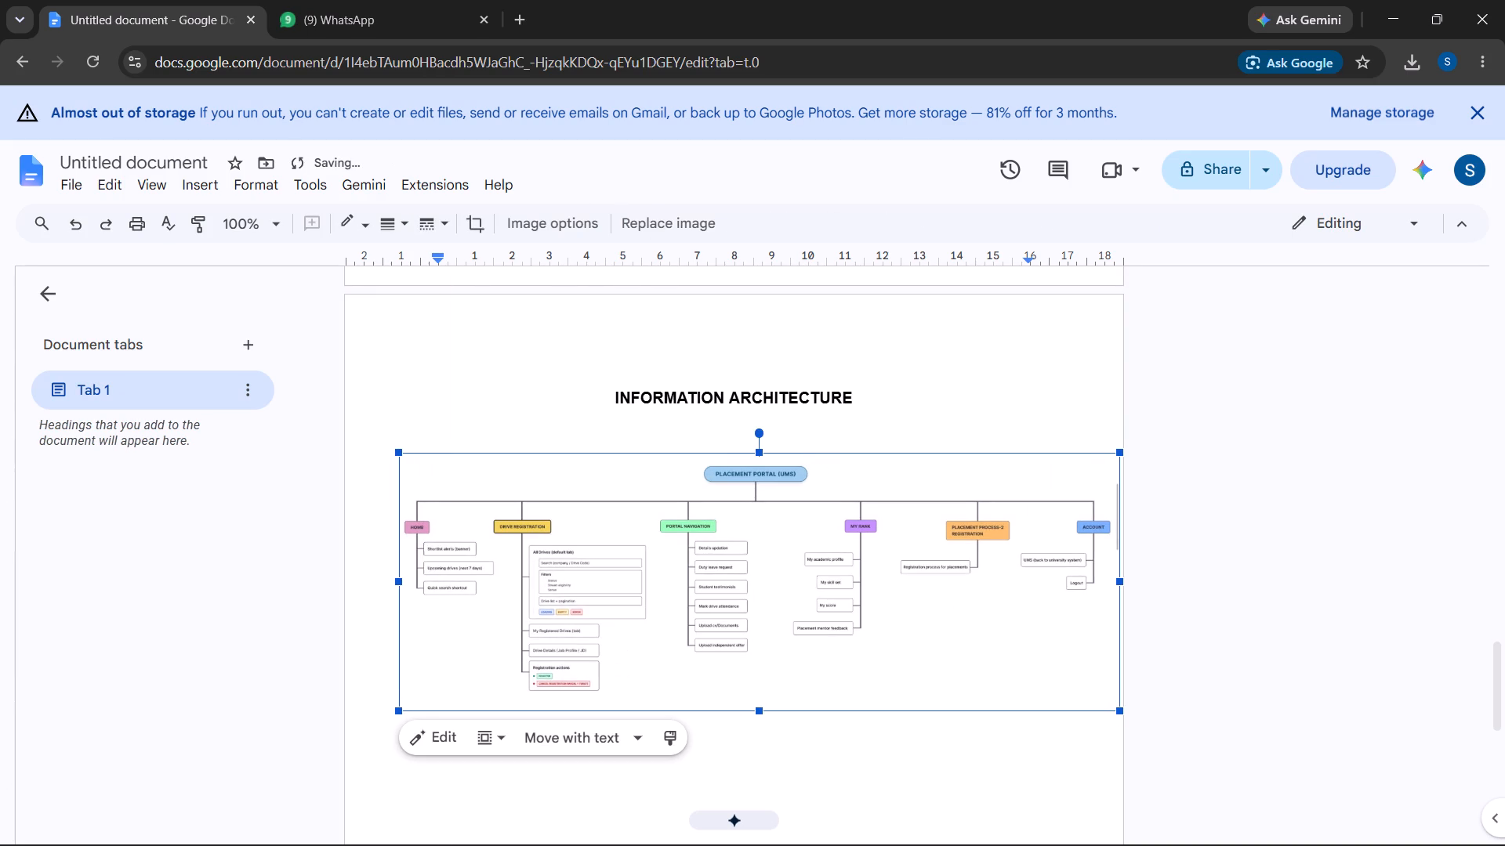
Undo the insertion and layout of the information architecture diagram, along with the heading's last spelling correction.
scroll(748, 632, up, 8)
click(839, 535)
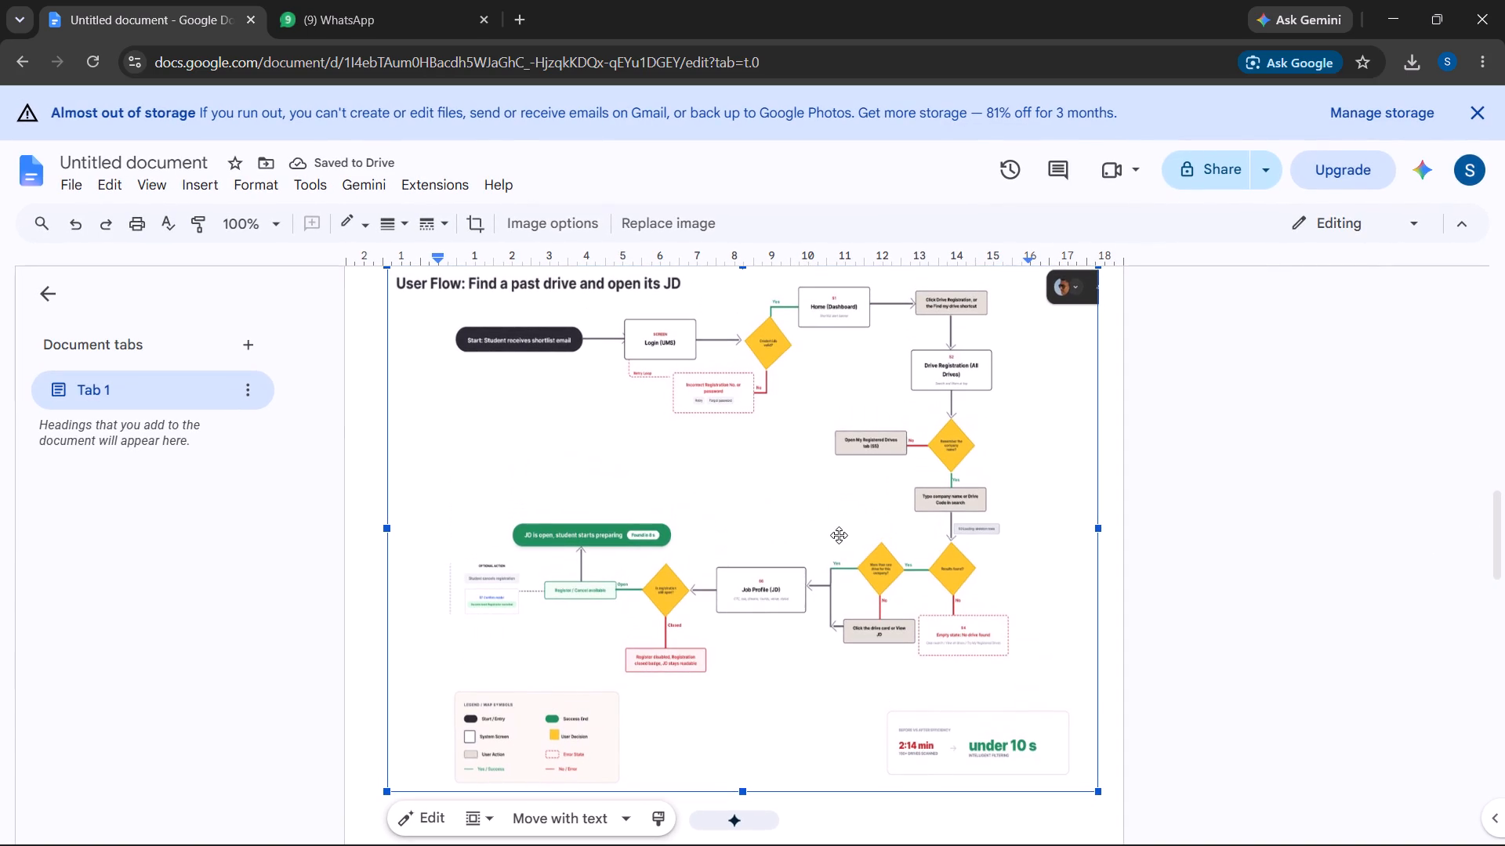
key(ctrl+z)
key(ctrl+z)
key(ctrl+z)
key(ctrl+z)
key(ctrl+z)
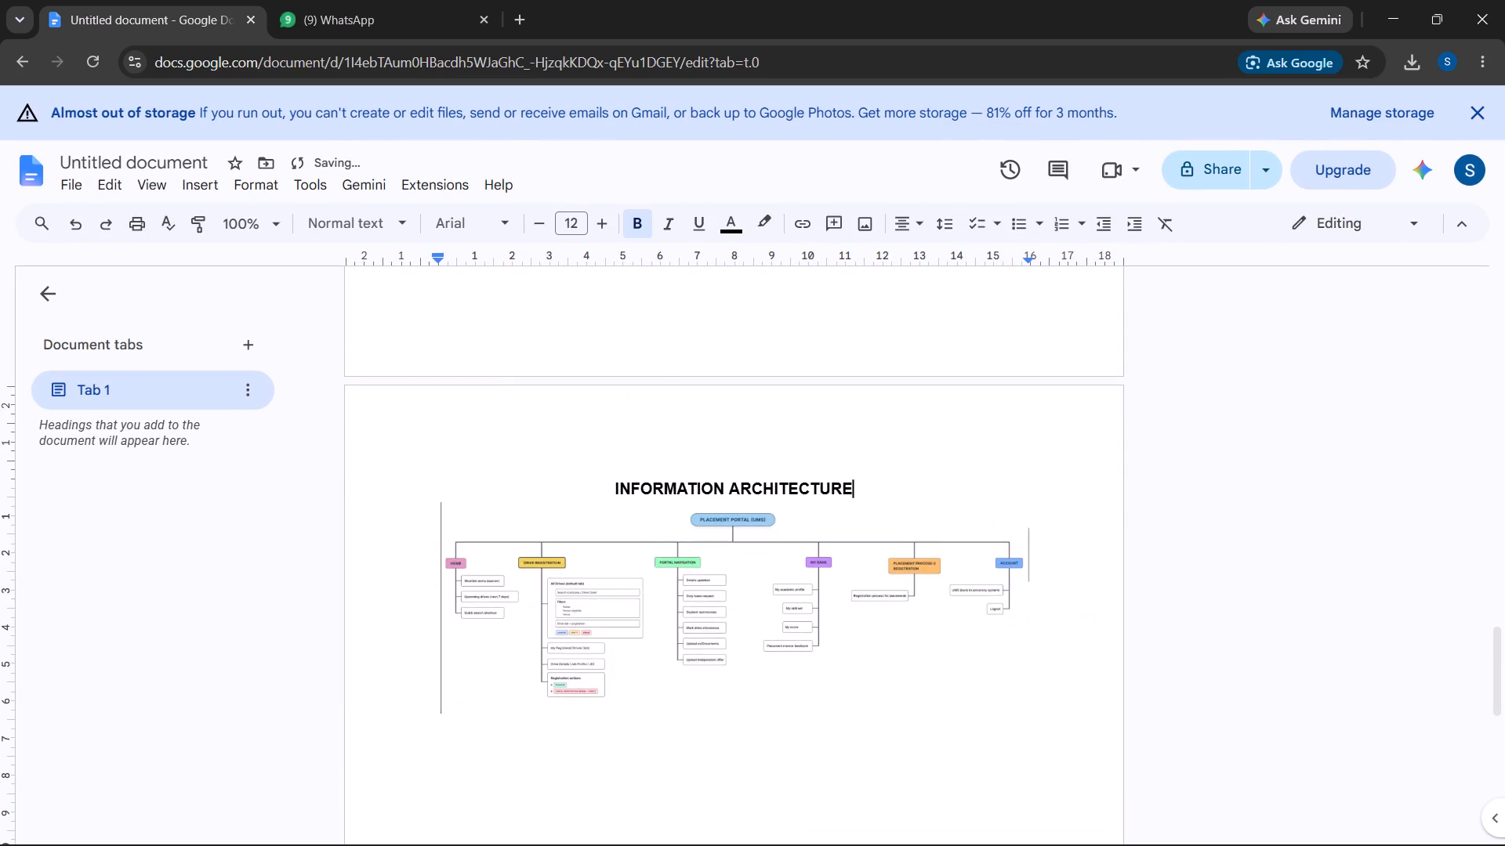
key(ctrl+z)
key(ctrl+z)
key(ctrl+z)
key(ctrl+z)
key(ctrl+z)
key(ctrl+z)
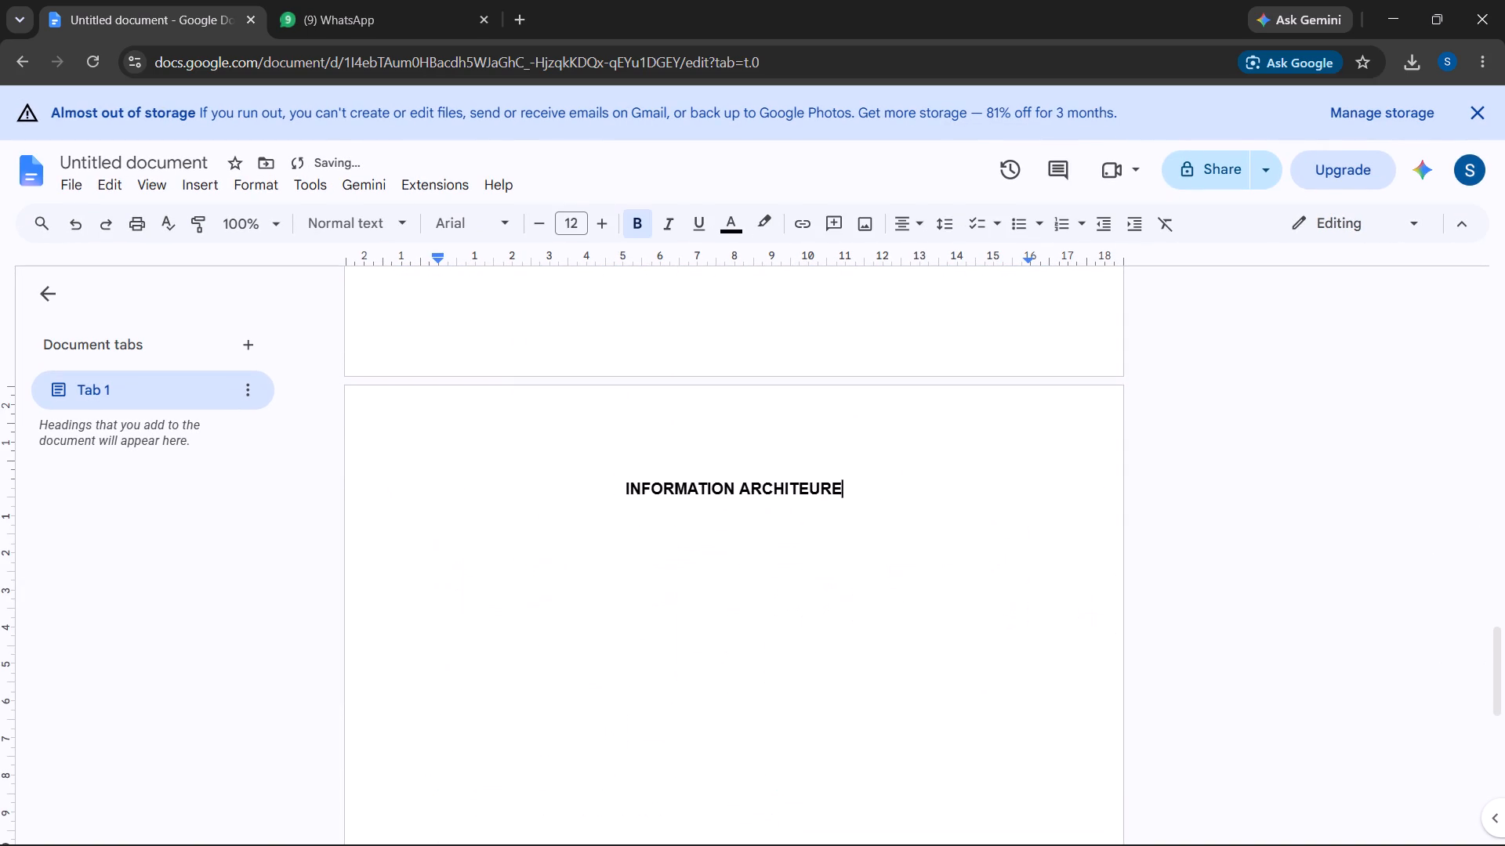
Undo the earlier edits until the user flow diagram is back in line at its original size directly under the USER FLOW heading.
scroll(839, 535, up, 4)
click(785, 516)
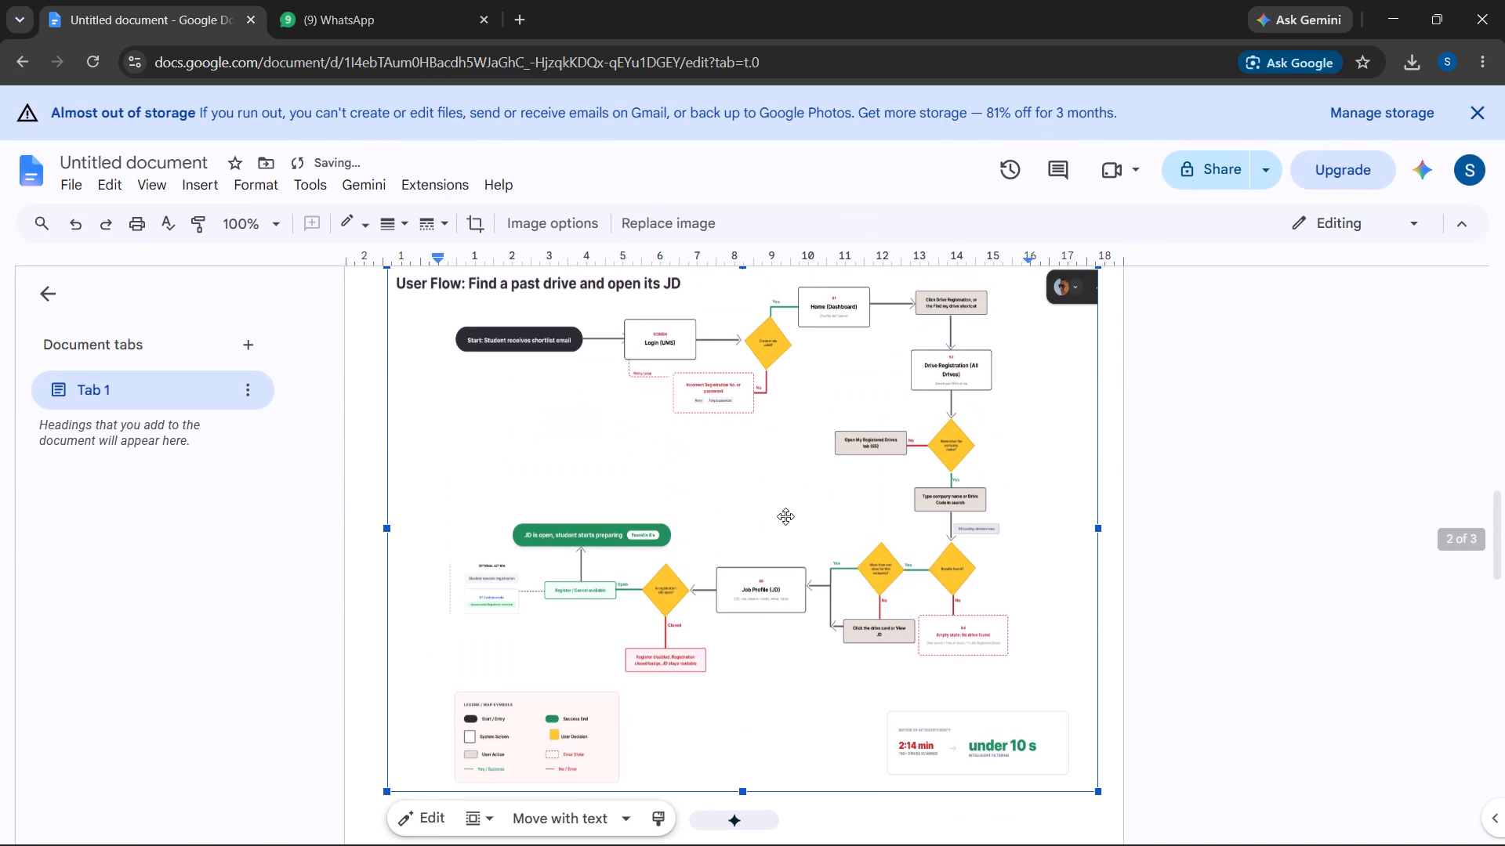
key(ctrl+z)
key(ctrl+z)
key(ctrl+z)
key(ctrl+z)
key(ctrl+z)
key(ctrl+z)
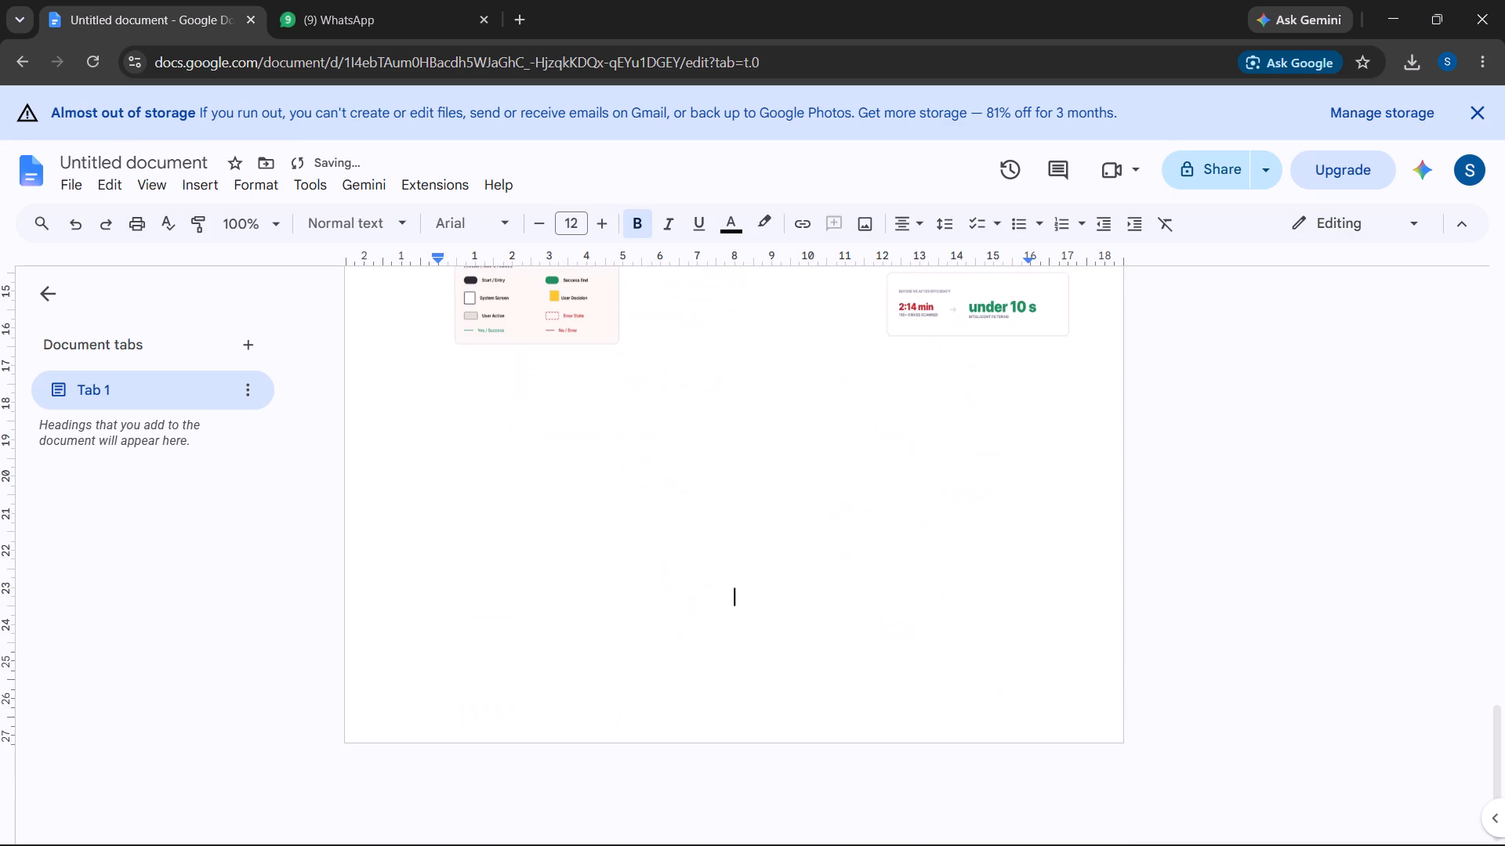
key(ctrl+z)
key(ctrl+z)
key(ctrl+z)
key(ctrl+z)
key(ctrl+z)
key(ctrl+z)
key(ctrl+z)
key(ctrl+z)
key(ctrl+z)
key(ctrl+z)
key(ctrl+z)
key(ctrl+z)
key(ctrl+z)
key(ctrl+z)
key(ctrl+z)
key(ctrl+z)
key(ctrl+z)
key(ctrl+z)
key(ctrl+z)
key(ctrl+z)
key(ctrl+z)
key(ctrl+z)
key(ctrl+z)
key(ctrl+z)
key(ctrl+z)
key(ctrl+z)
key(ctrl+z)
key(ctrl+z)
key(ctrl+z)
key(ctrl+z)
key(ctrl+z)
key(ctrl+z)
key(ctrl+z)
key(ctrl+z)
key(ctrl+z)
key(ctrl+z)
key(ctrl+z)
key(ctrl+z)
key(ctrl+z)
key(ctrl+z)
key(ctrl+z)
key(ctrl+z)
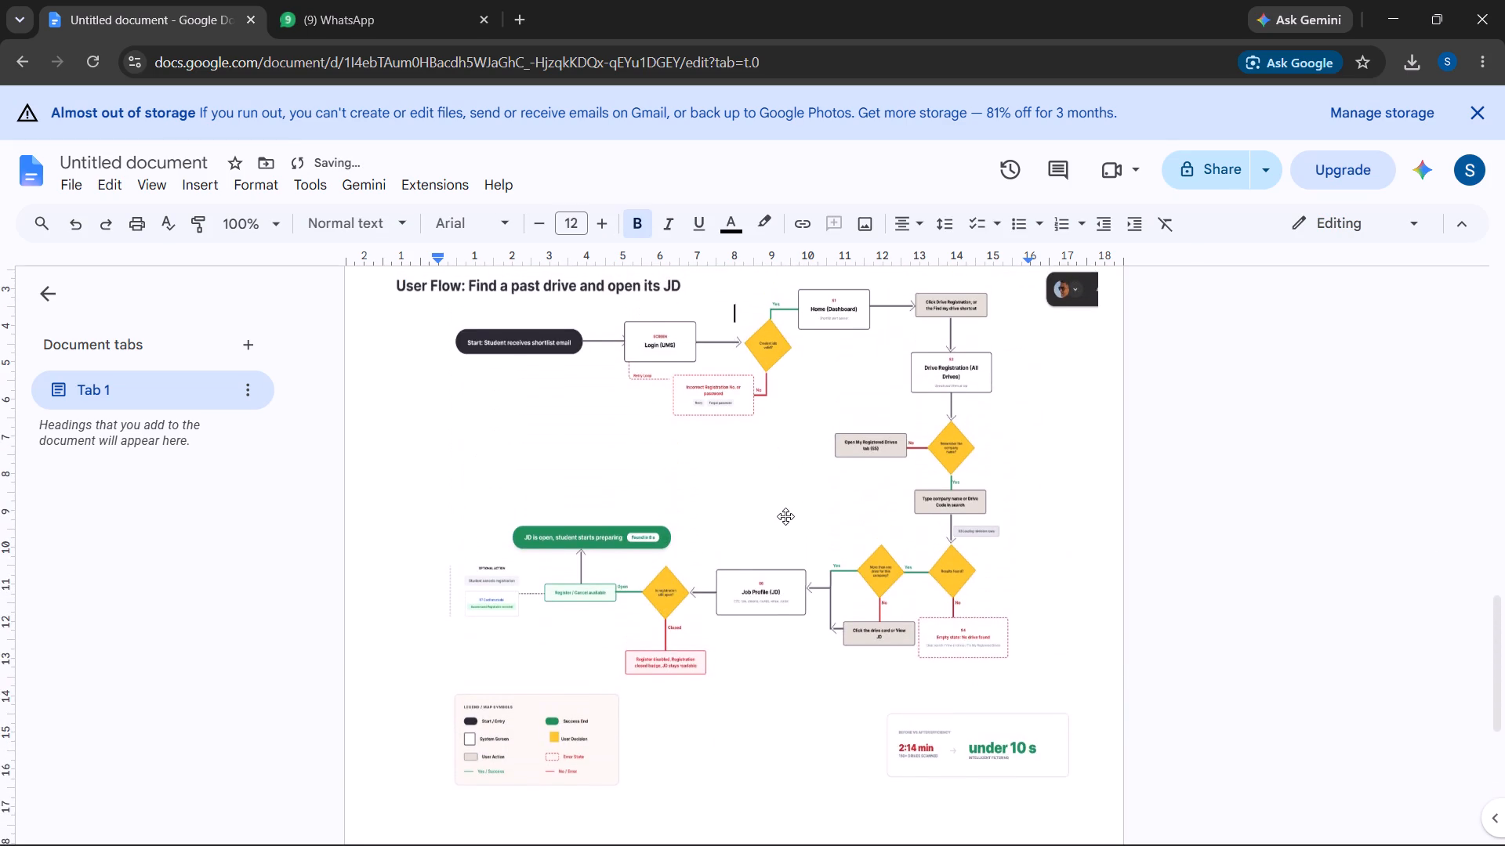
key(ctrl+z)
key(ctrl+z)
key(ctrl+z)
key(ctrl+z)
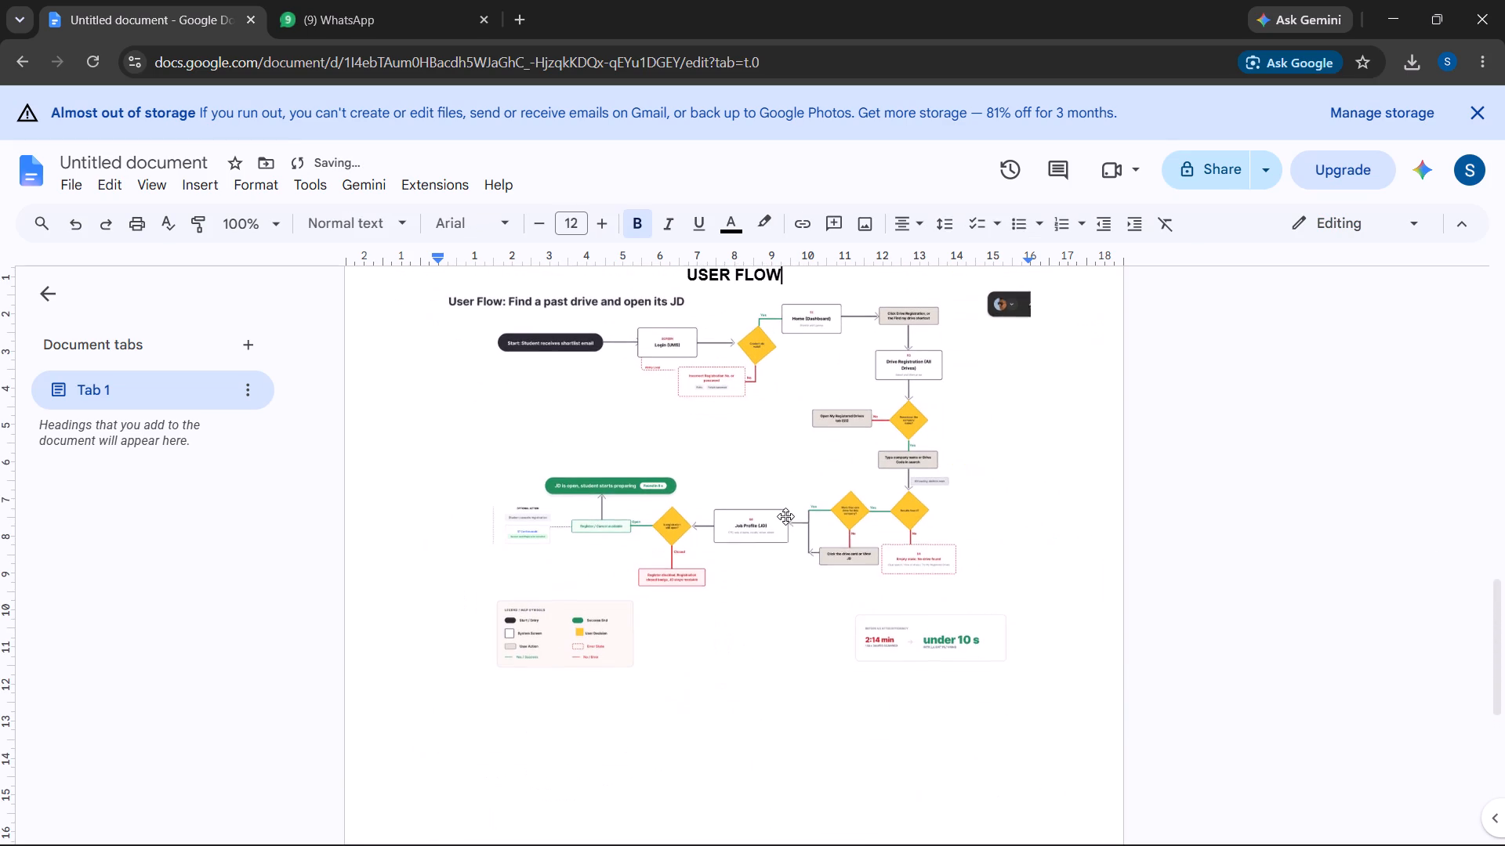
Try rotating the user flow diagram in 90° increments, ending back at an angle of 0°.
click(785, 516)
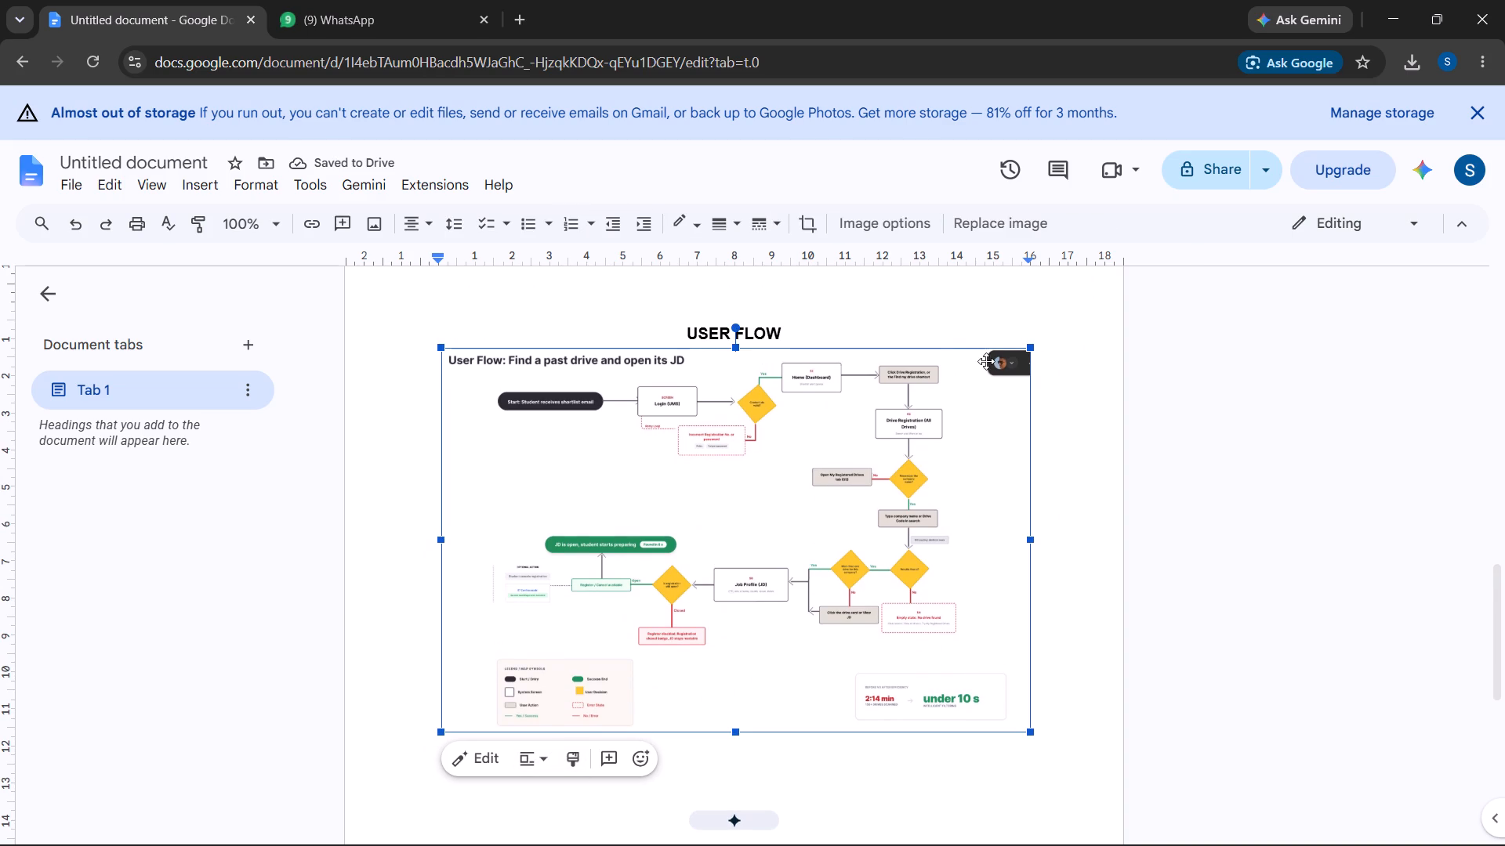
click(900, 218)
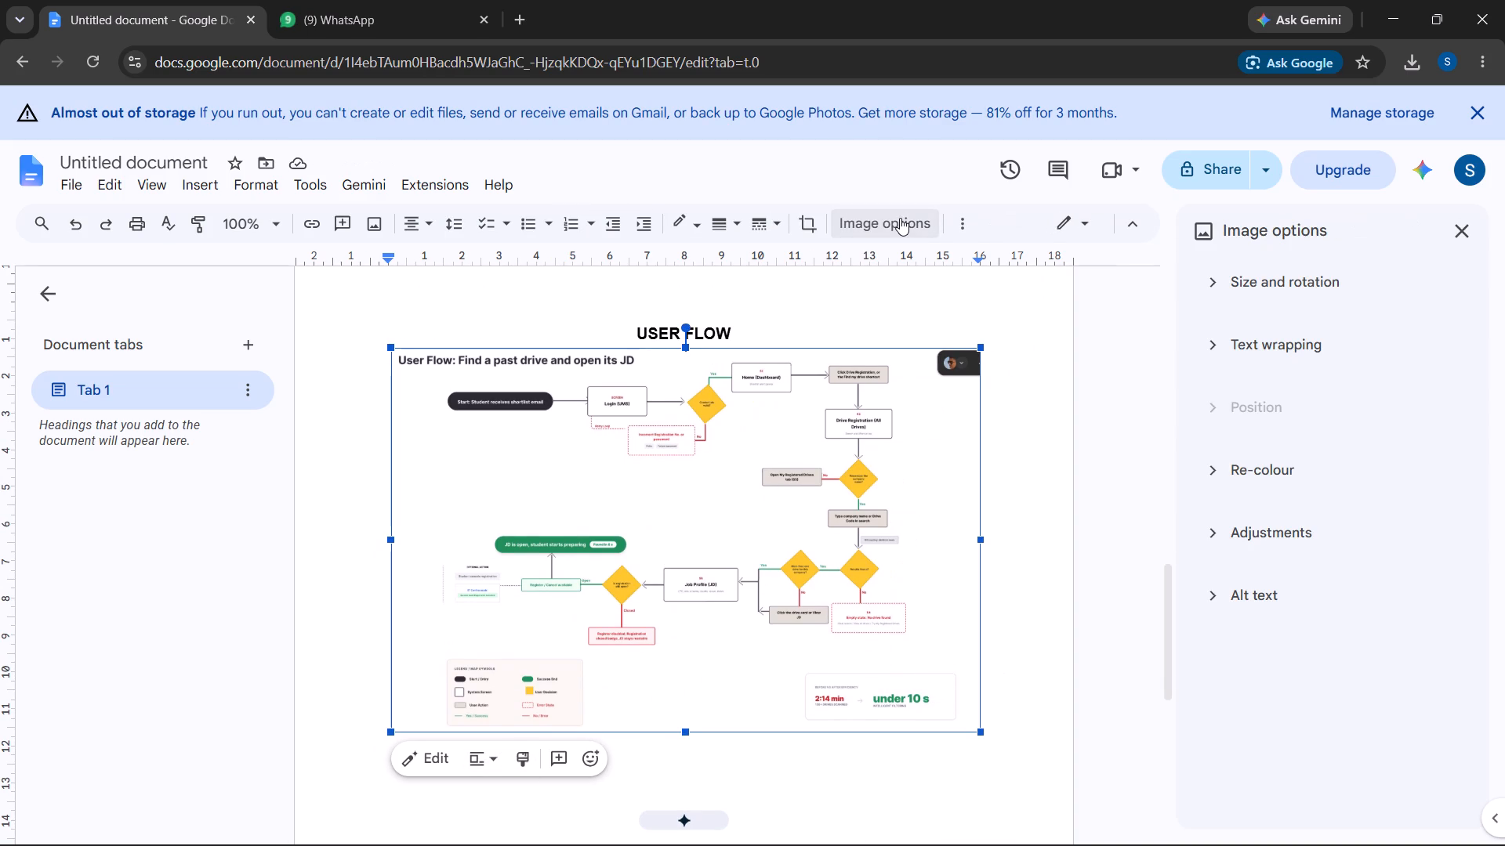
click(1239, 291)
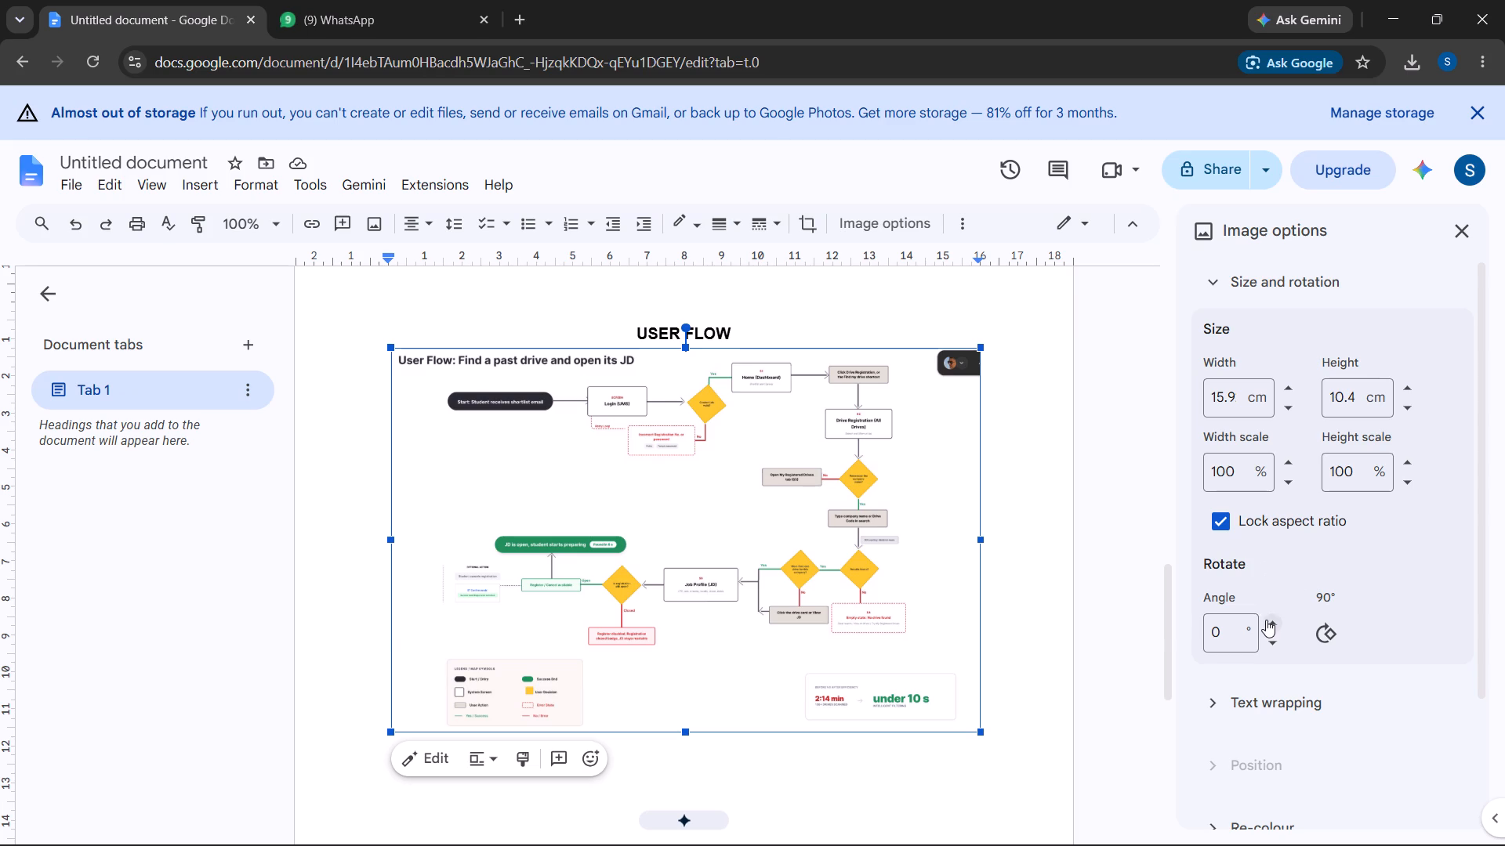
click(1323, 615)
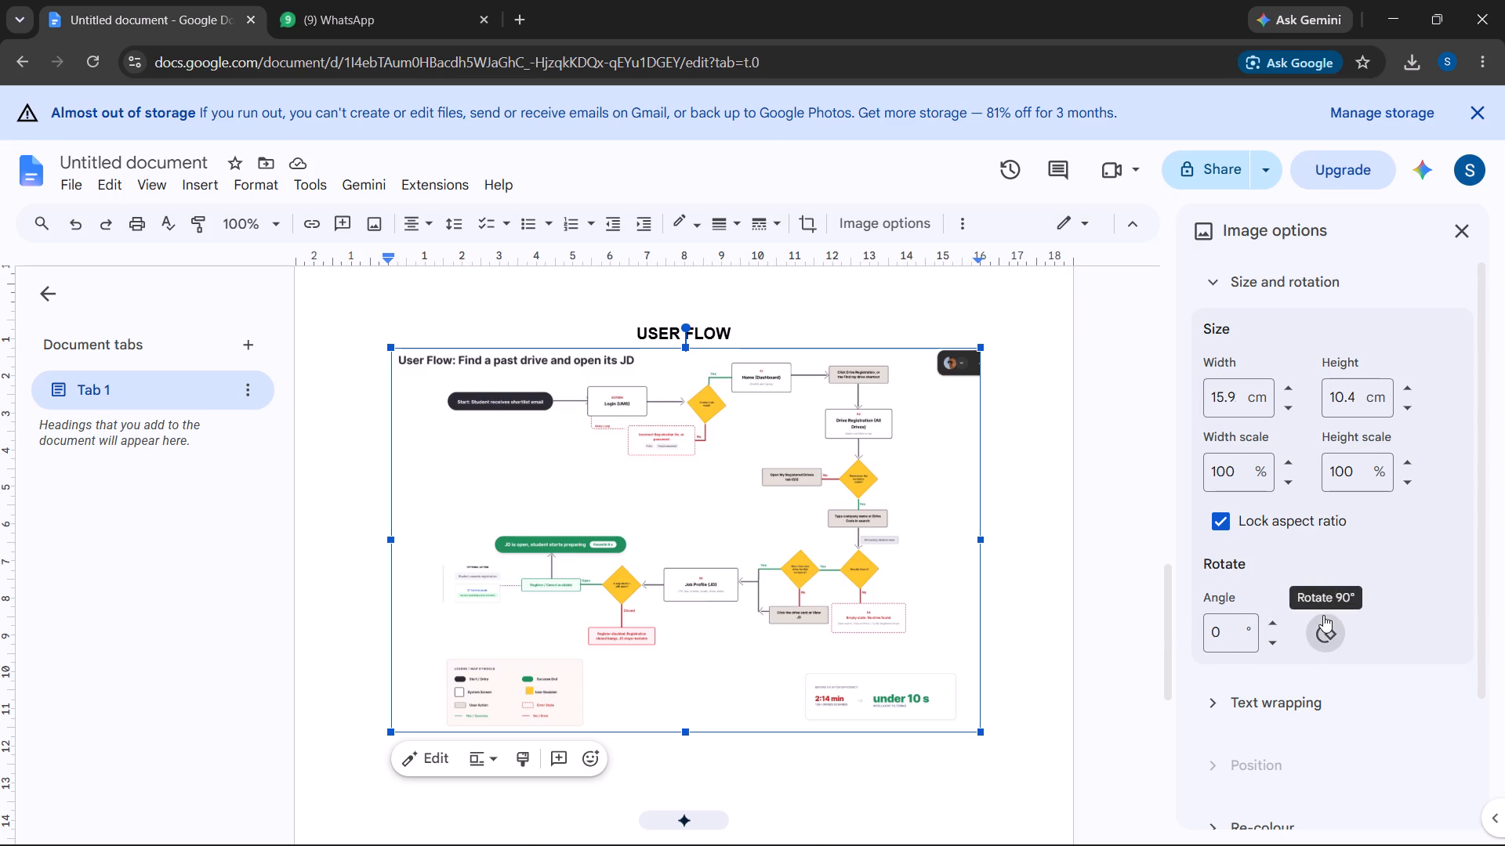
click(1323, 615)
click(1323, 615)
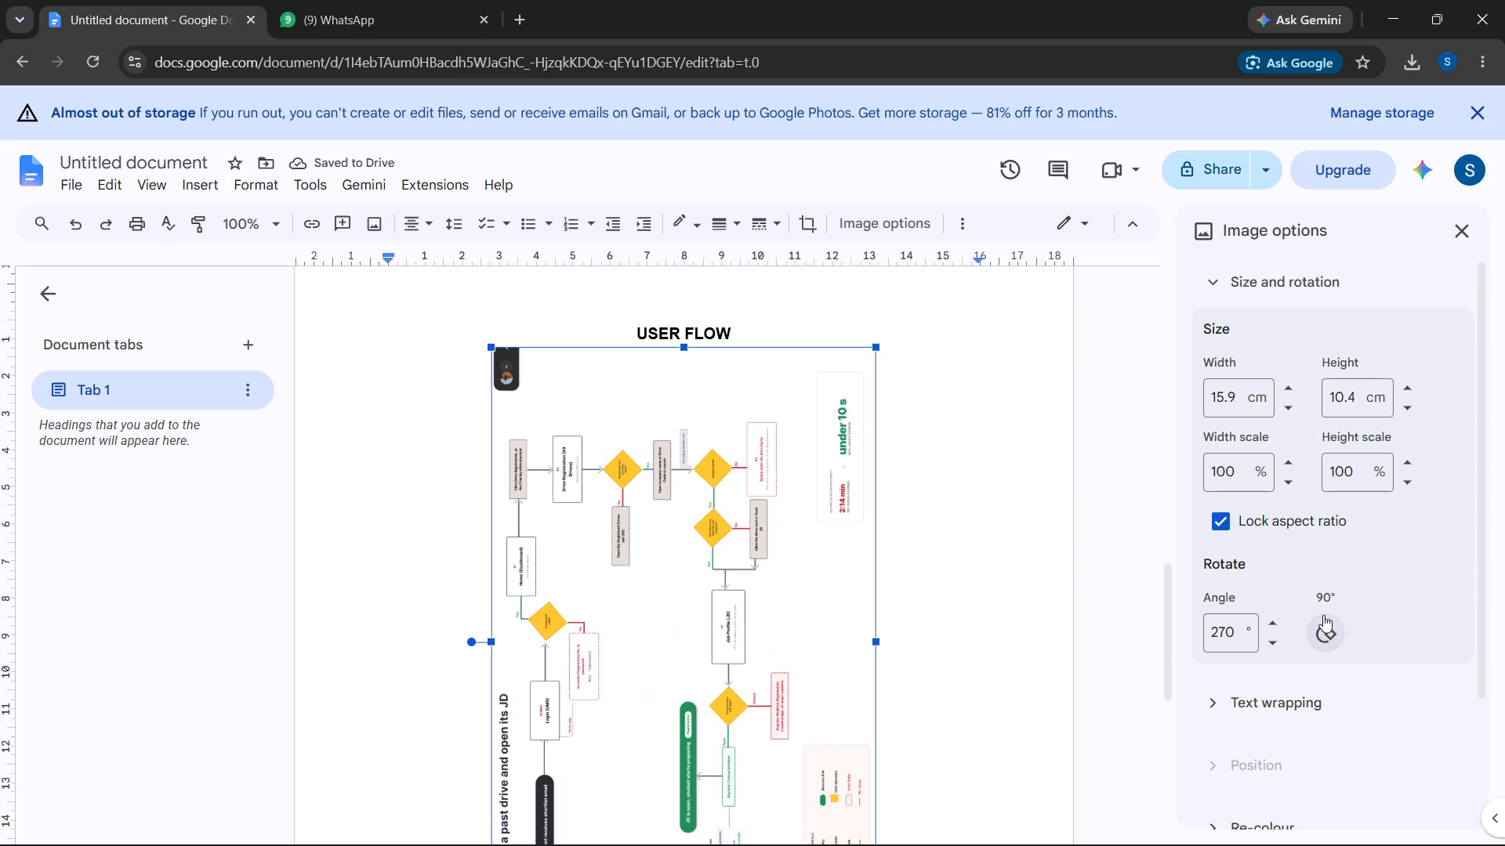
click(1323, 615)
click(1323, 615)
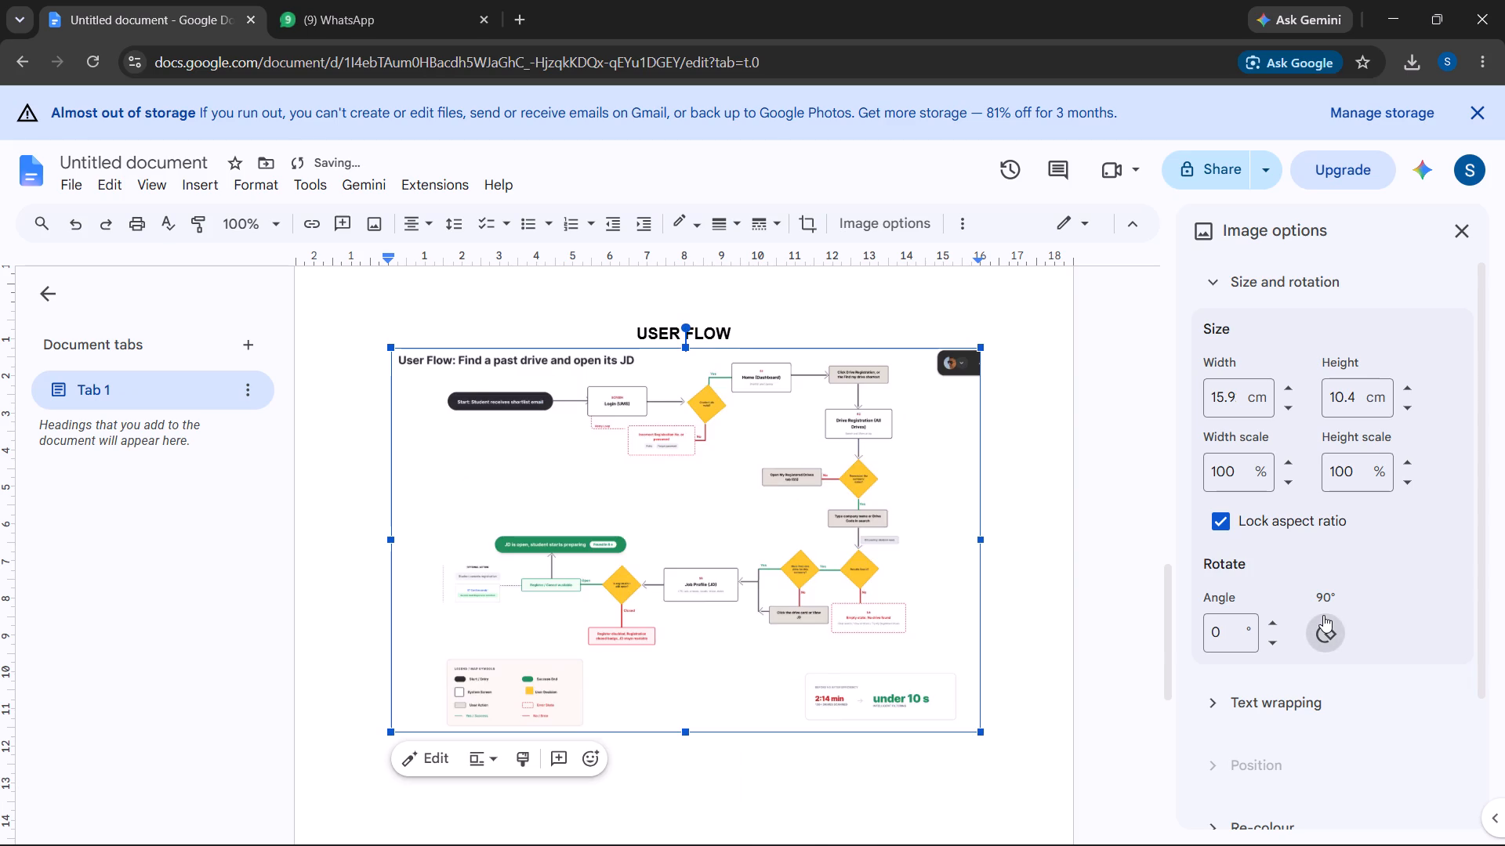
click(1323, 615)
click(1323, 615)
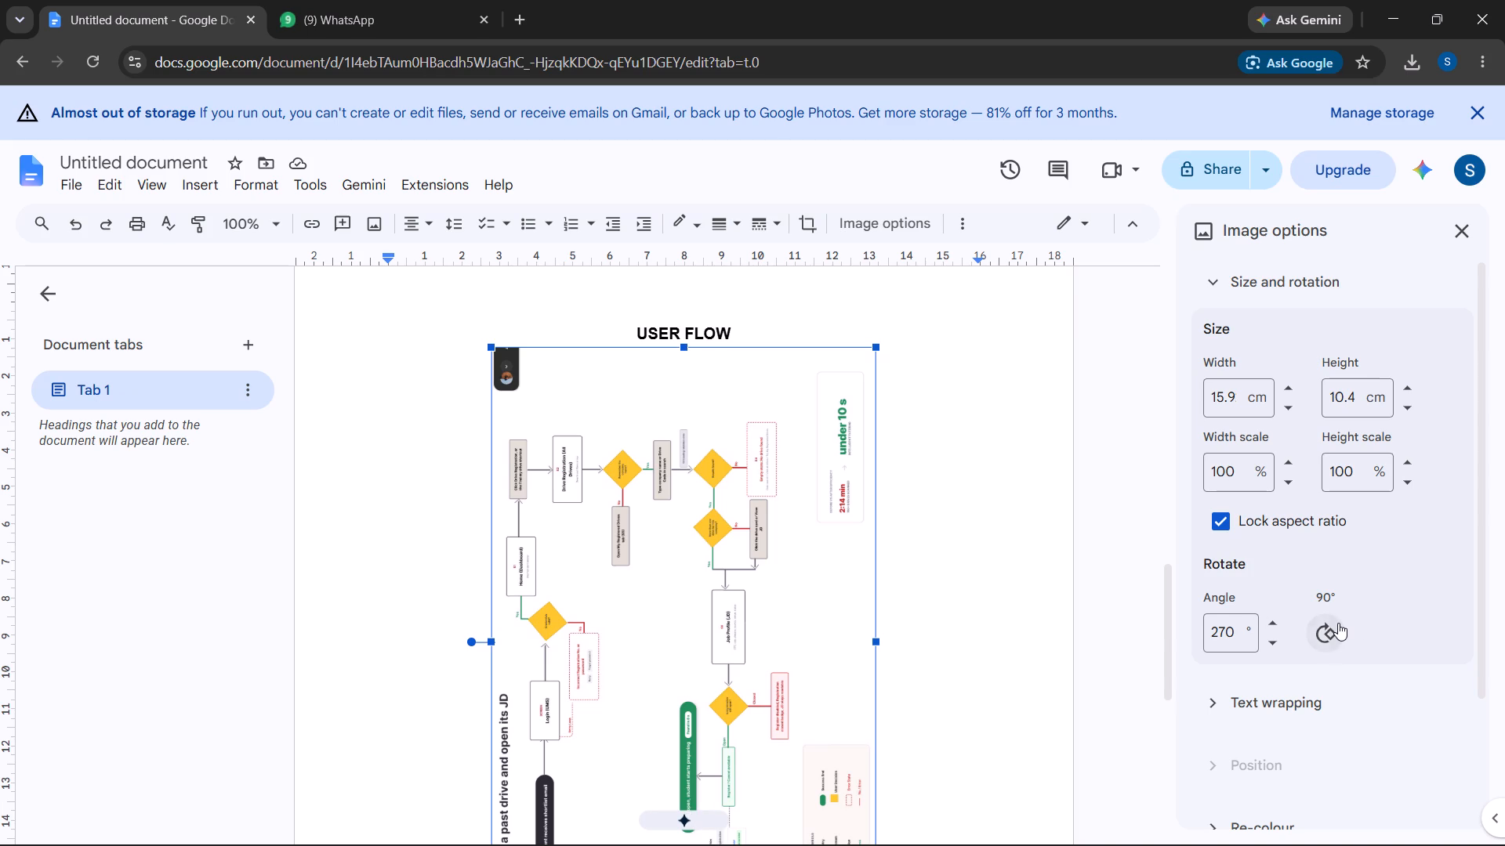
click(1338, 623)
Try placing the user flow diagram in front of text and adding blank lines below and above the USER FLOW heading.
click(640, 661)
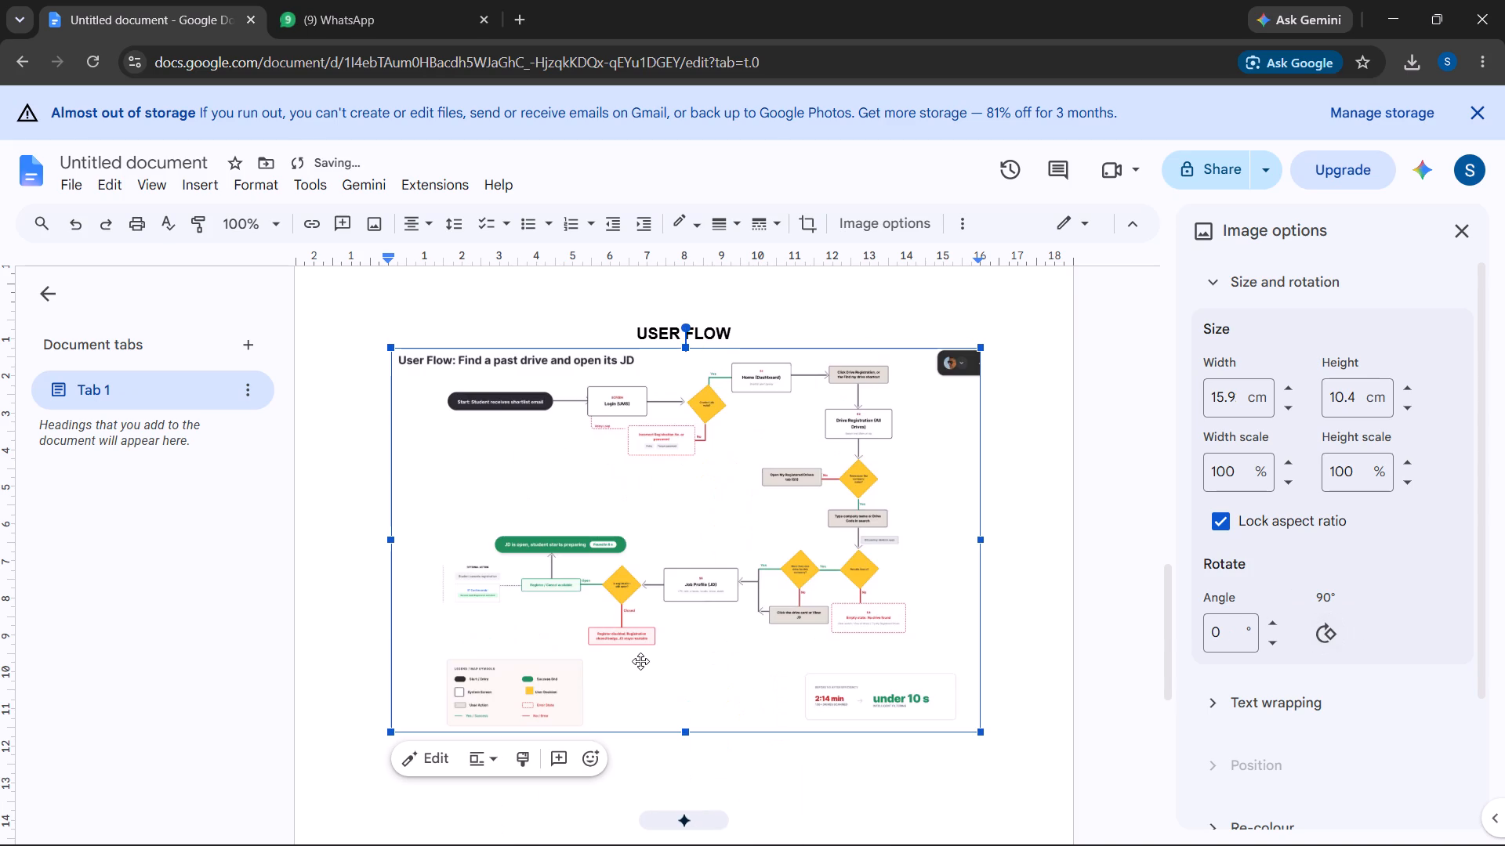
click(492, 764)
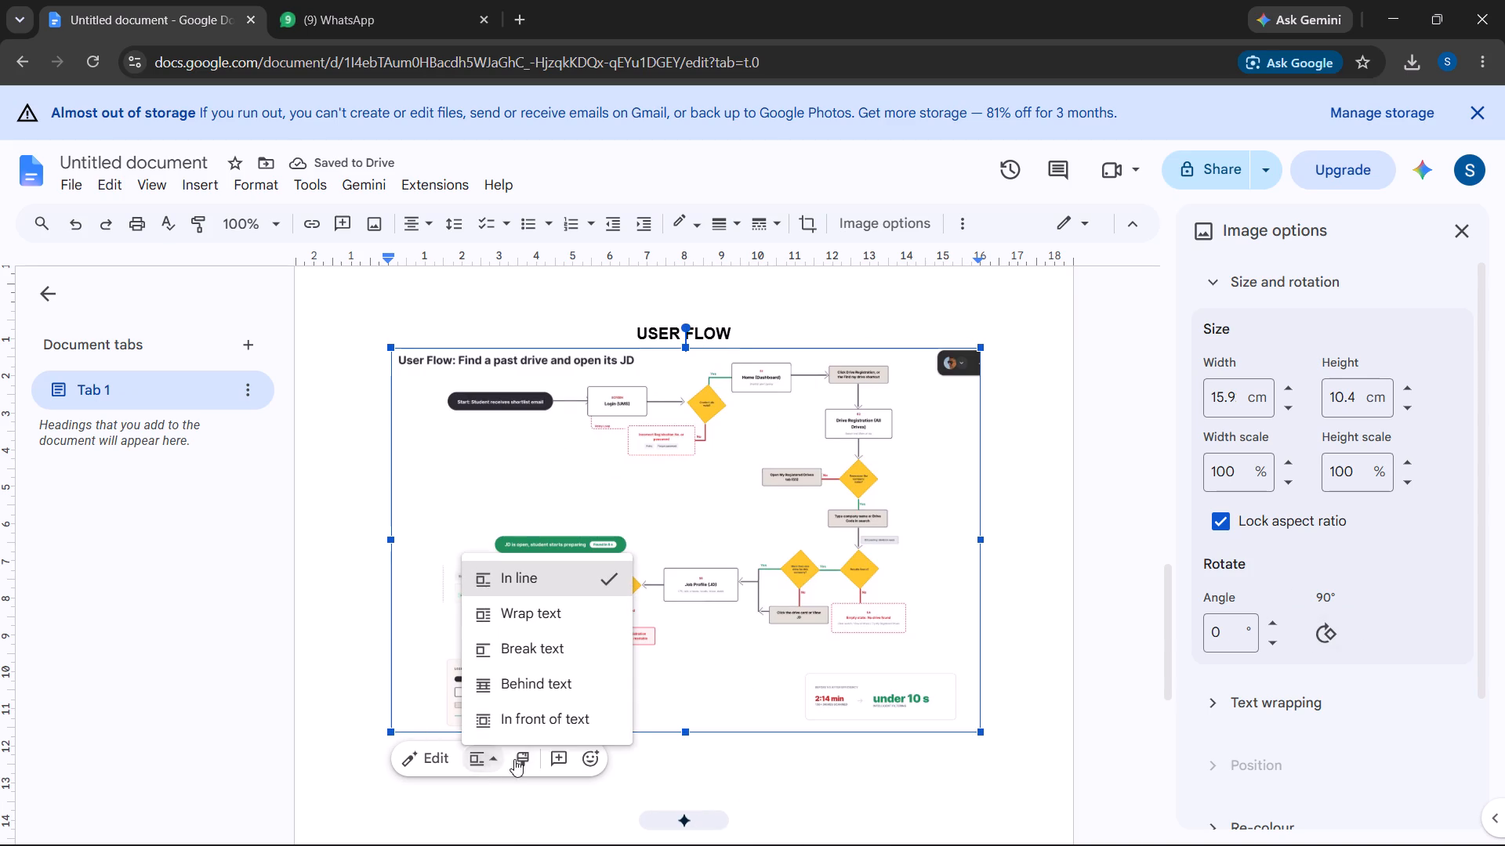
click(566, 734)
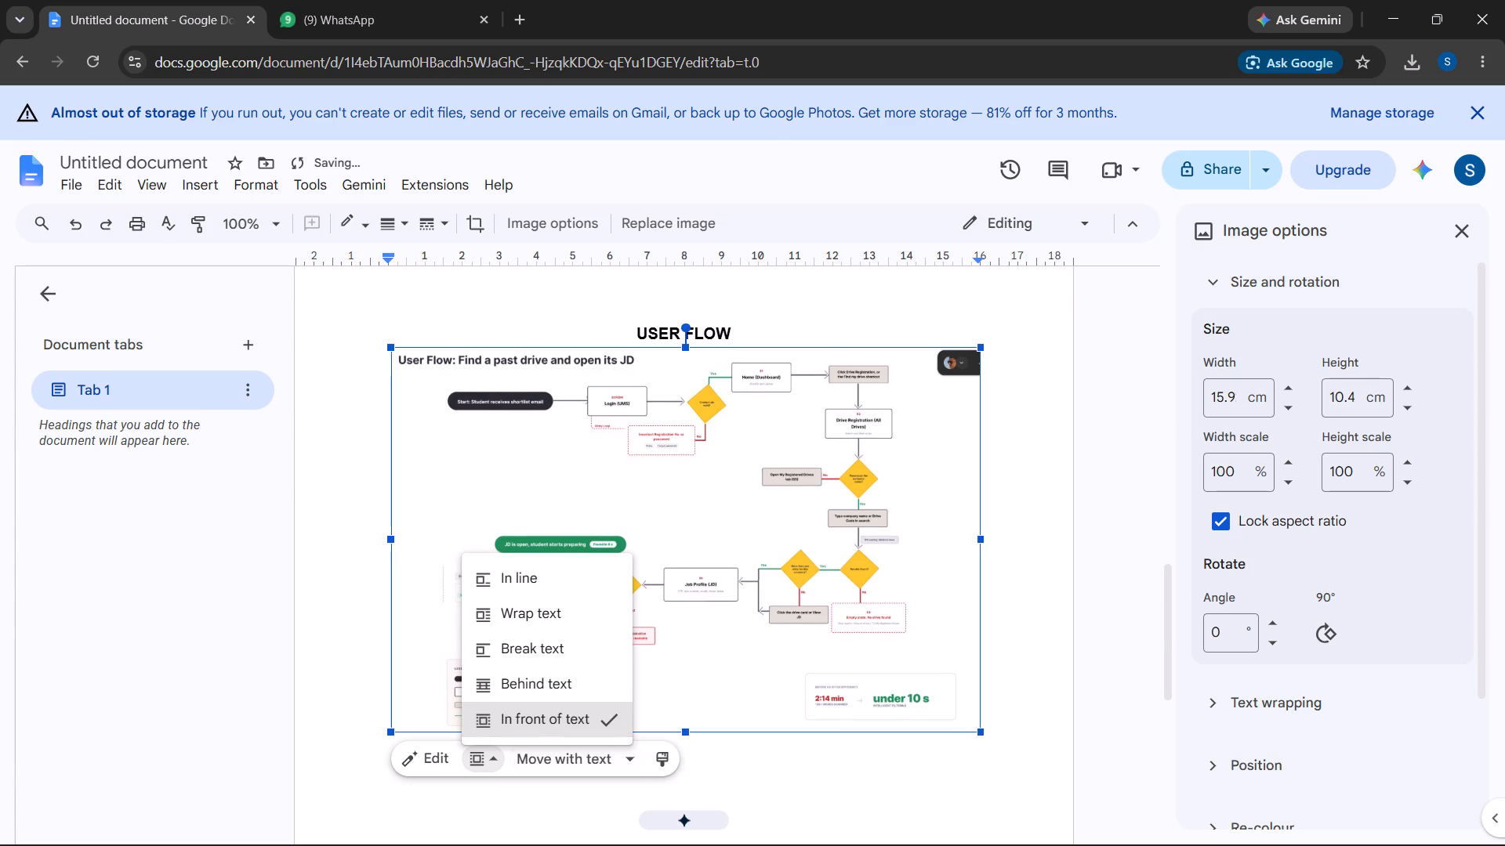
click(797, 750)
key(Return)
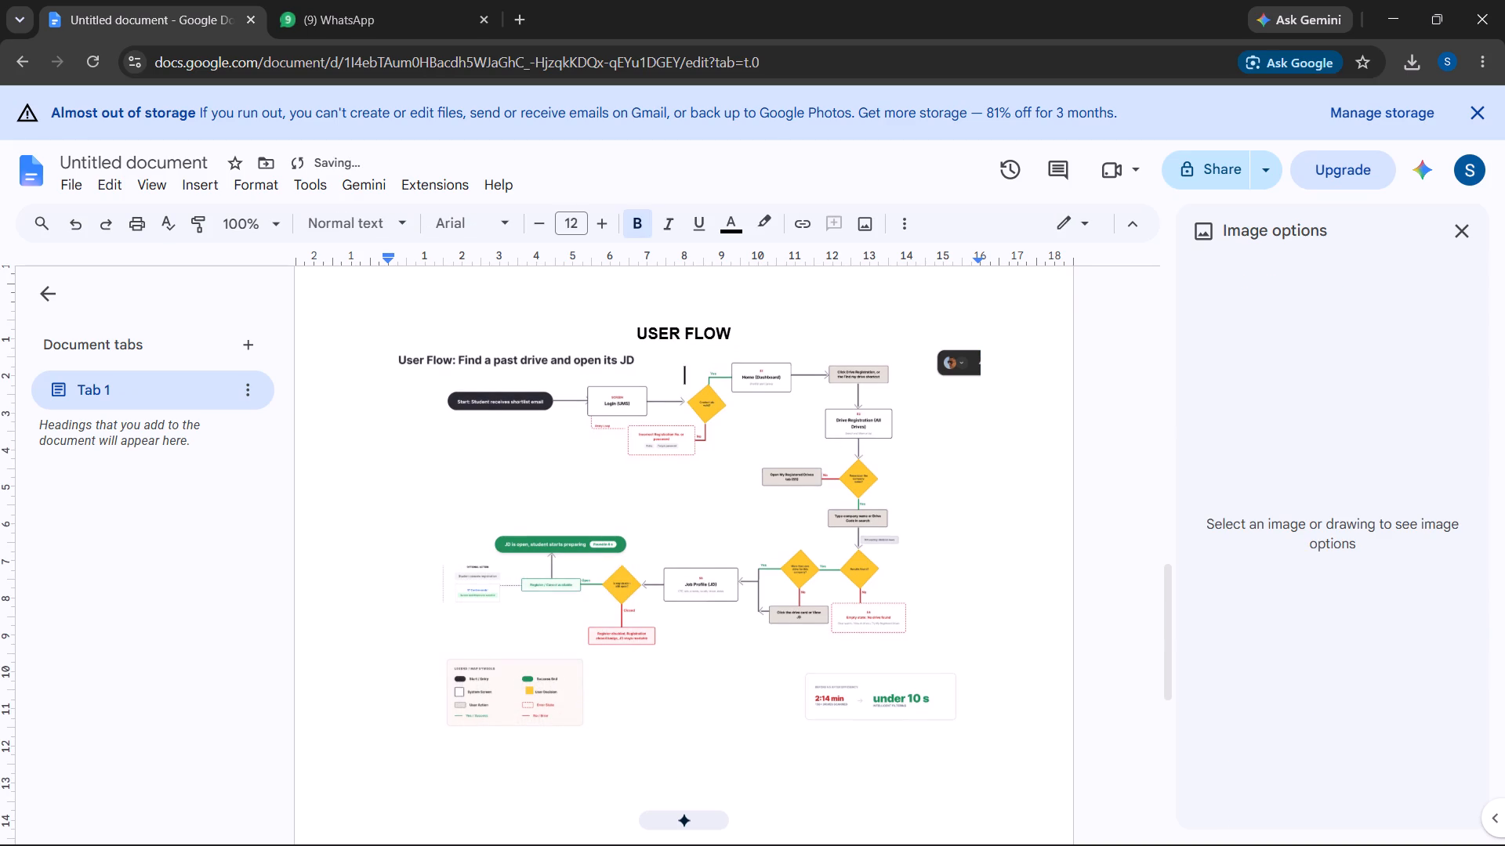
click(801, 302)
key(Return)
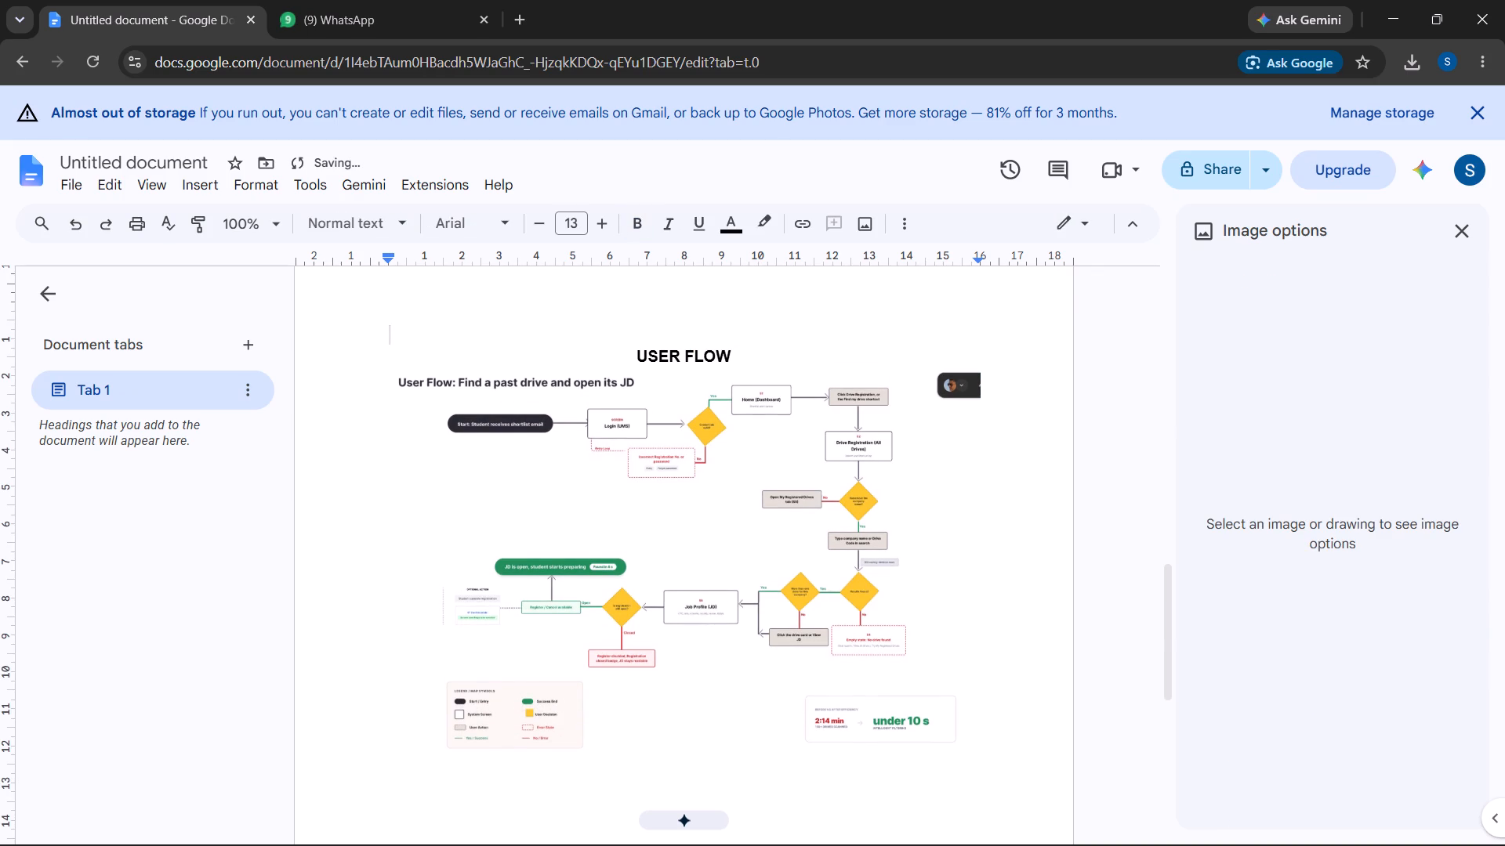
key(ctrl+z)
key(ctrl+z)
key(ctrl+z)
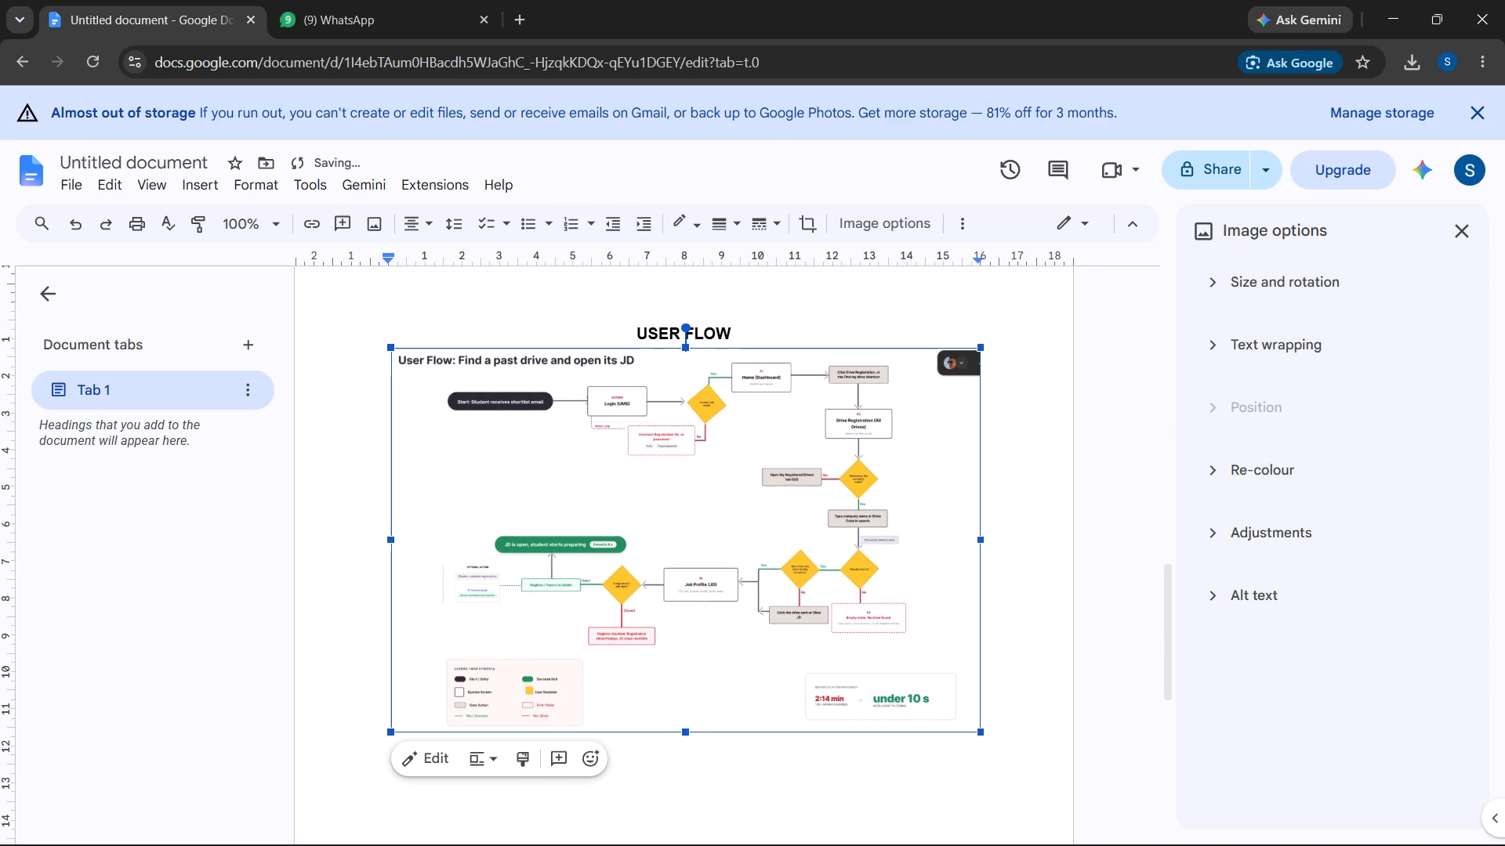
Add two blank lines between the USER FLOW heading and the user flow diagram.
click(840, 342)
key(Return)
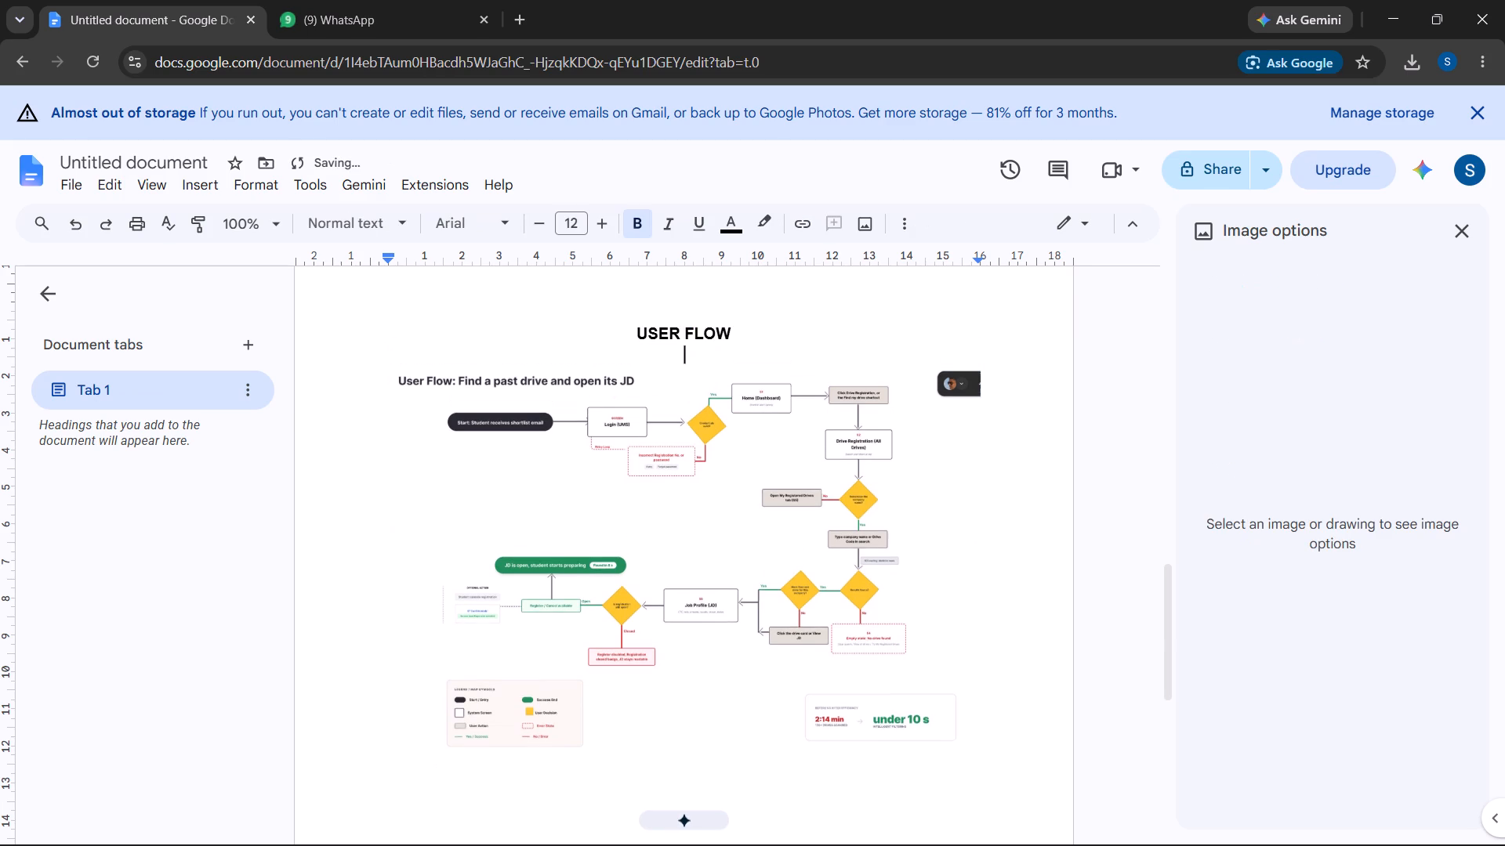
key(Return)
Set the user flow diagram's text wrapping to in front of text.
click(714, 431)
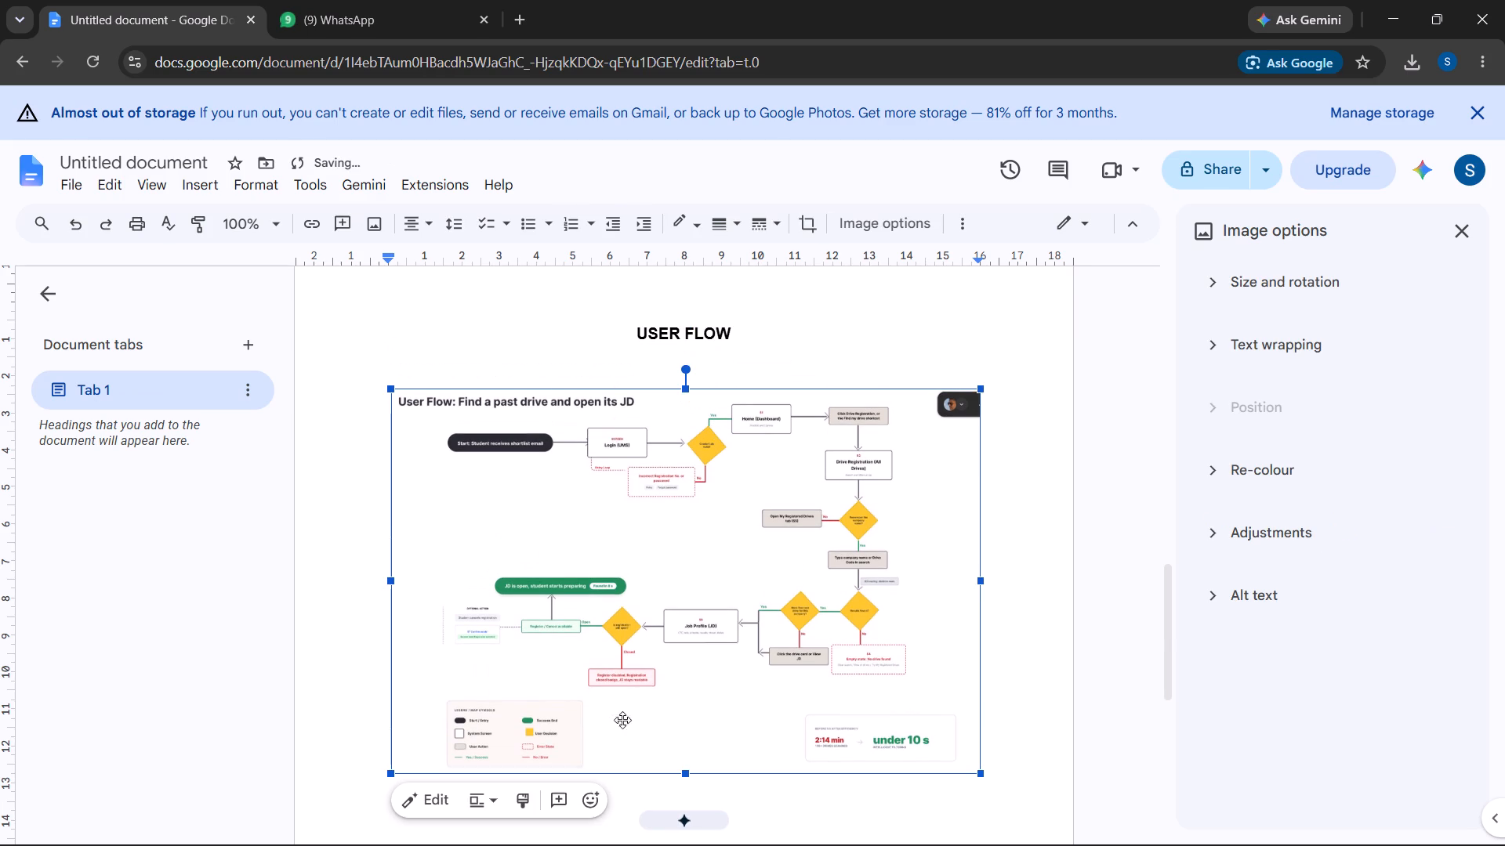
click(496, 789)
click(550, 765)
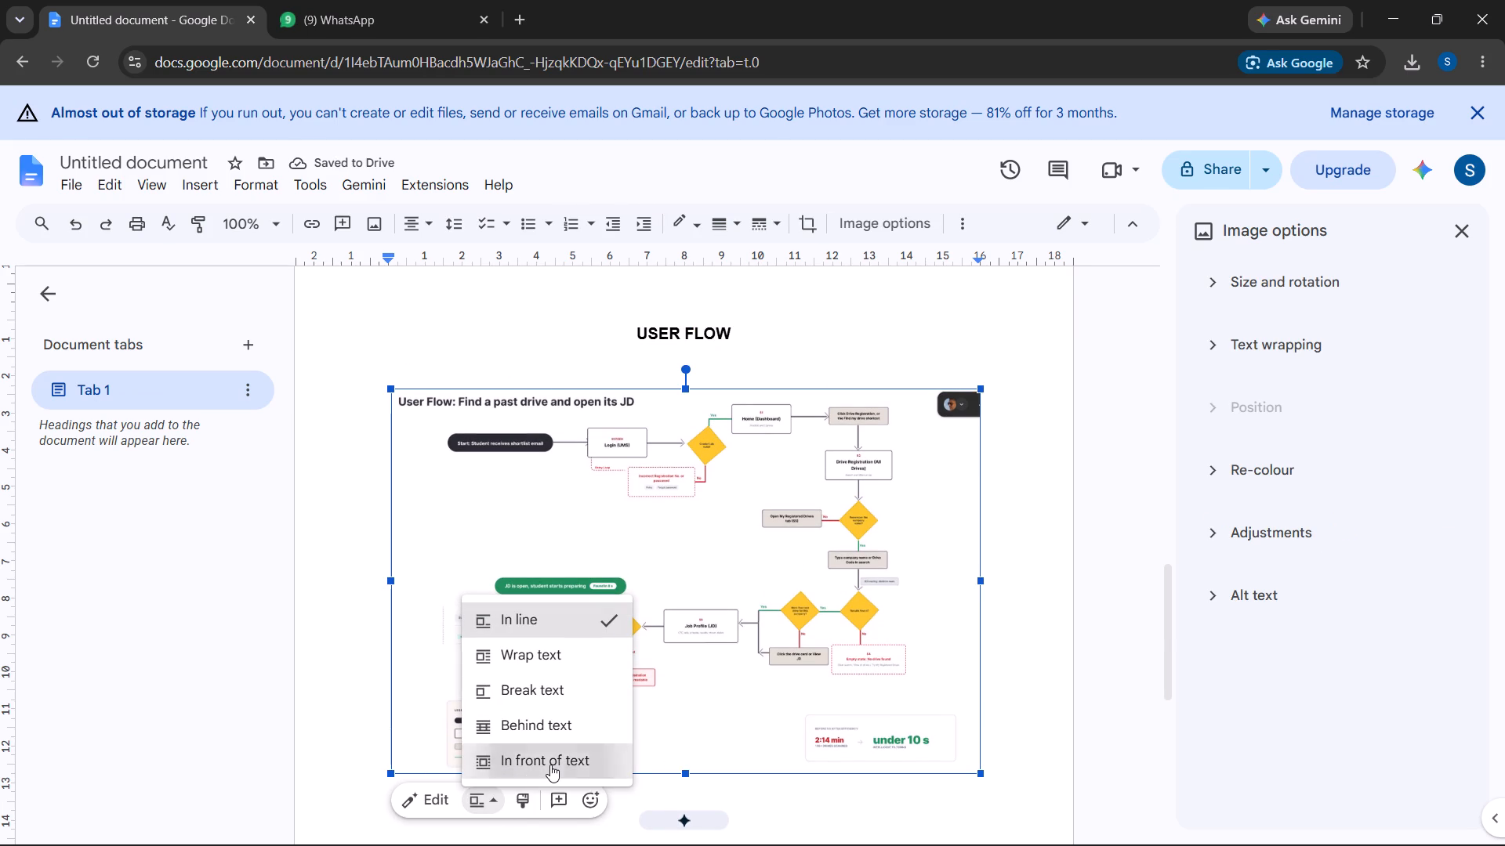
Close the image options and enlarge the user flow diagram from its lower-right corner, to about 17.5 cm on the ruler.
click(1150, 642)
click(888, 637)
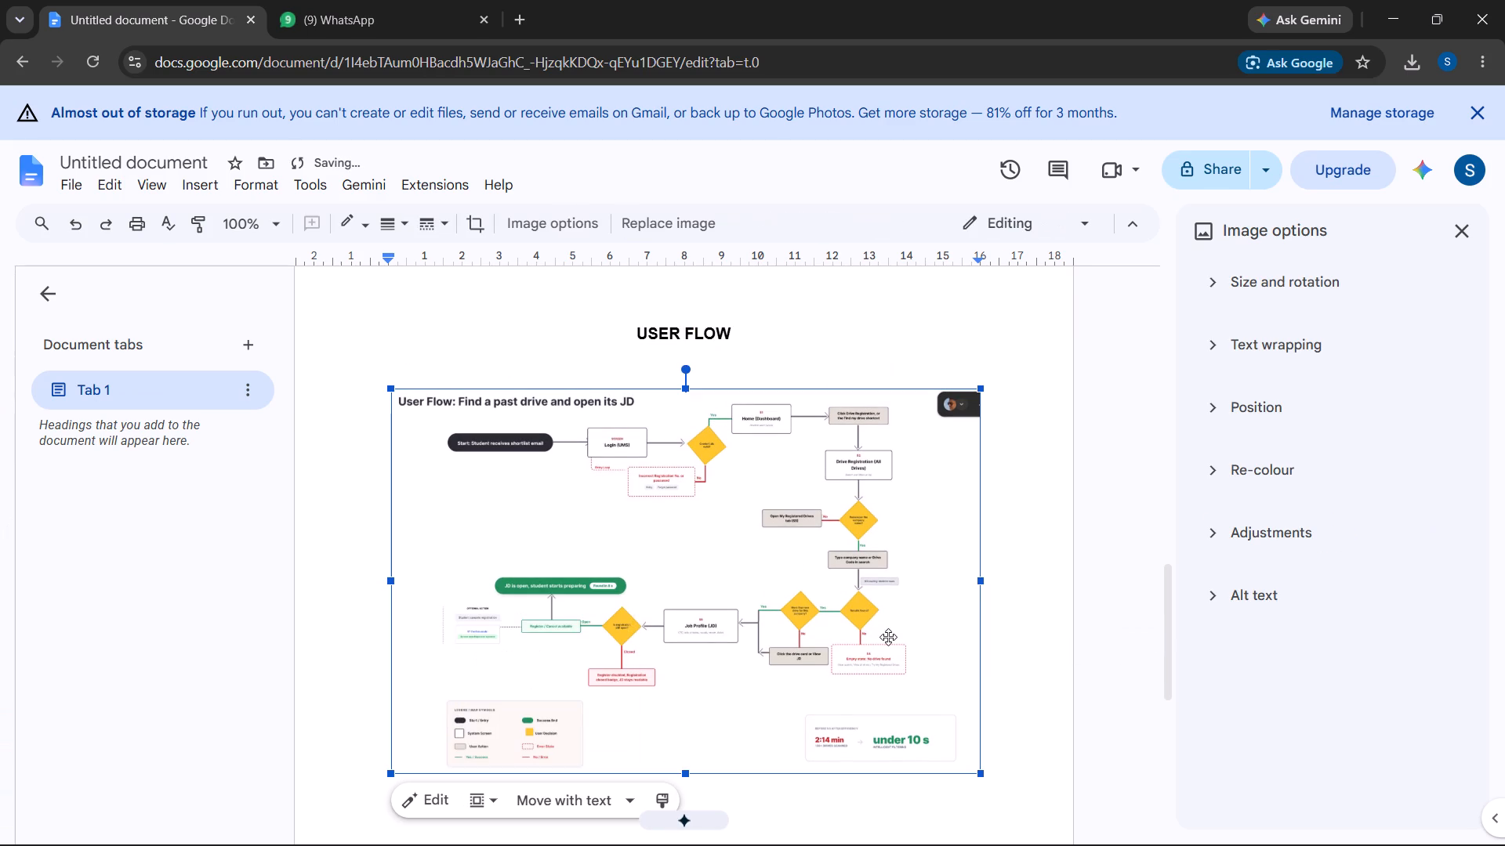
click(1469, 220)
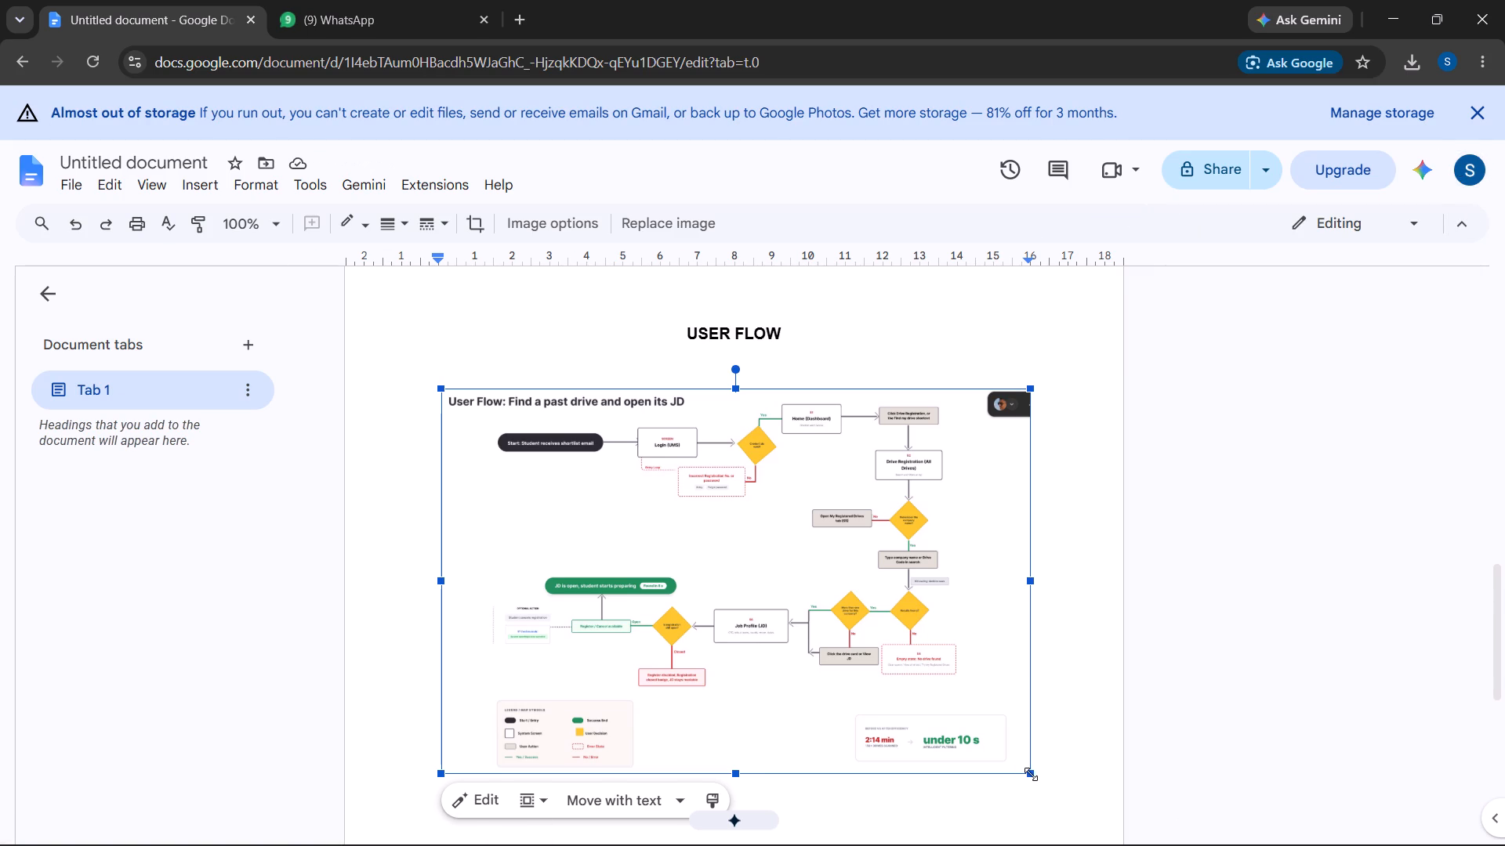
drag(1031, 774, 1082, 812)
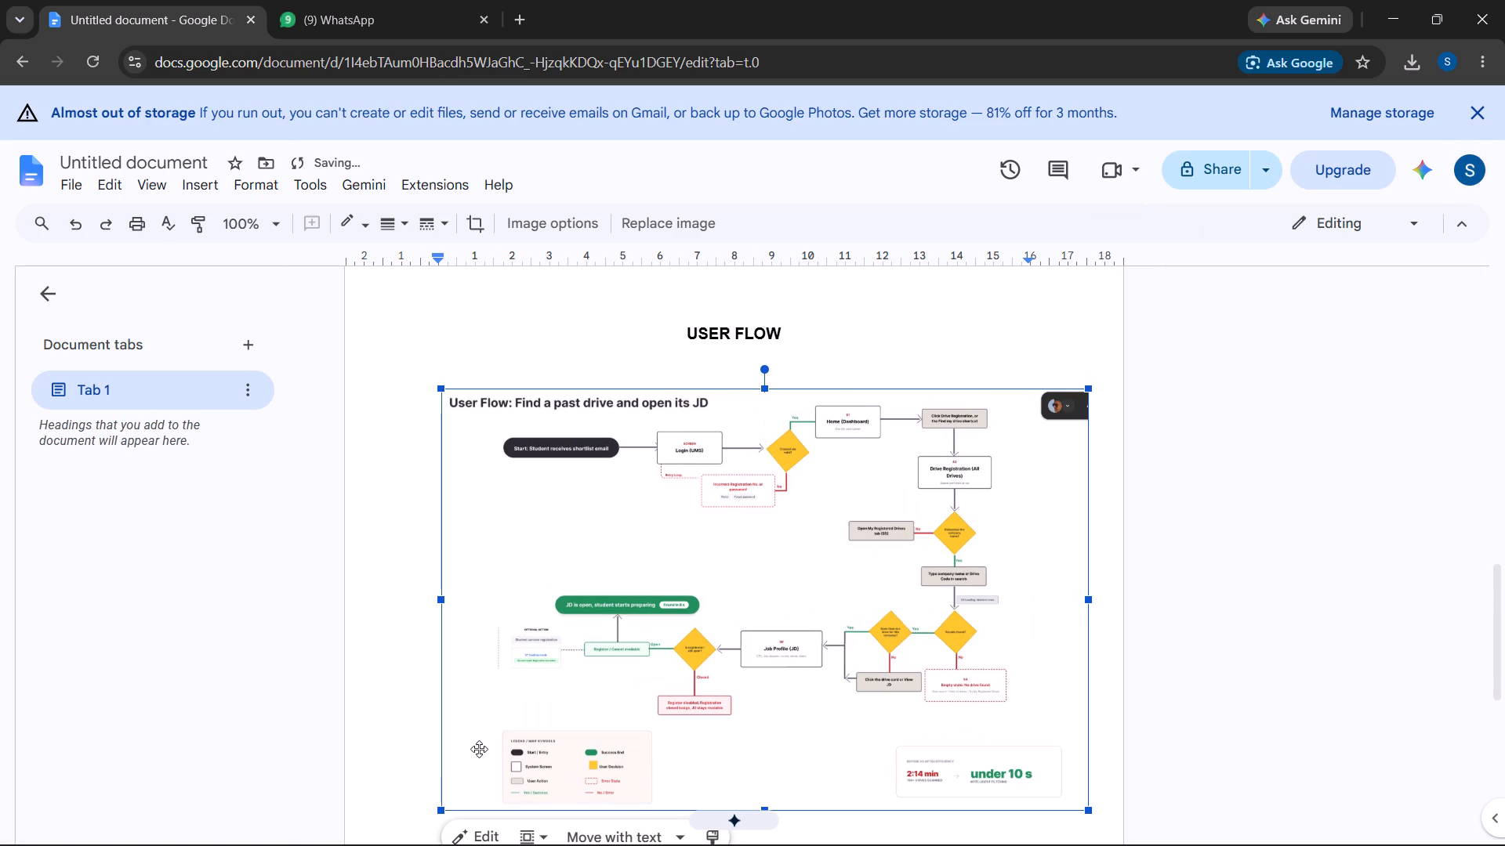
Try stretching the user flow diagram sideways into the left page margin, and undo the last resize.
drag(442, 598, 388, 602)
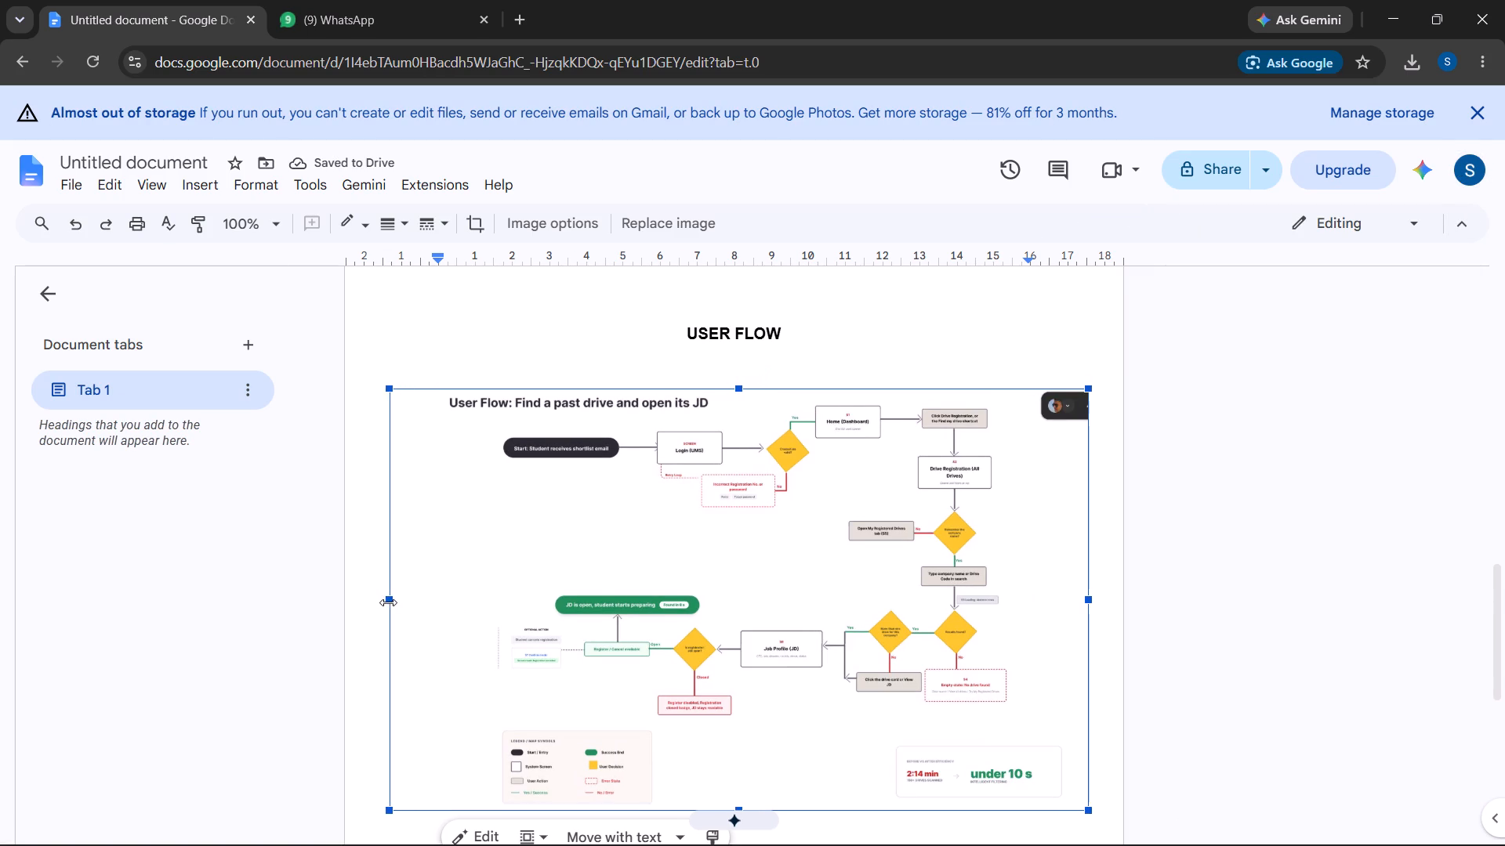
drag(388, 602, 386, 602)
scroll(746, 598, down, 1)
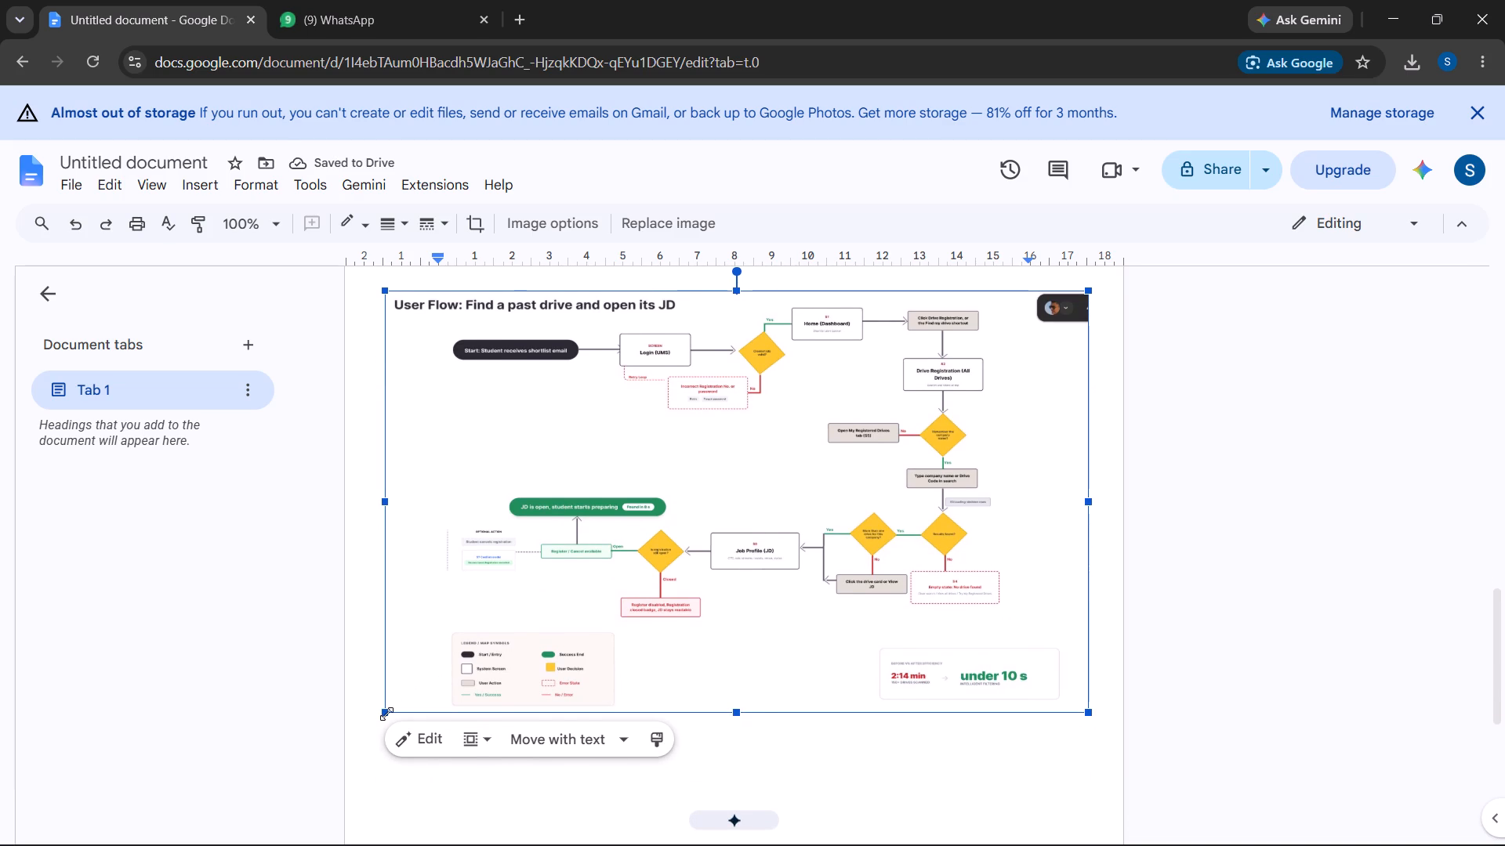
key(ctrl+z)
Enlarge the user flow diagram into the left page margin, nearly to the page edge, and stretch it slightly taller.
drag(439, 710, 397, 725)
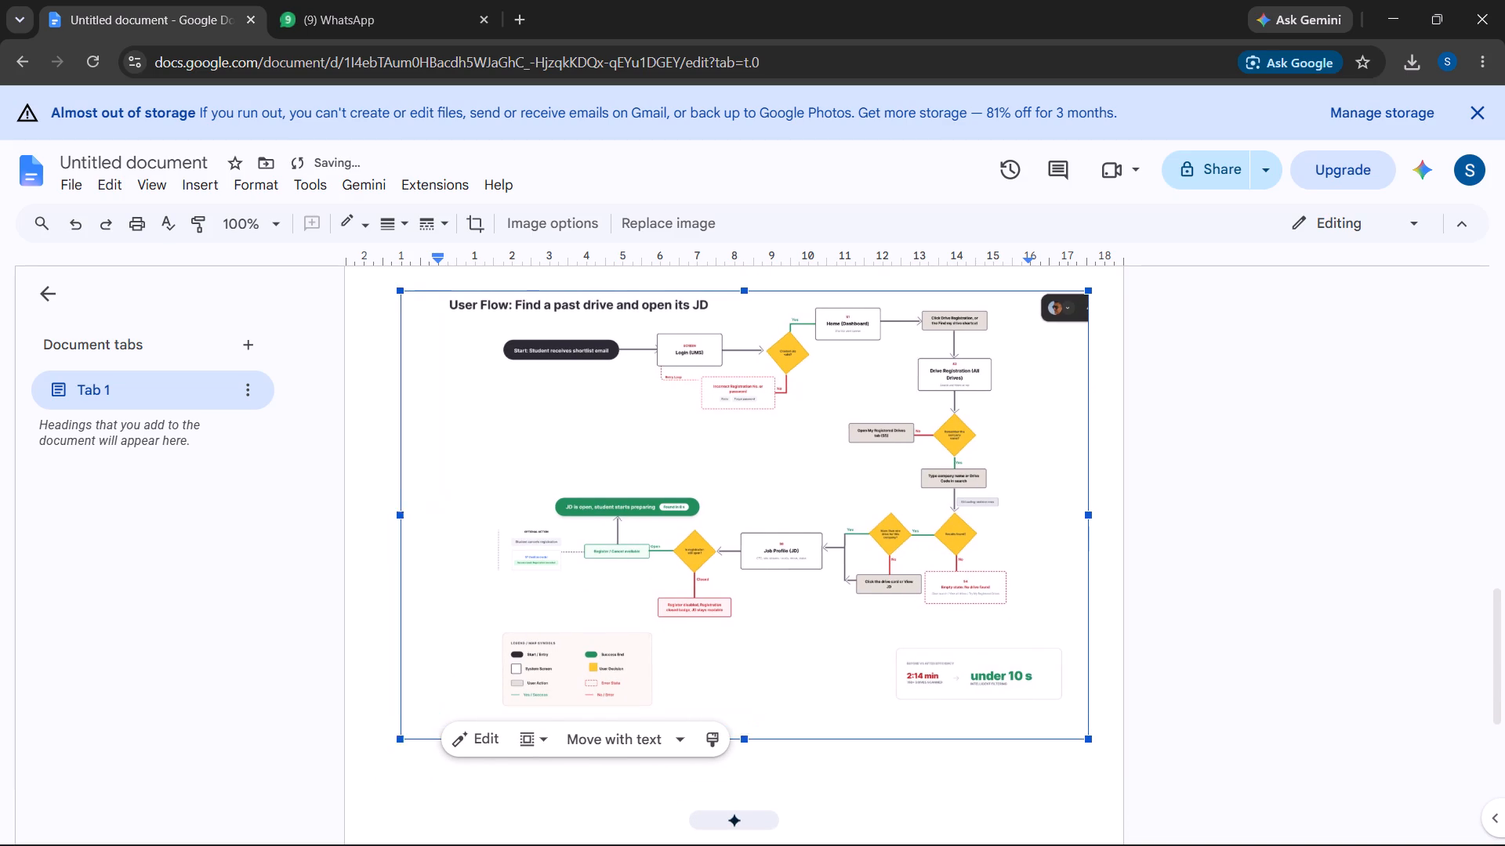
drag(397, 725, 368, 749)
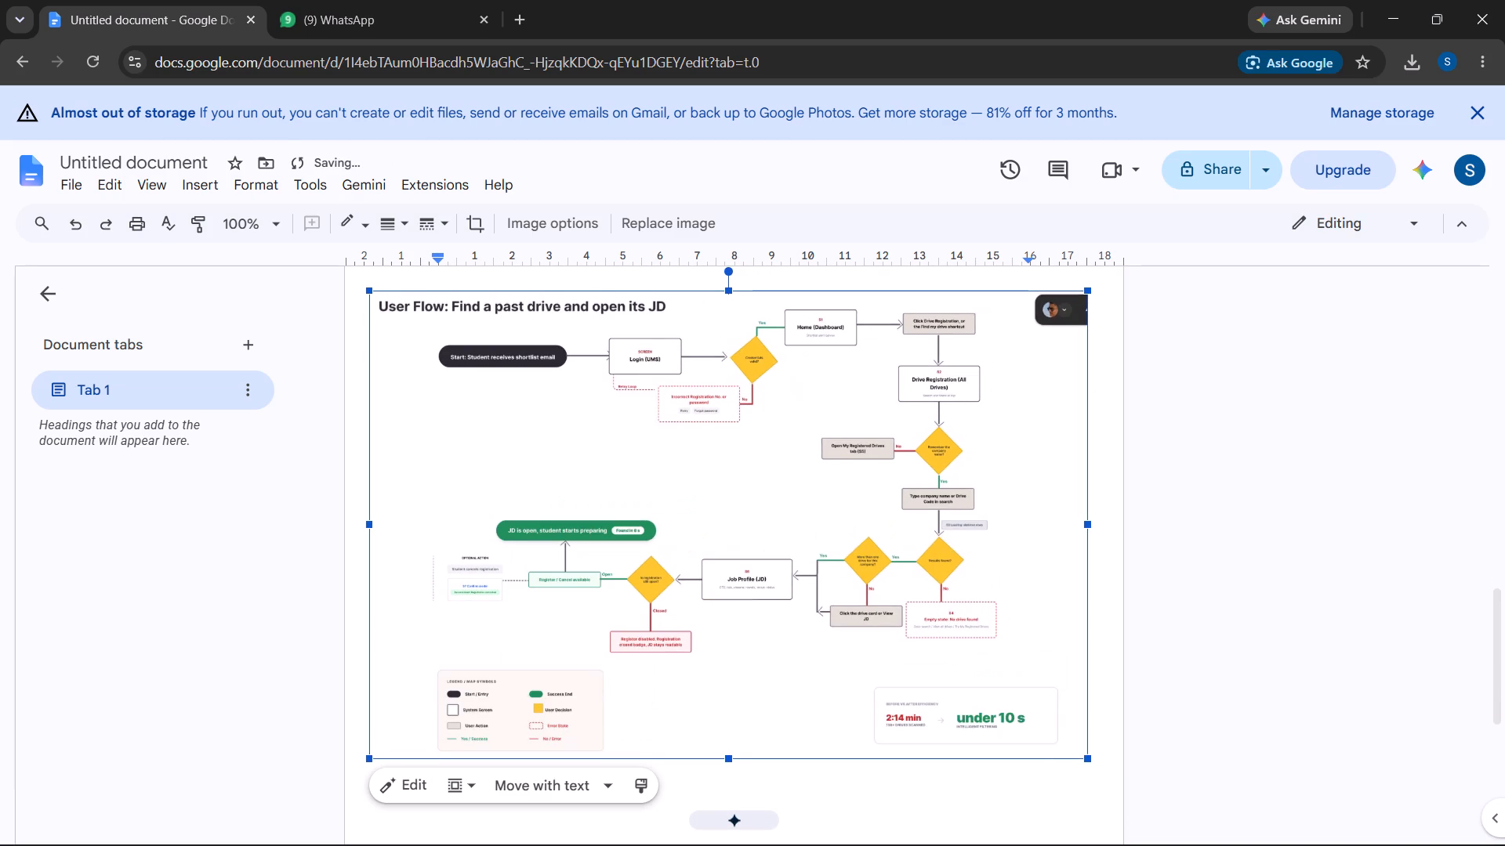
drag(726, 761, 727, 797)
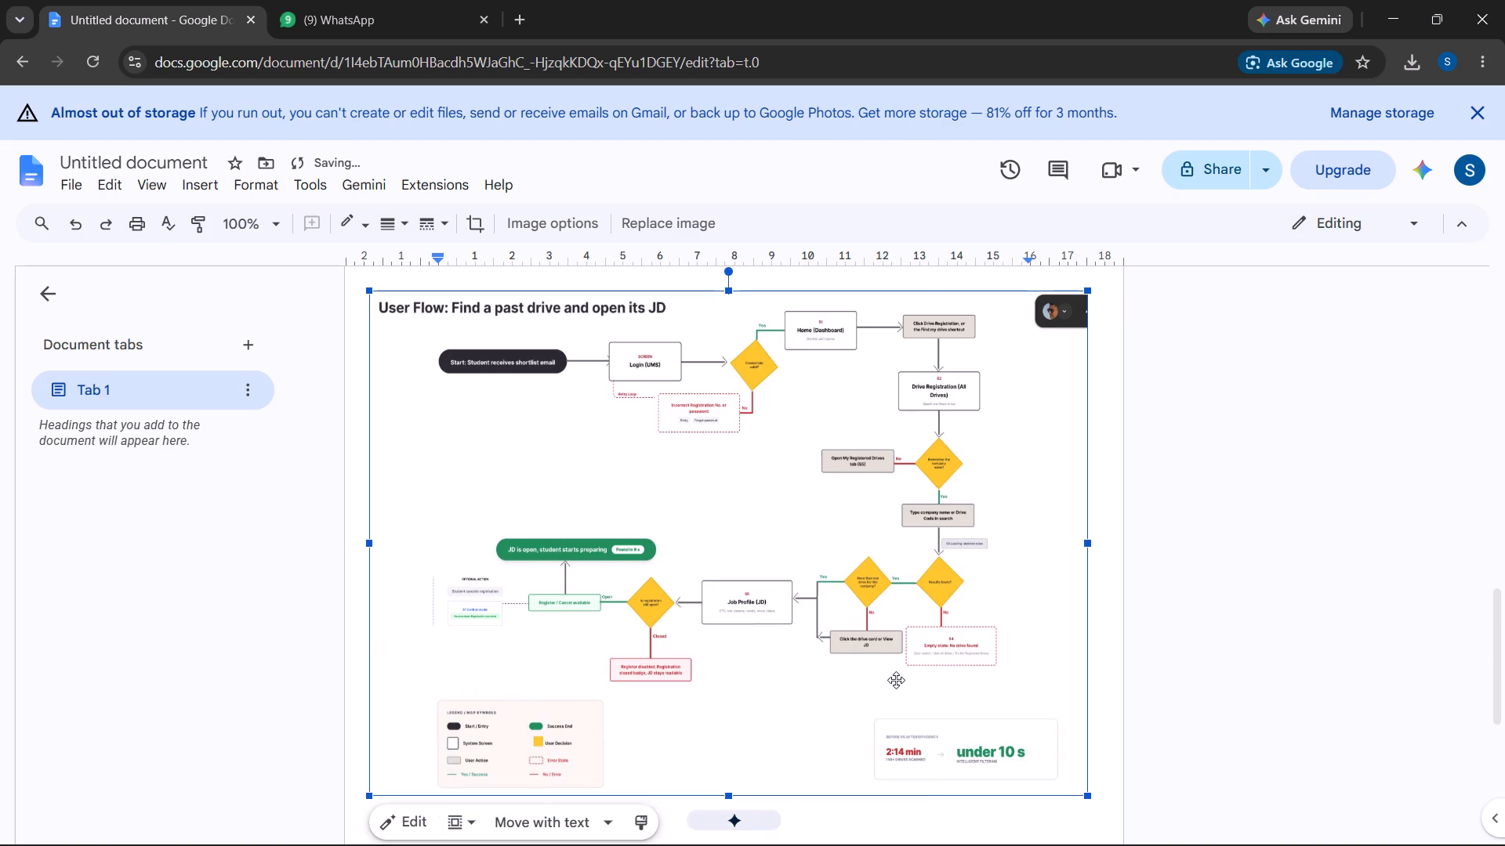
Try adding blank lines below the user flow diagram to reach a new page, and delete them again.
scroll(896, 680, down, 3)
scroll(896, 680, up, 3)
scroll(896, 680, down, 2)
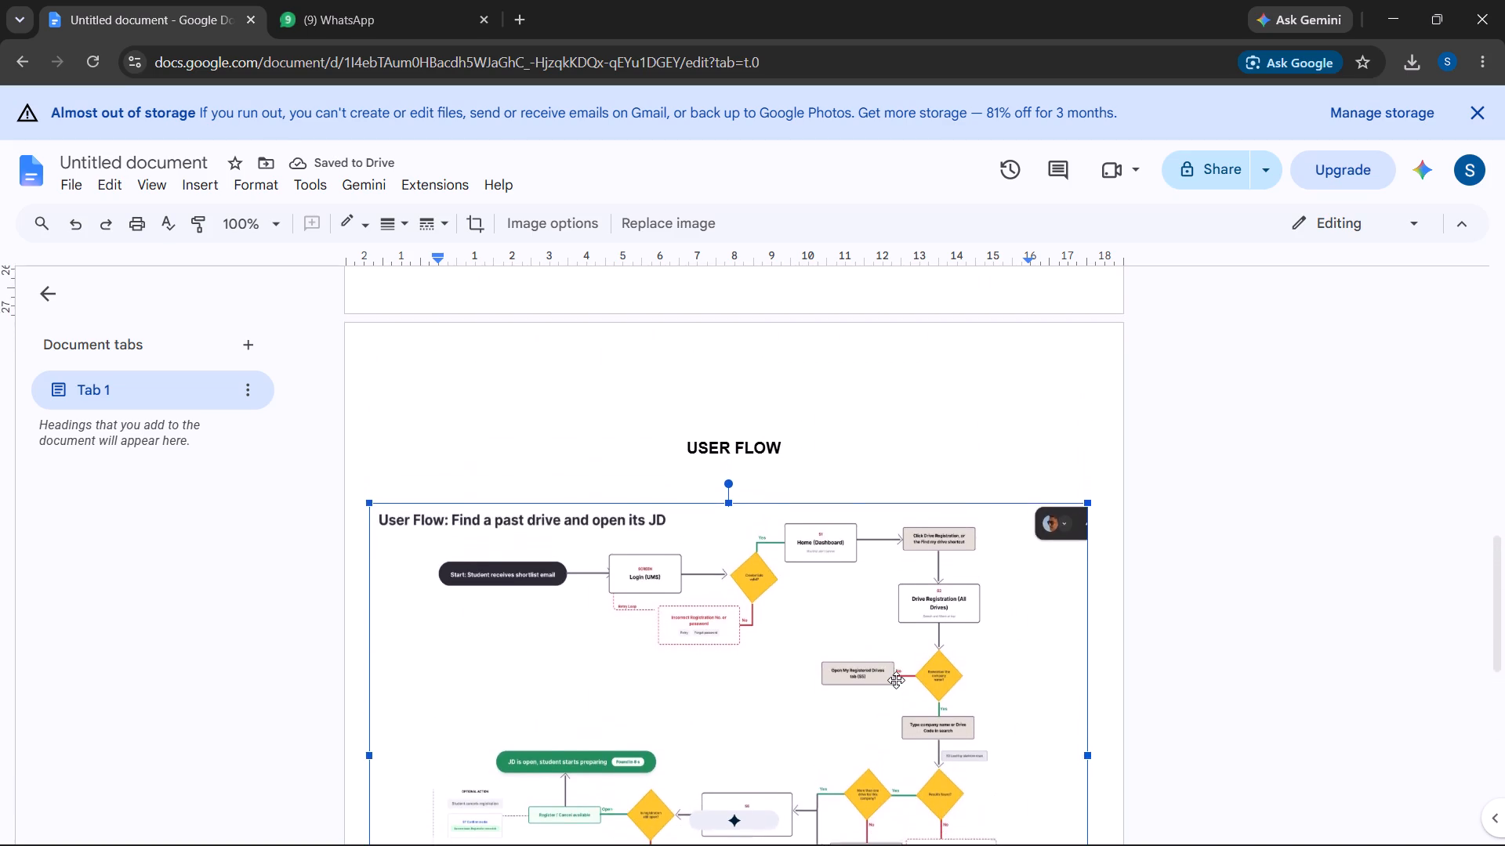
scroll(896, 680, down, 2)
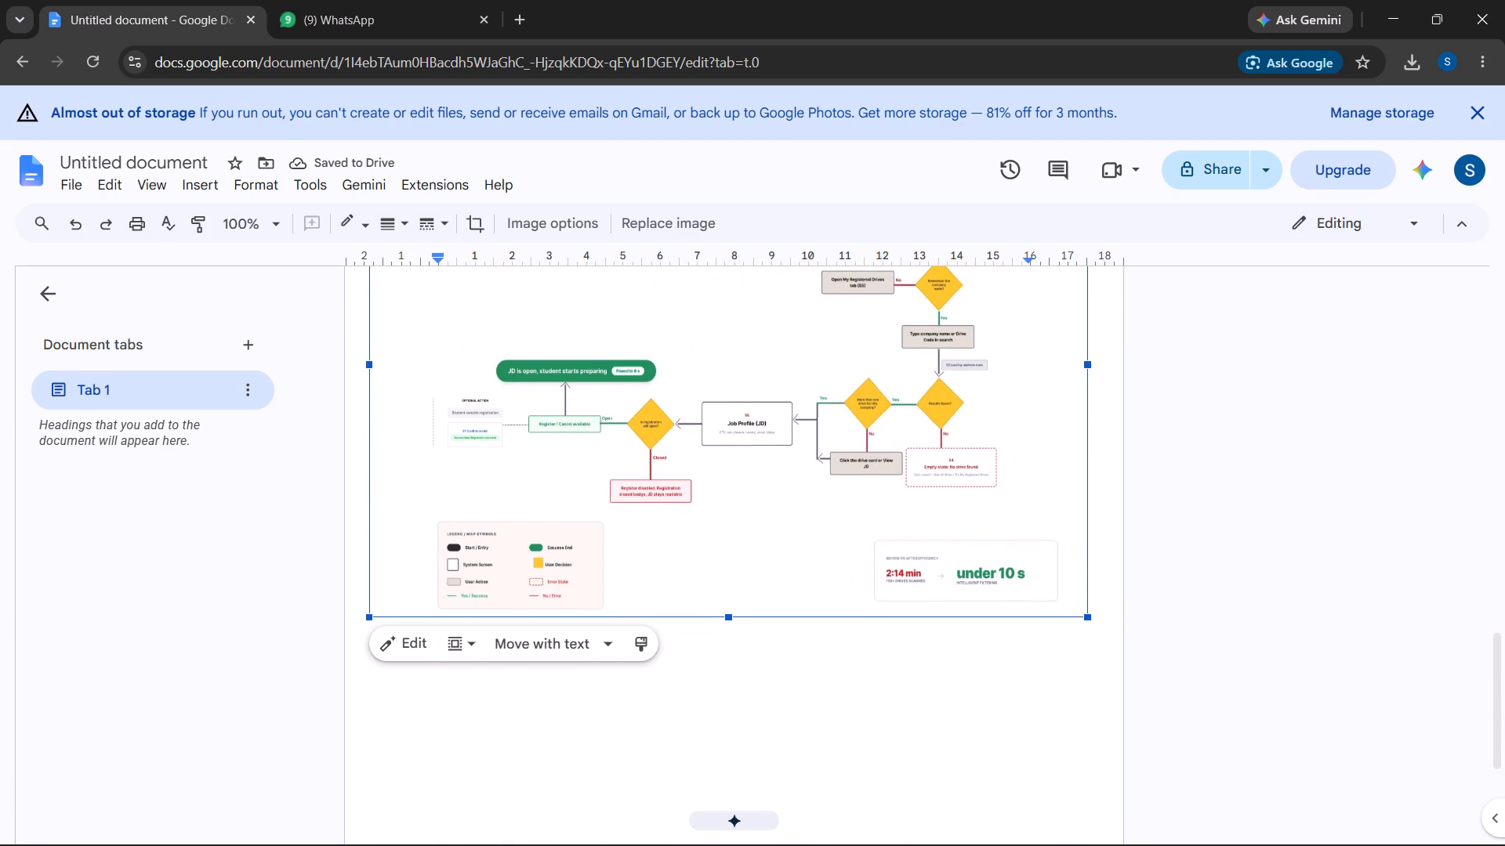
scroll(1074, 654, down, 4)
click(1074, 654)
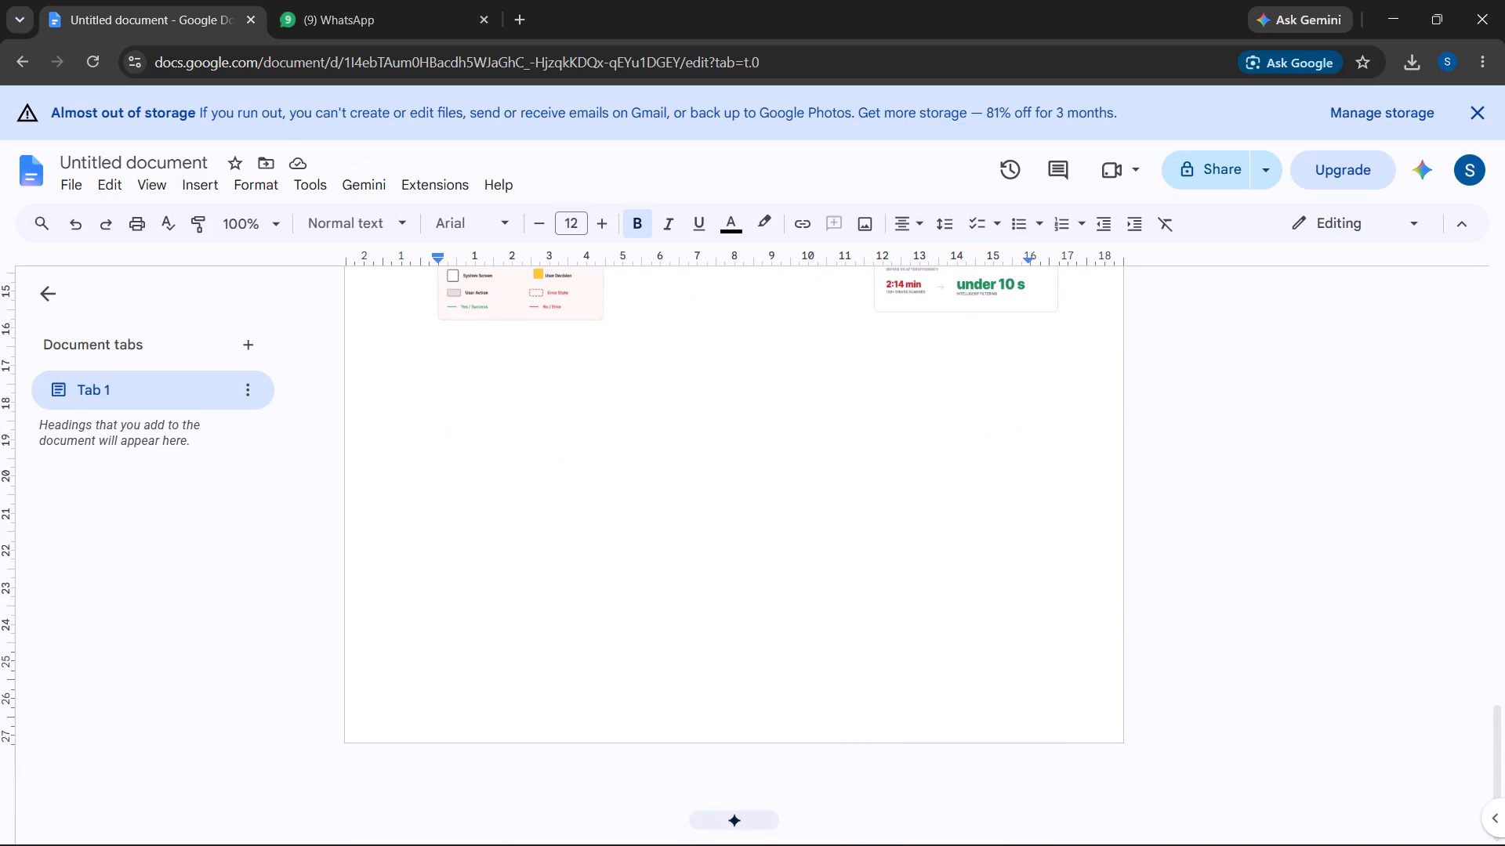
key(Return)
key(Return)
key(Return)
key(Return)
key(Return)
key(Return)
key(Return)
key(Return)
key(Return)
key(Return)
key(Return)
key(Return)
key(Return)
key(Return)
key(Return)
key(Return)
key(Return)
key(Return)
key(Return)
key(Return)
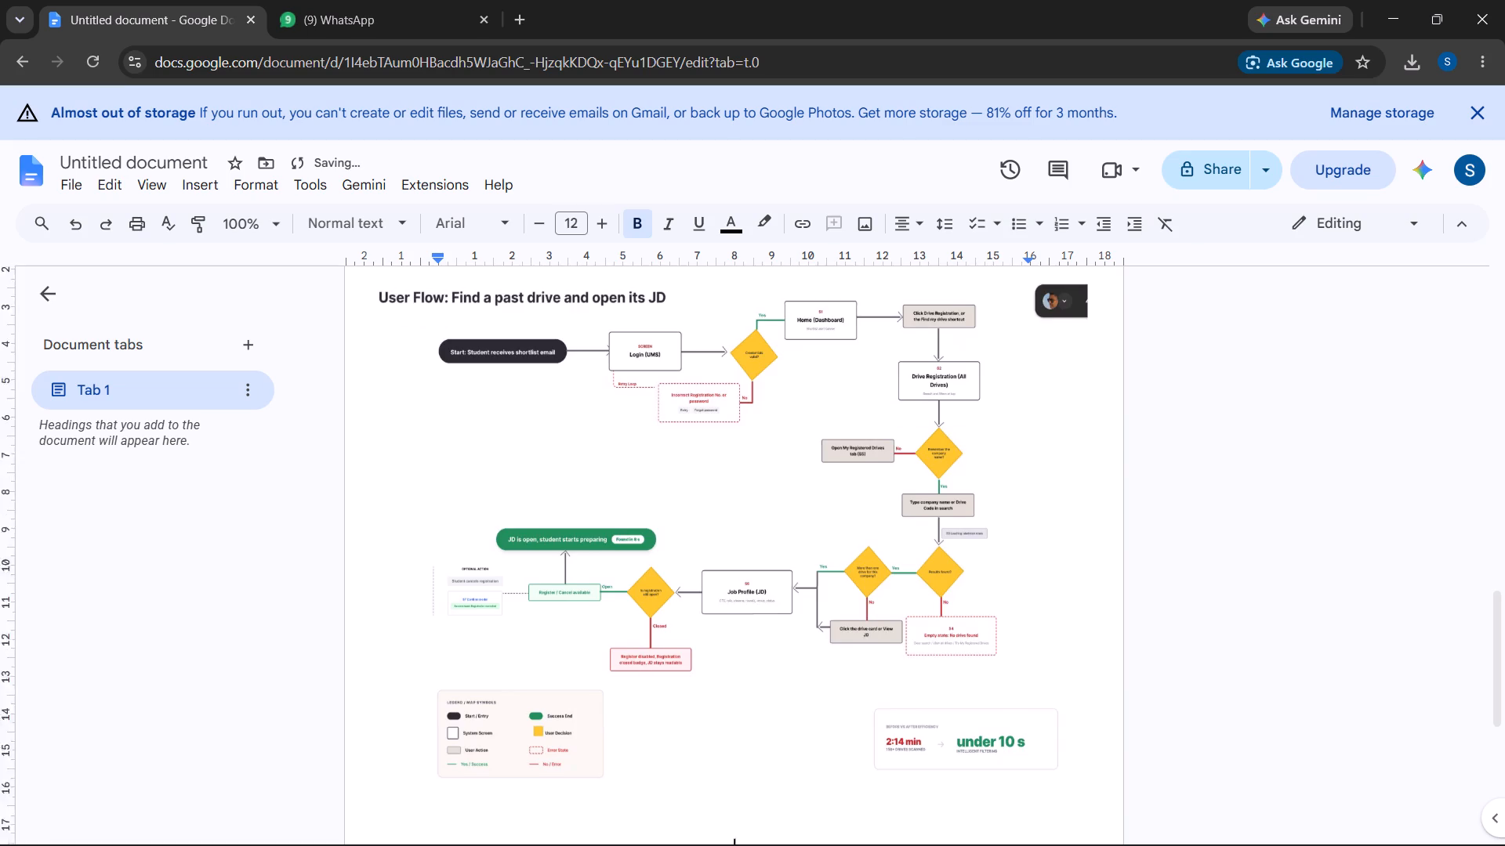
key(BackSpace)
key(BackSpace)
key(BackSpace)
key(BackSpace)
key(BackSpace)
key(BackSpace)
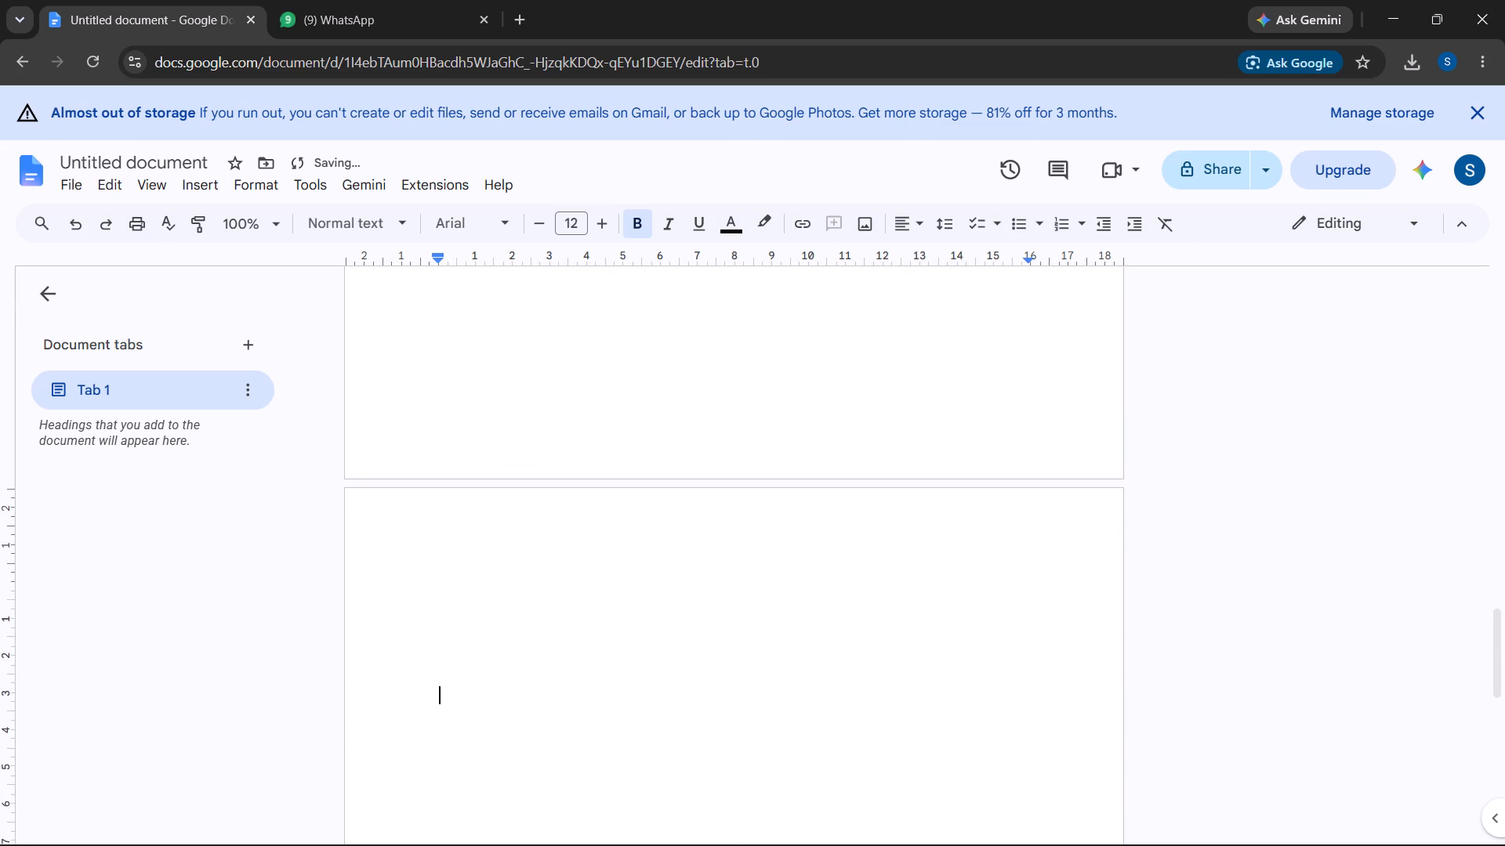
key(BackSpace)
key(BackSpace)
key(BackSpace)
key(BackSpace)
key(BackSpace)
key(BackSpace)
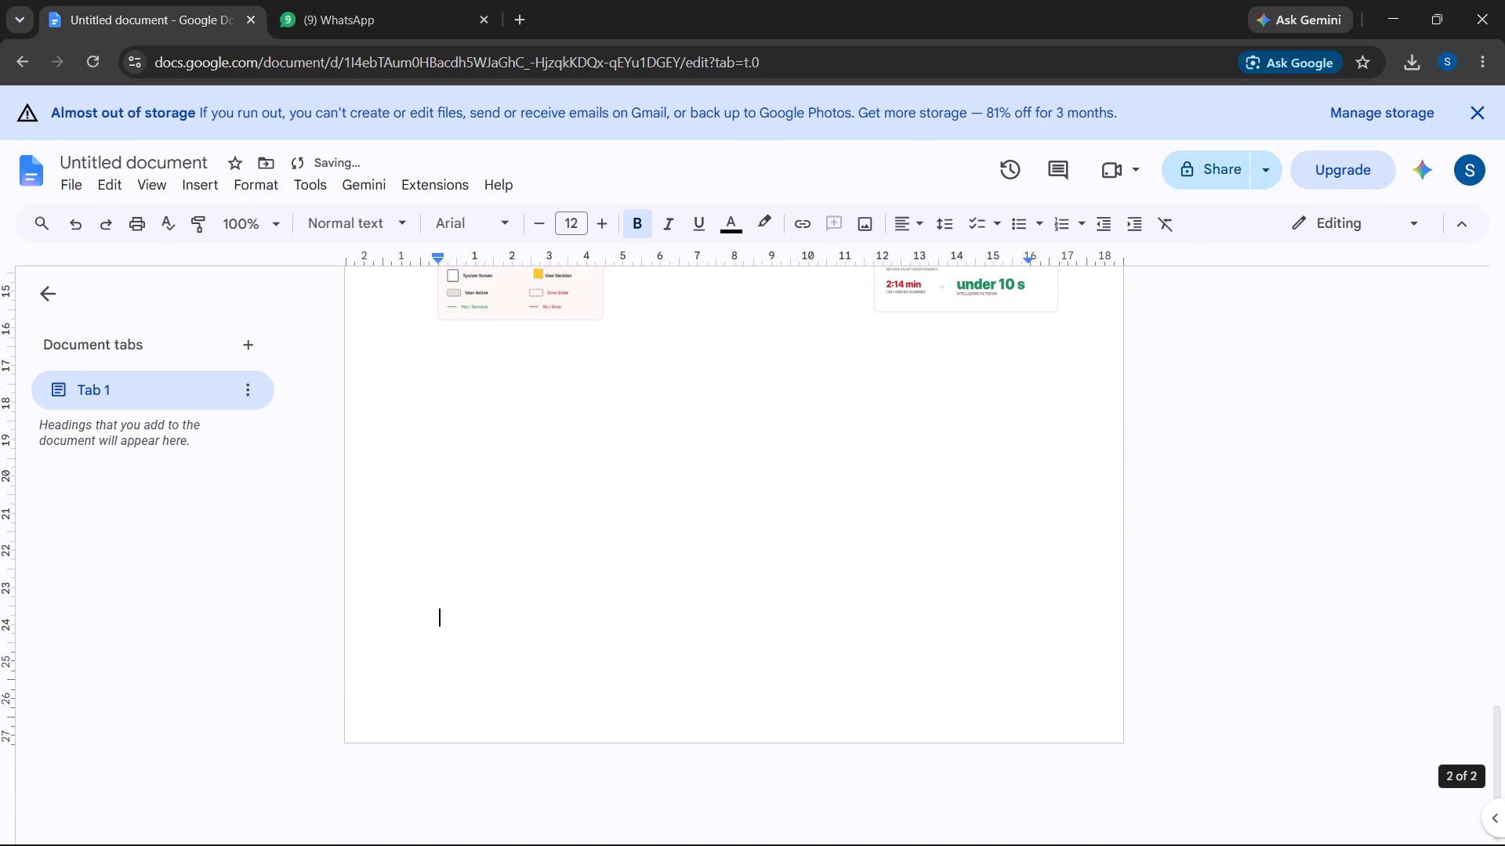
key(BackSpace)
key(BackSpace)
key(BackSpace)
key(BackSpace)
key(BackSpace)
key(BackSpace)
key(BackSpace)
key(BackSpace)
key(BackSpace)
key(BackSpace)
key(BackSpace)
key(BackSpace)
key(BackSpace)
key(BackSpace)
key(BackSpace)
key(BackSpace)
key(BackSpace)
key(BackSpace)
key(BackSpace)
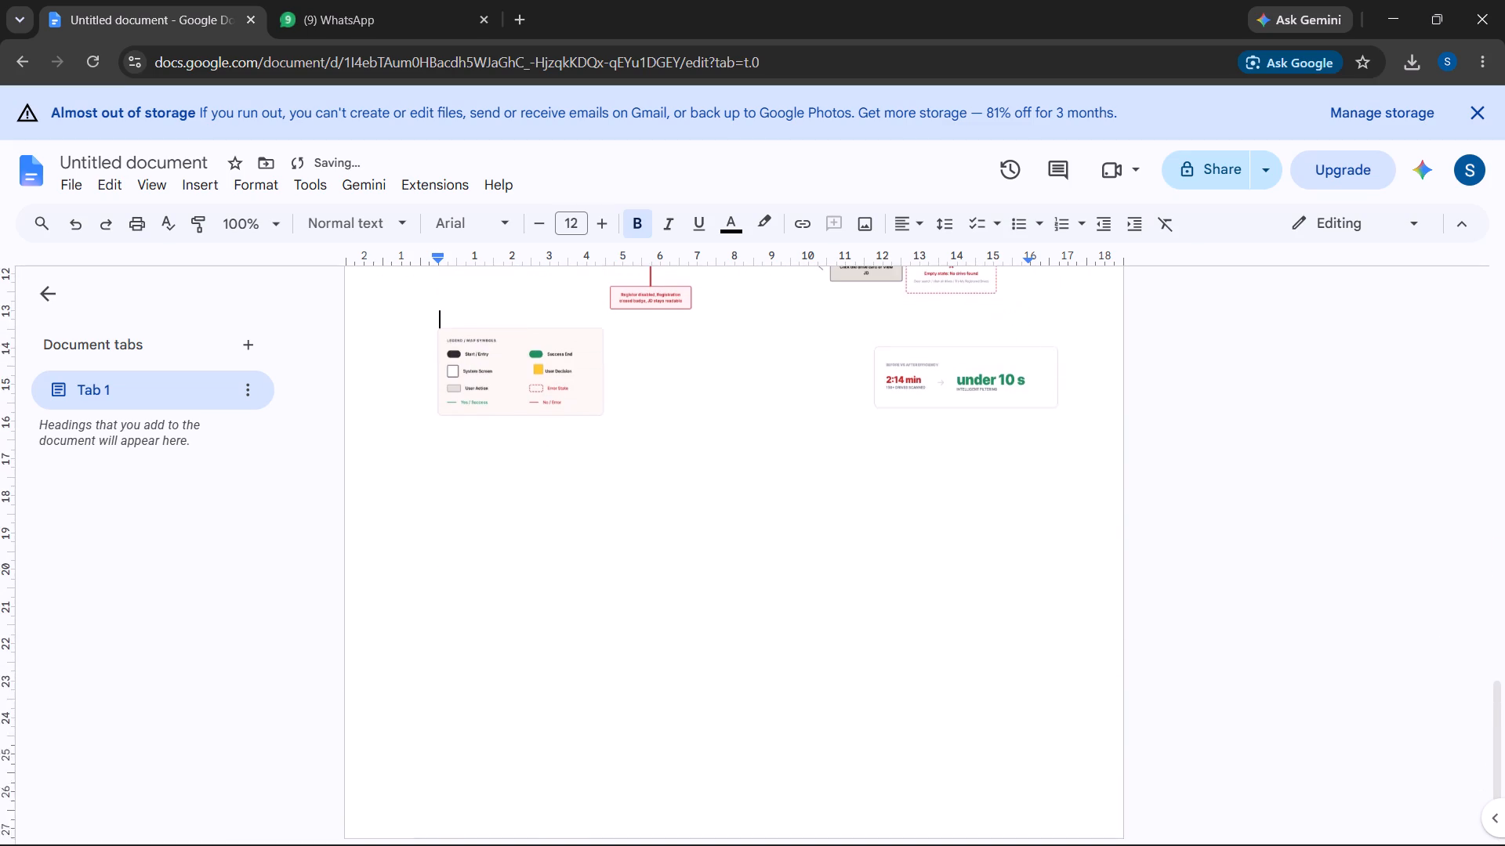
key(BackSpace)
Add blank lines below the user flow diagram until the text cursor is at the top of a new page.
scroll(982, 749, down, 5)
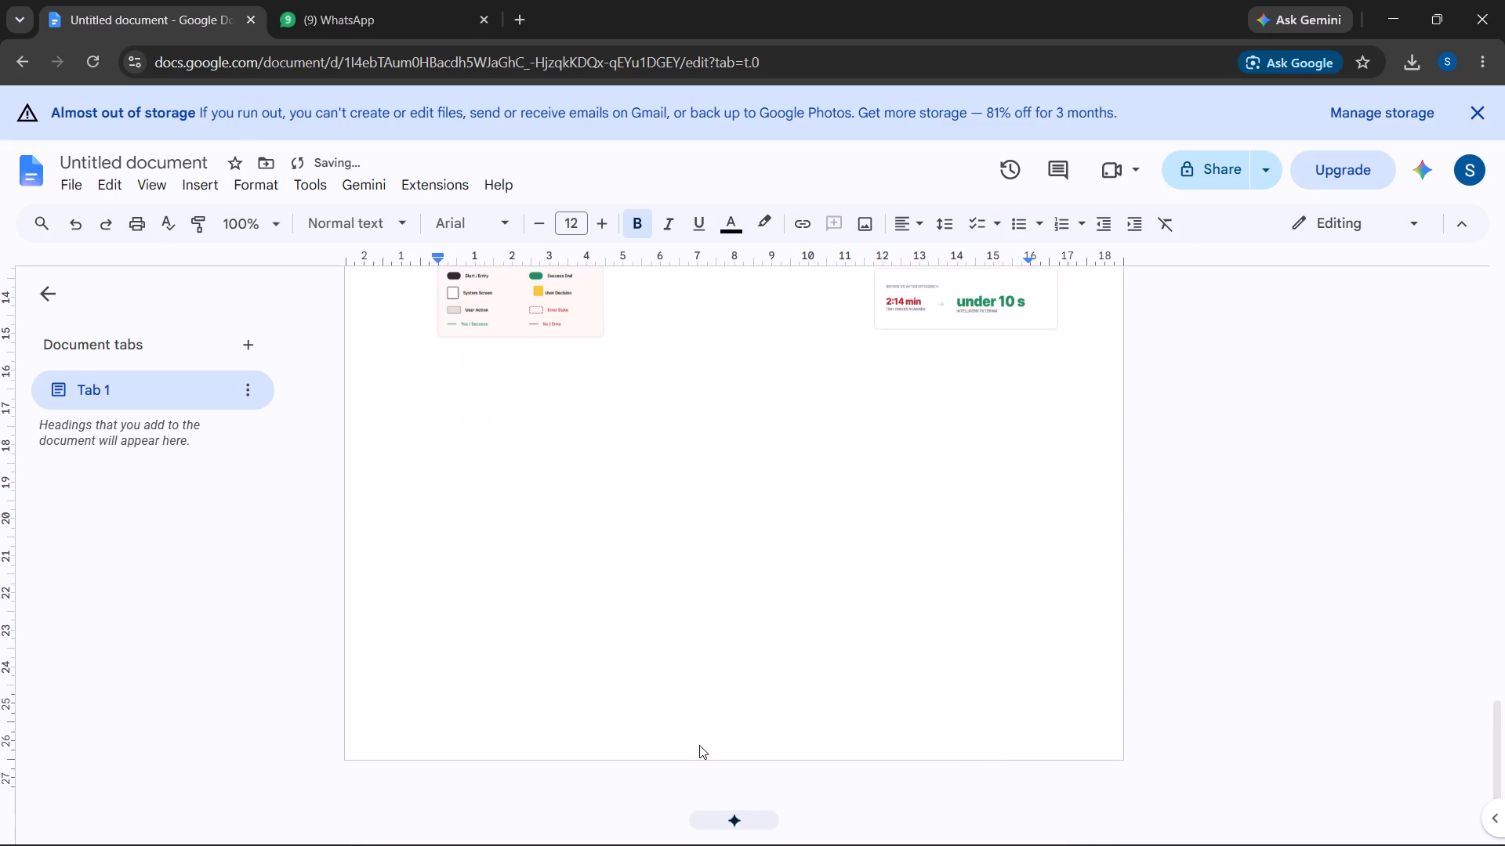
scroll(699, 745, down, 2)
click(720, 689)
key(Return)
key(Return)
key(Return)
key(Return)
key(Return)
key(Return)
key(Return)
key(Return)
key(Return)
key(Return)
key(Return)
key(Return)
key(Return)
key(Return)
key(Return)
key(Return)
key(Return)
key(Return)
key(Return)
key(Return)
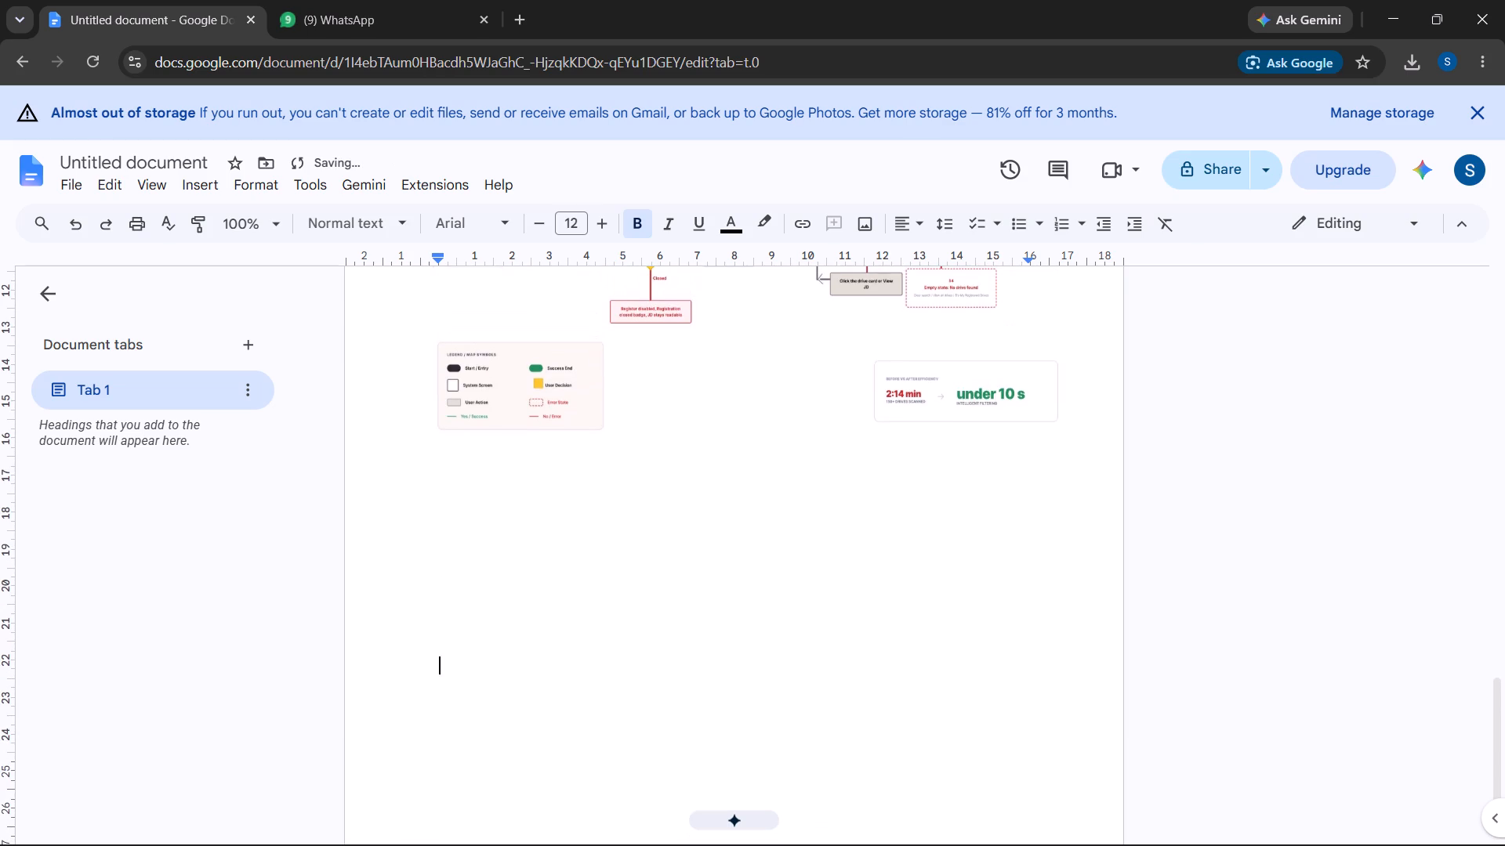
key(Return)
key(Return)
key(BackSpace)
key(BackSpace)
key(Return)
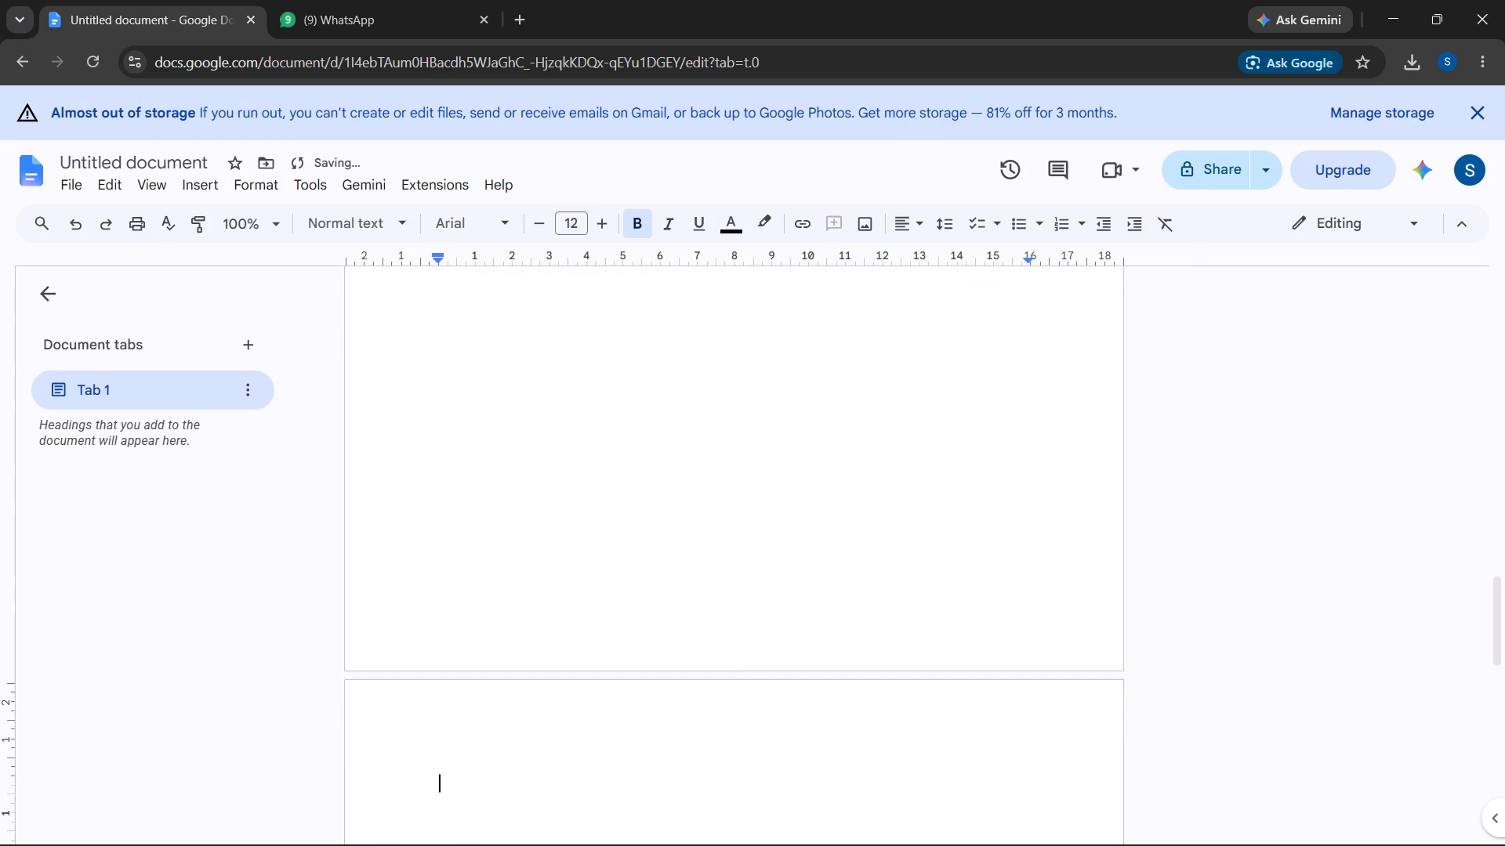
Enter the bold heading INFORMATION ARCHITETURE at the top of the new page.
text(INFORMATION ARCHIT)
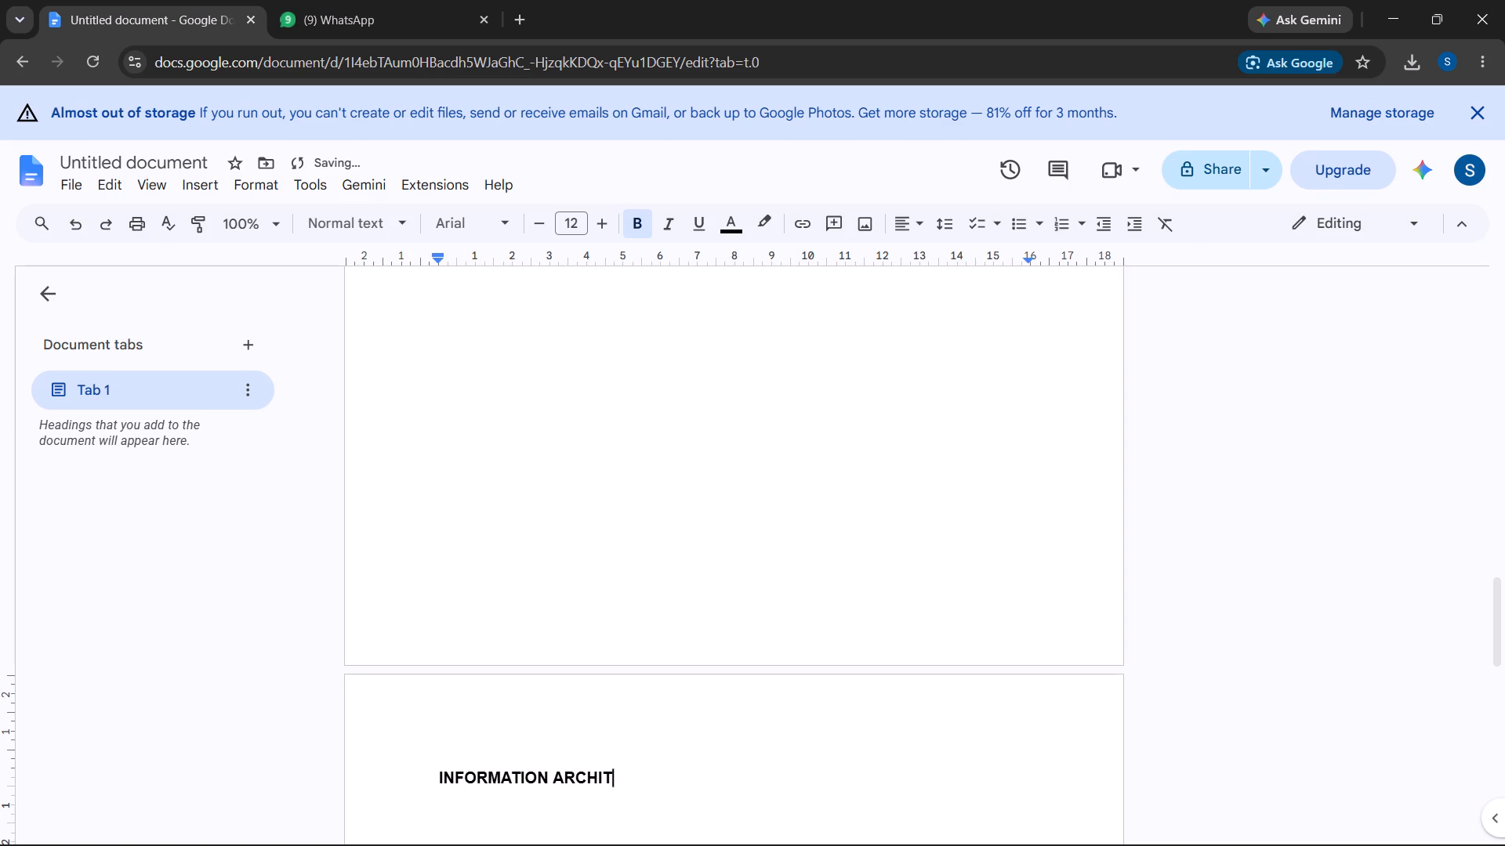
key(e)
text(TURE)
key(Return)
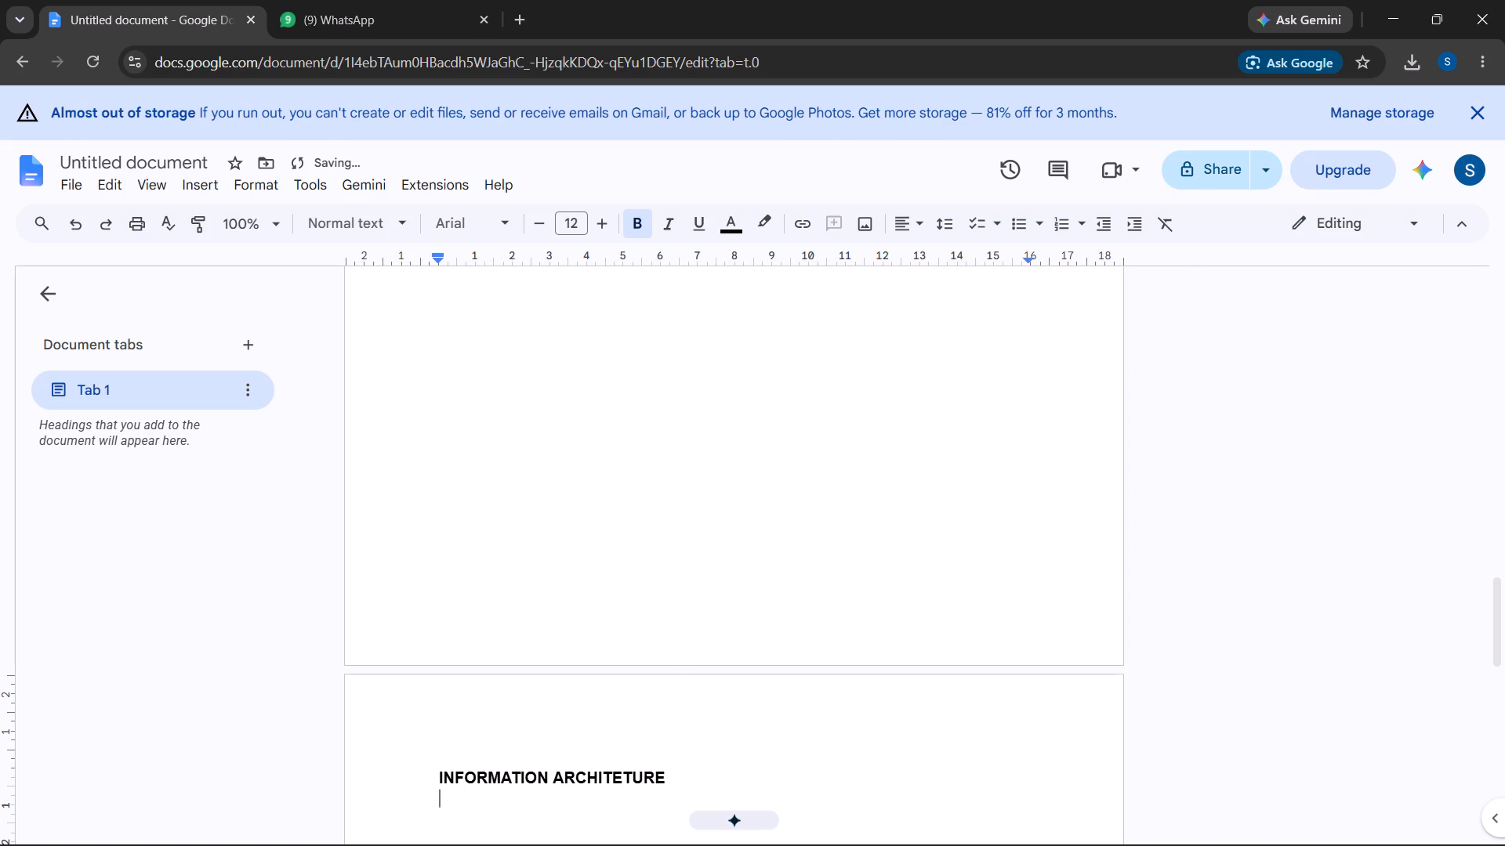
Centre-align the information architecture heading, removing the extra line break after it.
drag(671, 759, 673, 777)
drag(673, 777, 432, 791)
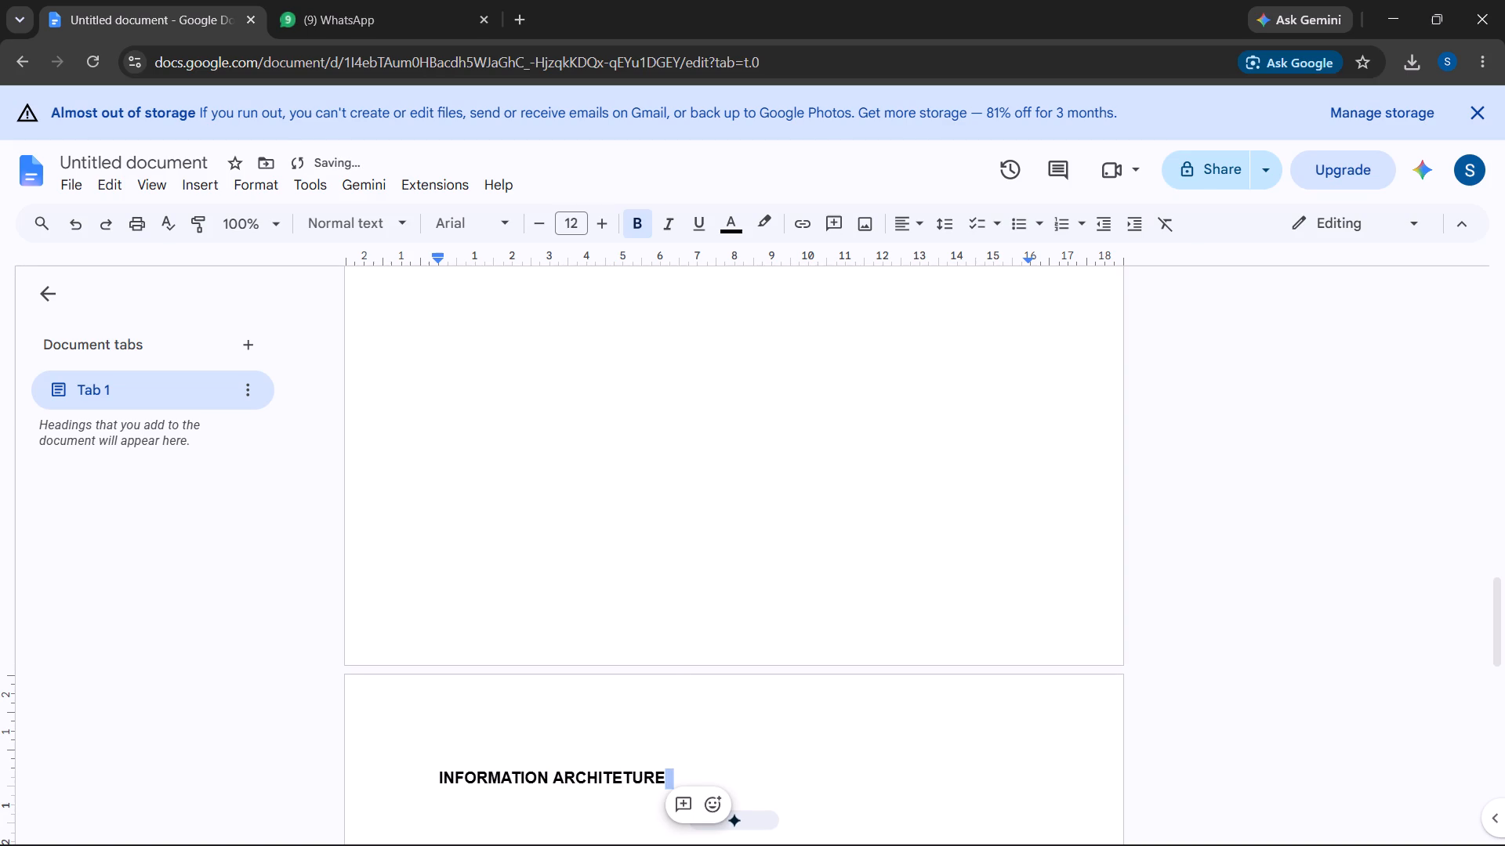
click(432, 791)
key(ctrl+z)
drag(437, 781, 669, 769)
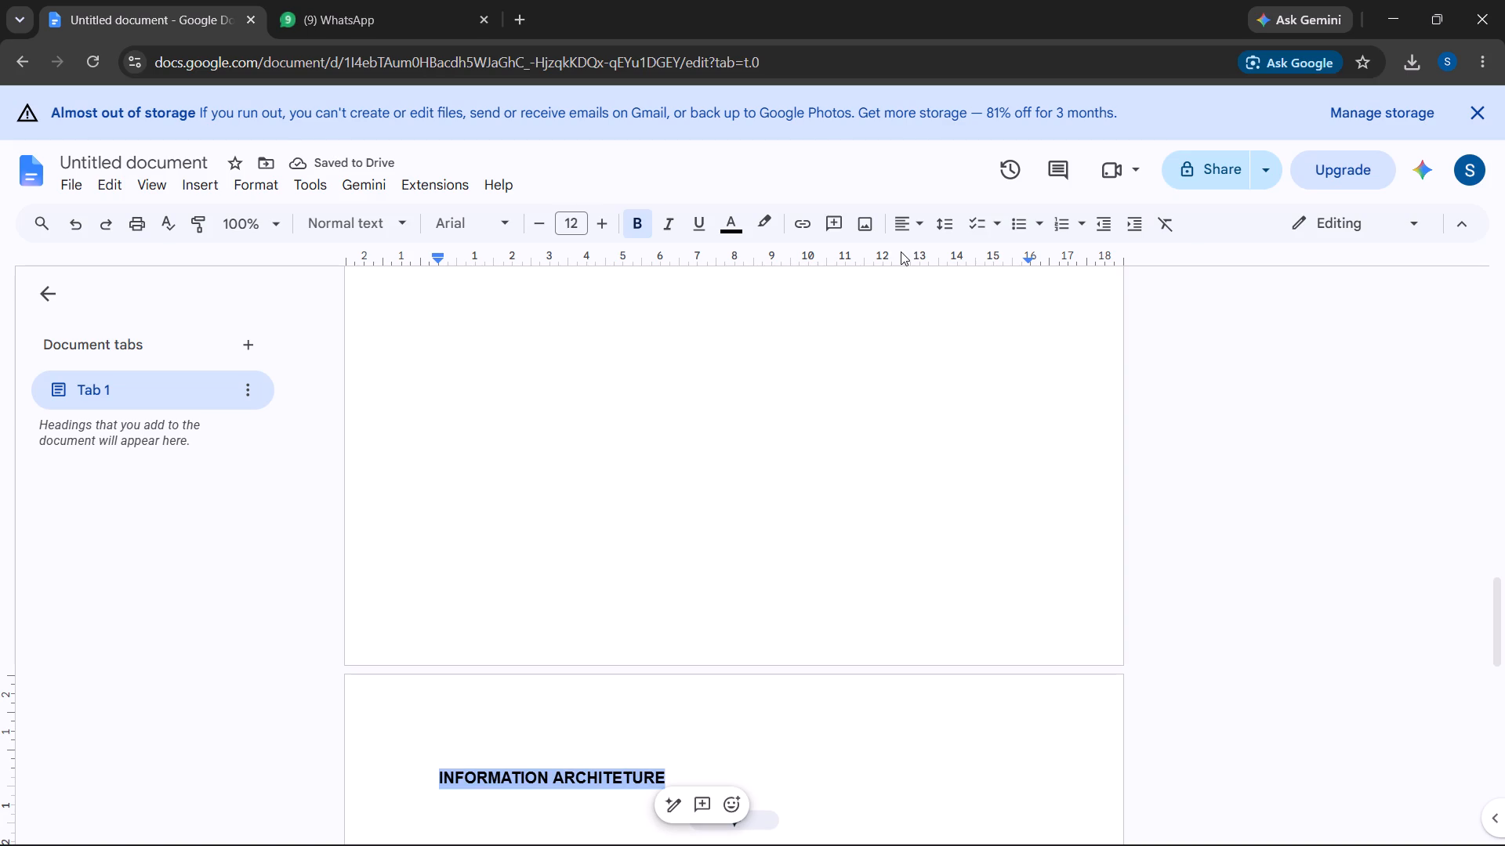
click(894, 228)
click(934, 258)
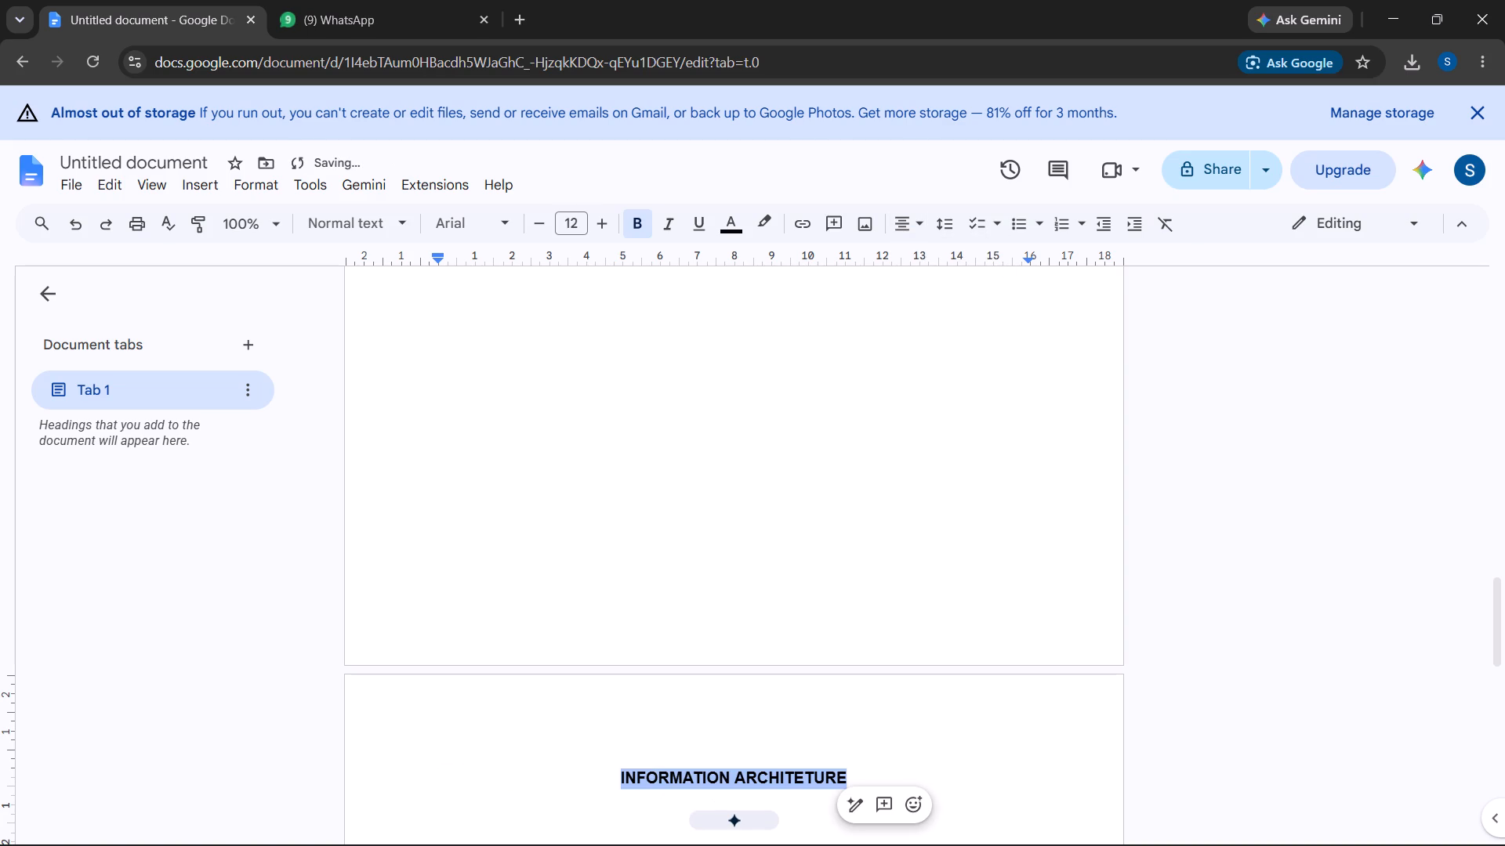
click(847, 741)
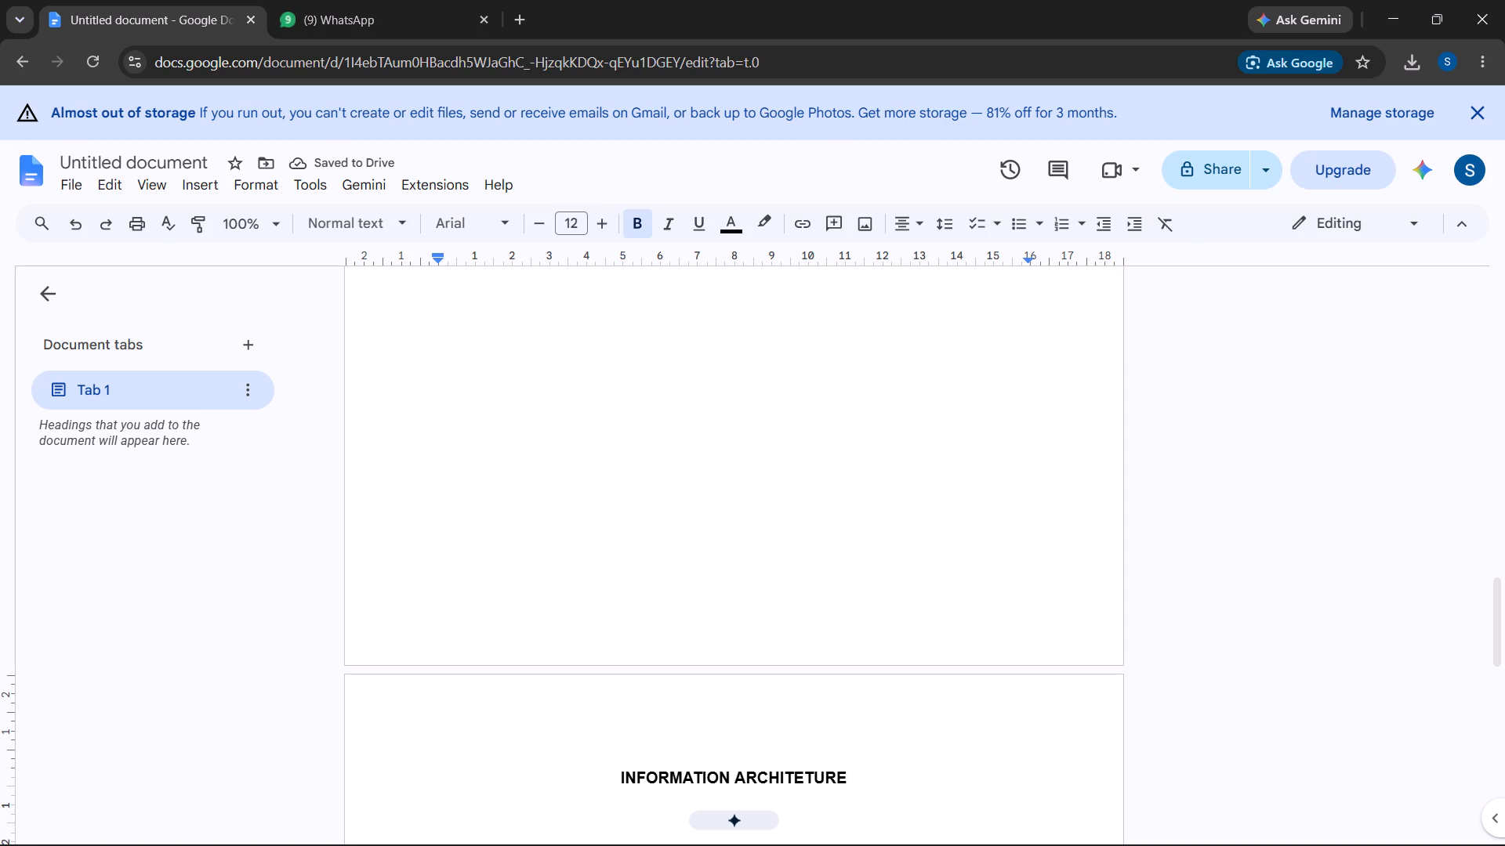
Correct the heading's spelling to INFORMATION ARCHITECTURE.
click(803, 775)
key(c)
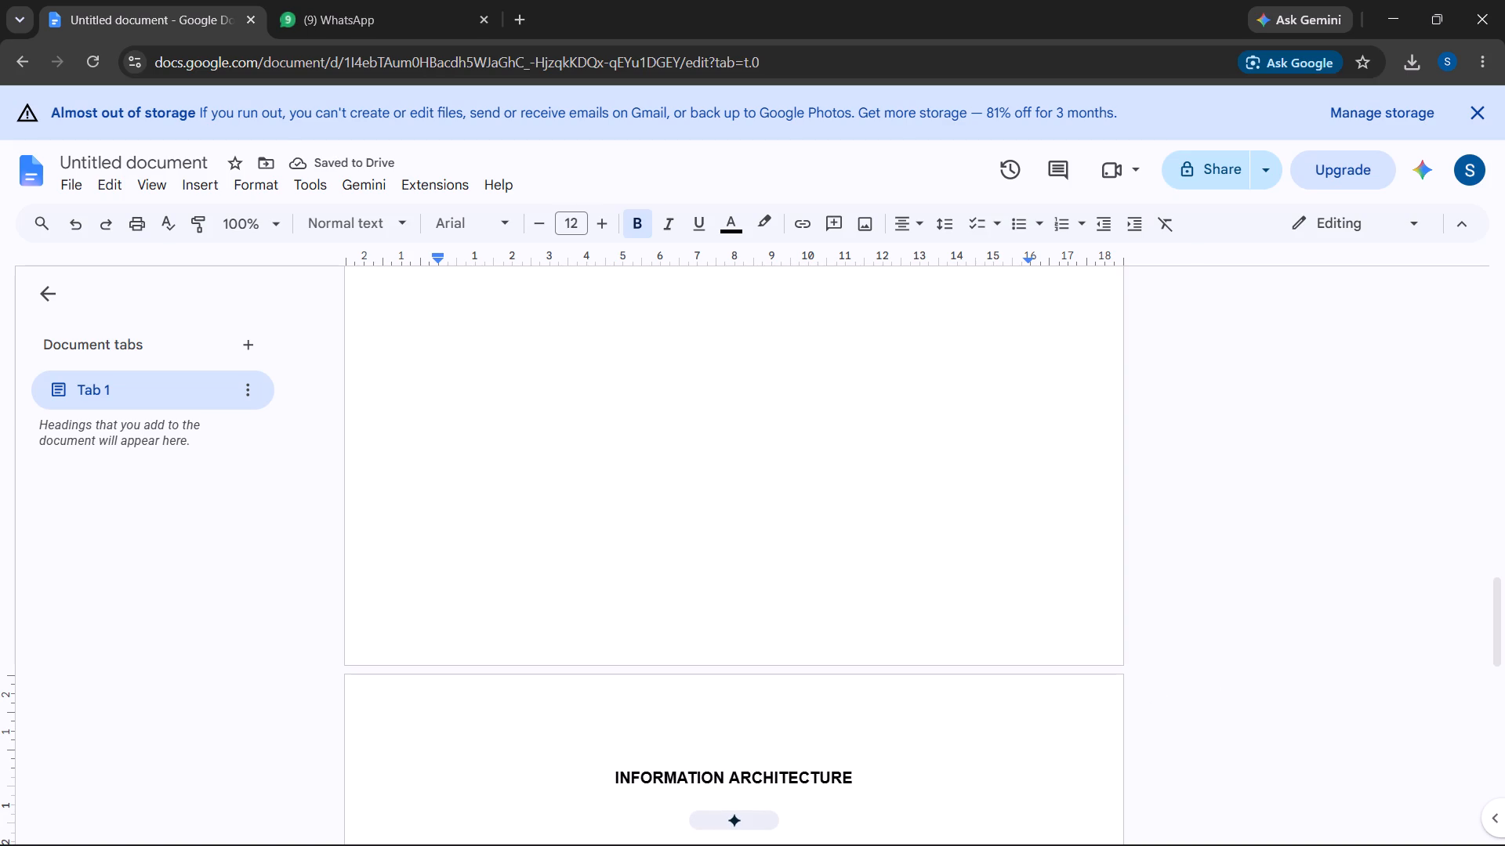
Insert the image INFO ARCH.jpeg from the computer's Downloads folder, leaving two blank lines below the INFORMATION ARCHITECTURE heading.
click(930, 779)
key(Return)
key(Return)
key(Return)
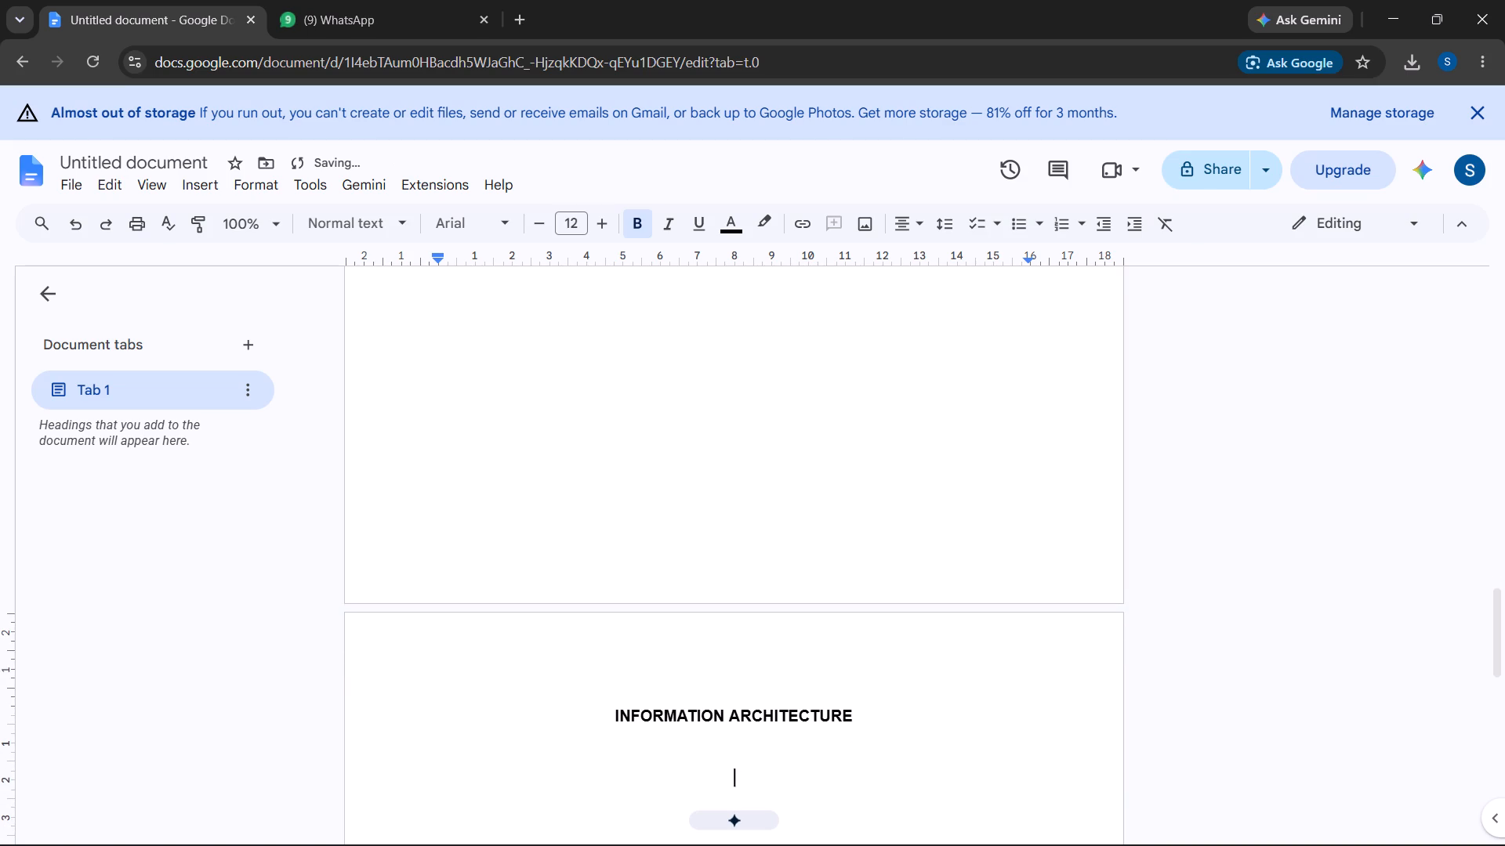
click(186, 185)
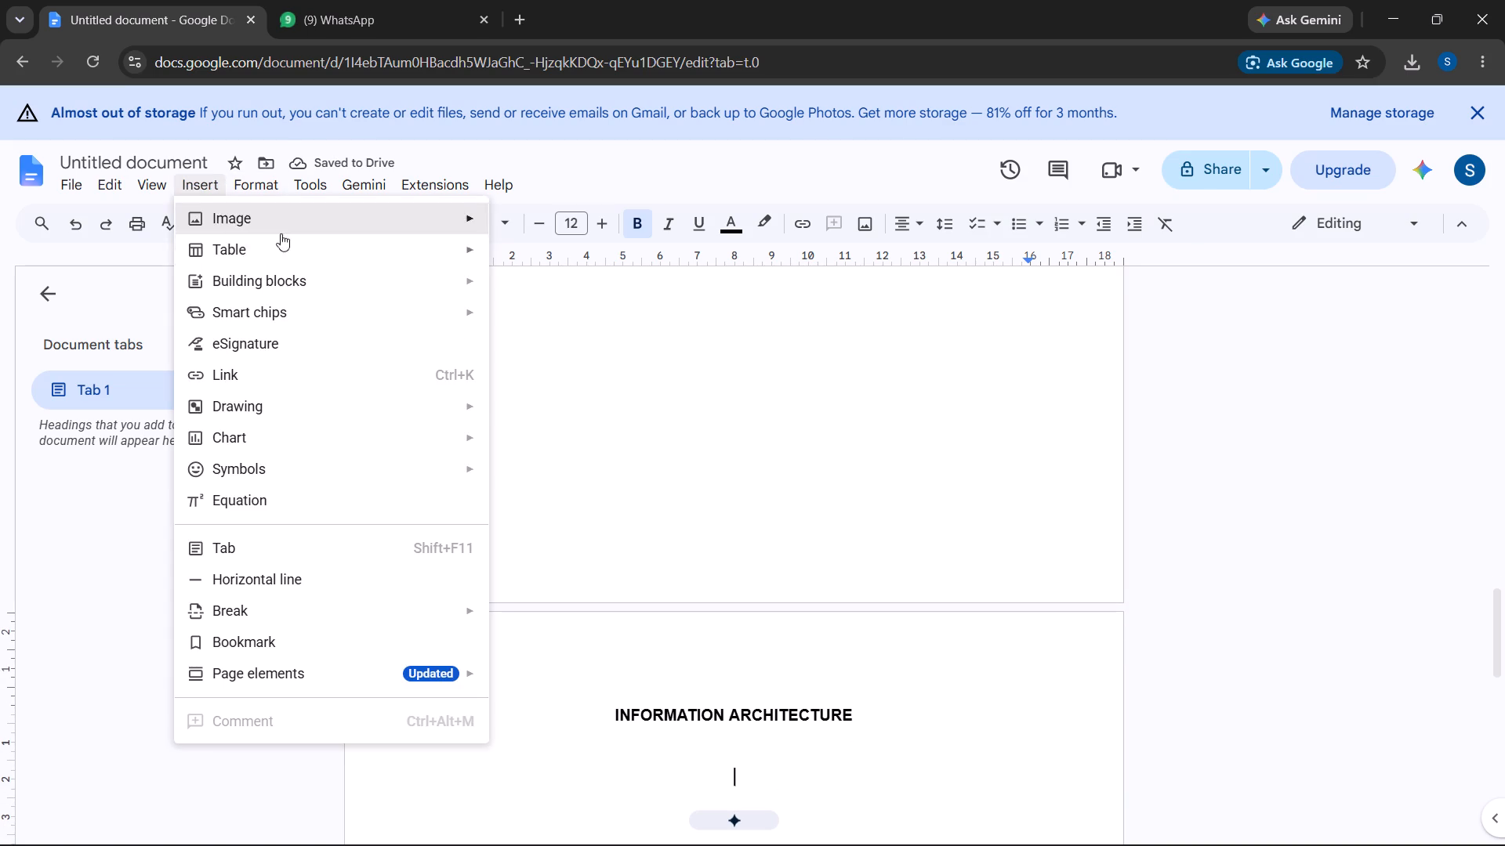
click(317, 225)
click(653, 272)
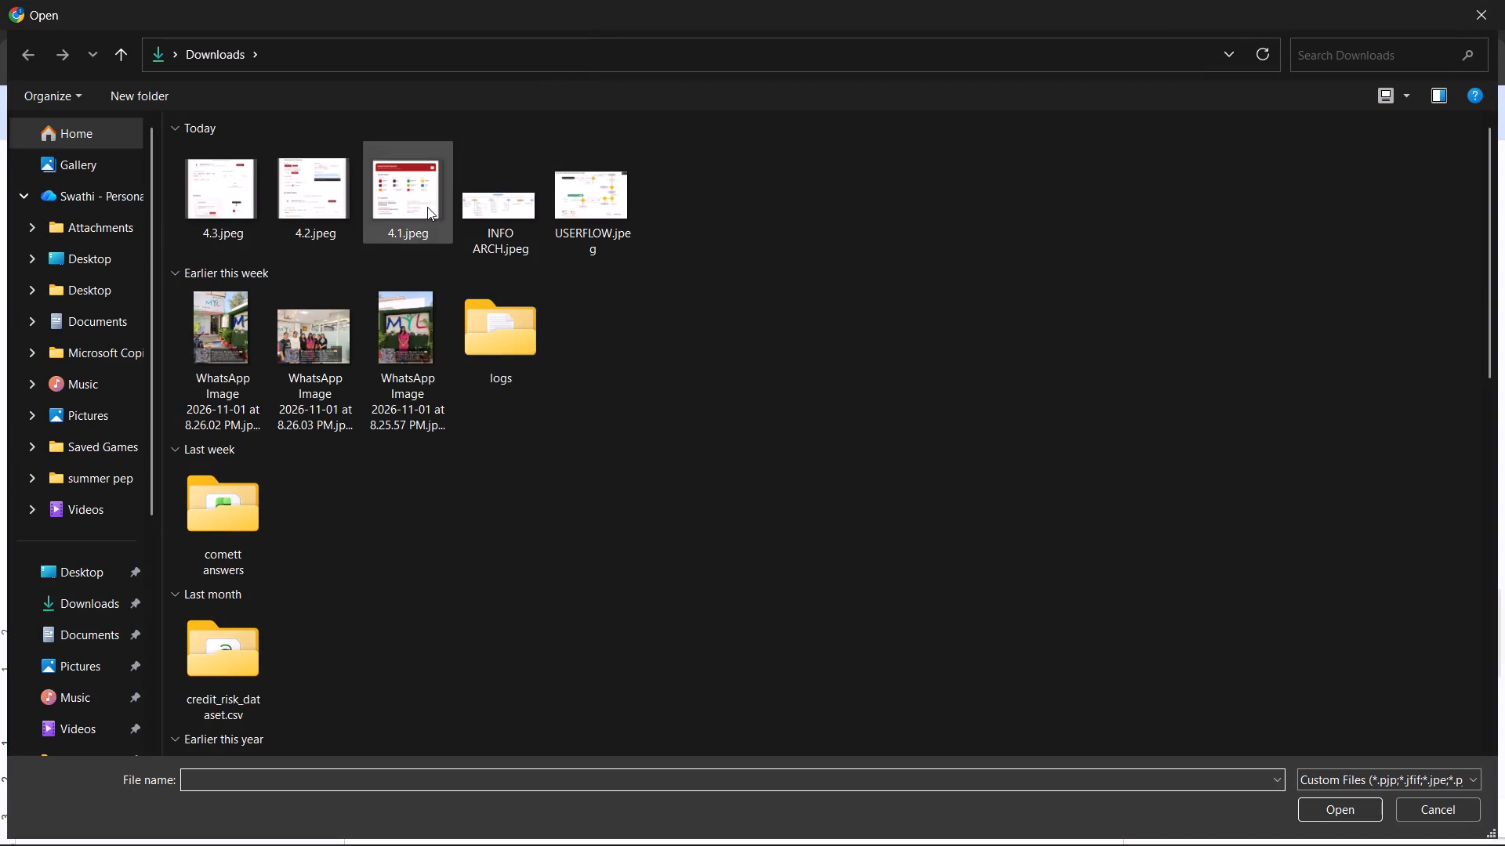
double_click(520, 215)
Set the information architecture diagram's text wrapping to in front of text.
scroll(832, 504, down, 2)
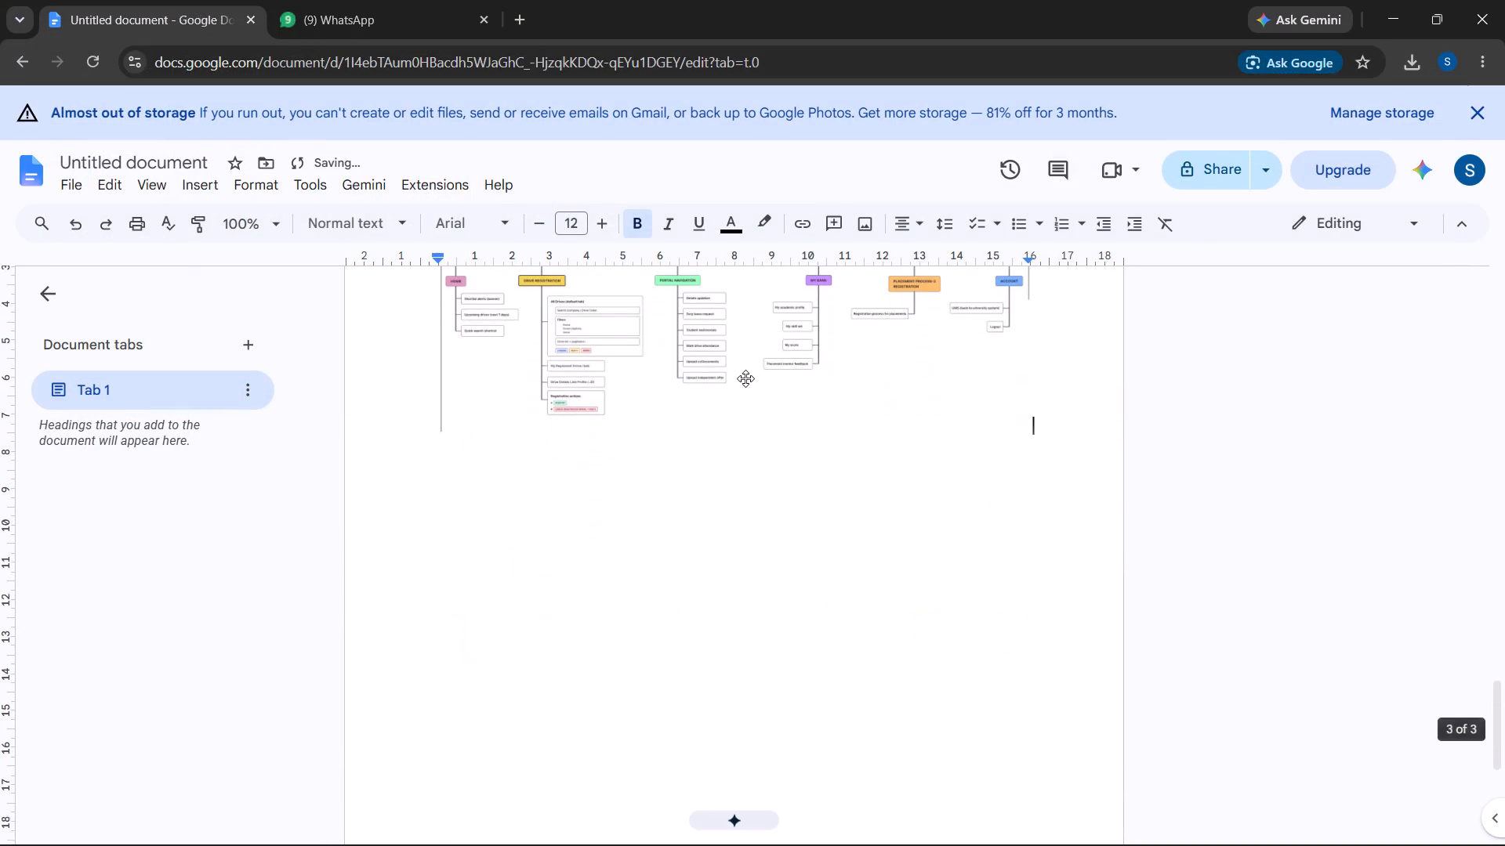
click(745, 378)
click(543, 567)
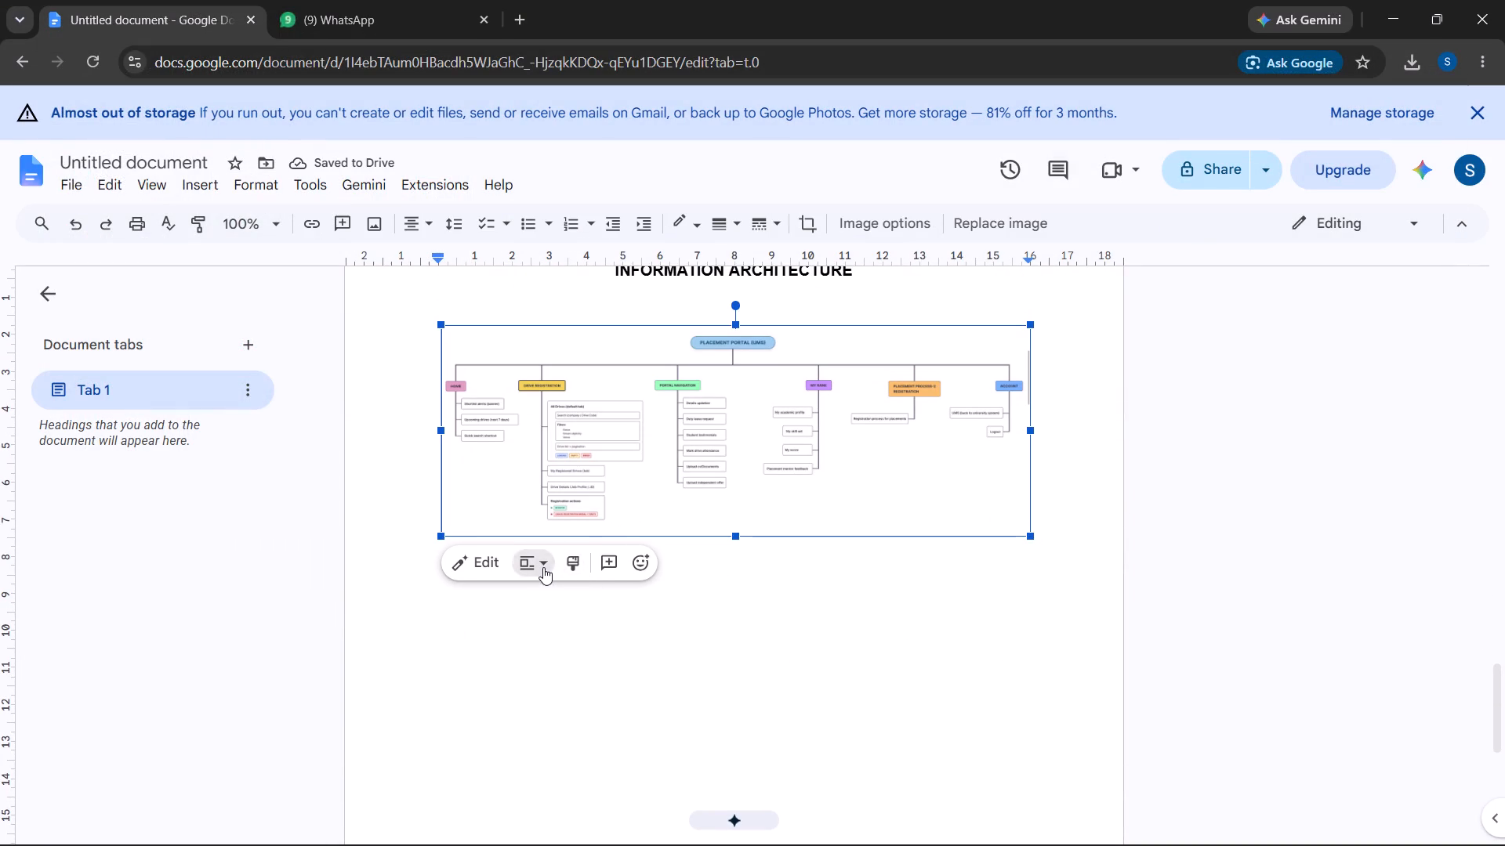
click(599, 754)
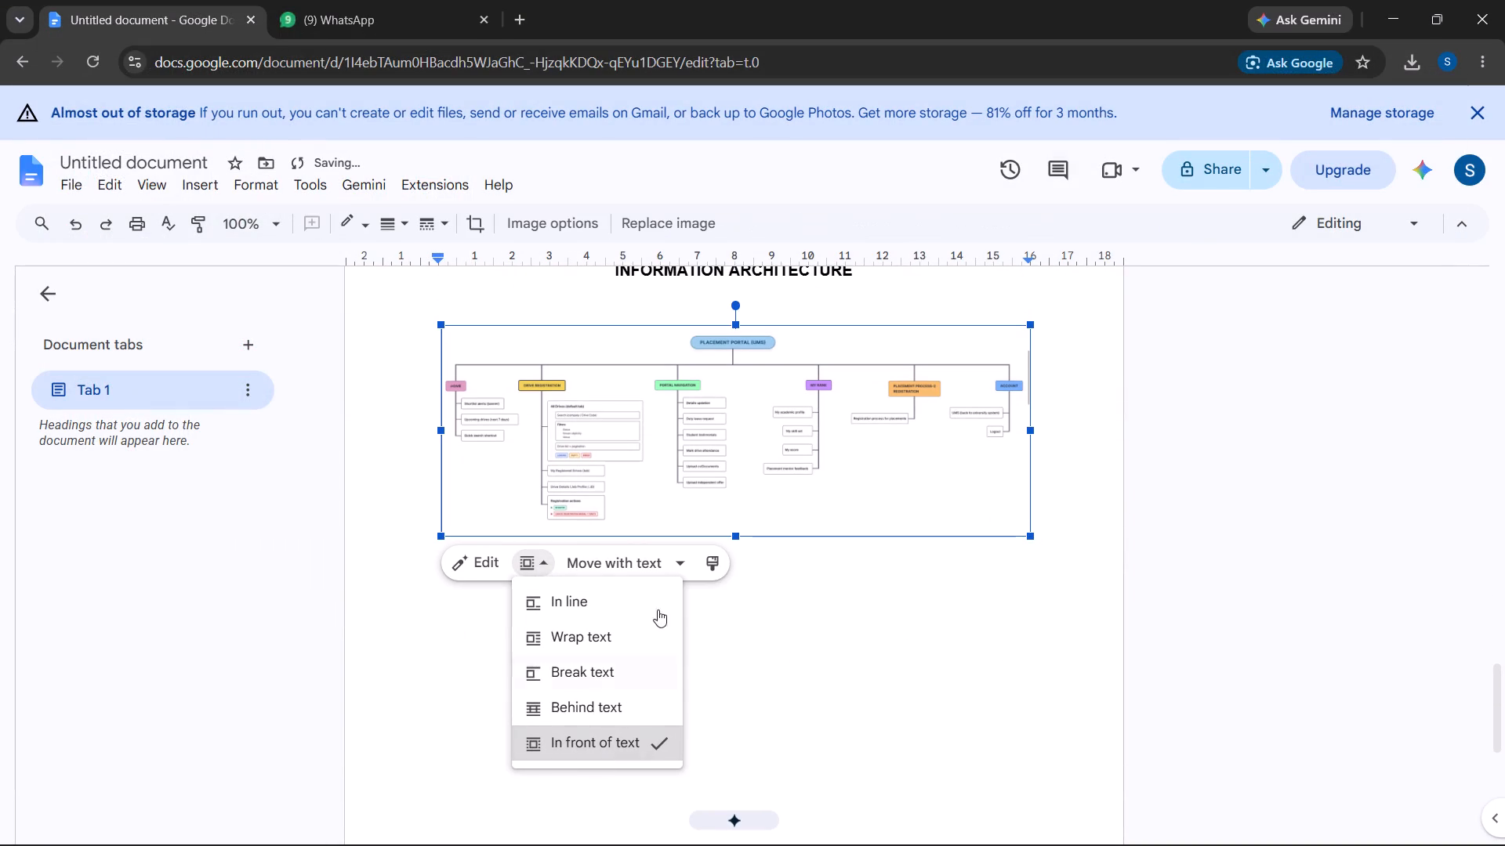
click(884, 627)
Enlarge the information architecture diagram on both sides to nearly the full page width, about 20 cm.
click(562, 404)
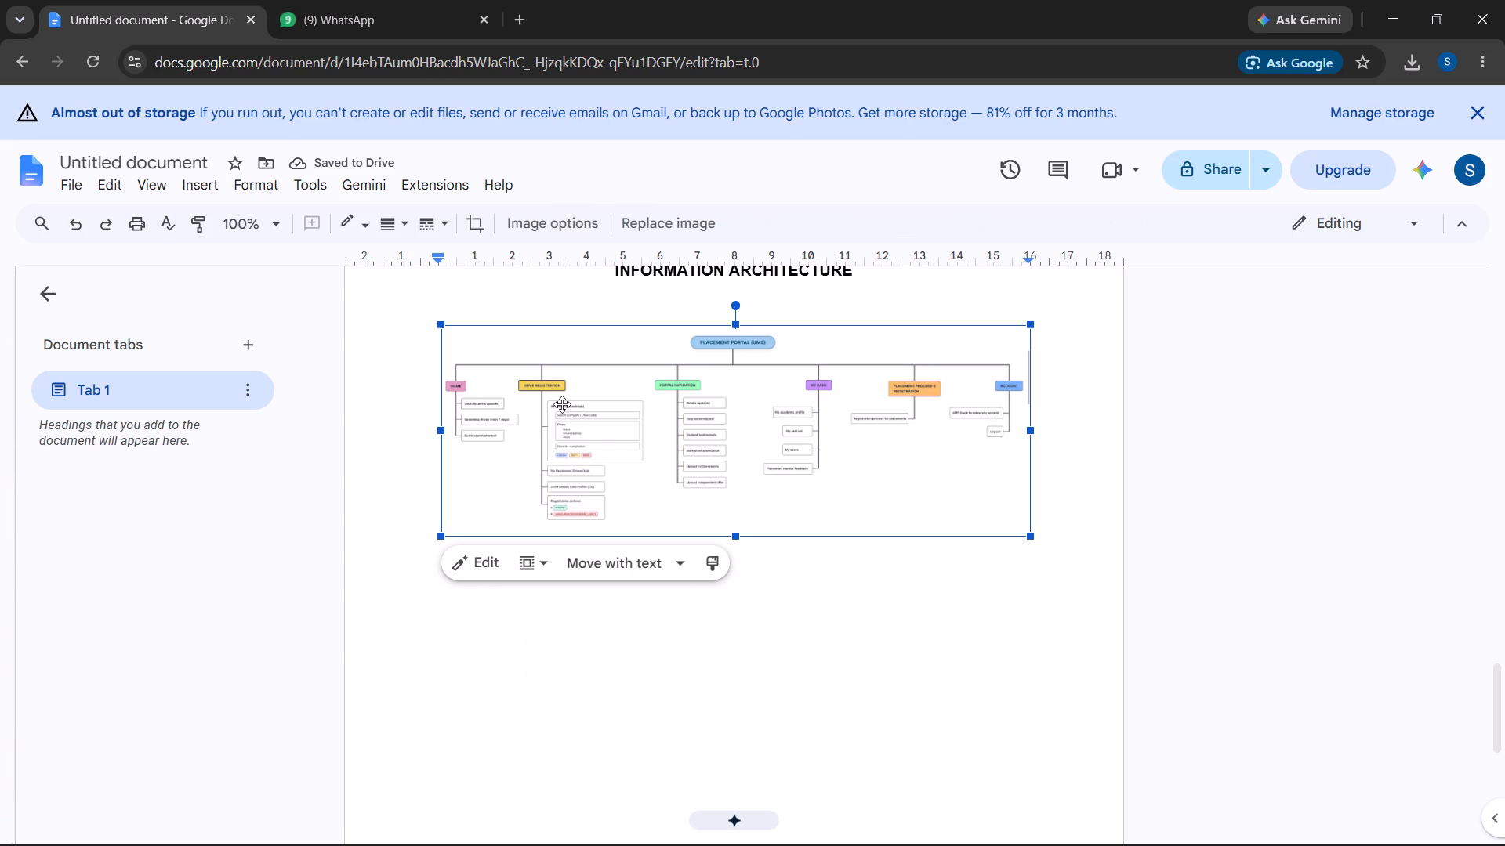
drag(441, 533, 381, 562)
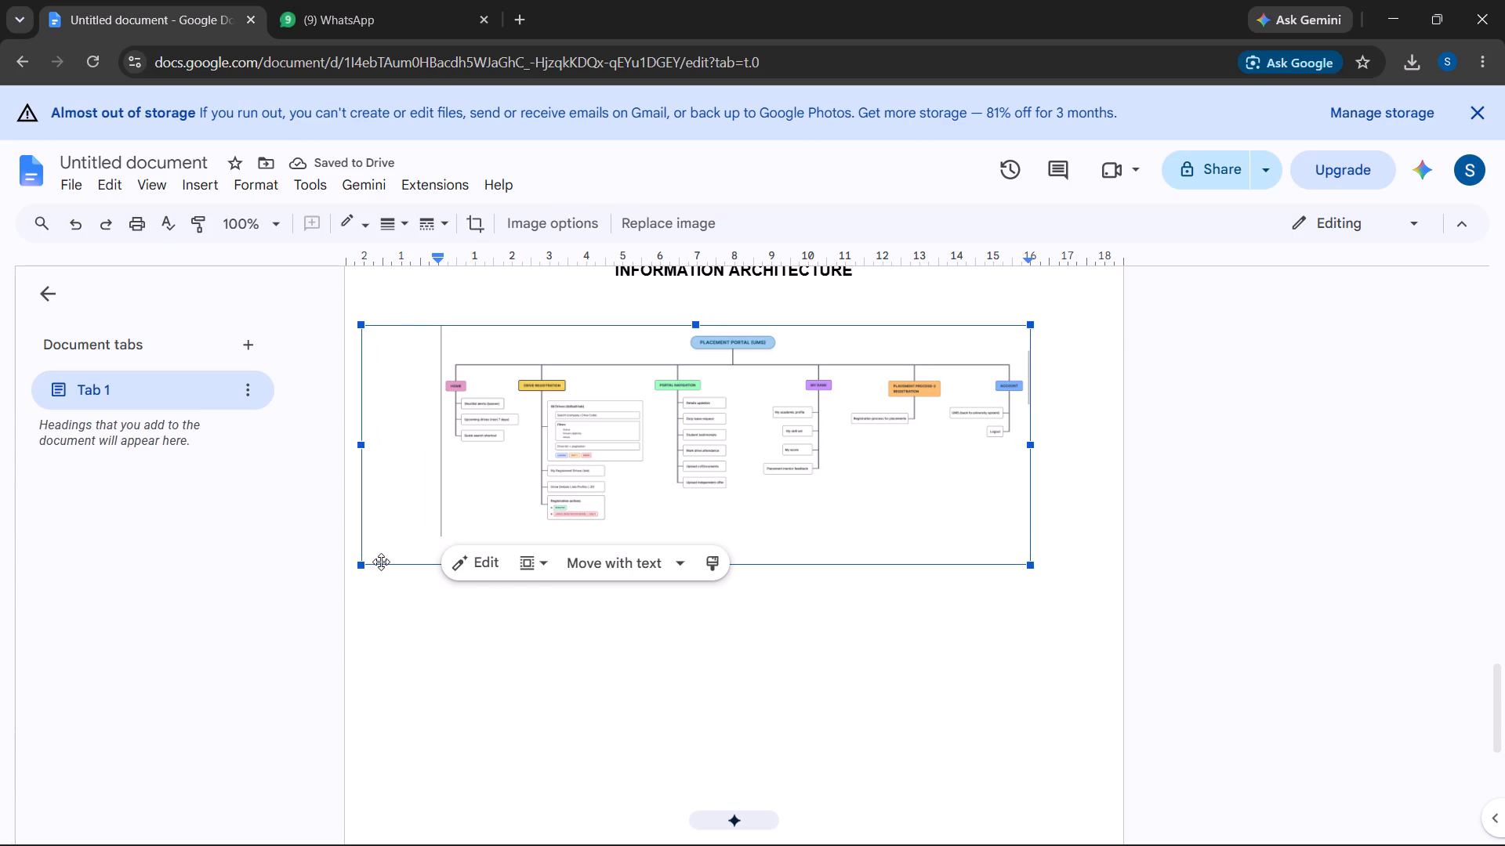
drag(381, 562, 397, 559)
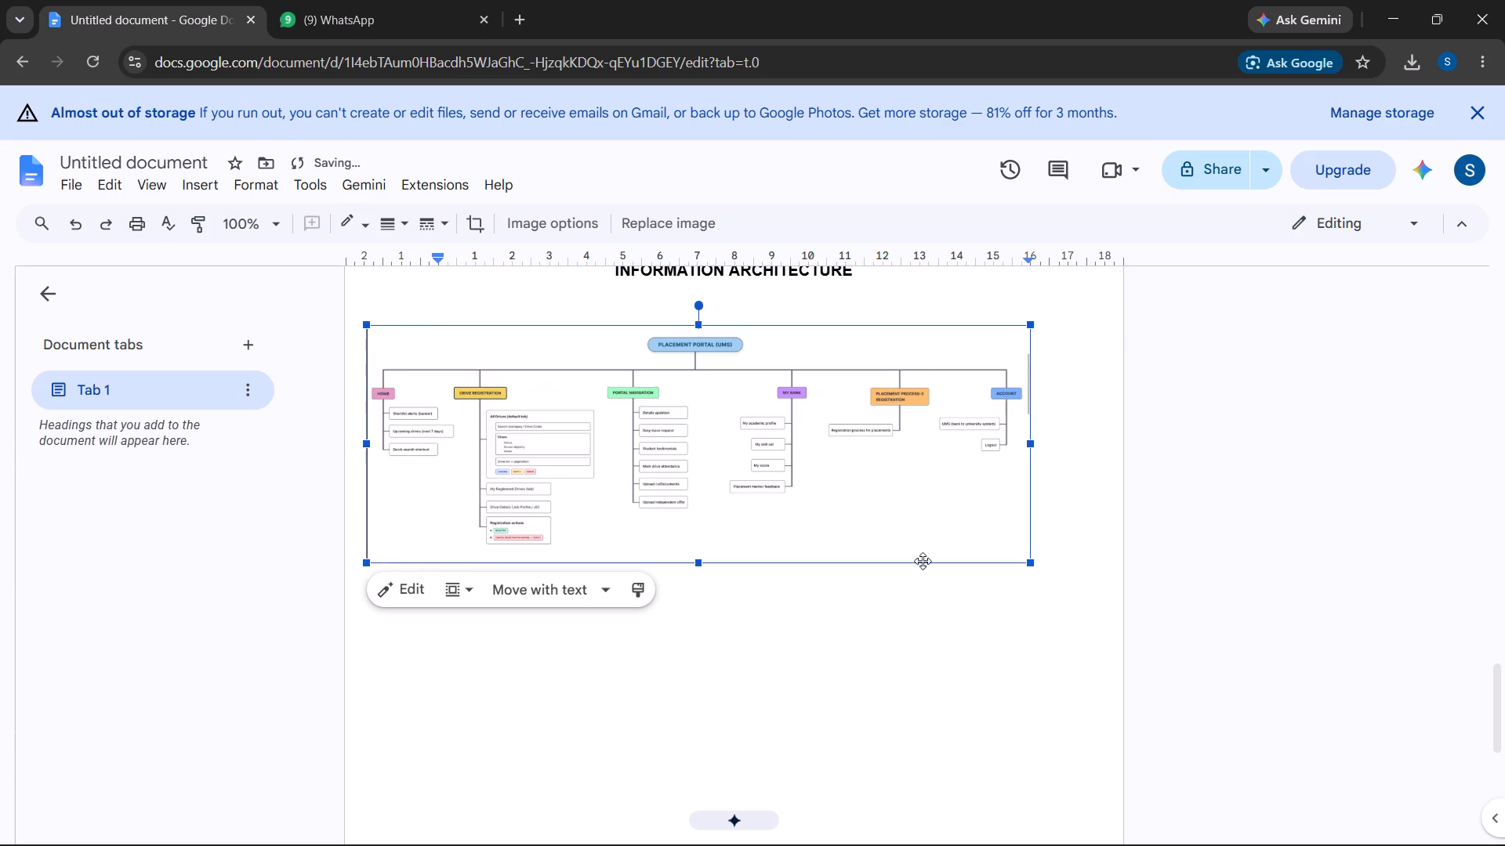
drag(1031, 559, 1079, 582)
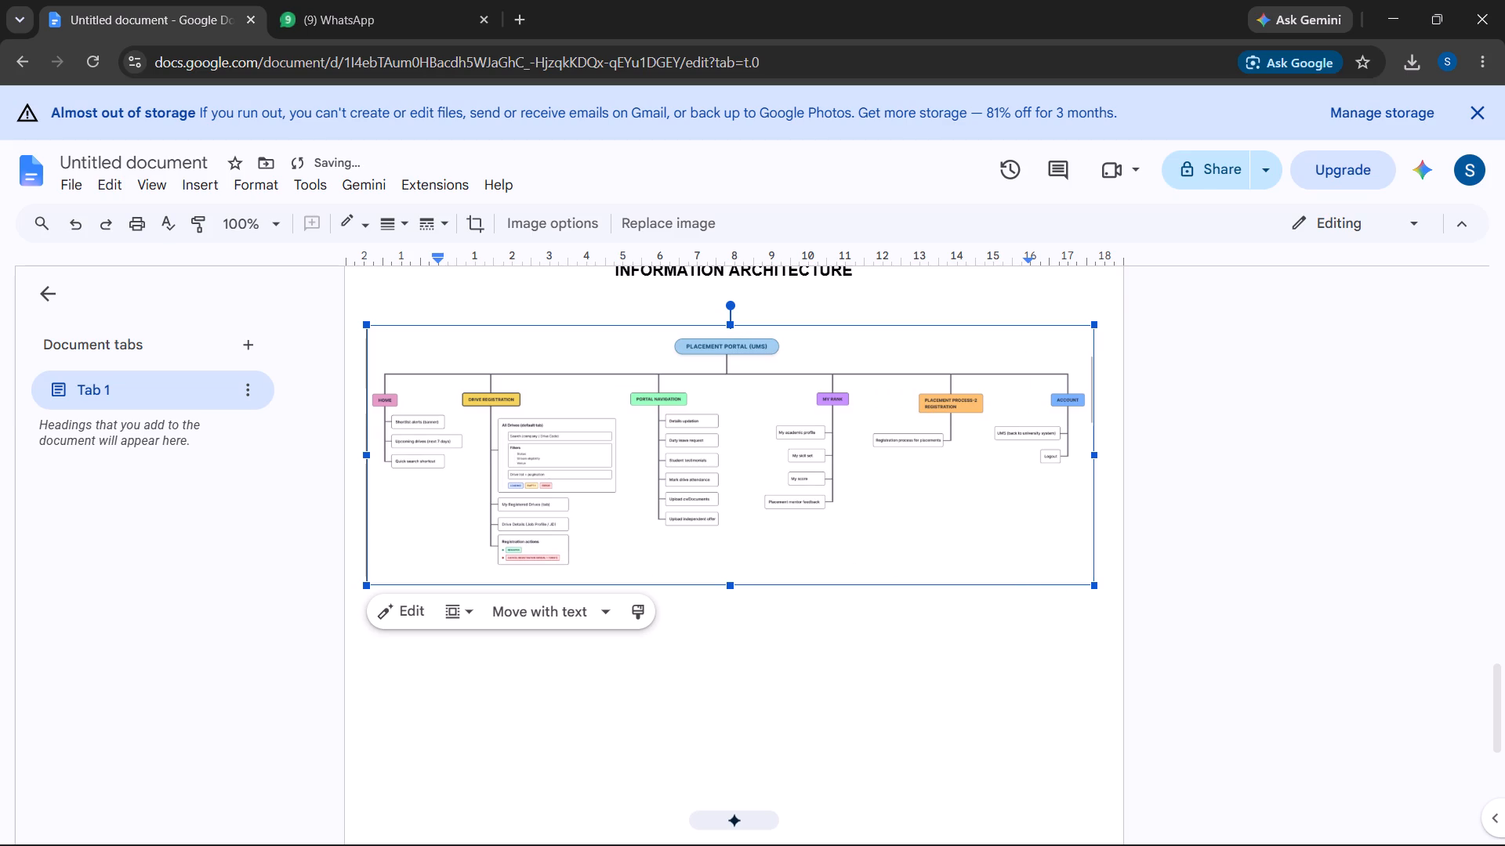
click(1093, 585)
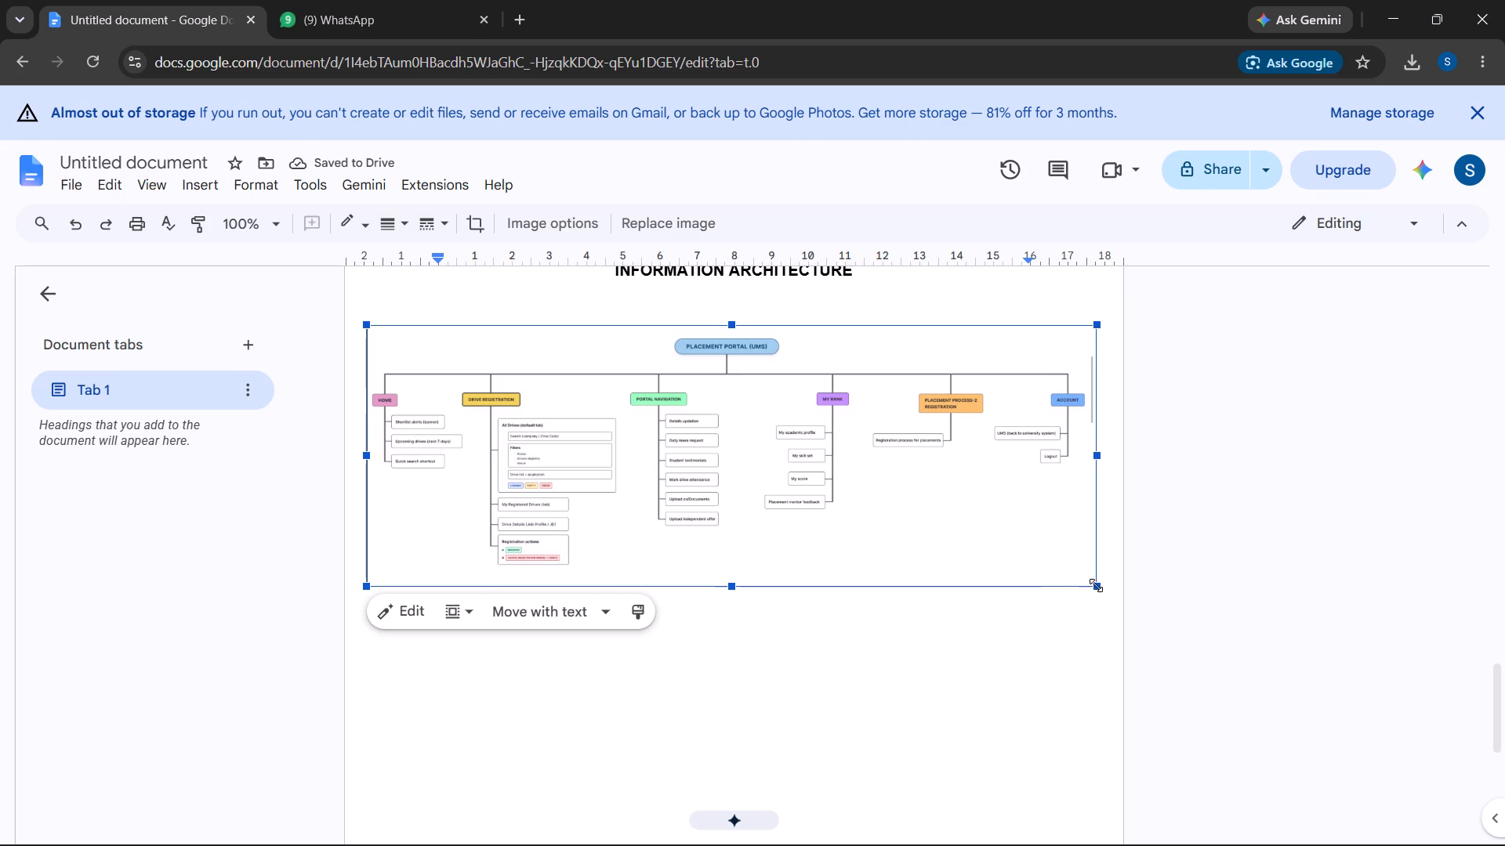
Stretch the information architecture diagram to about 10 cm tall, undoing the last extra stretch.
drag(734, 588, 735, 703)
drag(731, 700, 742, 743)
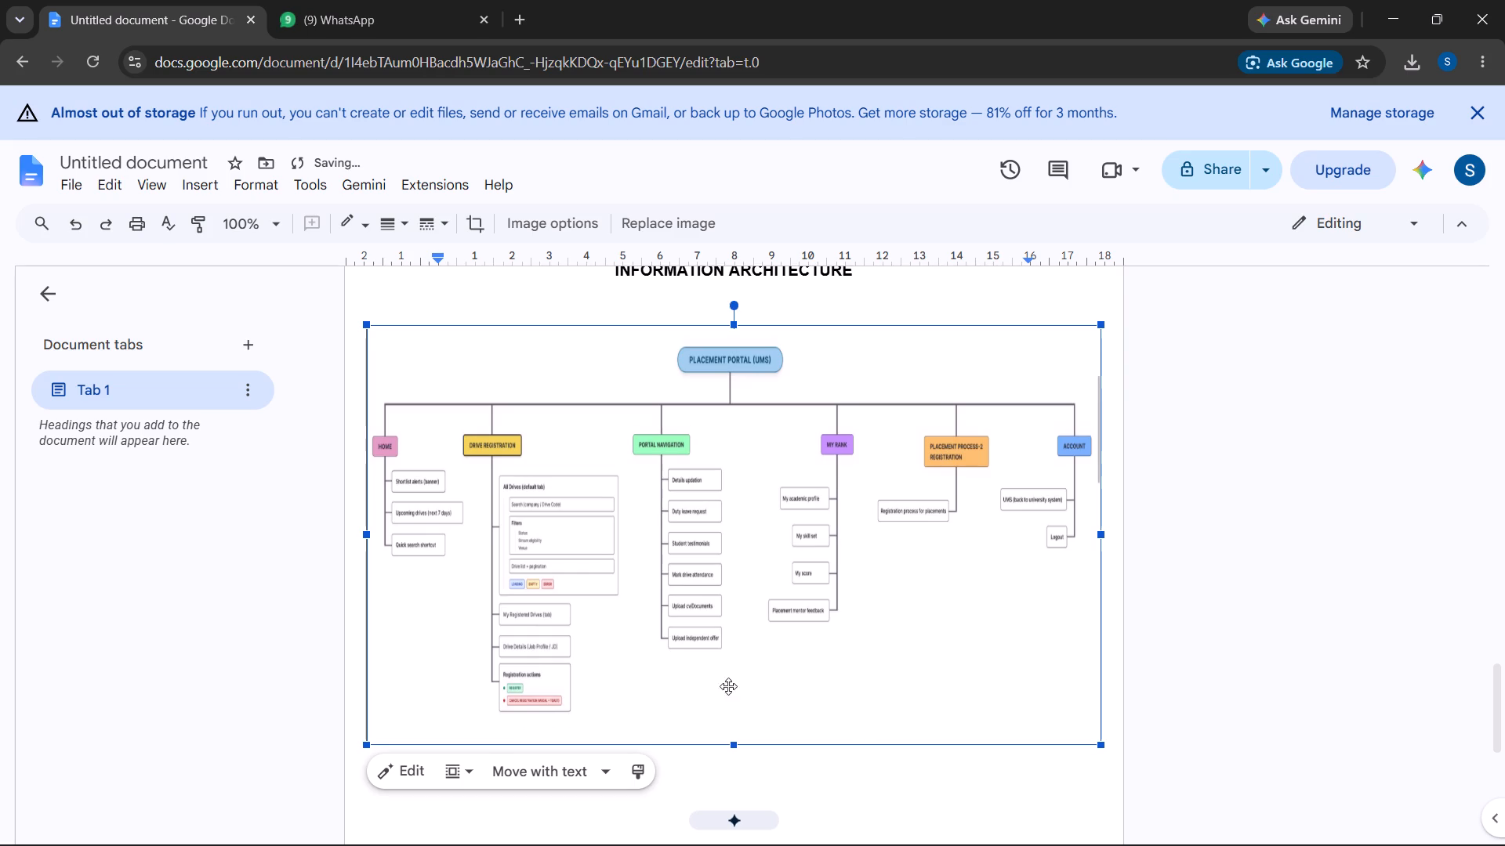
key(ctrl+z)
scroll(819, 714, up, 2)
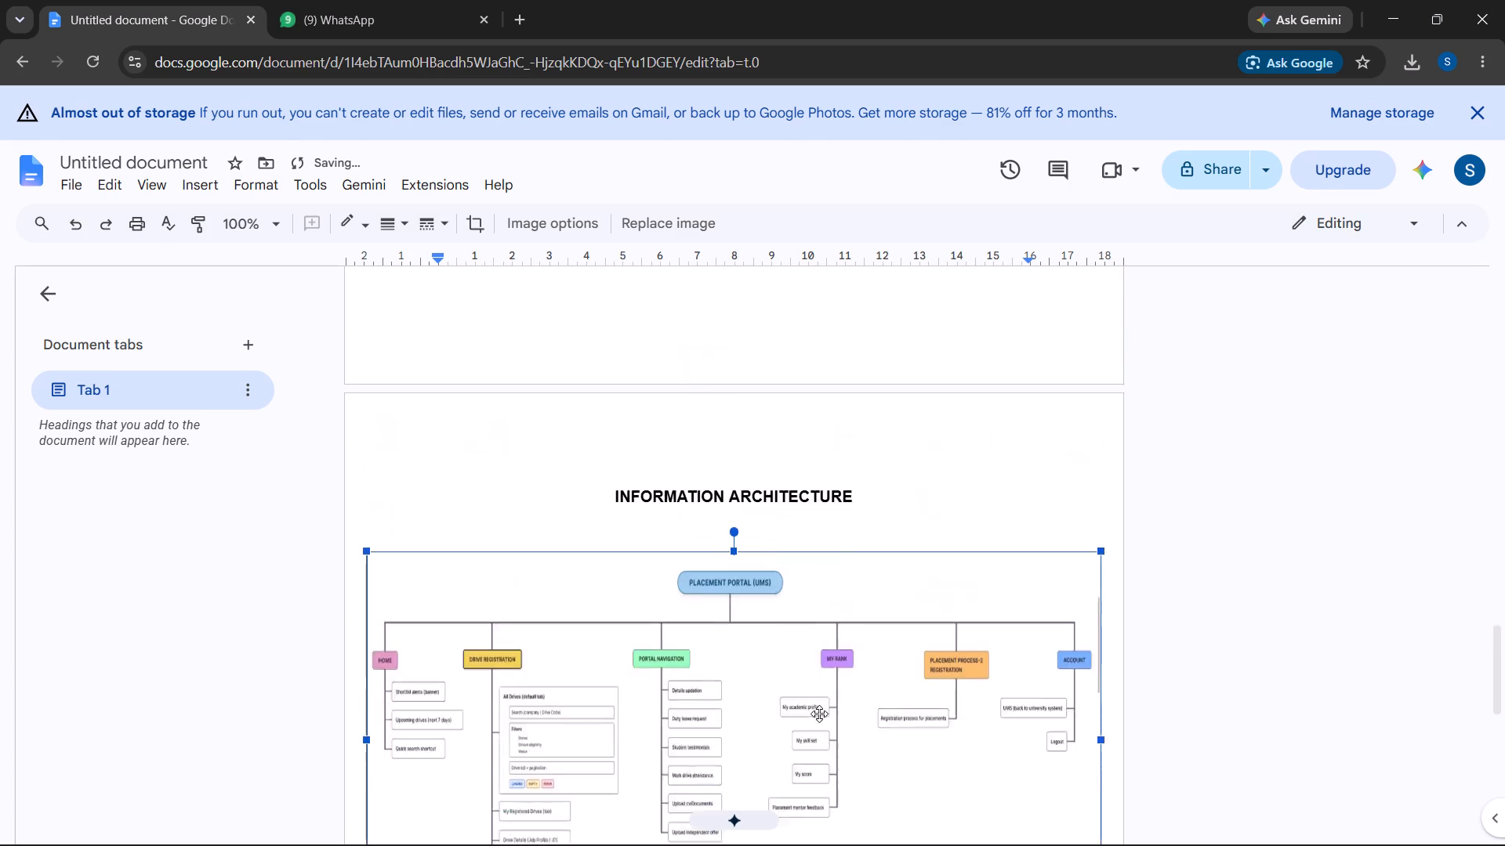
scroll(819, 714, up, 1)
scroll(819, 714, down, 4)
scroll(819, 714, up, 1)
scroll(833, 667, down, 2)
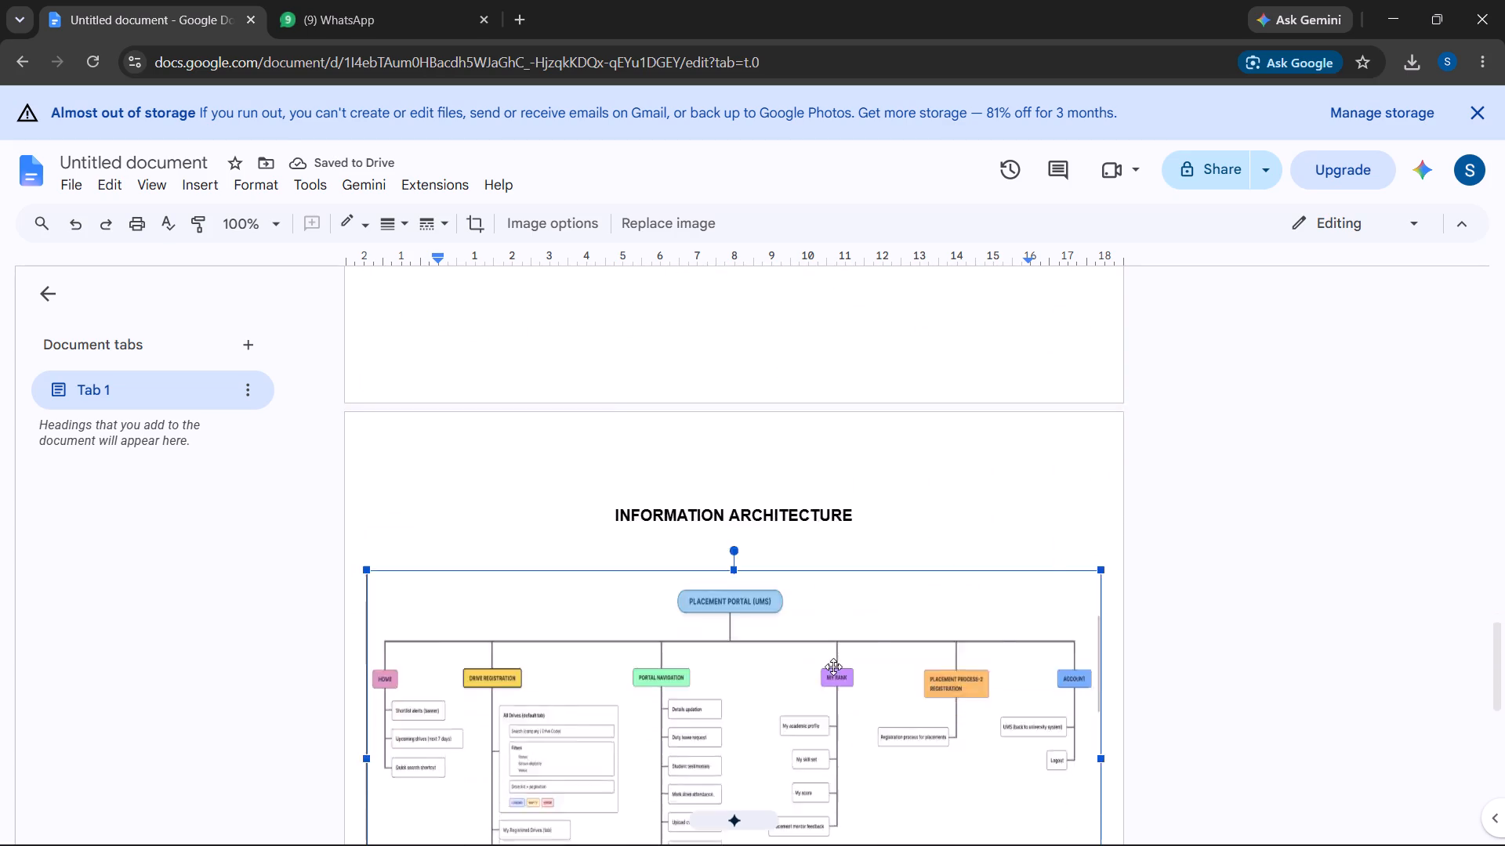
scroll(833, 667, down, 2)
Add blank lines after the information architecture diagram to start a new page with the bold heading HIGH FIDELITY.
click(898, 587)
key(Return)
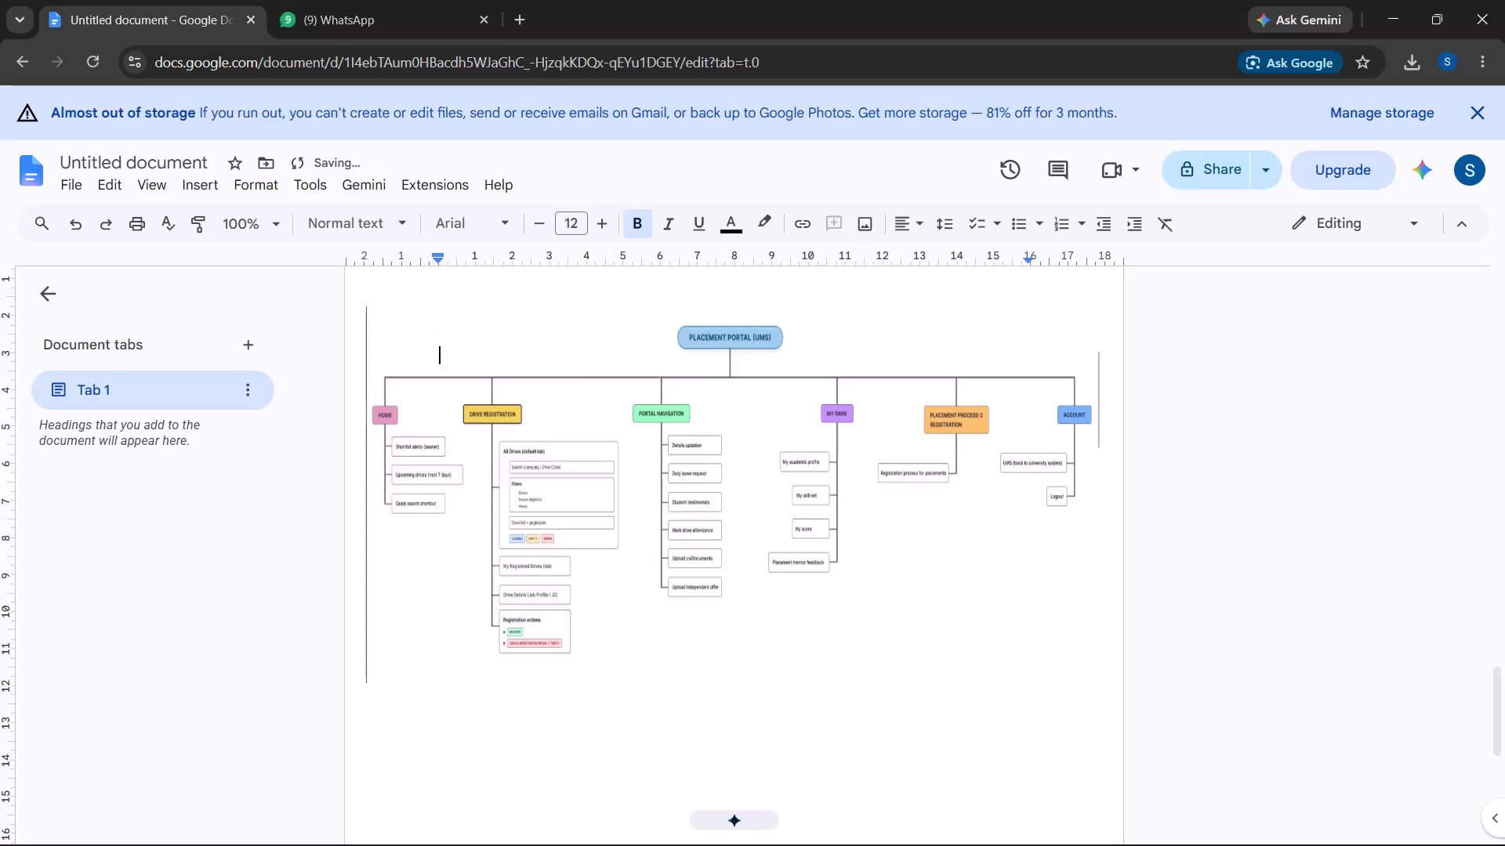
key(Return)
key(Return)
key(Return)
key(Return)
key(Return)
key(Return)
key(Return)
key(Return)
key(Return)
key(Return)
key(Return)
key(Return)
key(Return)
key(Return)
key(Return)
key(Return)
key(Return)
key(Return)
key(Return)
key(Return)
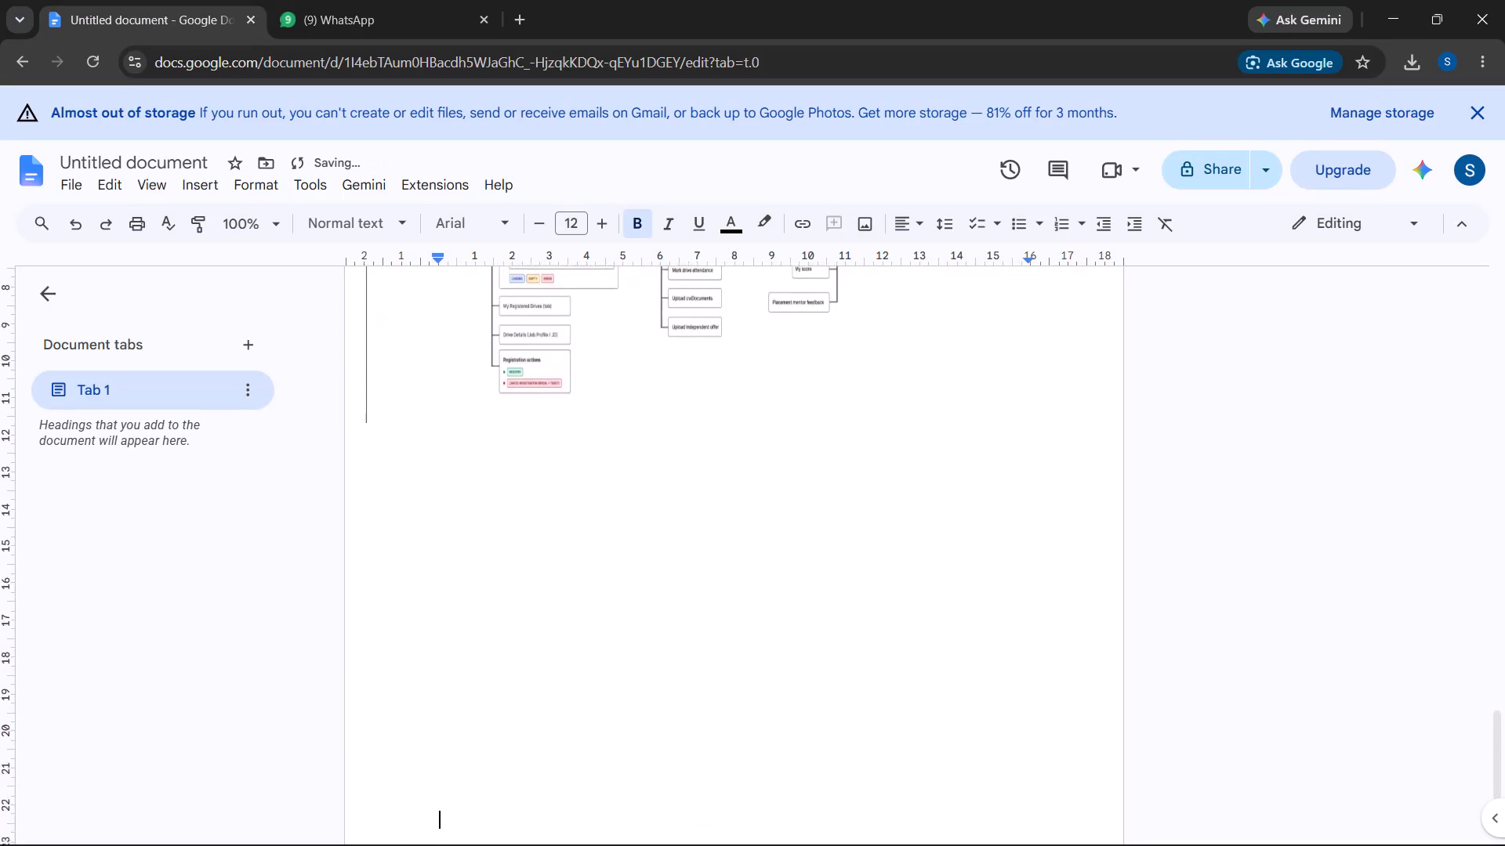
key(Return)
key(Return)
key(Return)
key(Return)
key(Return)
key(Return)
key(Return)
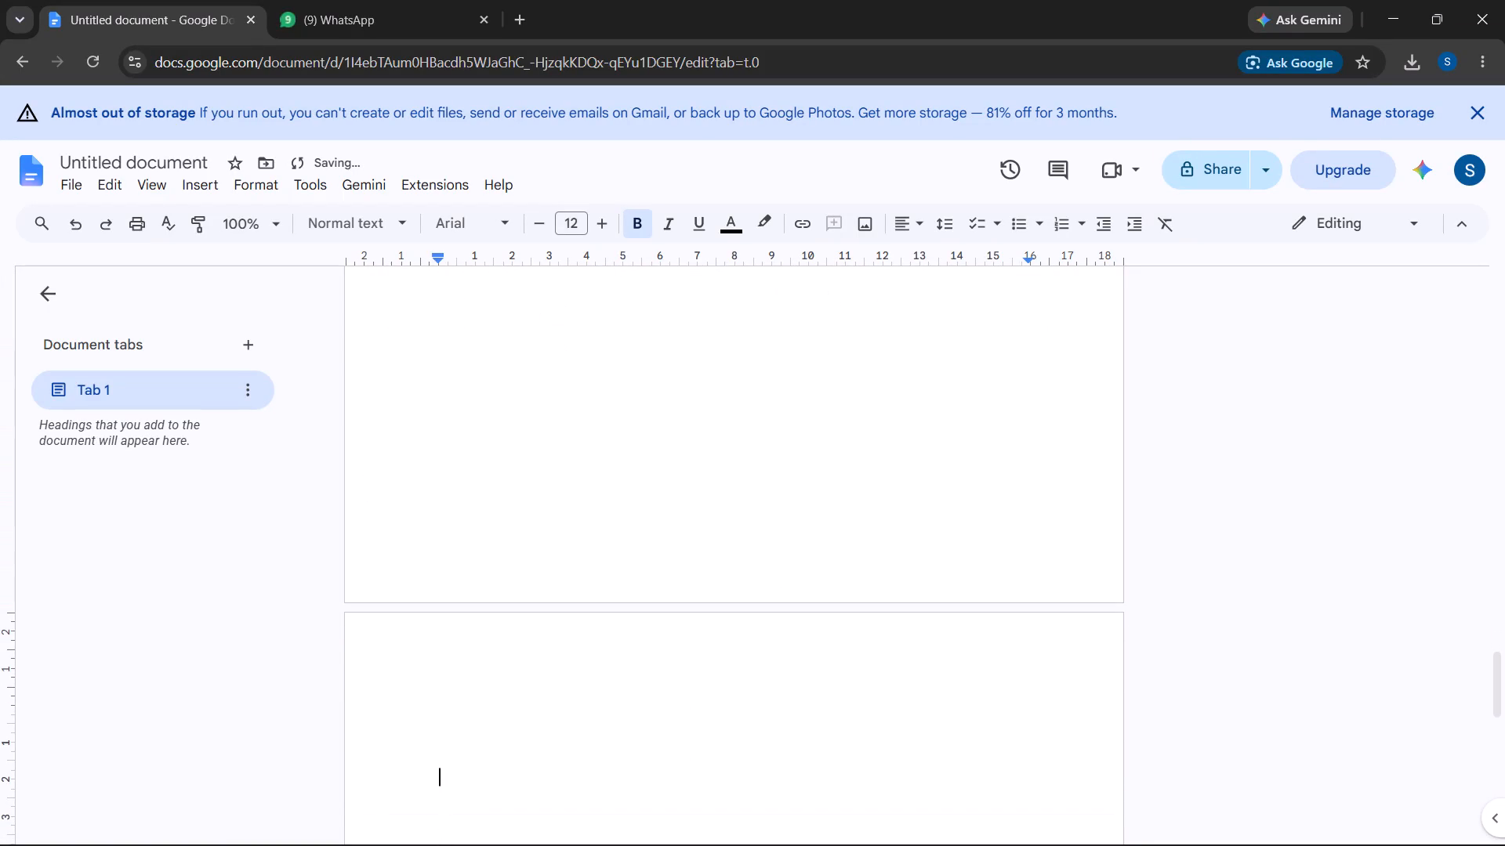
key(BackSpace)
key(BackSpace)
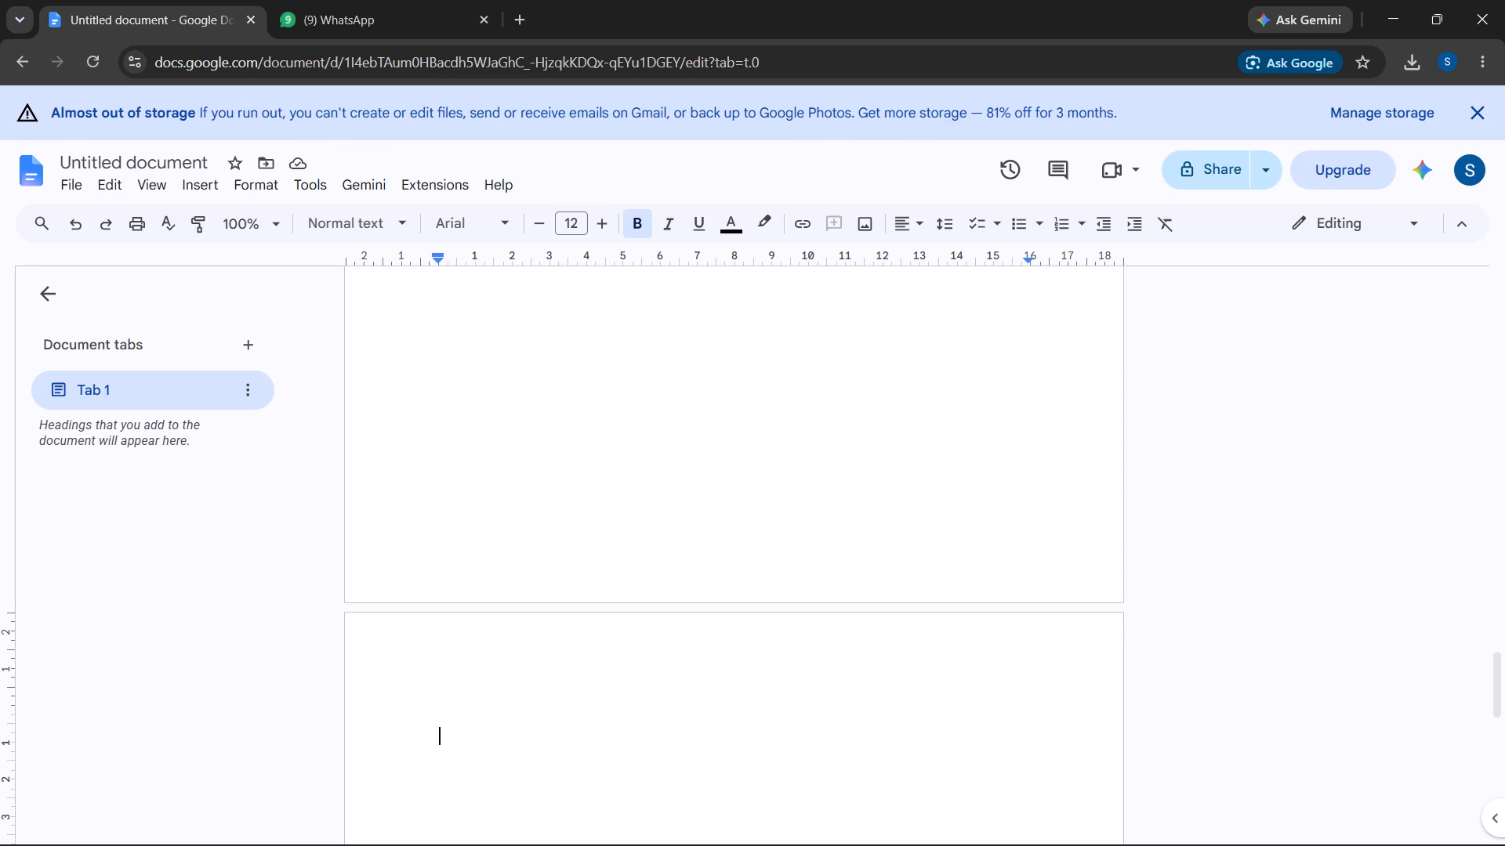
text(HIGH)
key(space)
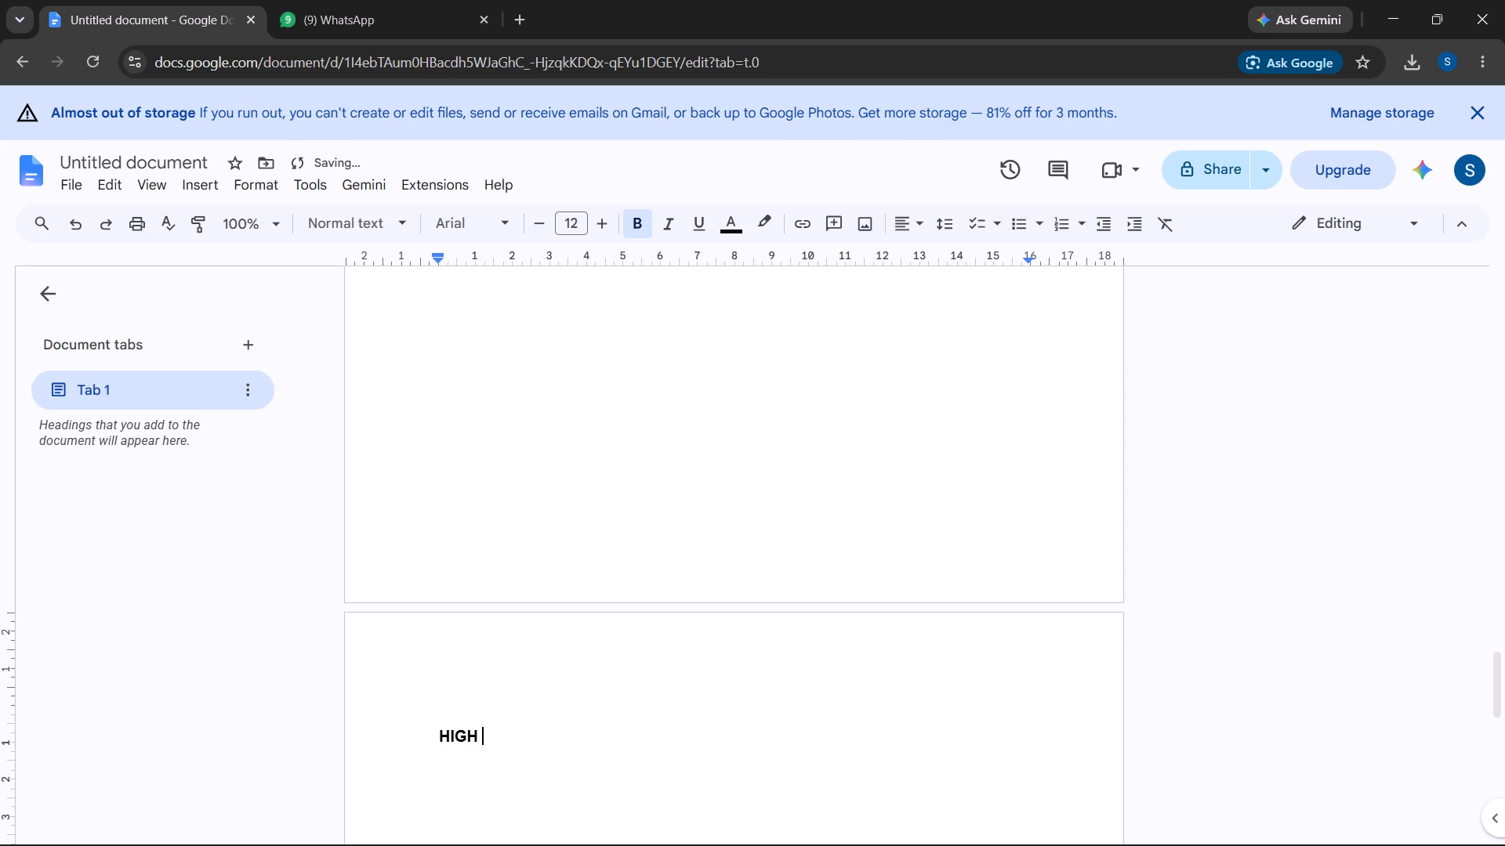
key(f)
text(IDELITY)
Leave the rest of the HIGH FIDELITY page blank and add the heading UIUX KIT on the following page.
key(Return)
key(Return)
key(Return)
key(Return)
key(Return)
key(Return)
key(Return)
key(Return)
key(Return)
key(Return)
key(Return)
key(Return)
key(Return)
key(Return)
key(Return)
key(Return)
key(Return)
key(Return)
key(Return)
key(Return)
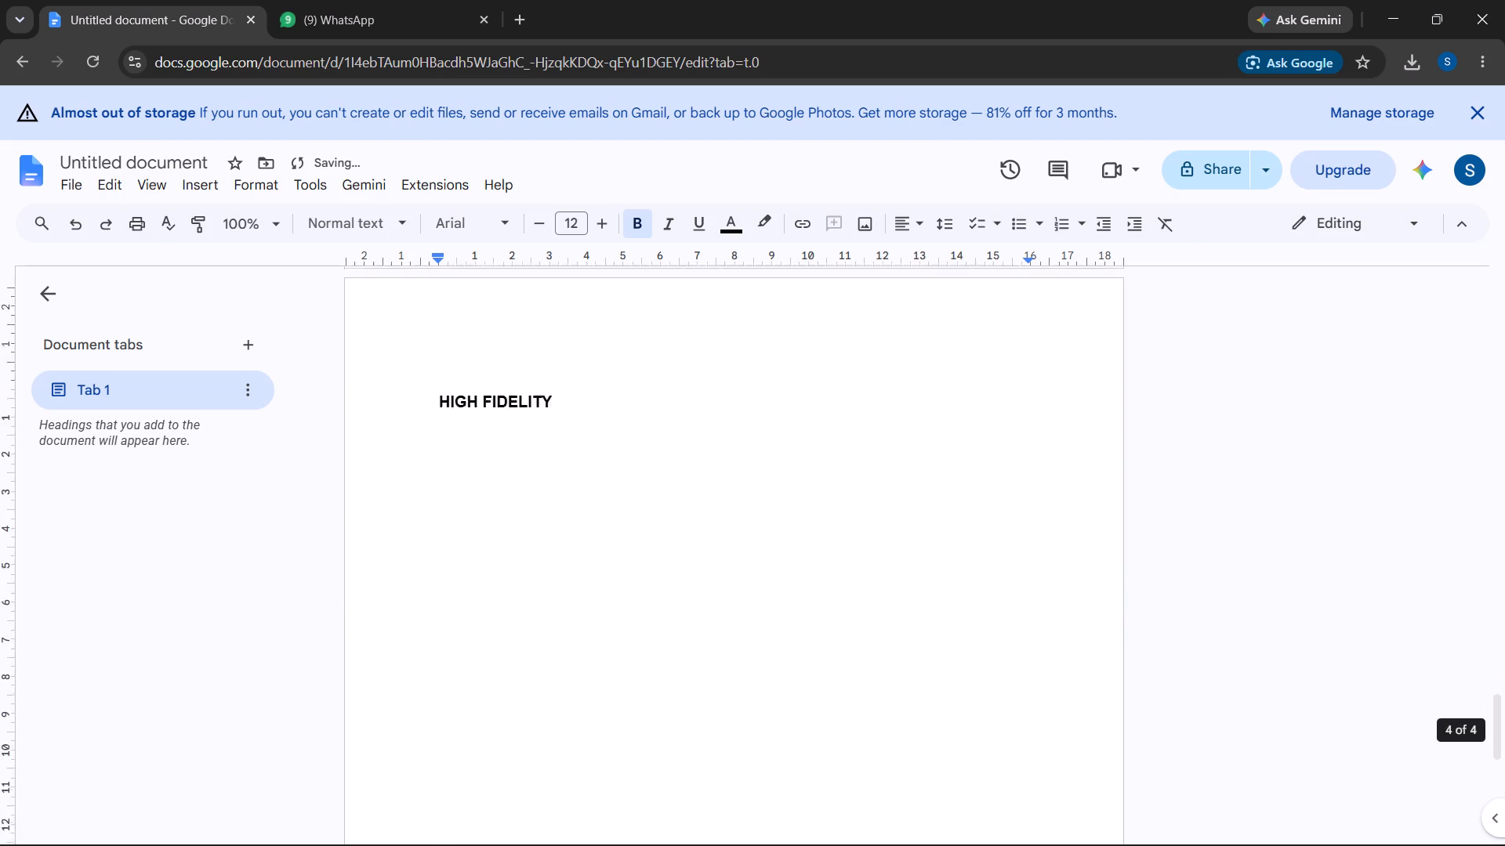
key(Return)
key(Return)
key(Return)
key(Return)
key(Return)
key(Return)
key(Return)
key(Return)
key(Return)
key(Return)
key(Return)
key(Return)
key(Return)
key(Return)
key(Return)
key(Return)
key(Return)
key(Return)
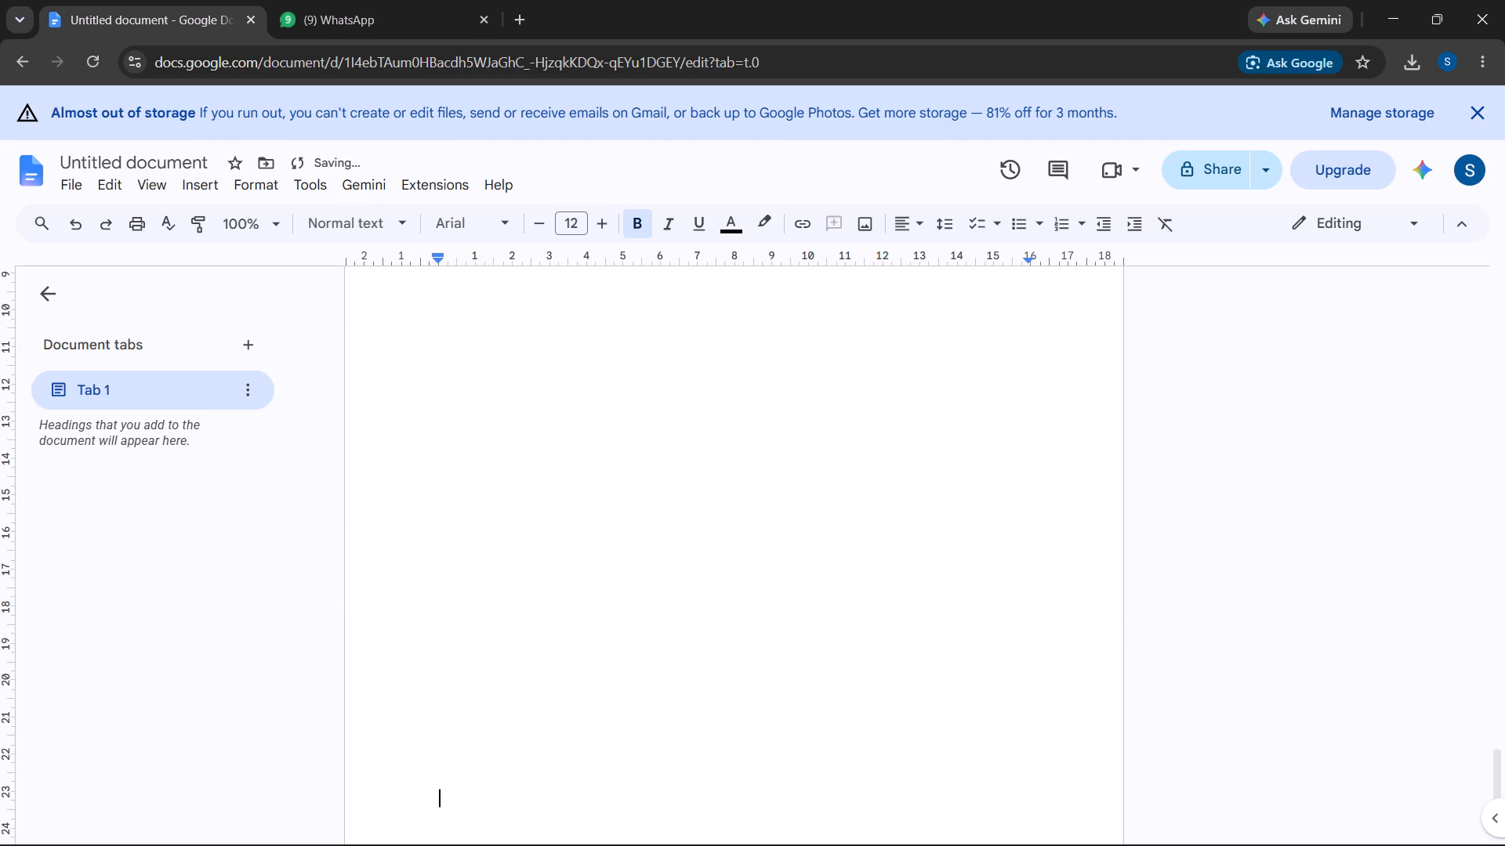
key(BackSpace)
key(BackSpace)
key(BackSpace)
key(BackSpace)
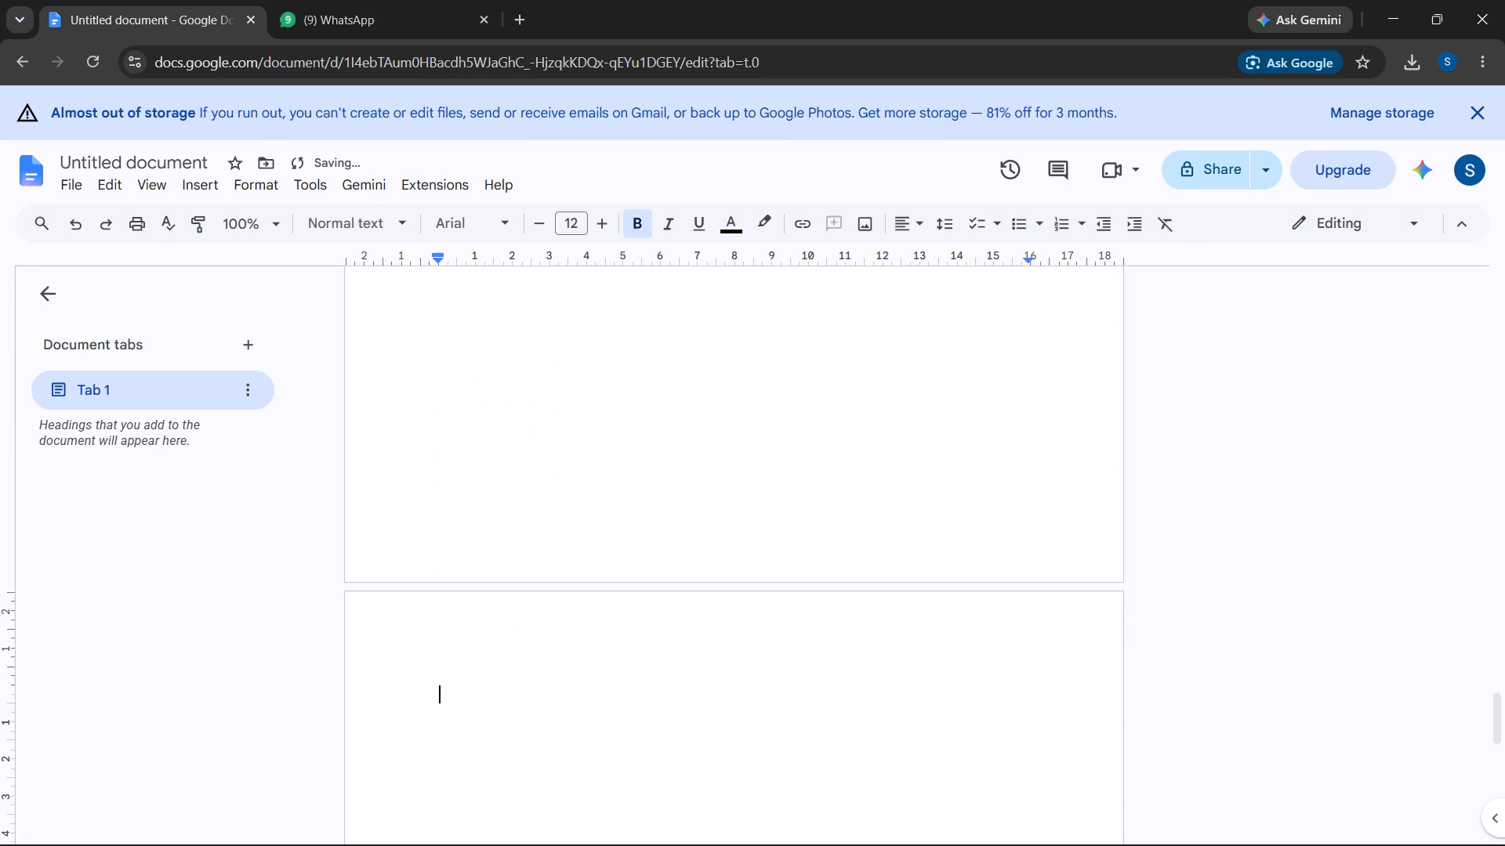
key(BackSpace)
key(Return)
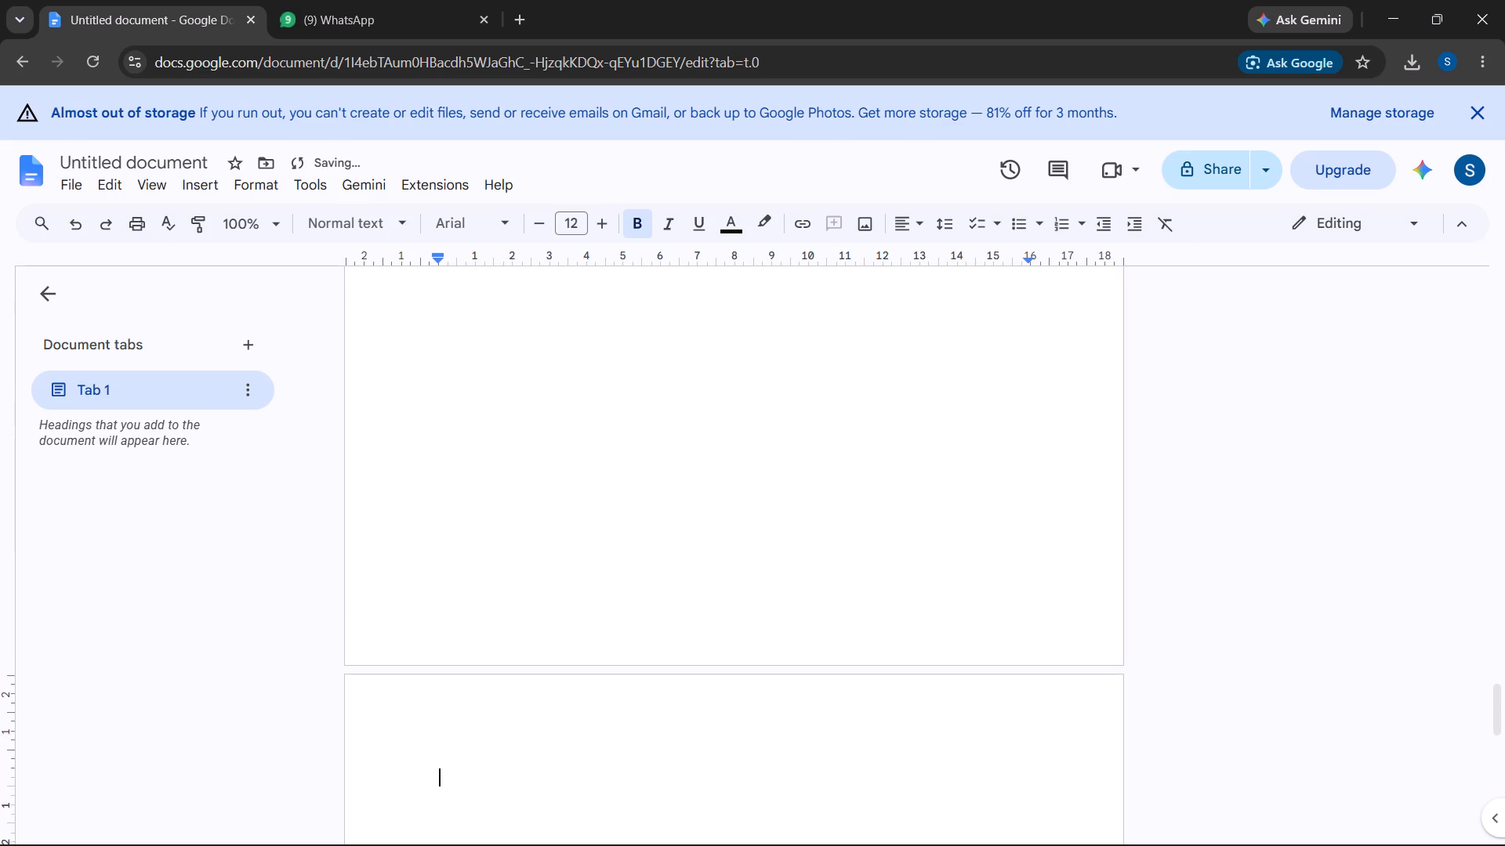
text(UIUX)
key(space)
text(KIT)
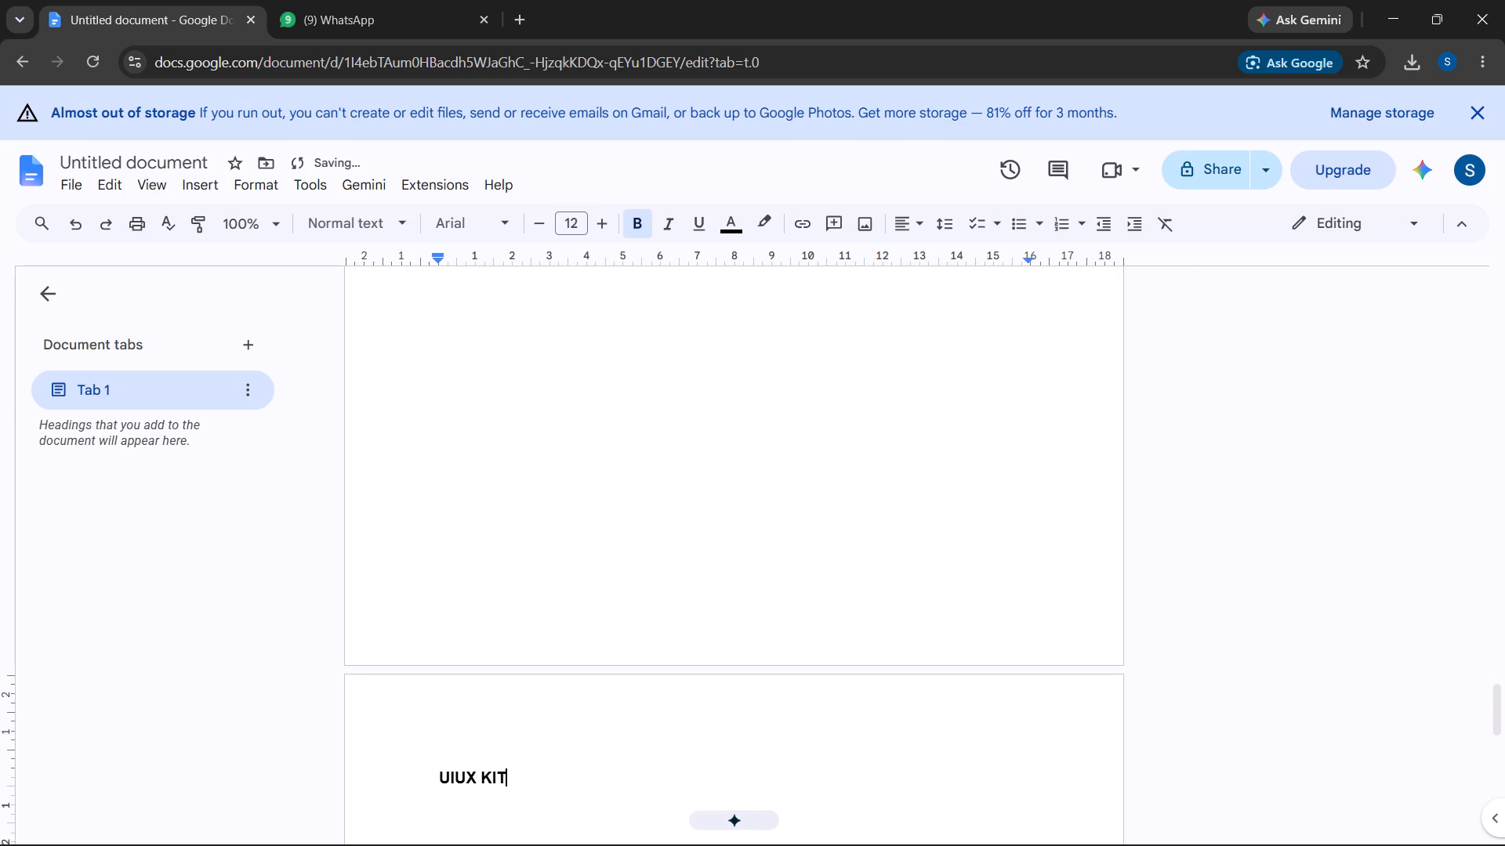
Centre-align the UIUX KIT heading.
drag(661, 765, 416, 772)
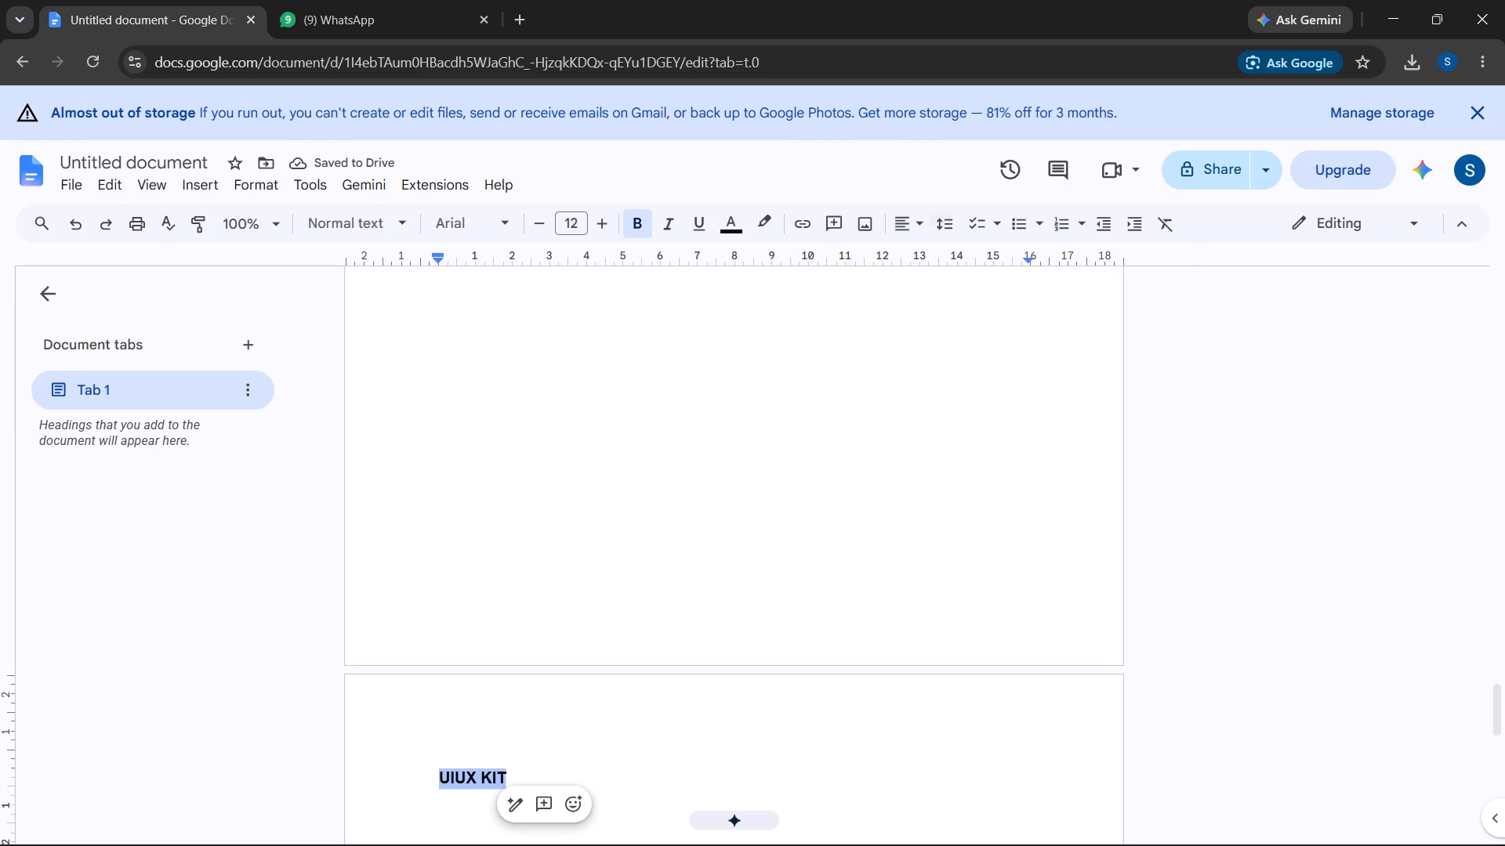
click(920, 222)
click(937, 246)
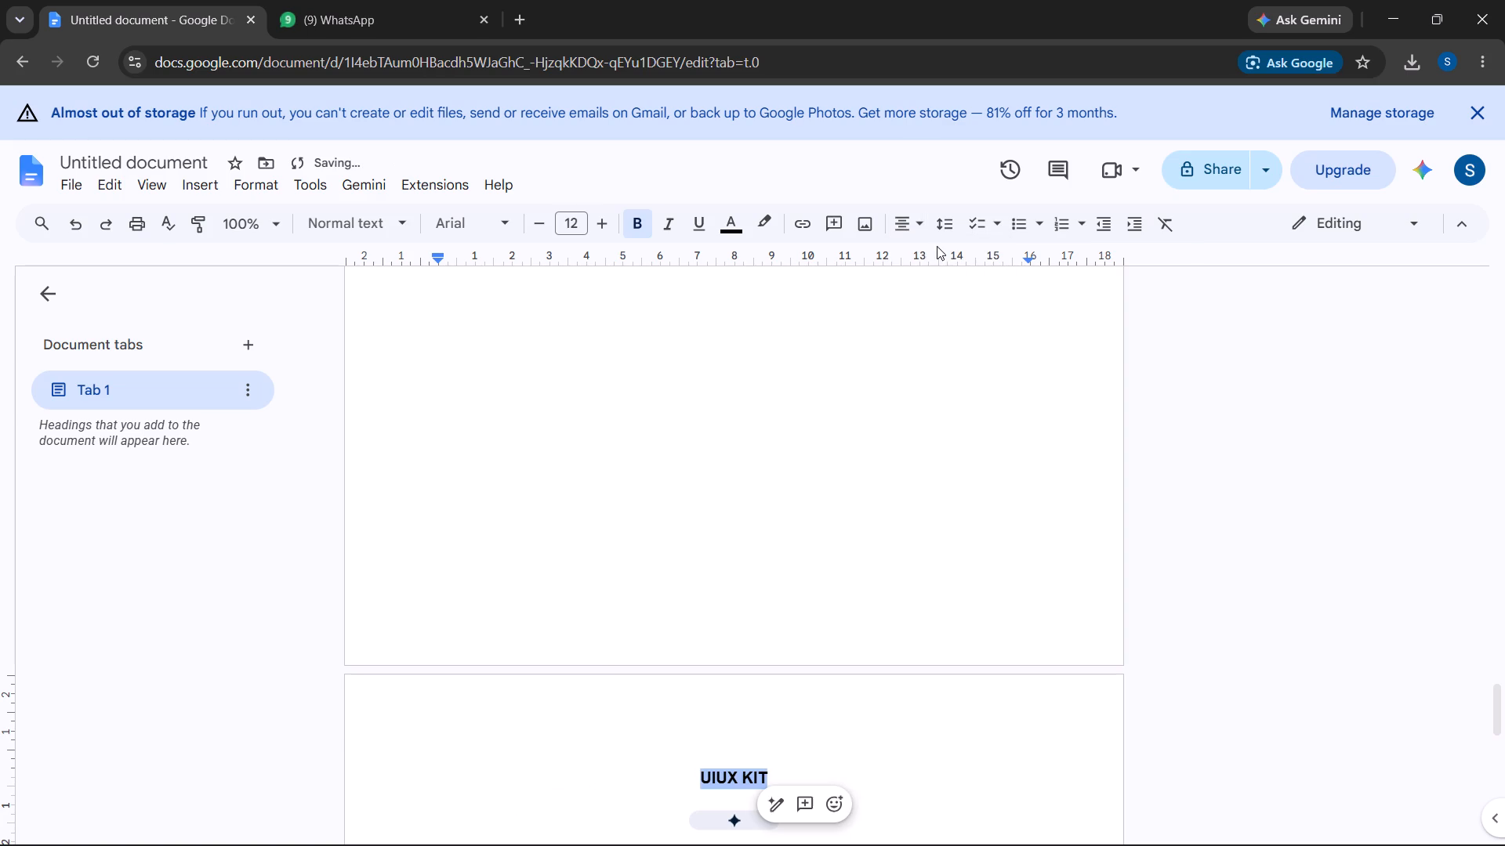
Insert the image 4.1.jpeg from the computer's Downloads folder, leaving a blank line below the UIUX KIT heading.
click(924, 649)
click(862, 770)
key(Return)
key(Return)
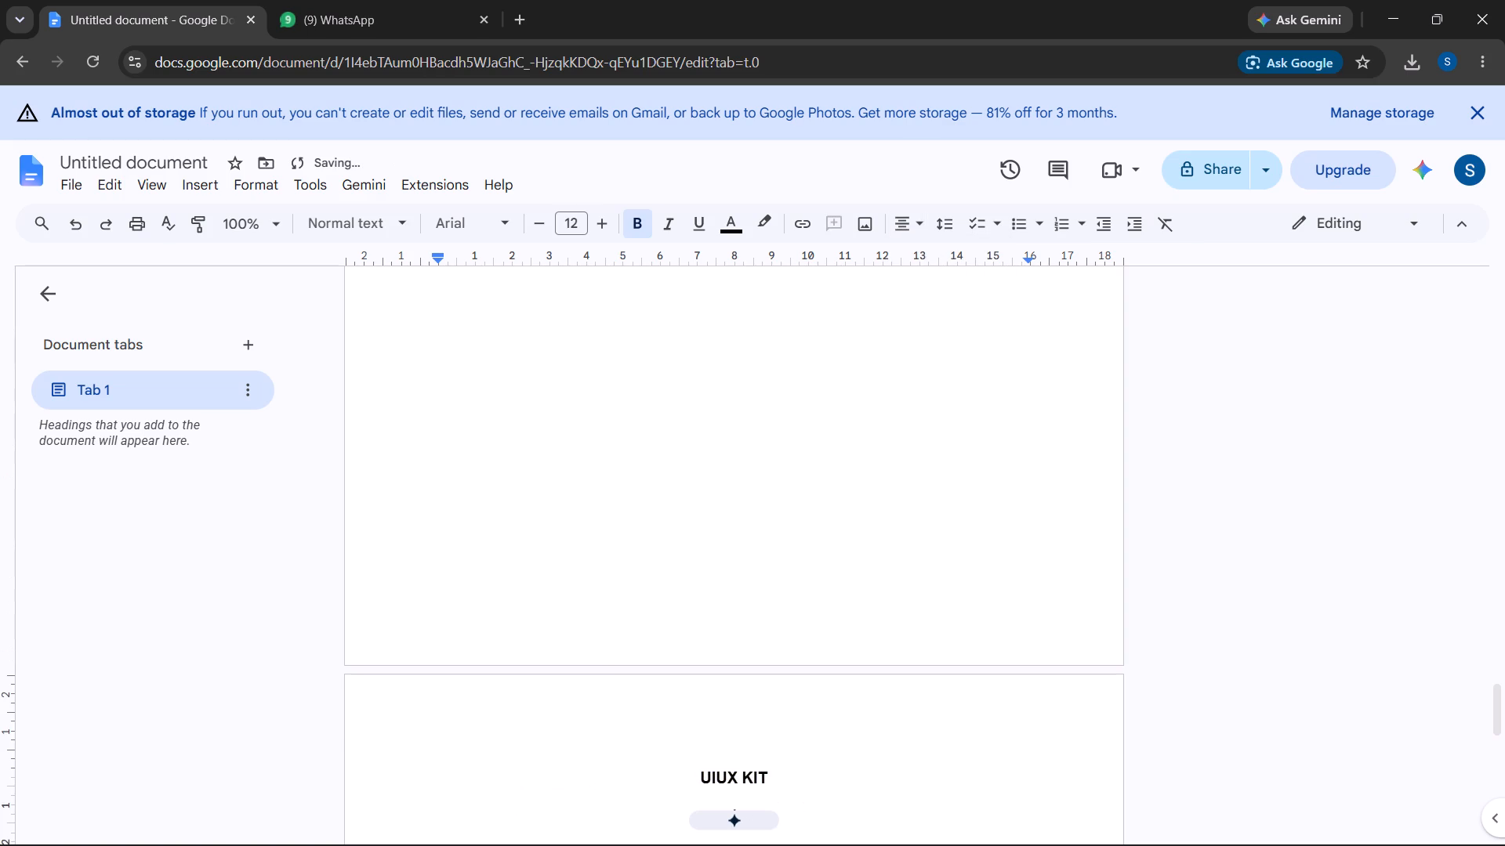
click(211, 179)
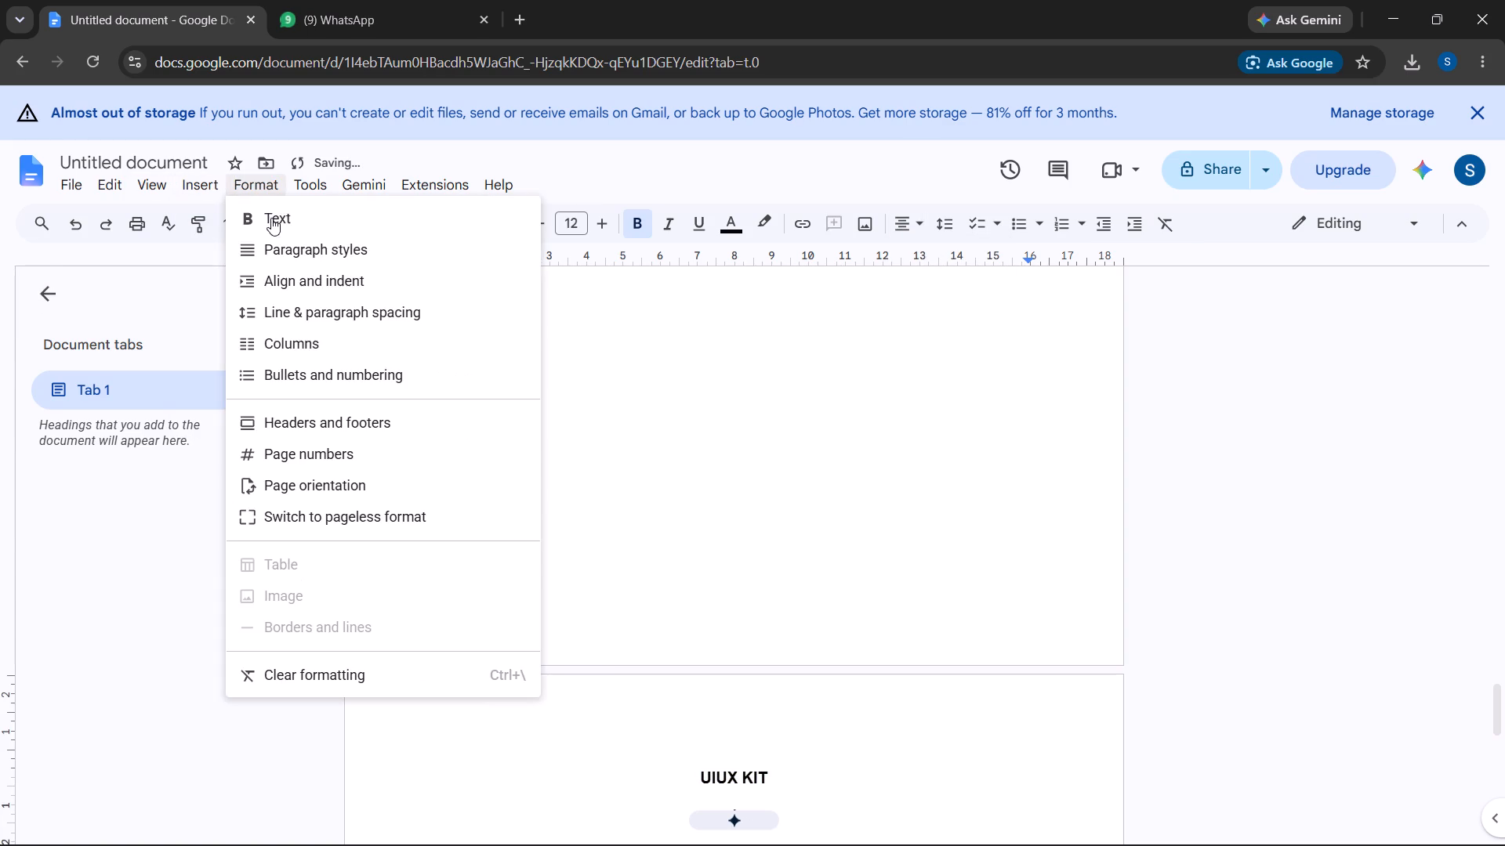
click(210, 211)
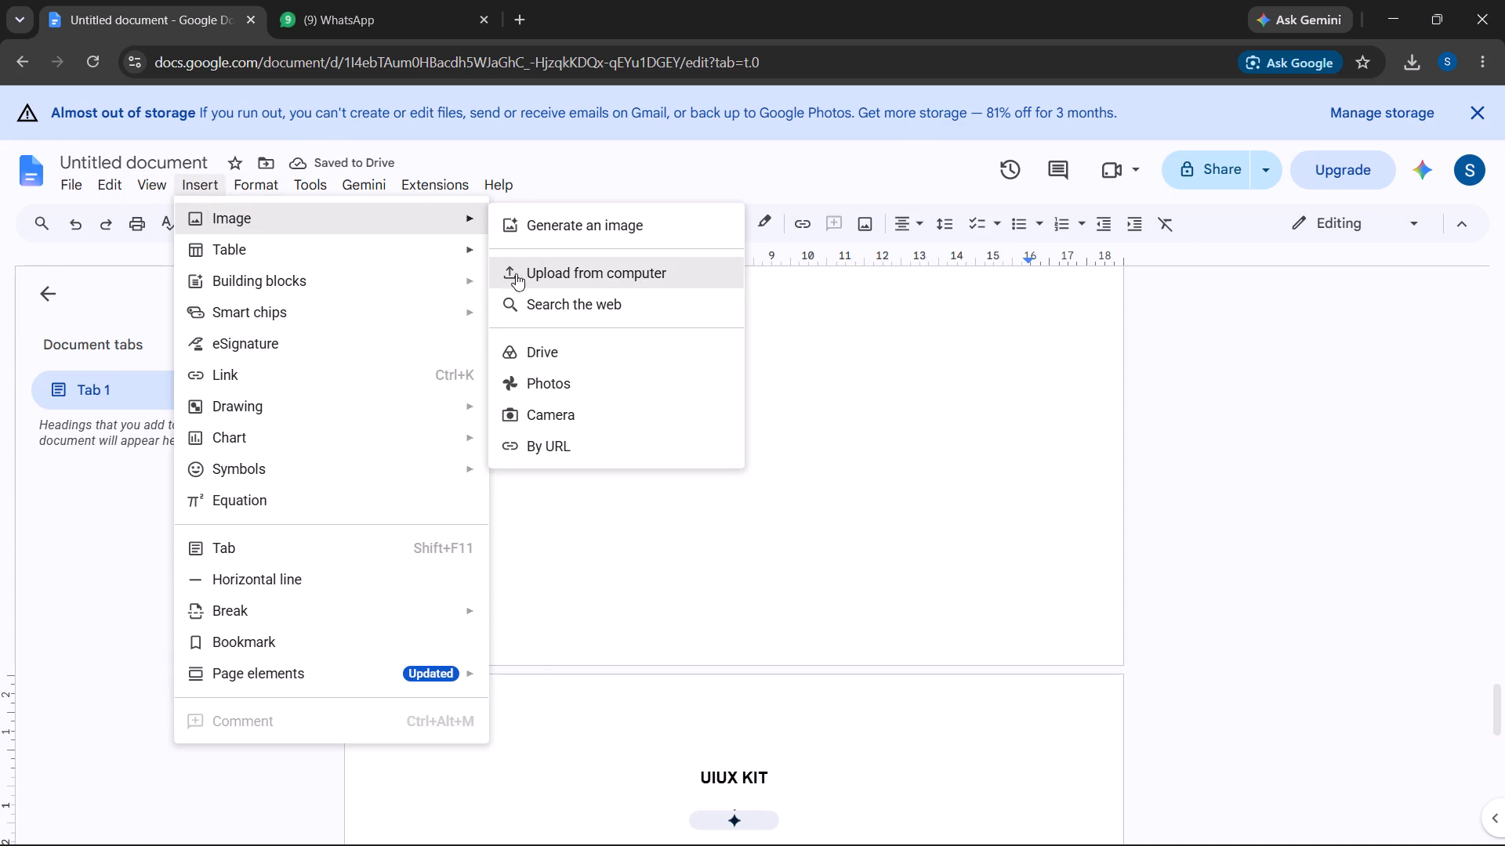
click(522, 283)
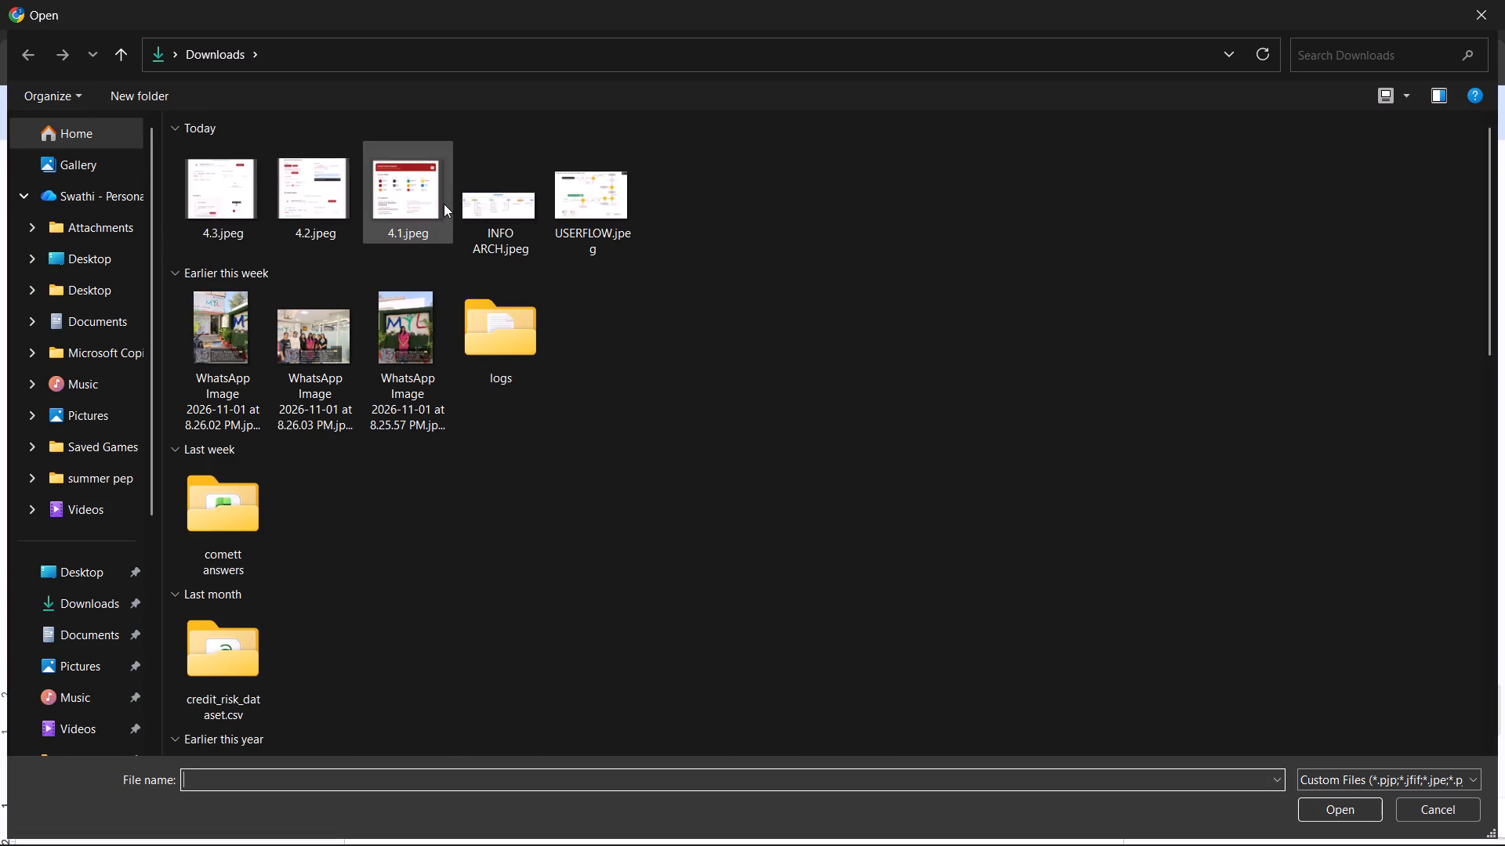
click(444, 204)
key(Return)
key(Return)
scroll(735, 407, up, 4)
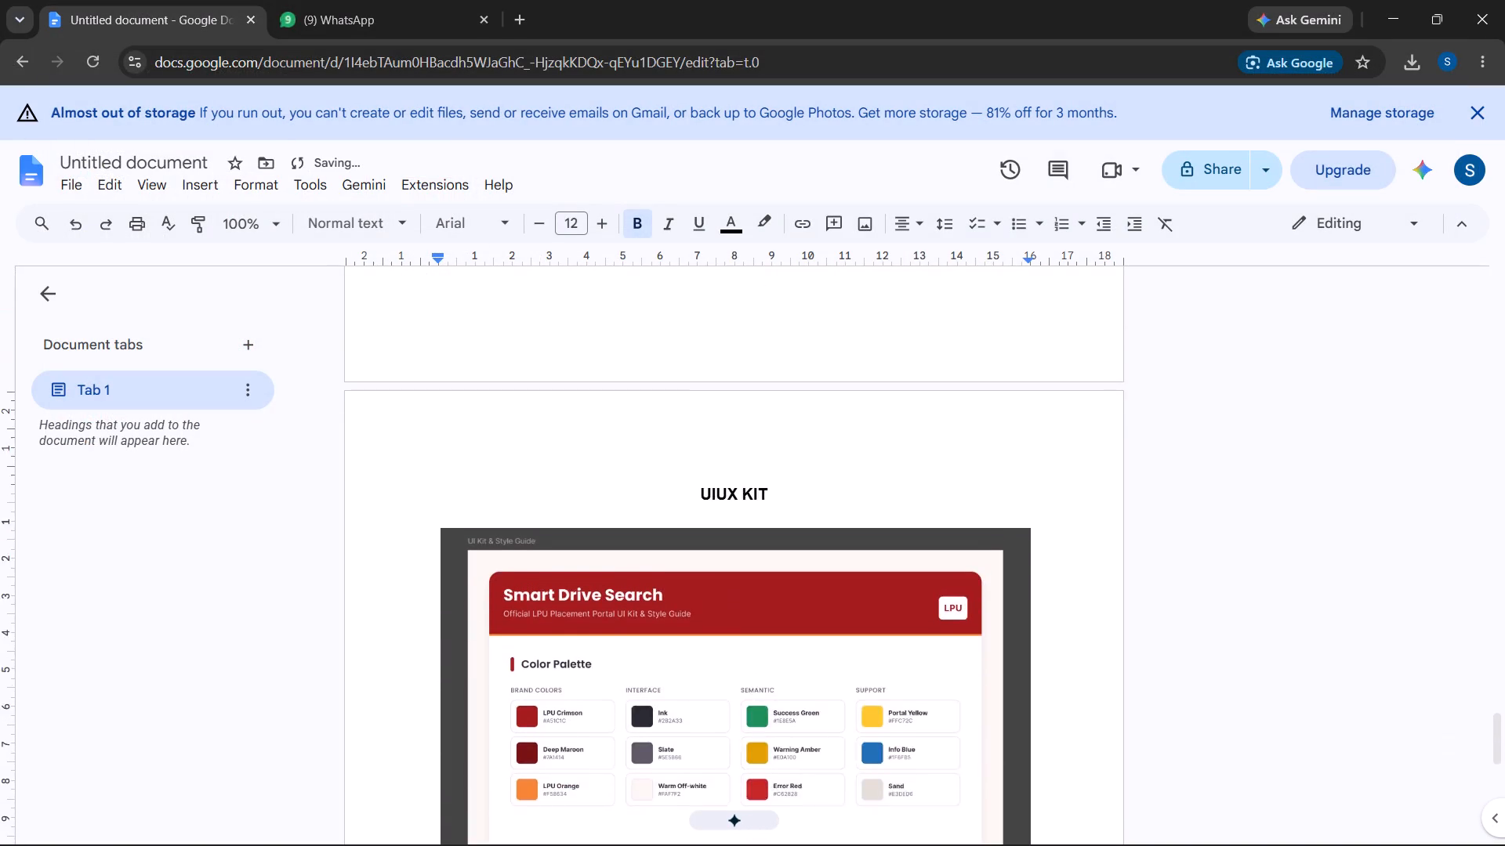
scroll(735, 407, down, 3)
Set the UI kit image's text wrapping to in front of text.
click(546, 554)
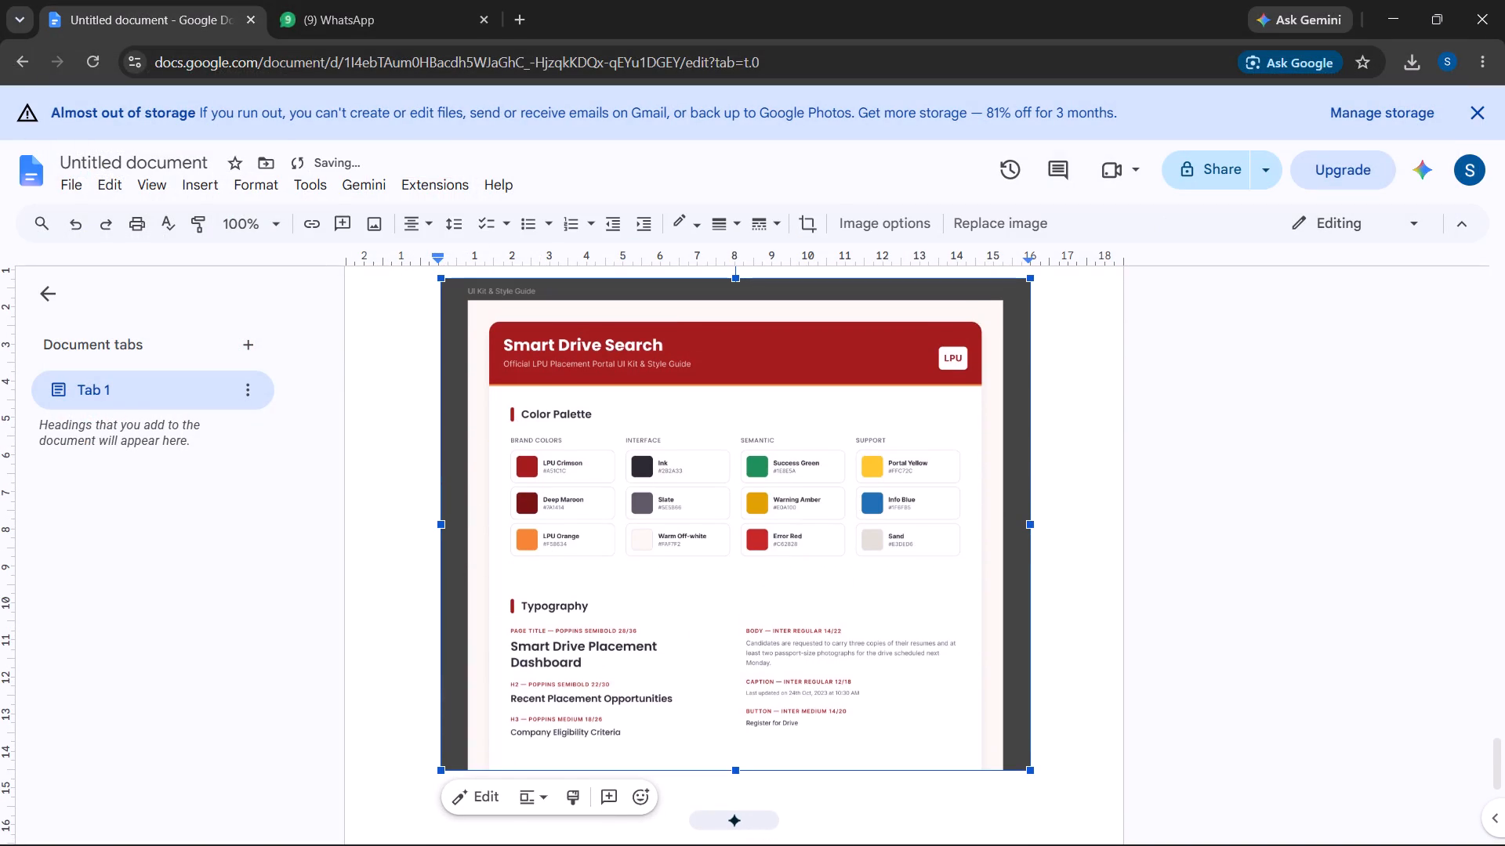
click(539, 798)
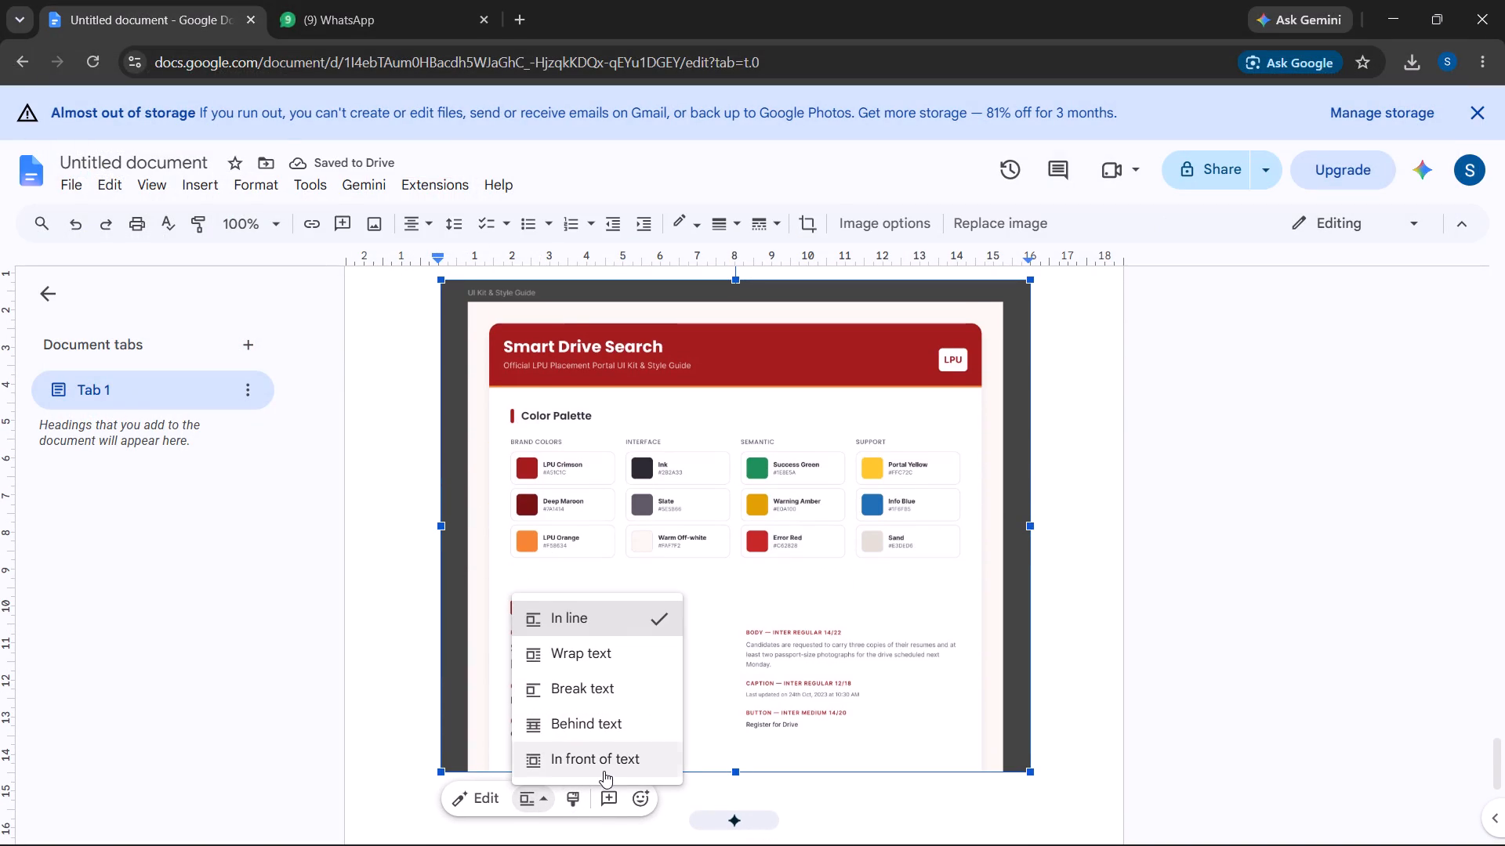
click(604, 771)
Enlarge the UI kit image slightly past both text margins, to about 17 cm wide.
drag(439, 775, 430, 782)
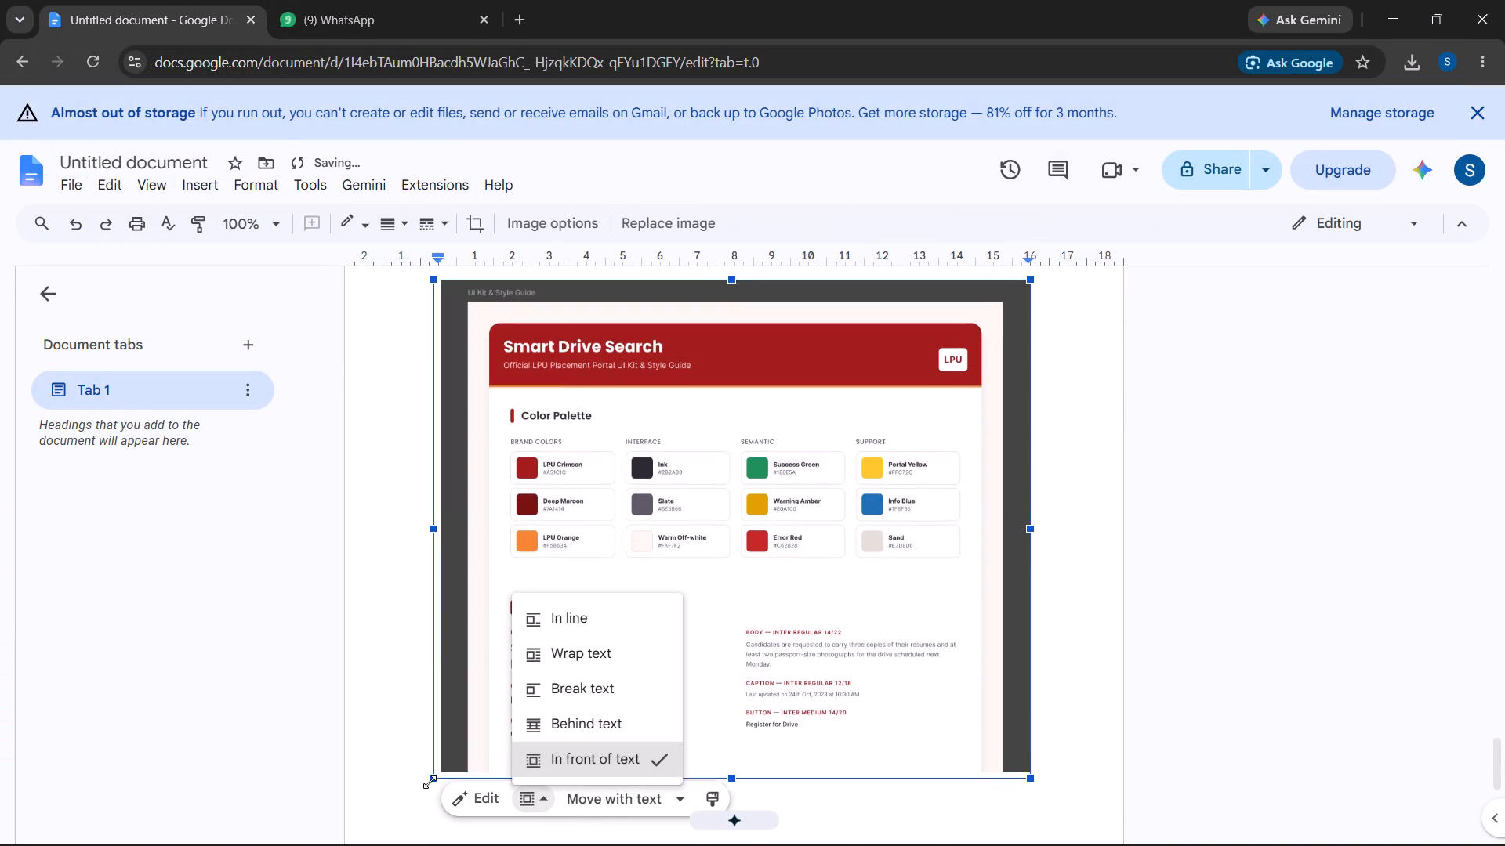
drag(430, 782, 419, 790)
click(1048, 771)
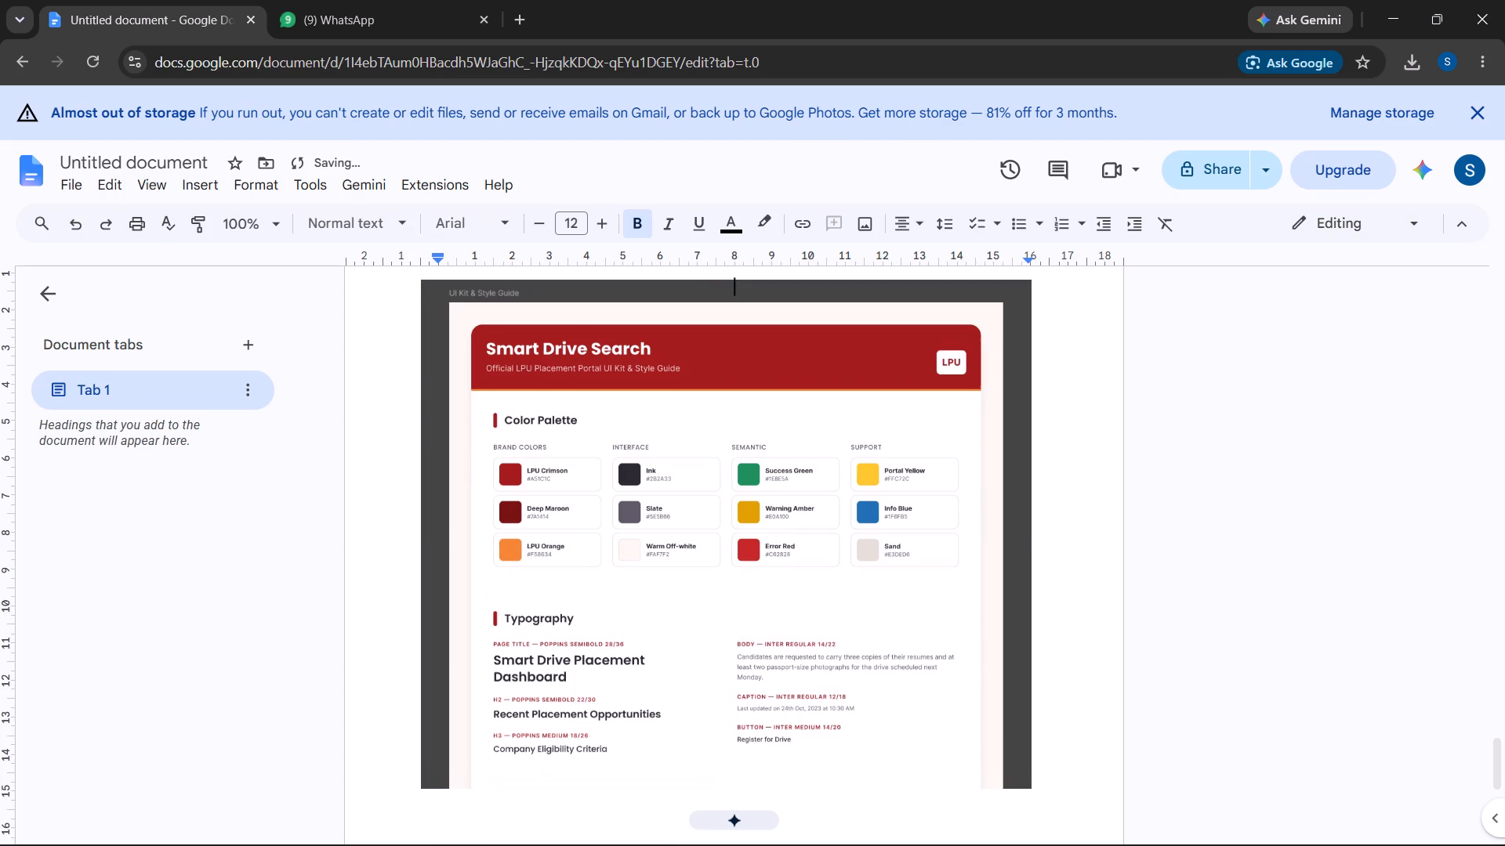
click(1027, 791)
click(1011, 765)
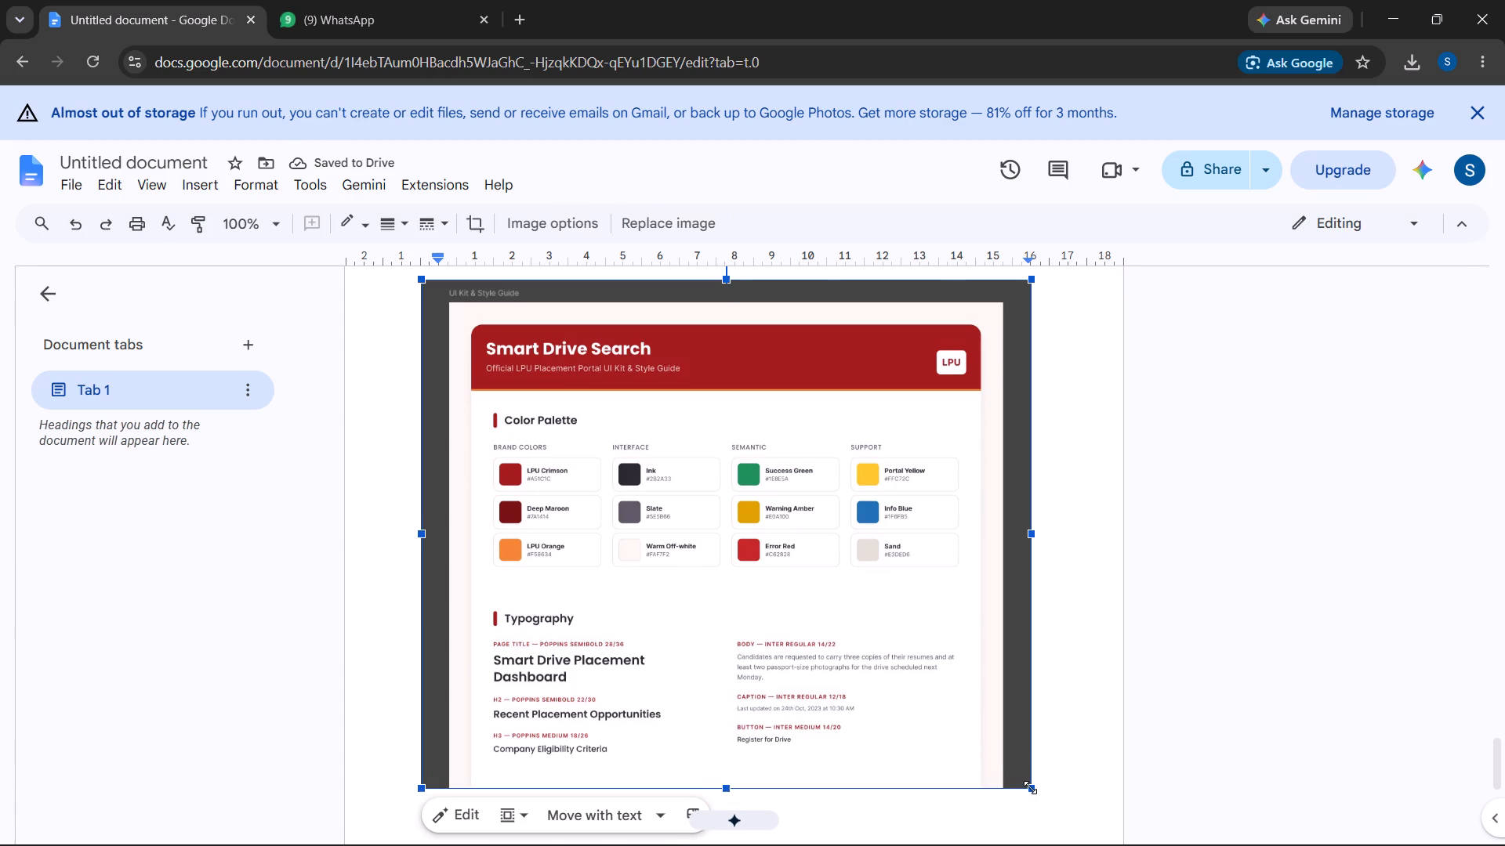
drag(1030, 787, 1055, 798)
scroll(1055, 798, up, 2)
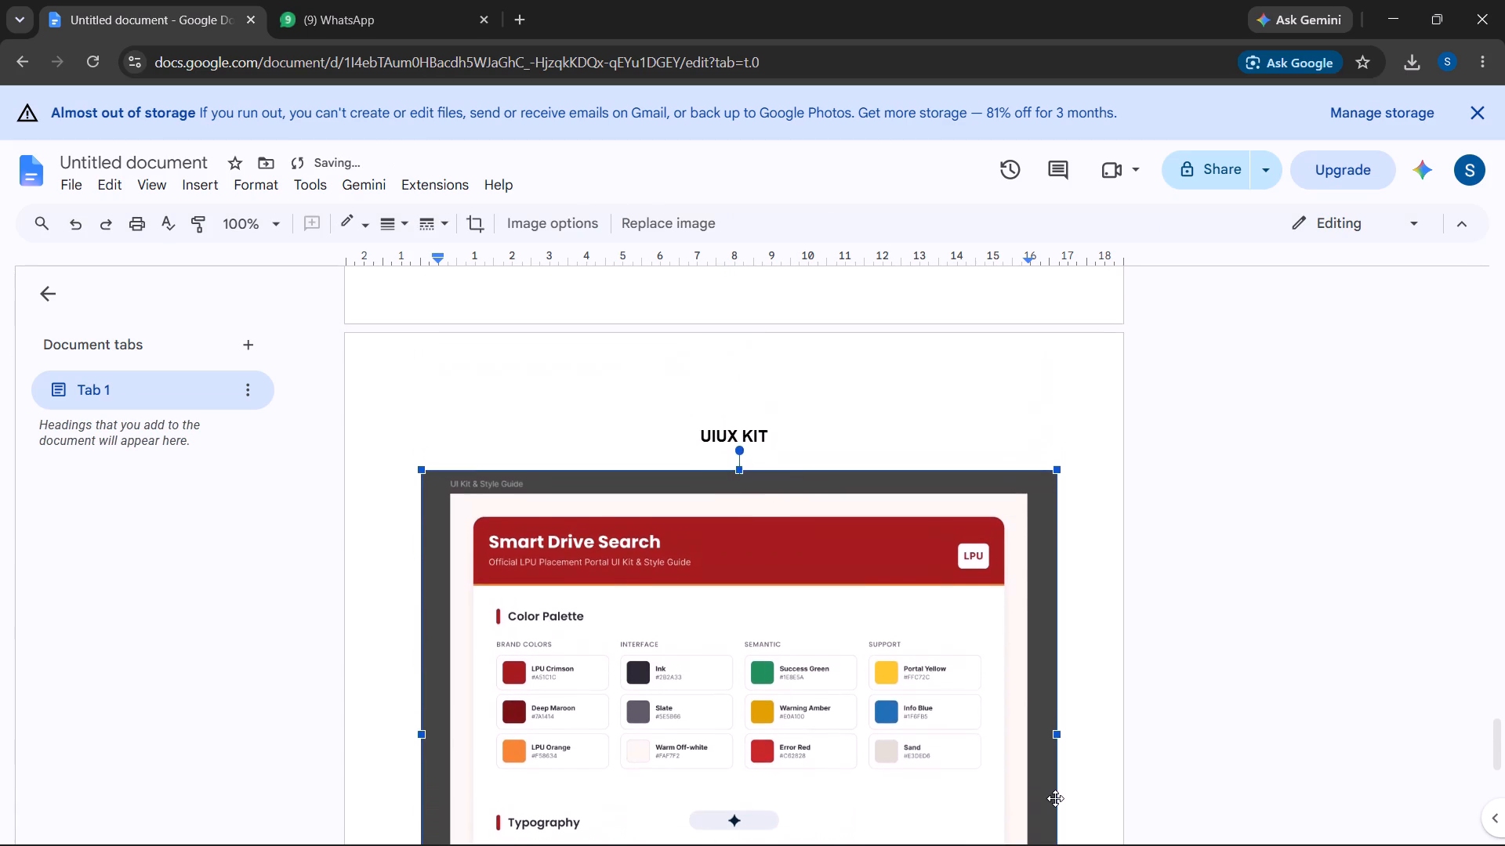
scroll(1055, 798, down, 3)
scroll(1055, 798, up, 1)
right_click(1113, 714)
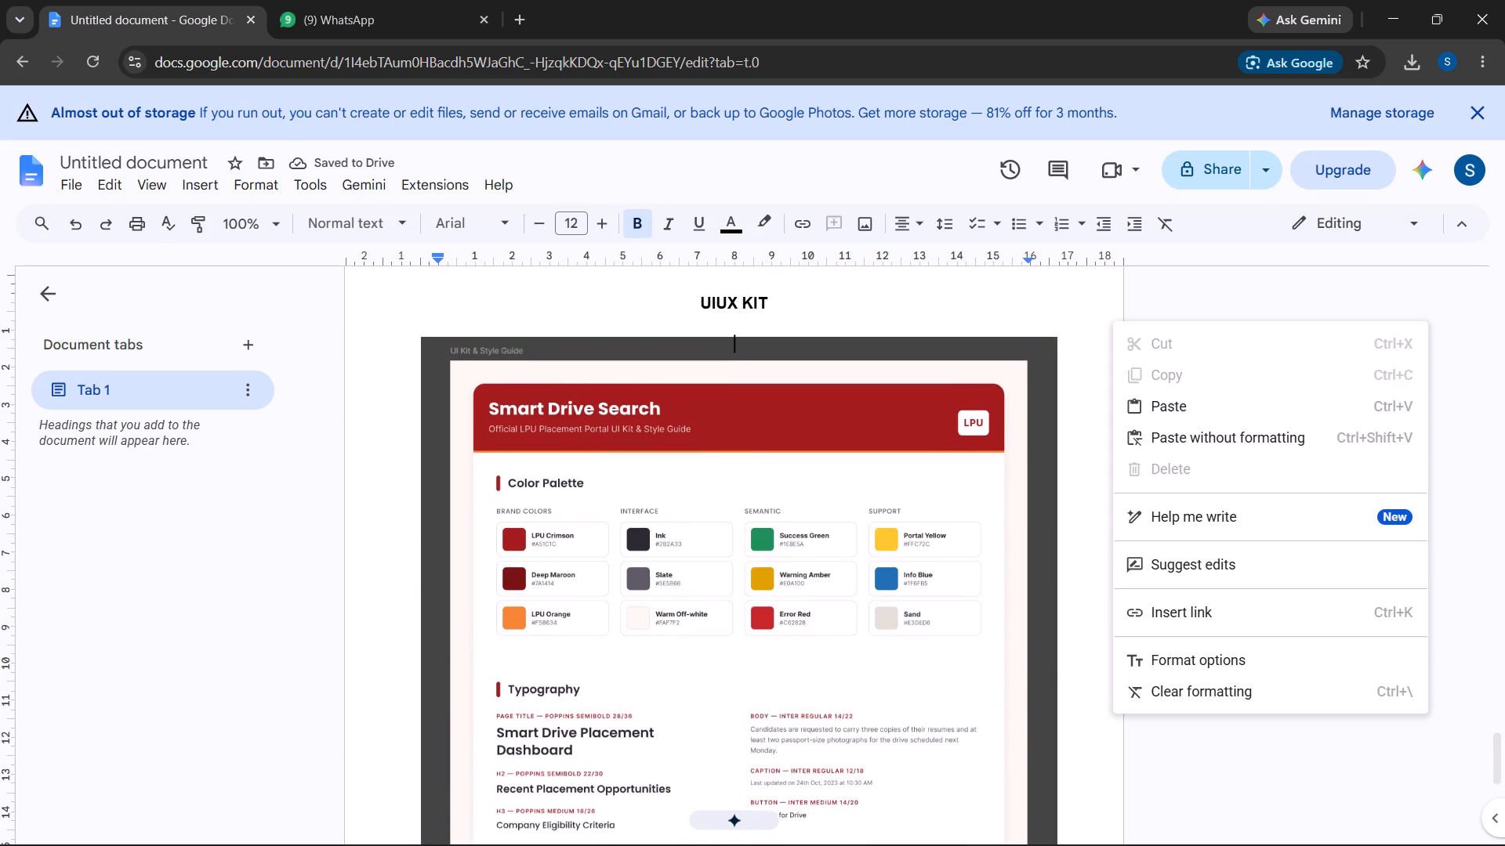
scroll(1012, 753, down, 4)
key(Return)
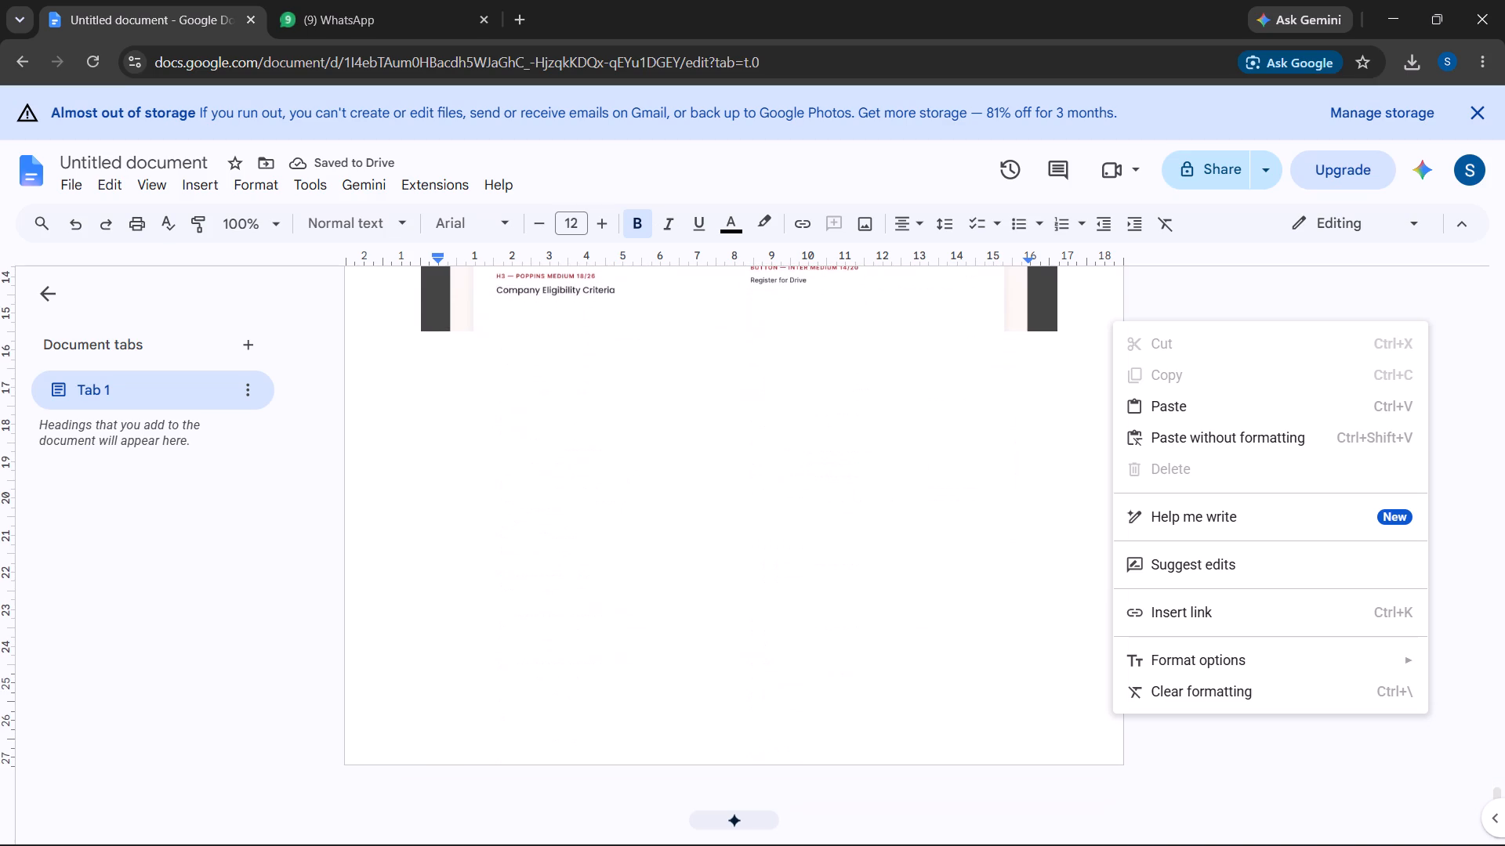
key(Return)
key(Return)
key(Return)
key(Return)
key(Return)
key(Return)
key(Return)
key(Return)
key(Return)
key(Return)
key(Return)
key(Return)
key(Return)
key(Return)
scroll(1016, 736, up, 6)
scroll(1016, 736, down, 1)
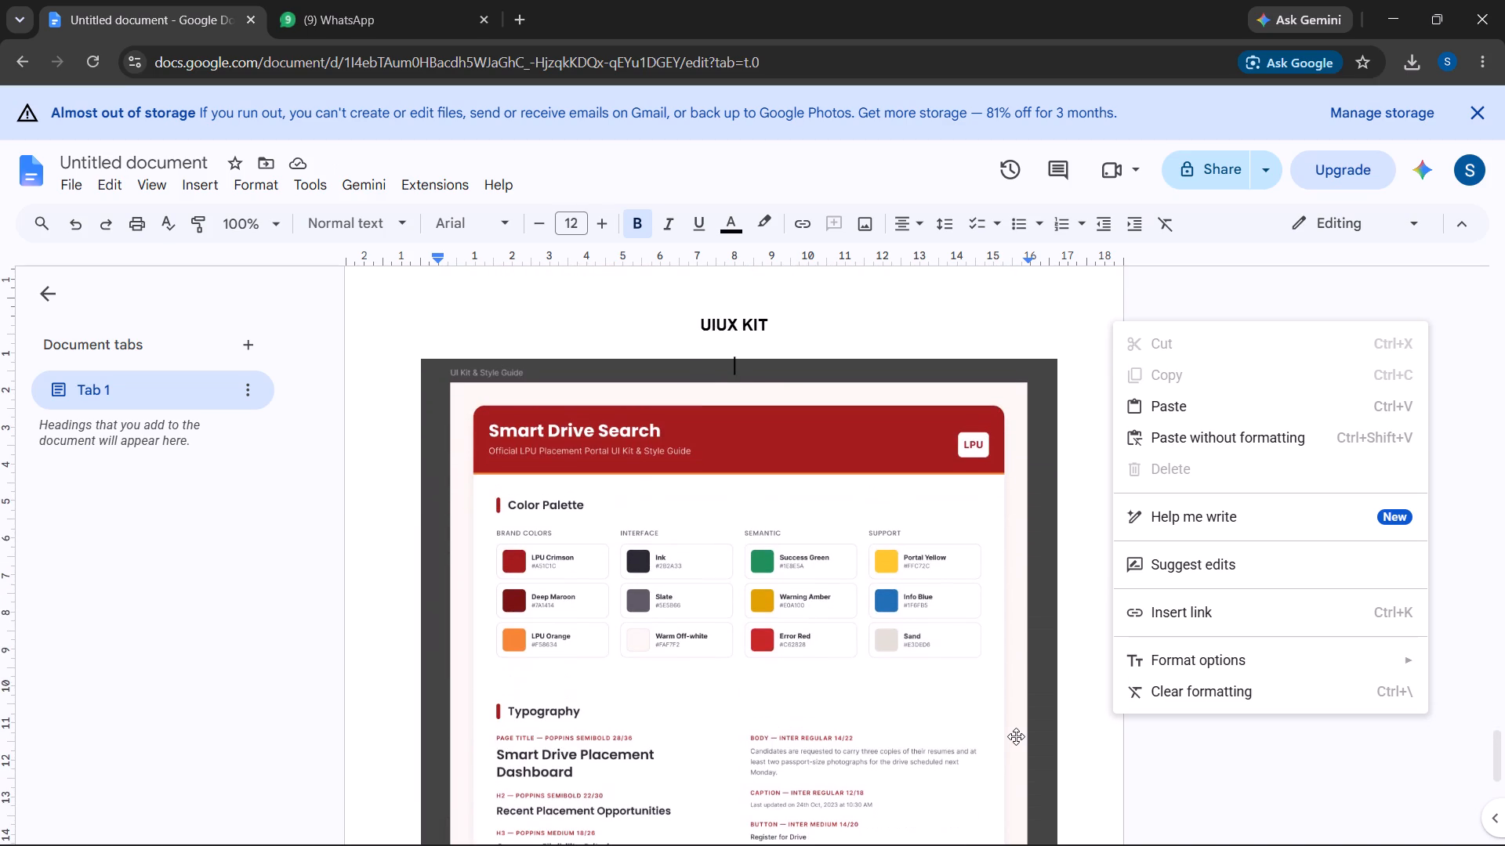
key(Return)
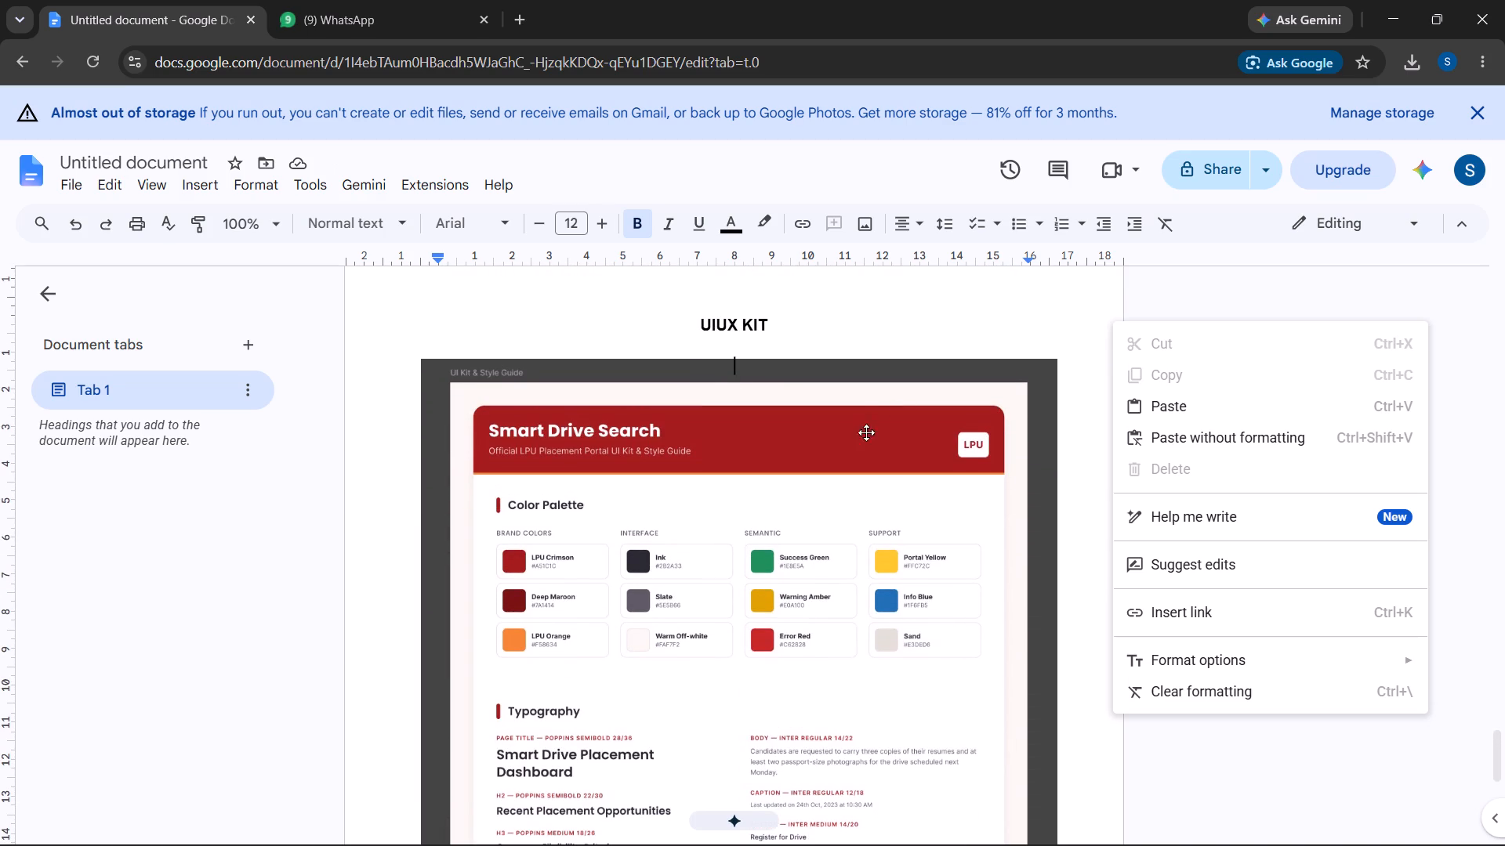
Add blank lines below the UIUX KIT heading until the text cursor sits just below the UI kit image.
click(856, 349)
key(Return)
key(Return)
key(Return)
key(Return)
key(Return)
key(Return)
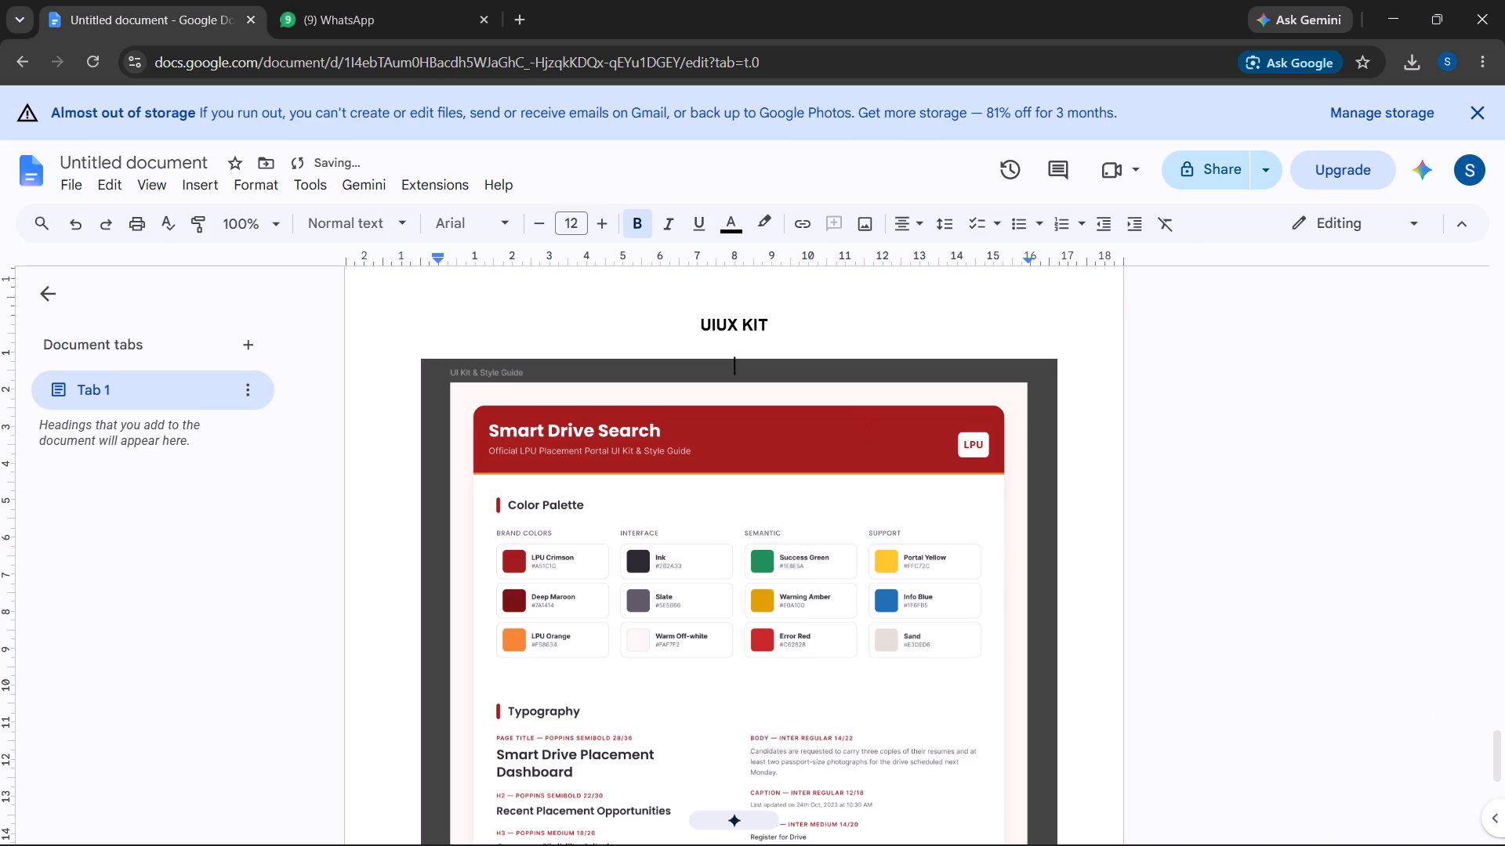
key(Return)
key(Return)
key(Return)
key(Return)
key(Return)
key(Return)
key(Return)
key(Return)
key(Return)
key(Return)
key(Return)
key(Return)
key(Return)
key(Return)
key(Return)
key(Return)
key(Return)
key(Return)
key(Return)
key(Return)
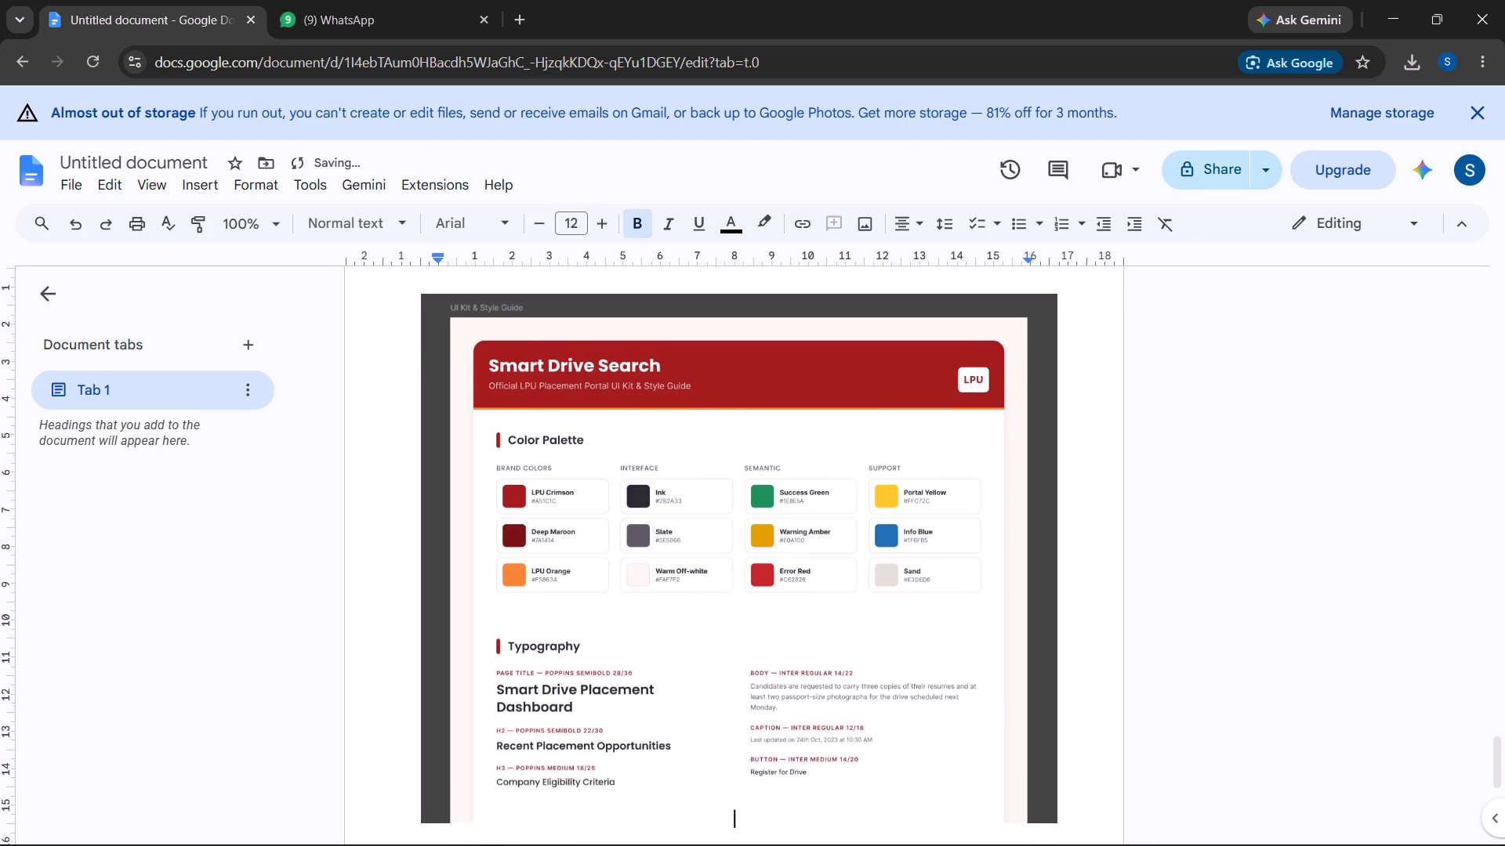
key(Return)
key(Return)
key(BackSpace)
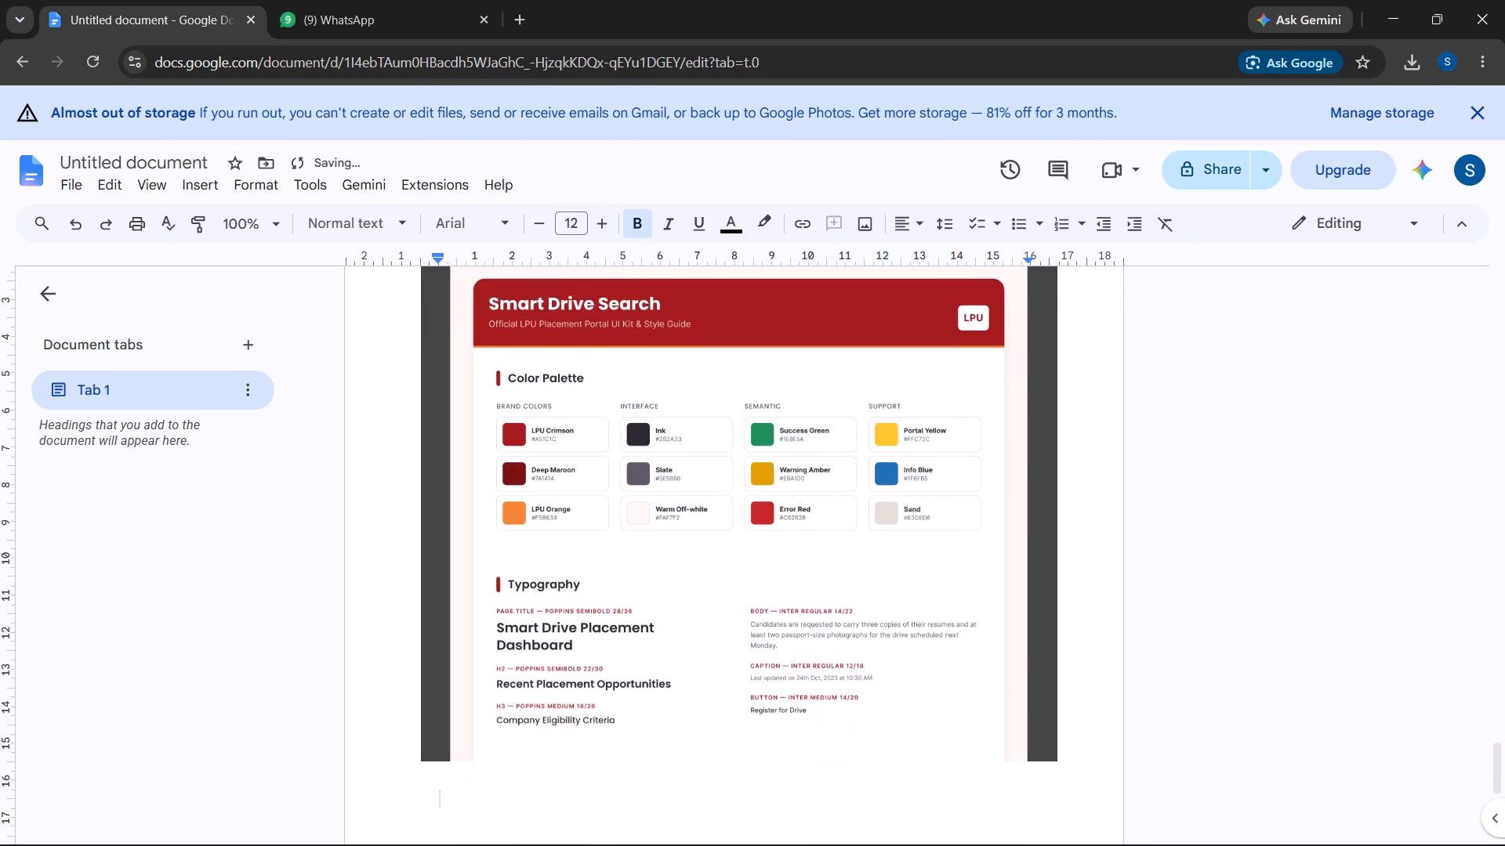
key(BackSpace)
key(BackSpace)
key(Return)
key(Return)
key(Return)
key(BackSpace)
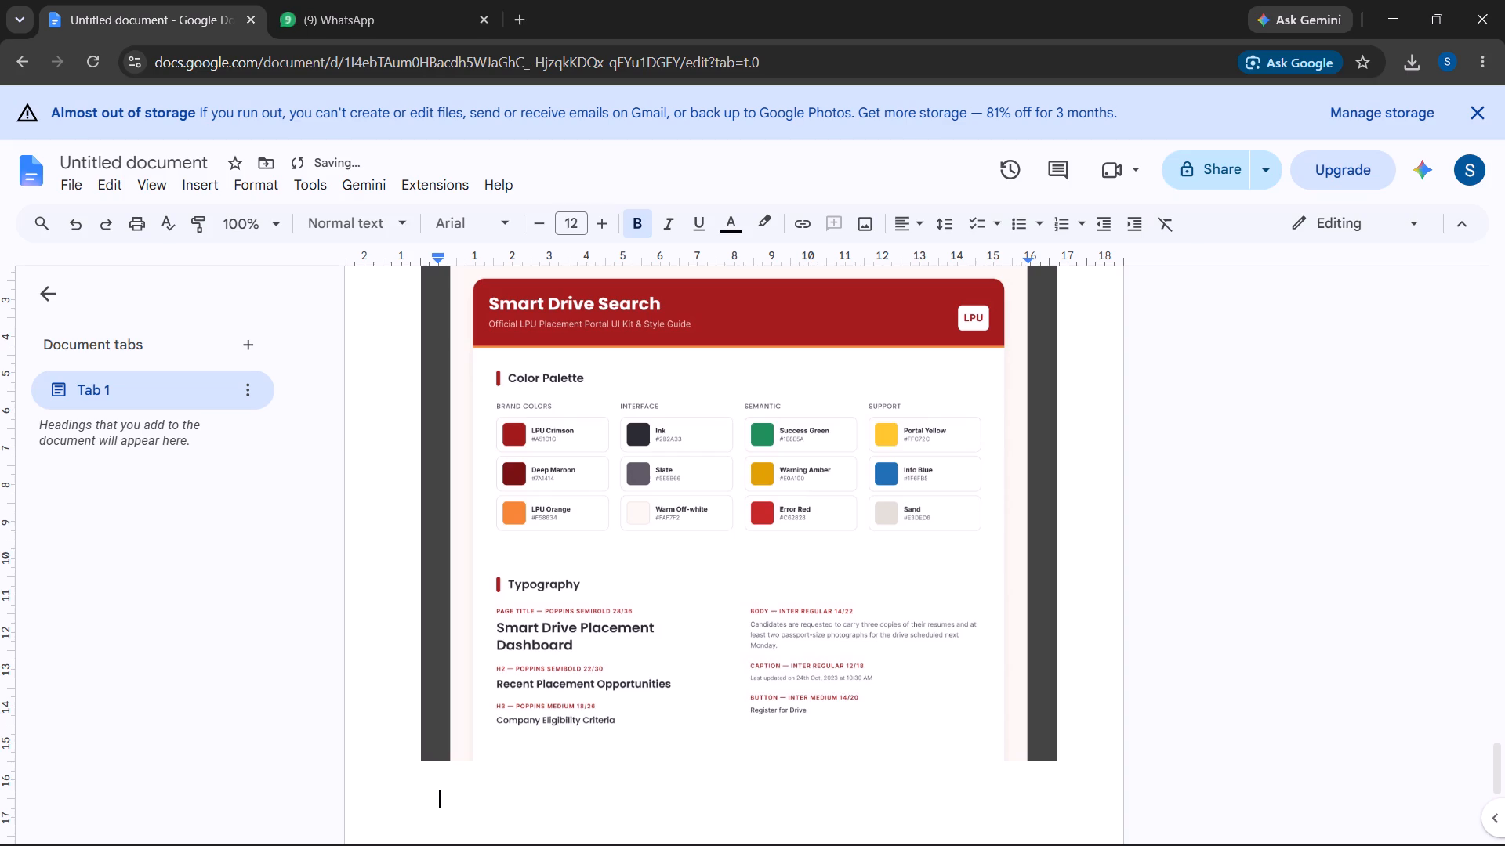
key(Return)
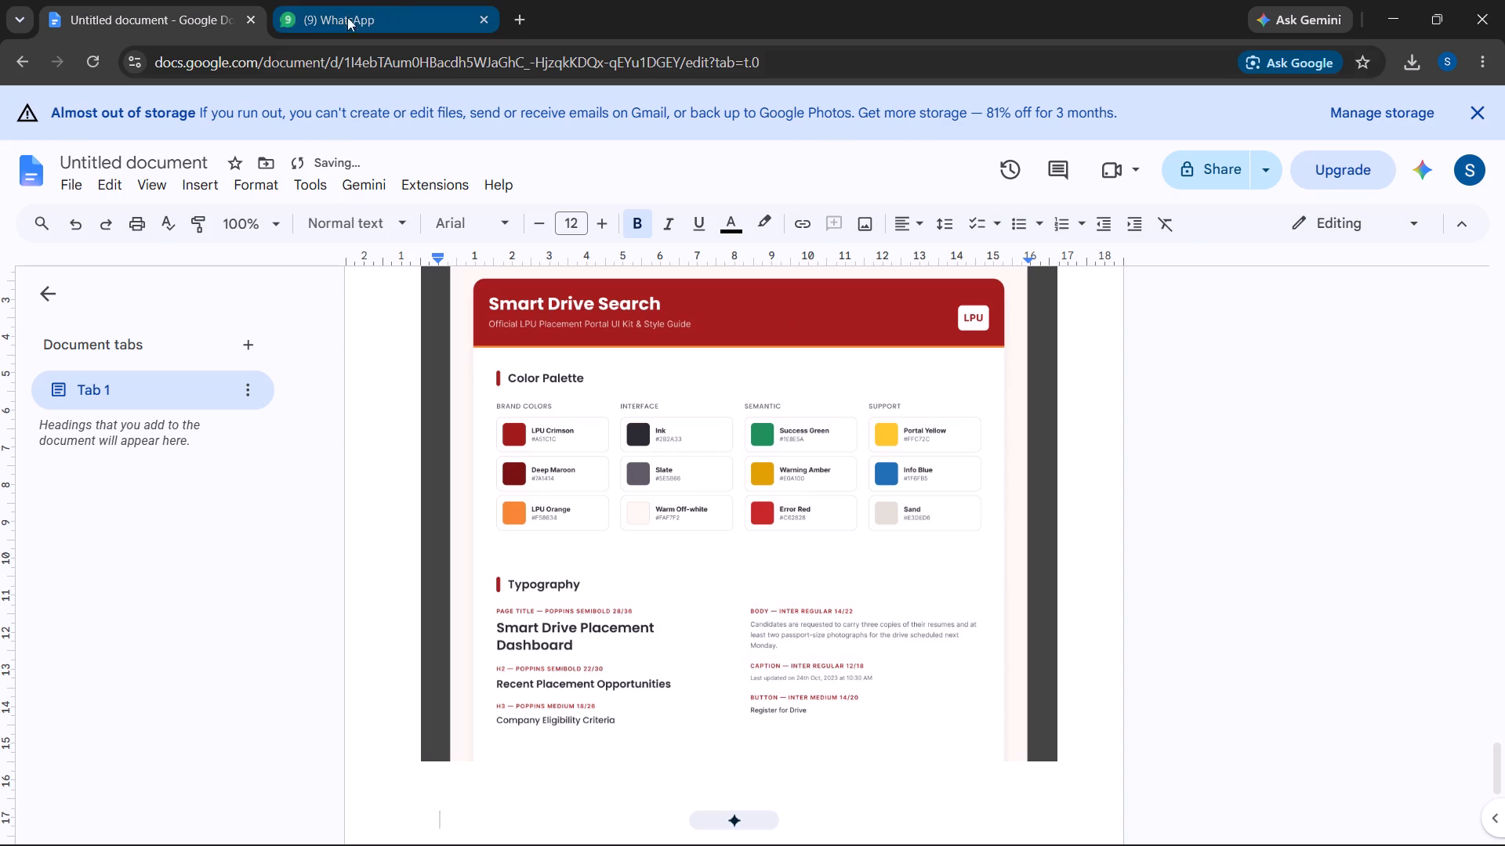
Add two more blank lines directly after the UIUX KIT heading.
scroll(207, 183, down, 5)
scroll(686, 651, down, 5)
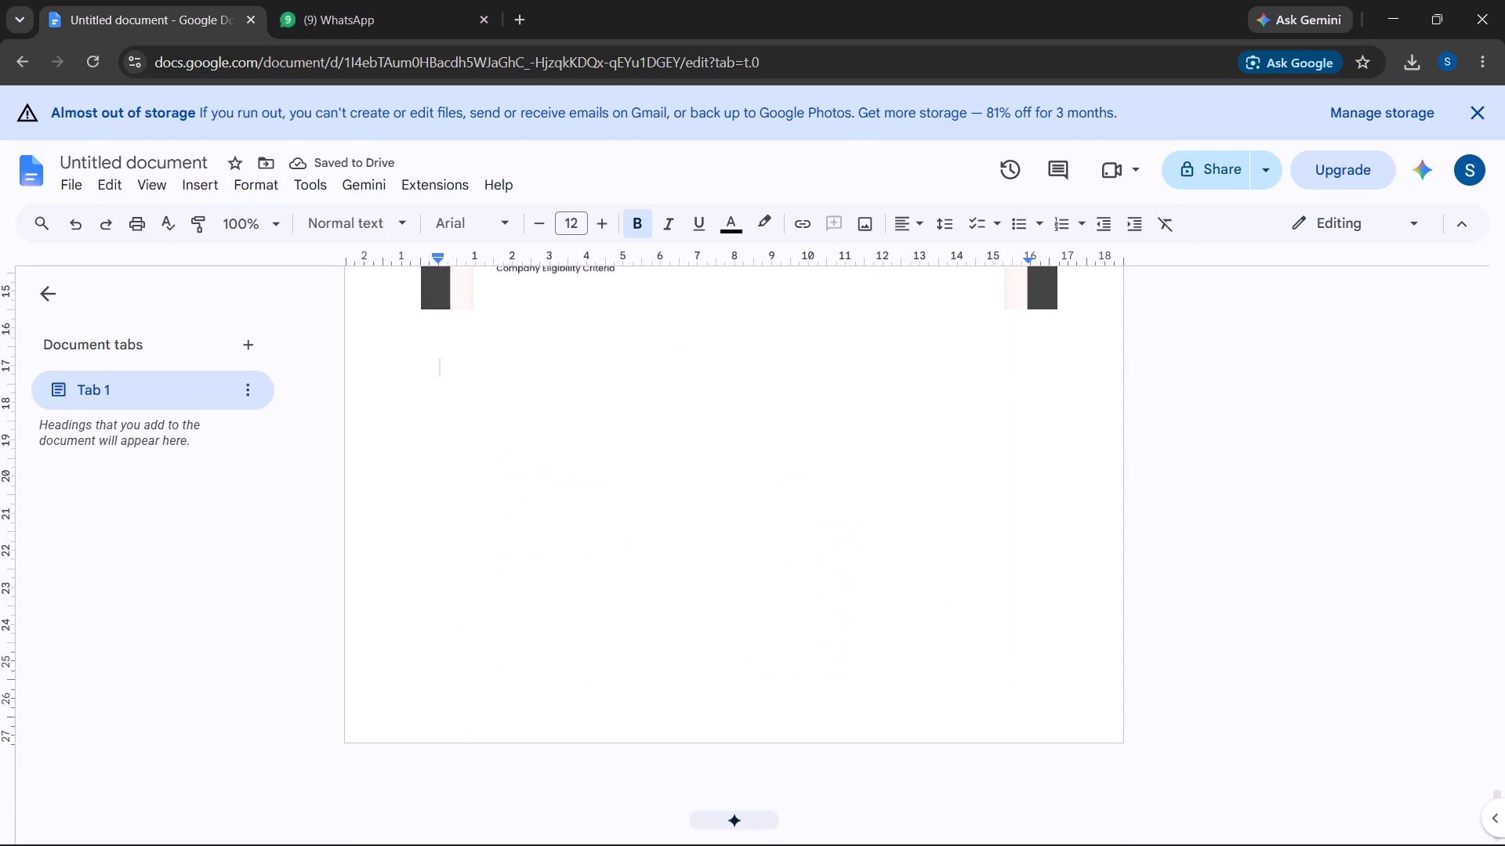
scroll(686, 651, up, 8)
click(816, 673)
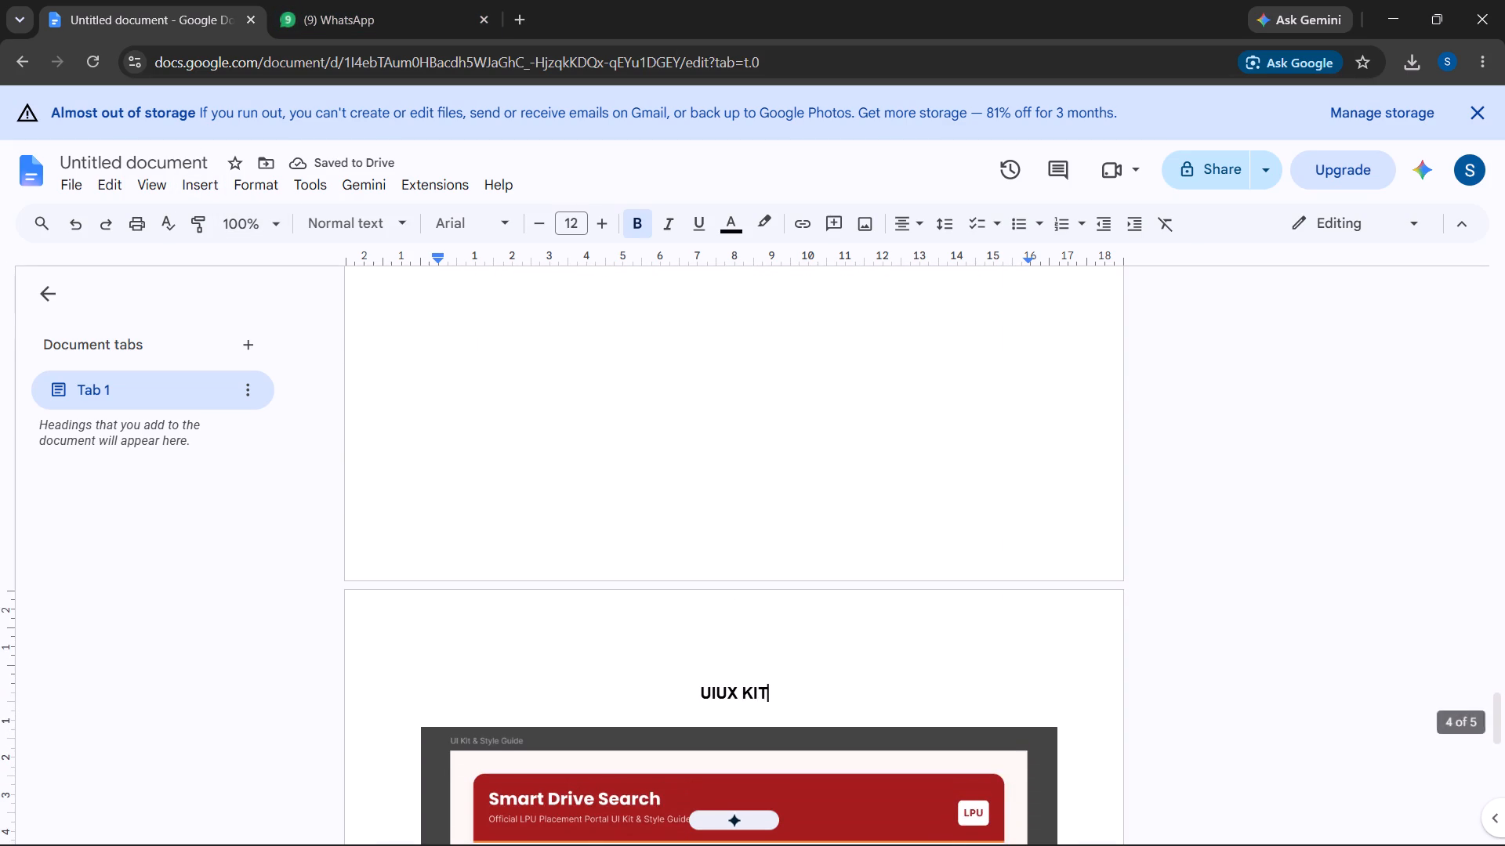
key(Return)
key(Return)
scroll(816, 673, down, 5)
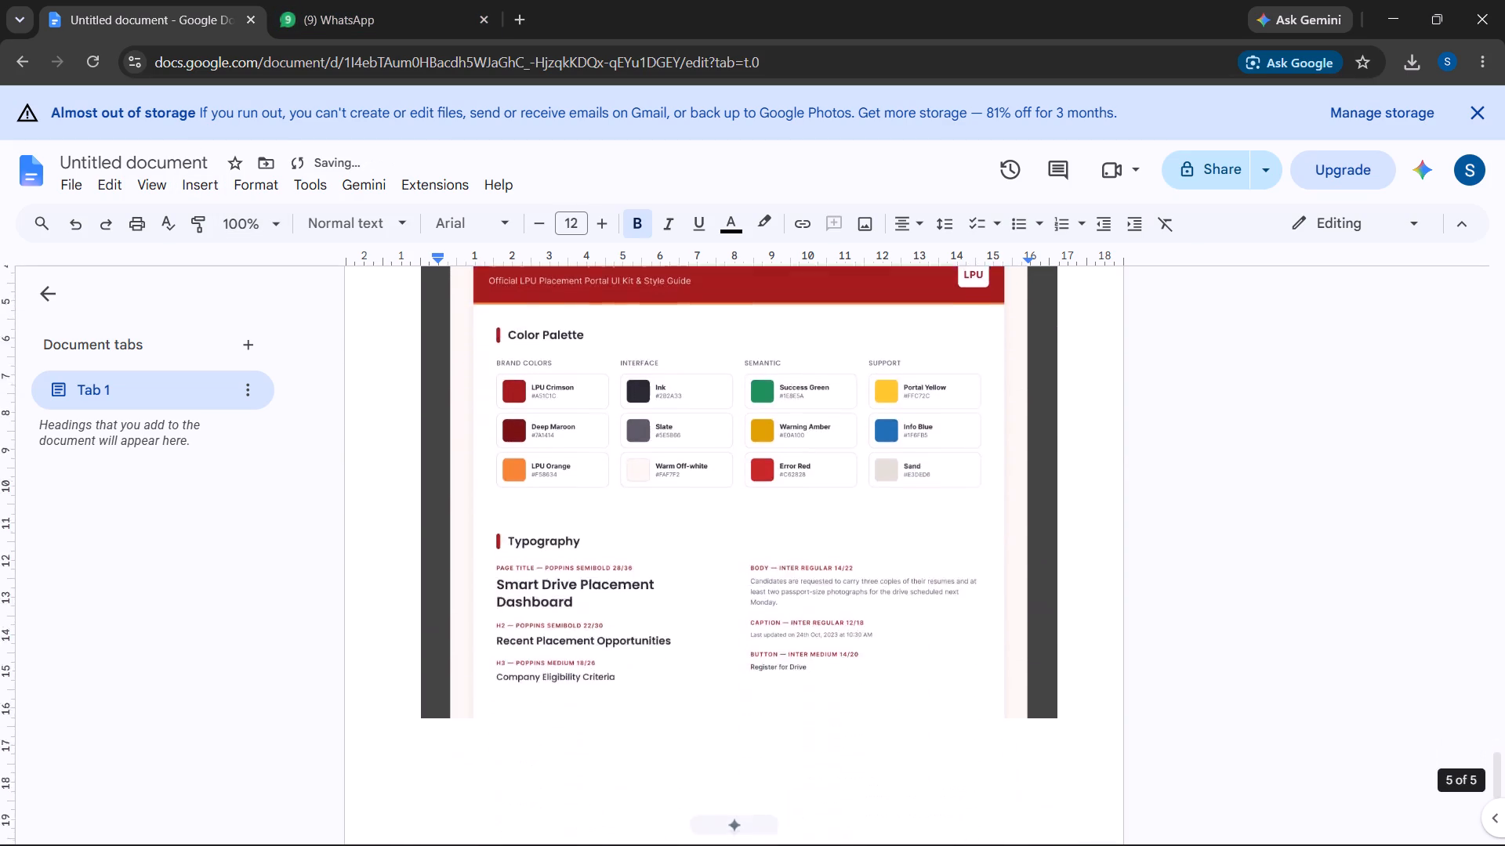
Add blank lines below the UI kit image until the text cursor reaches the start of a new page.
scroll(816, 673, down, 1)
click(792, 703)
key(Return)
key(Return)
key(Return)
key(Return)
key(Return)
key(Return)
key(Return)
key(Return)
key(Return)
key(Return)
key(Return)
key(Return)
key(Return)
key(Return)
key(Return)
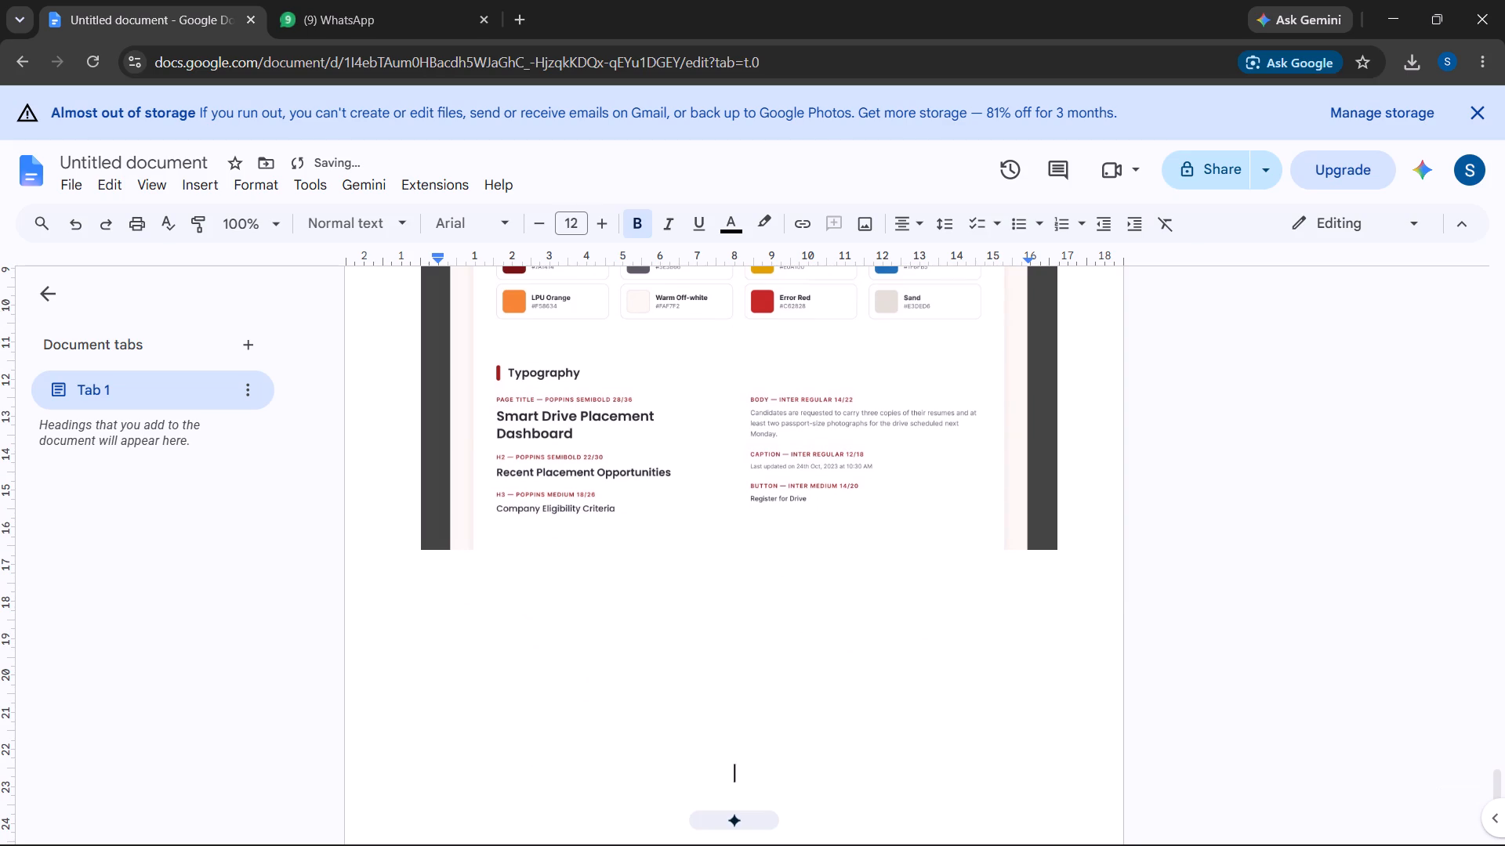
key(BackSpace)
key(BackSpace)
key(BackSpace)
key(BackSpace)
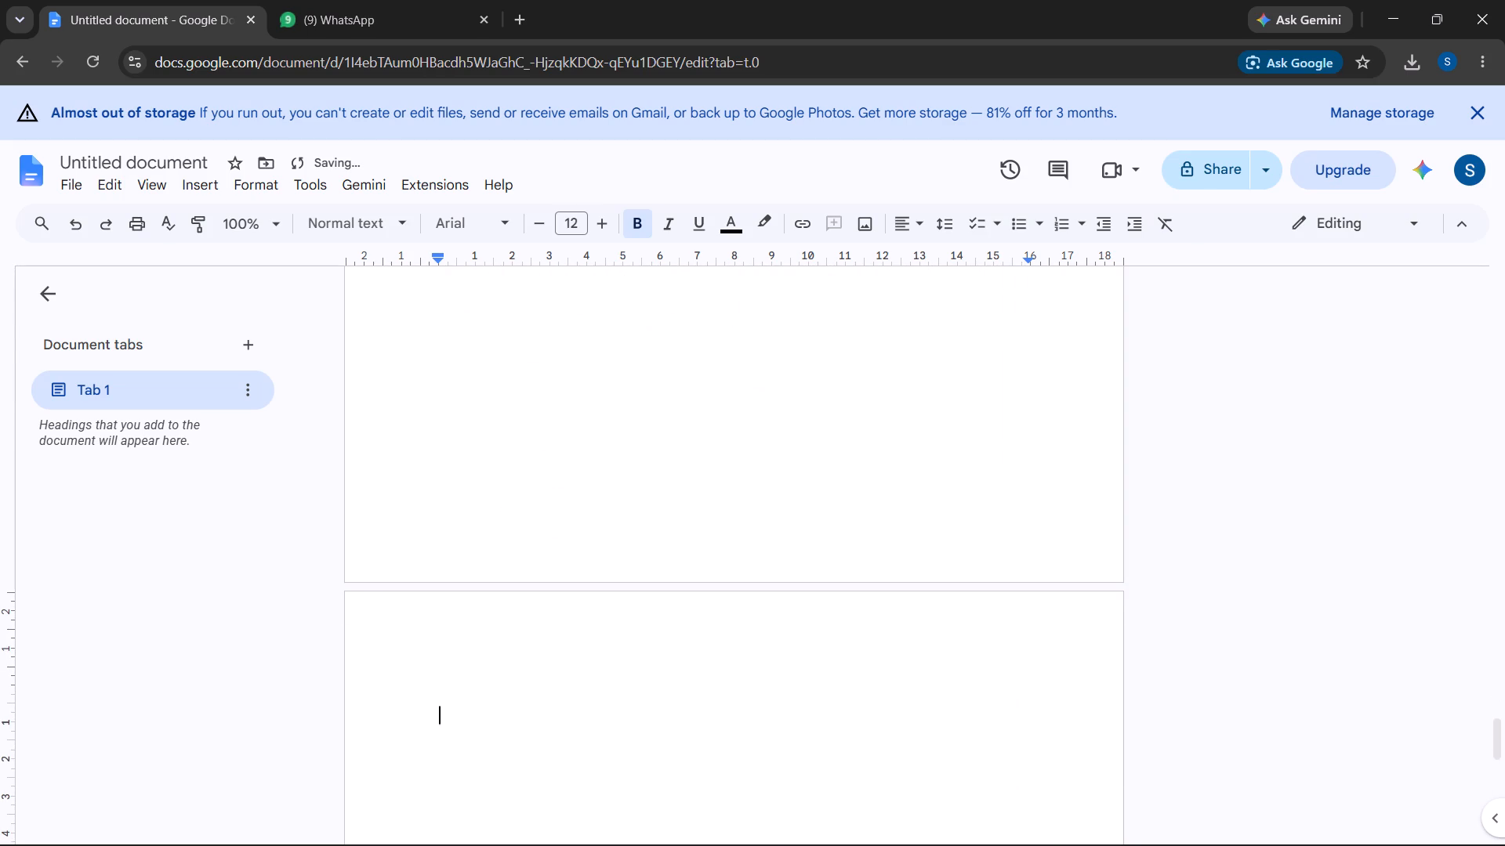
Insert the image 4.2.jpeg from the computer's Downloads folder on the new page.
click(202, 184)
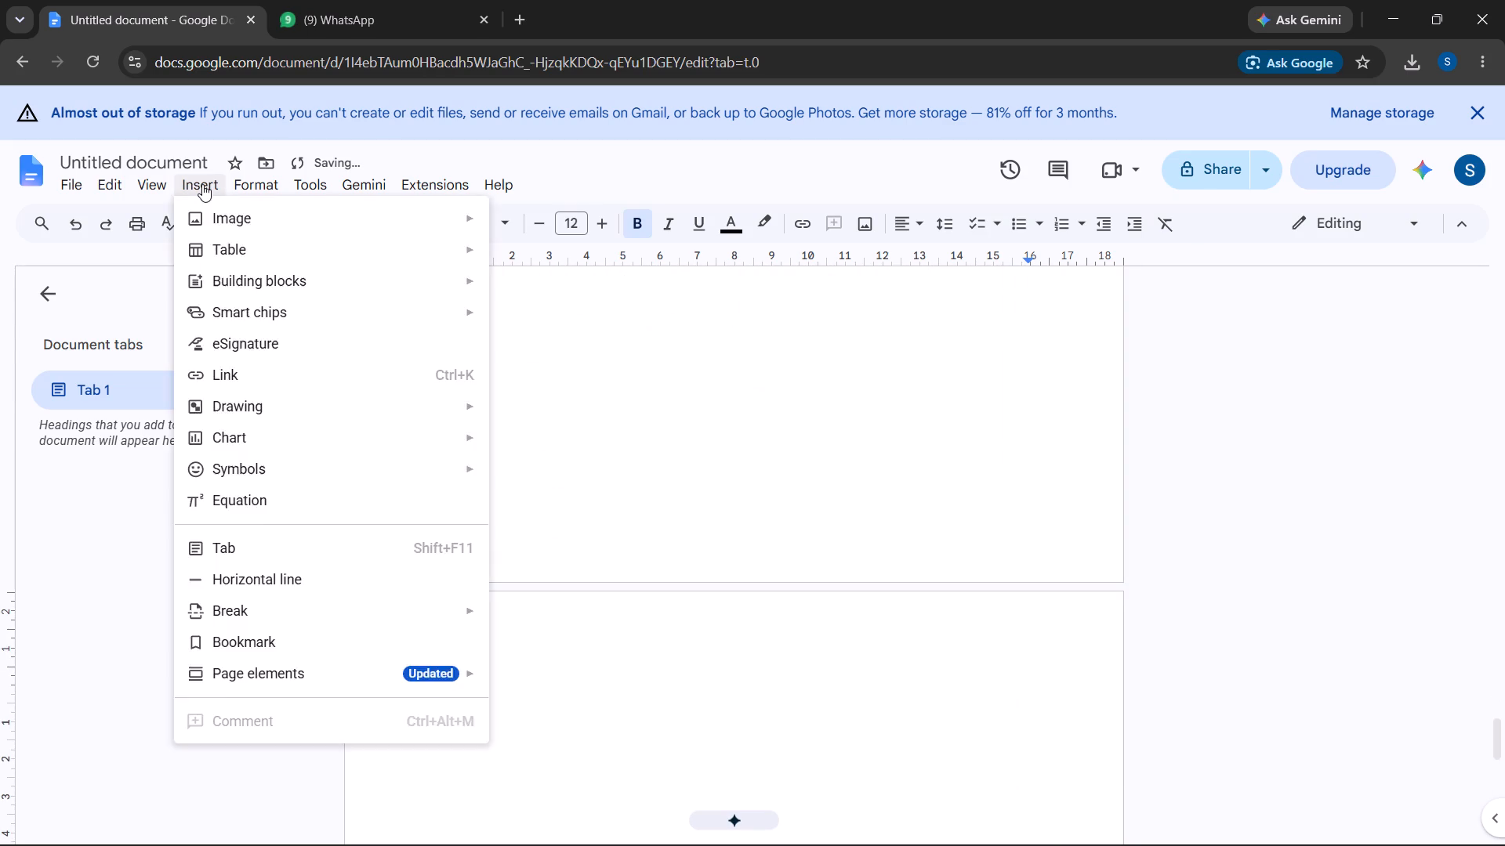
drag(247, 210, 412, 240)
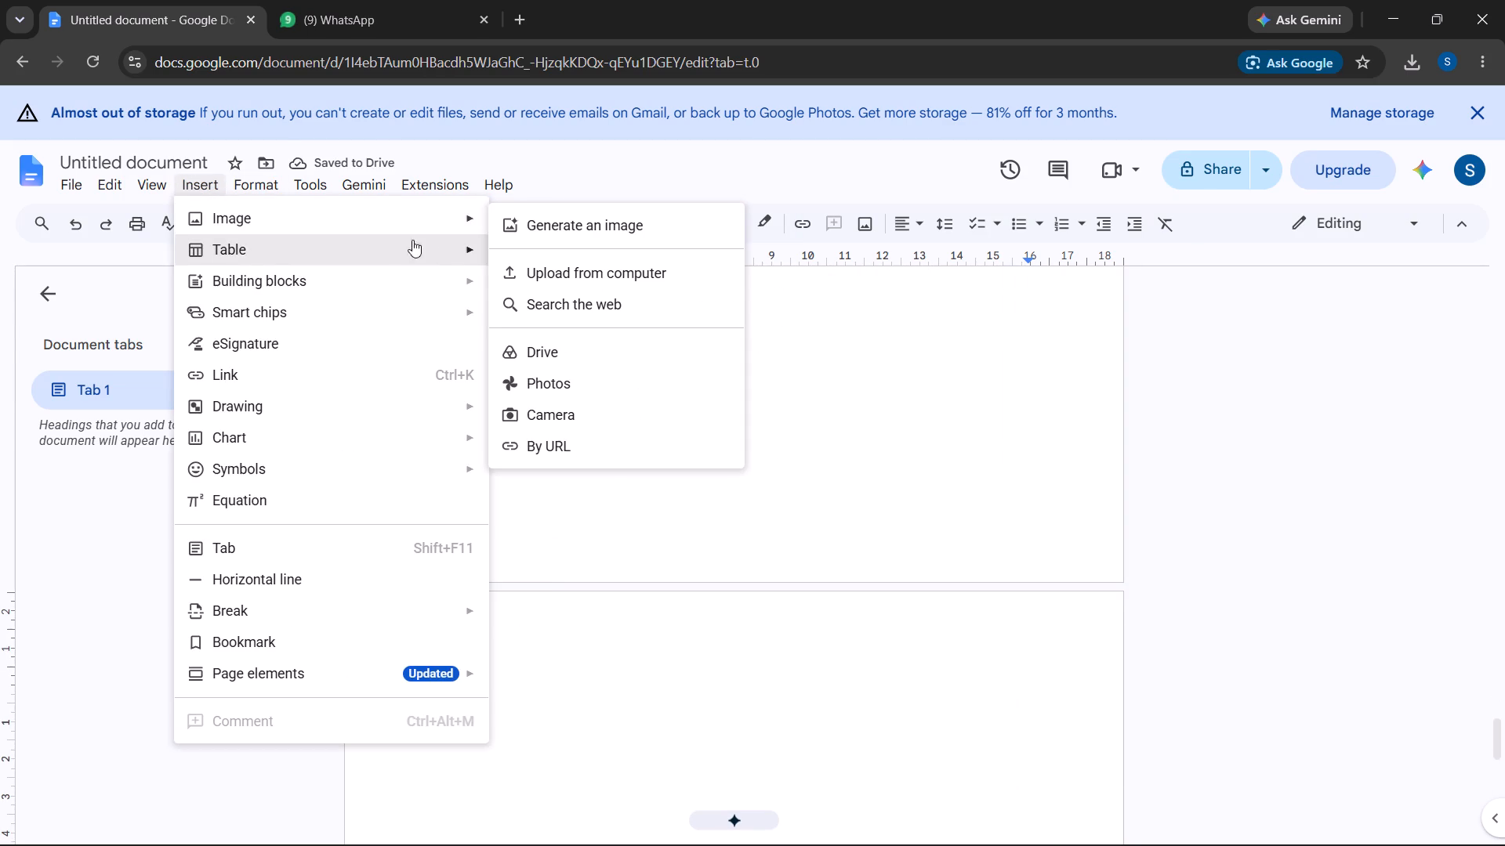
drag(412, 240, 542, 287)
click(542, 287)
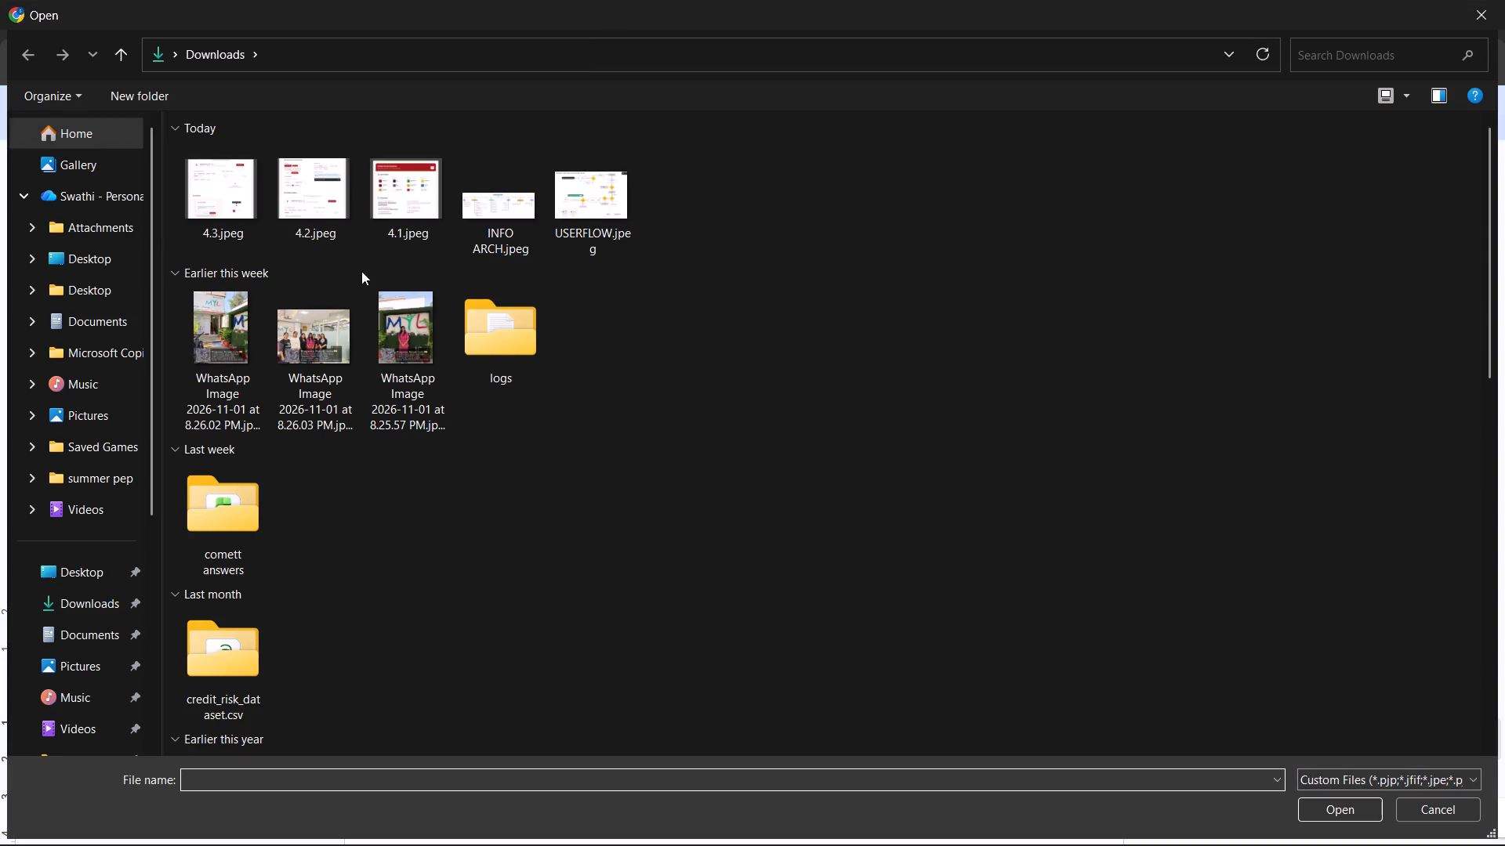
click(322, 215)
key(Return)
Insert the image 4.3.jpeg from the computer's Downloads folder on a new line below the Interactive Components image.
scroll(671, 416, up, 2)
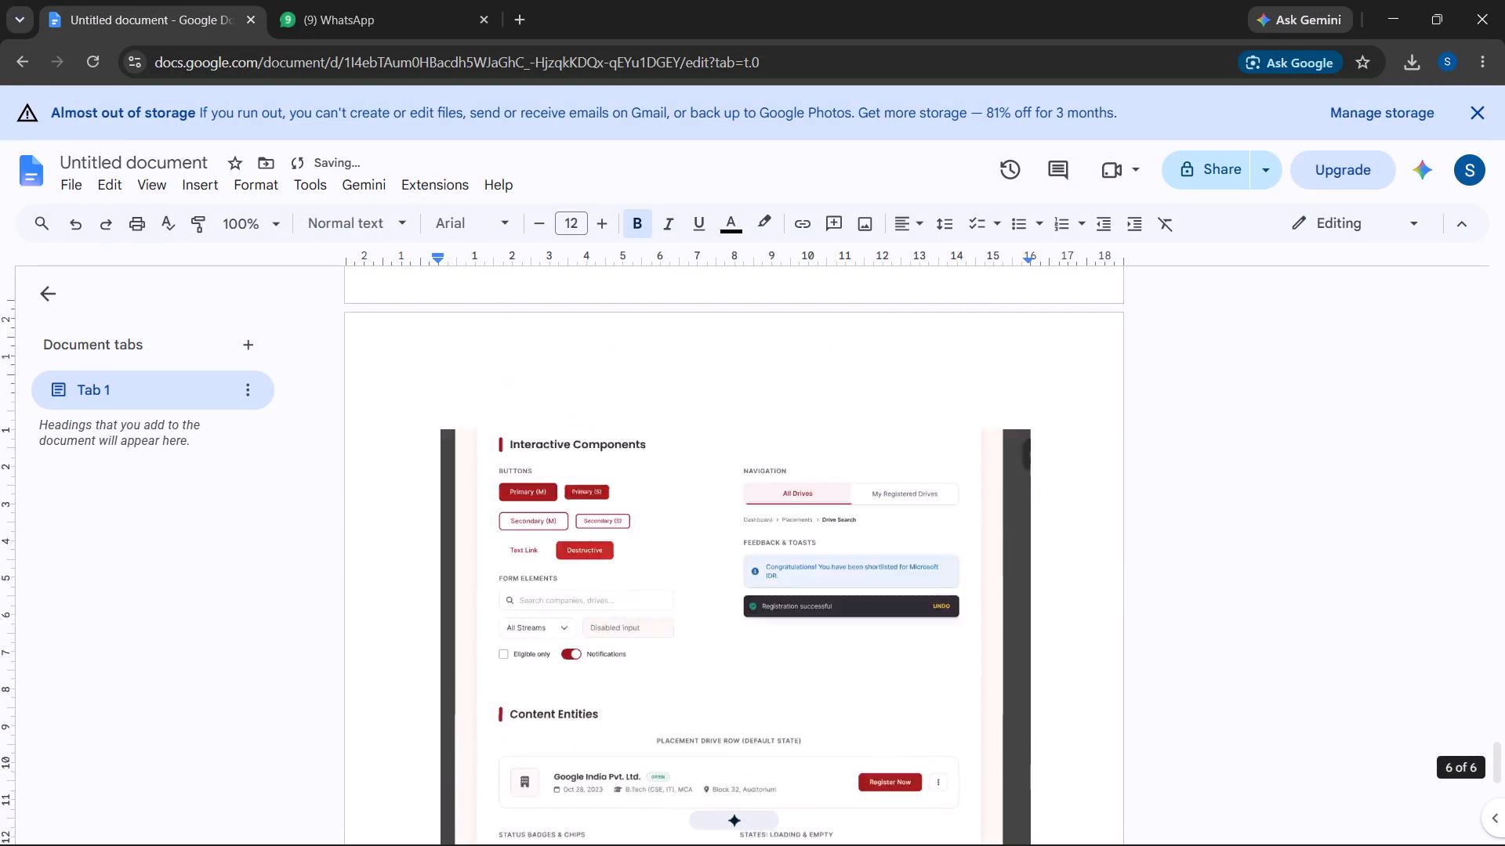
scroll(671, 416, up, 2)
scroll(671, 416, down, 4)
scroll(823, 690, down, 4)
scroll(823, 690, up, 3)
key(Return)
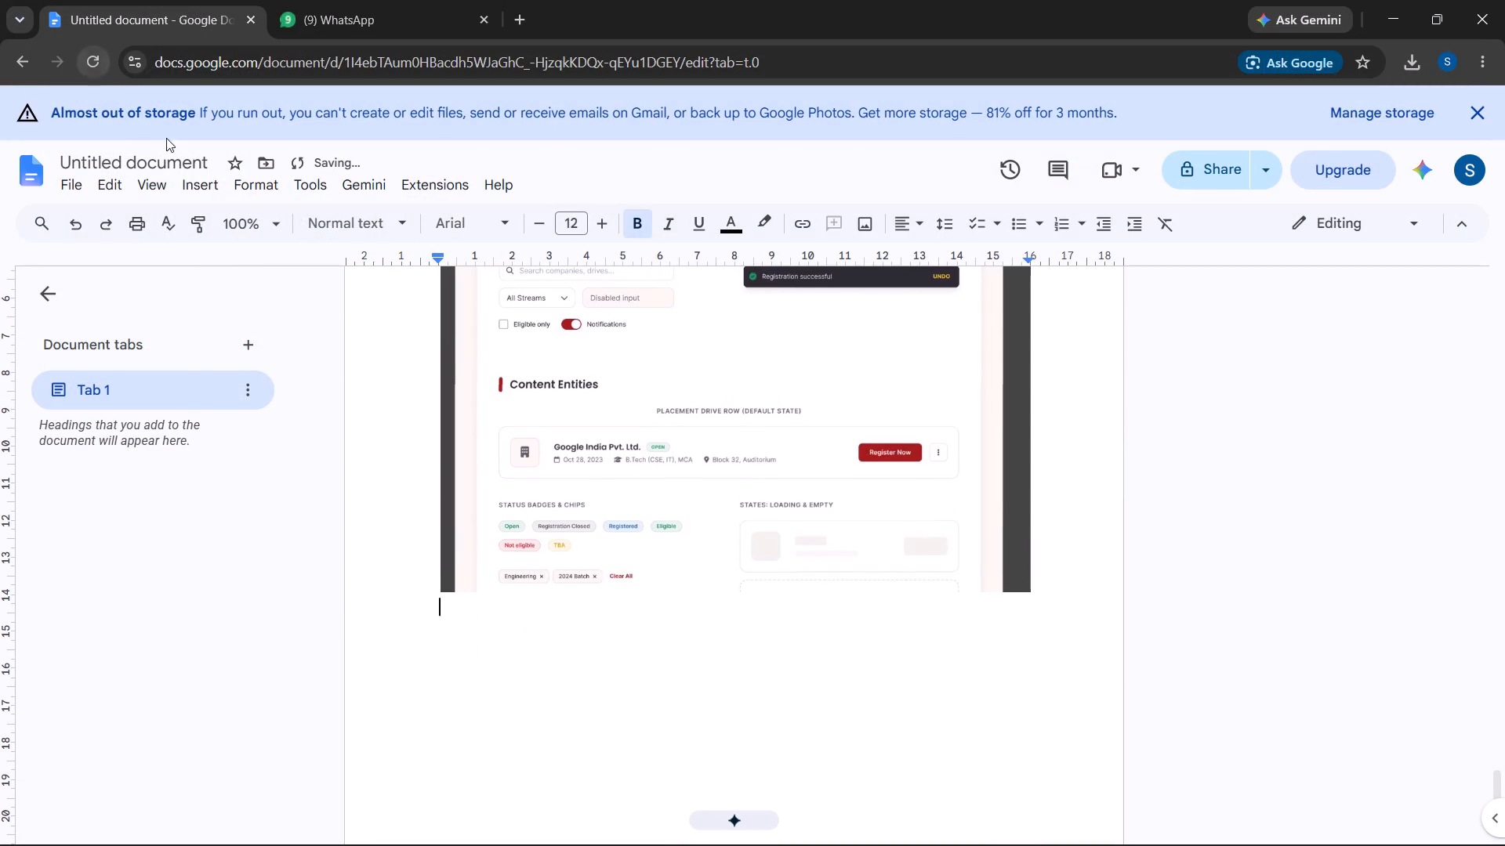
click(194, 179)
click(252, 206)
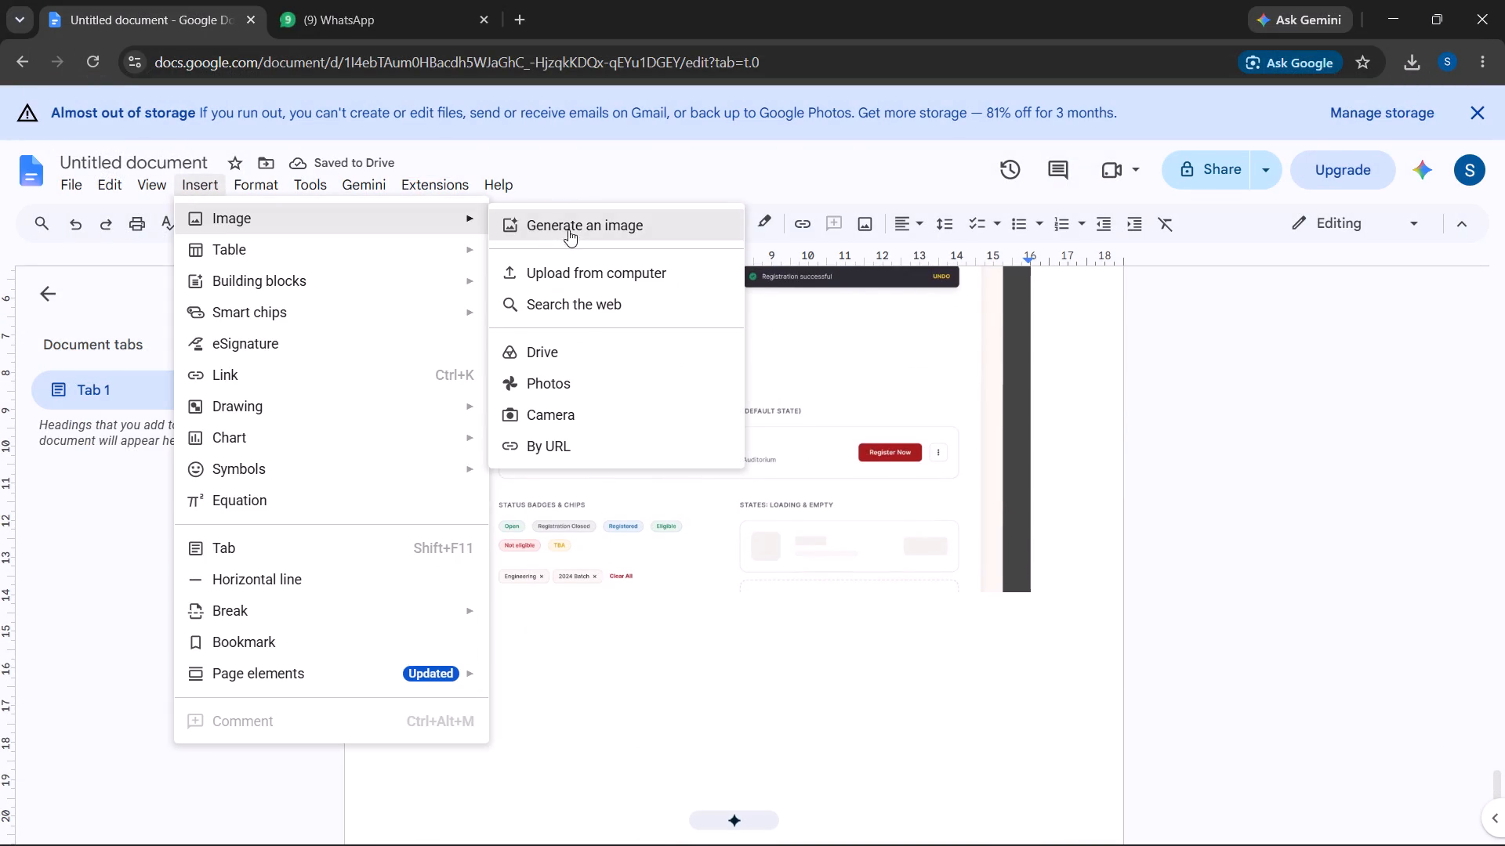
click(564, 274)
click(245, 212)
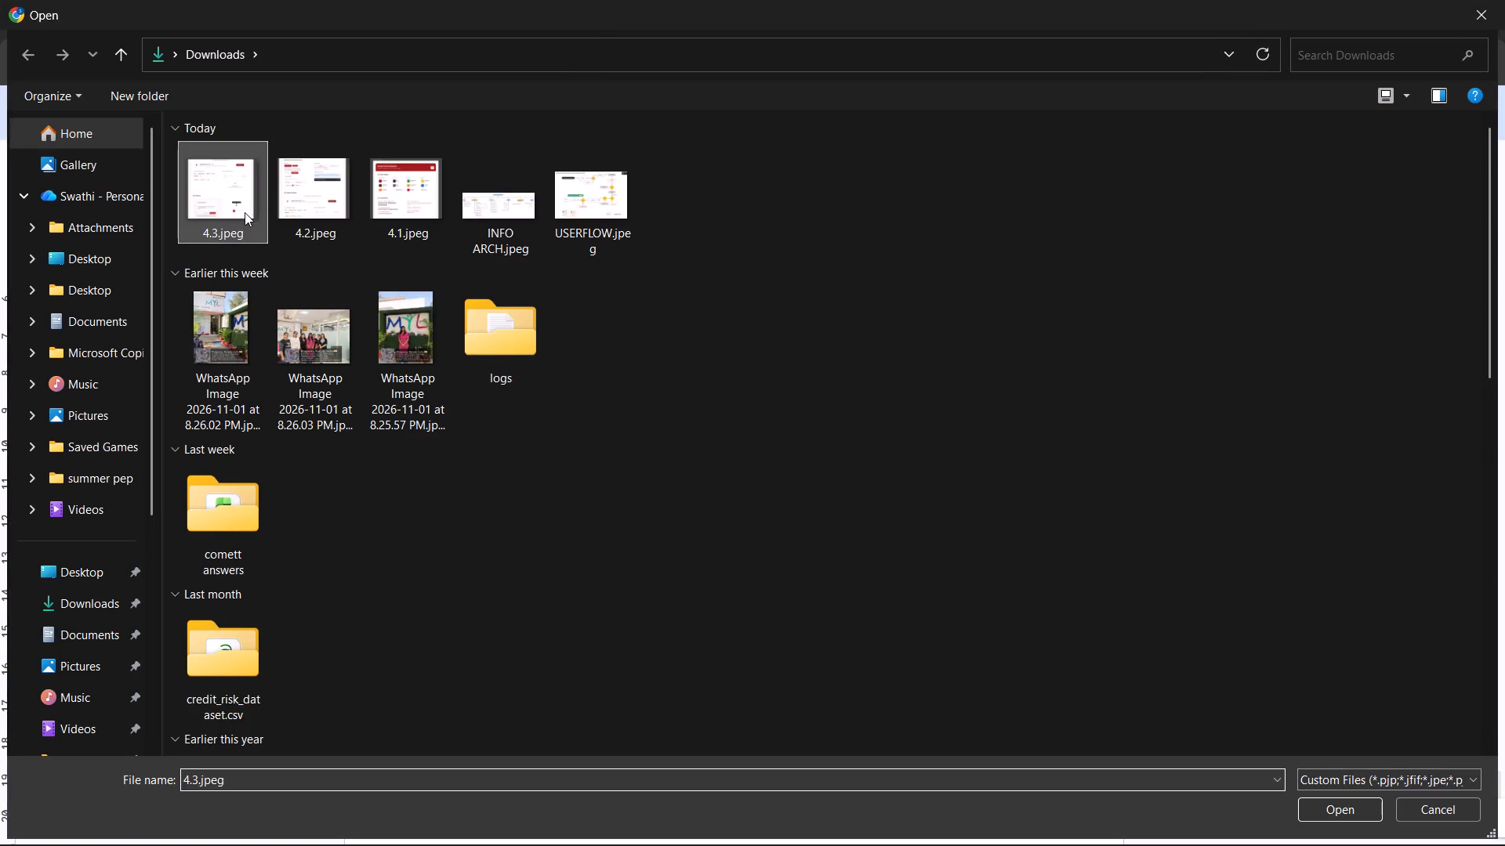
key(Return)
Review the layout of the UIUX KIT heading and its inserted images across the pages.
scroll(245, 212, up, 4)
scroll(537, 221, up, 2)
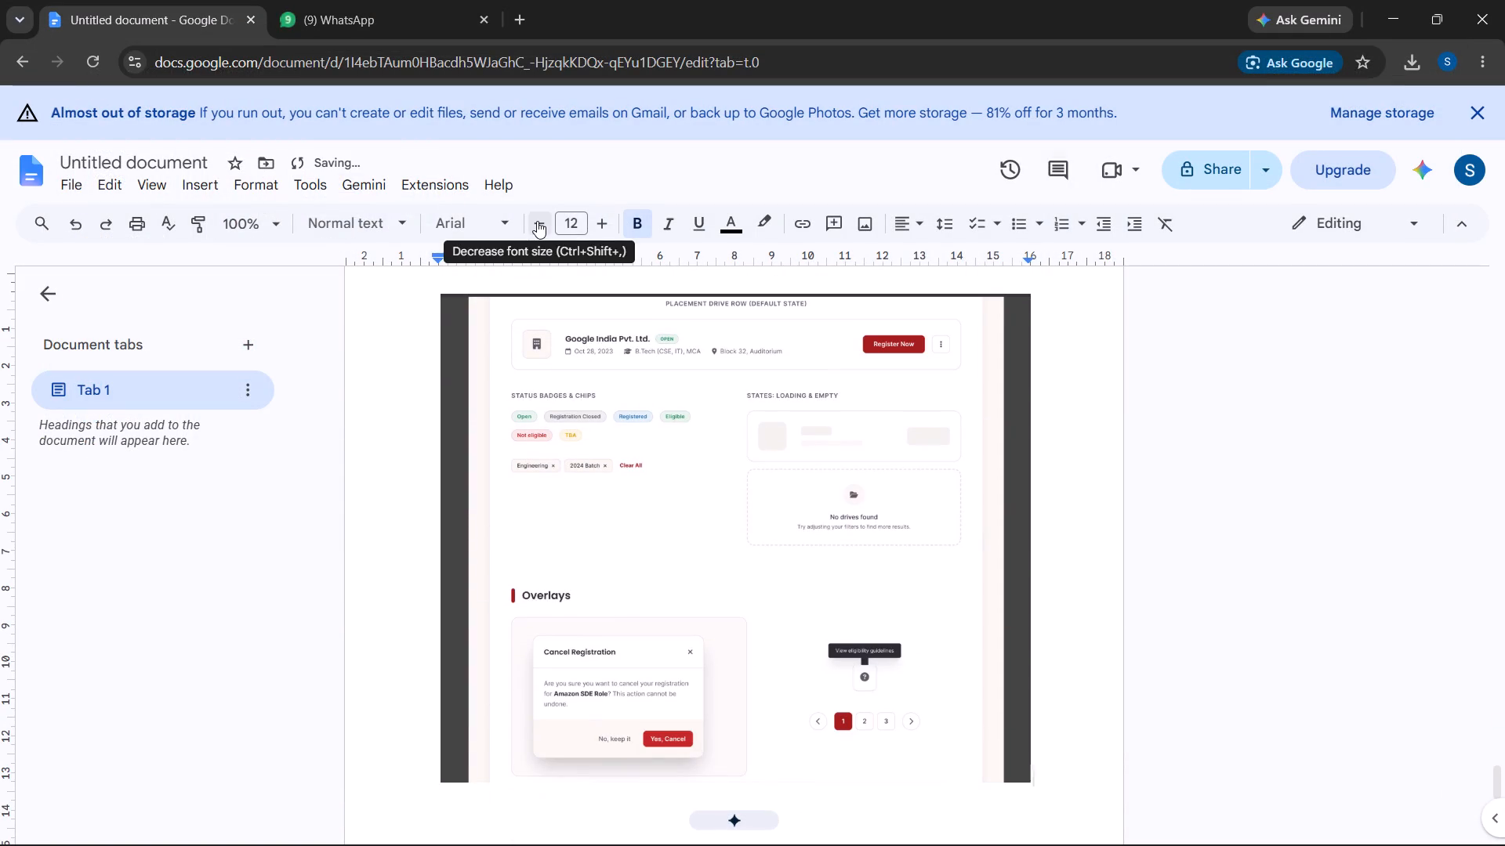
scroll(691, 494, up, 5)
scroll(691, 494, down, 2)
scroll(691, 494, up, 5)
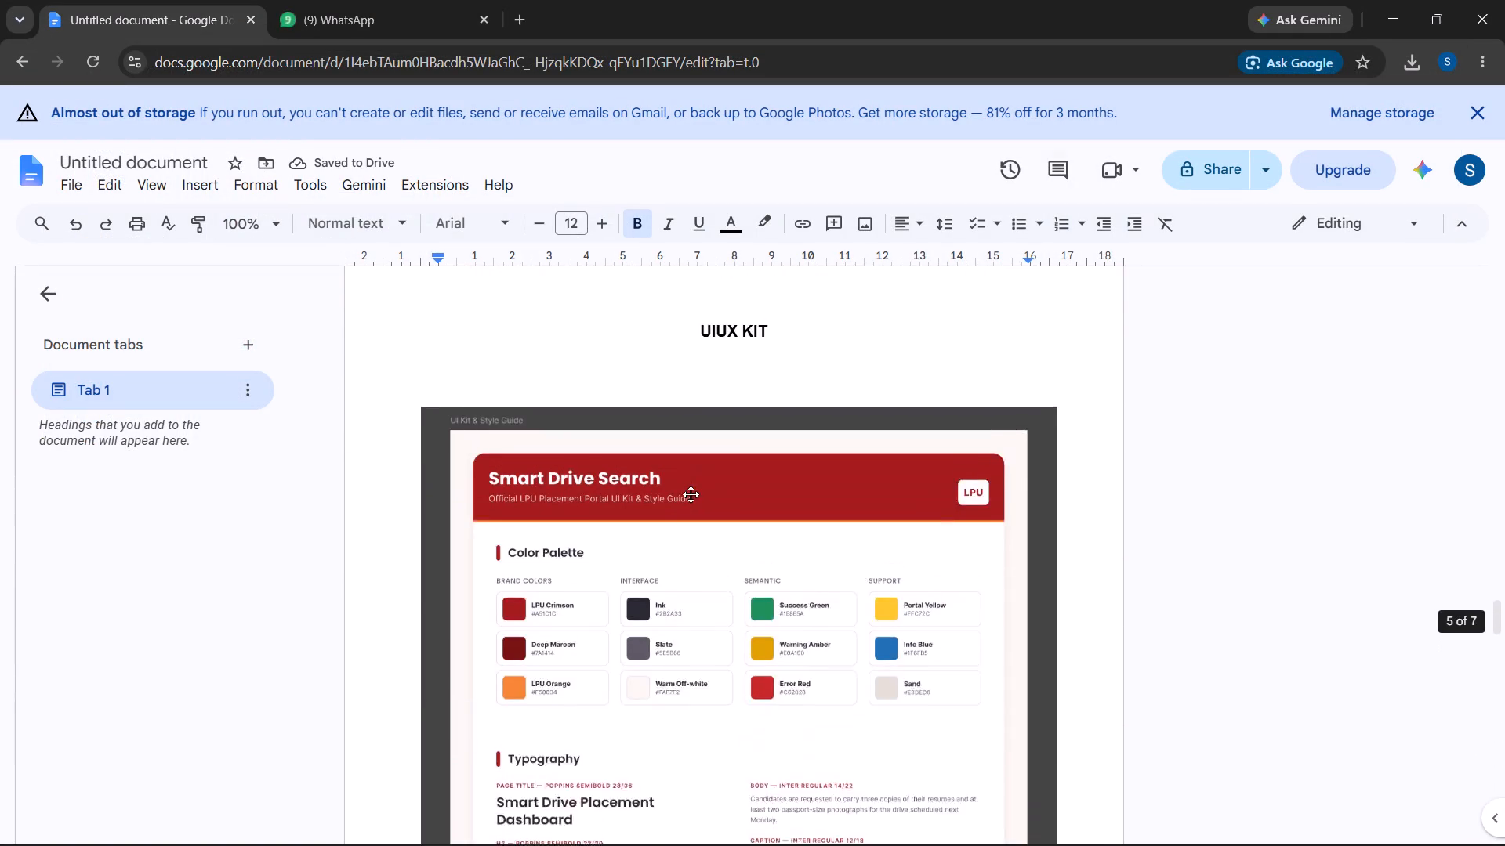
scroll(691, 494, up, 1)
scroll(691, 494, down, 7)
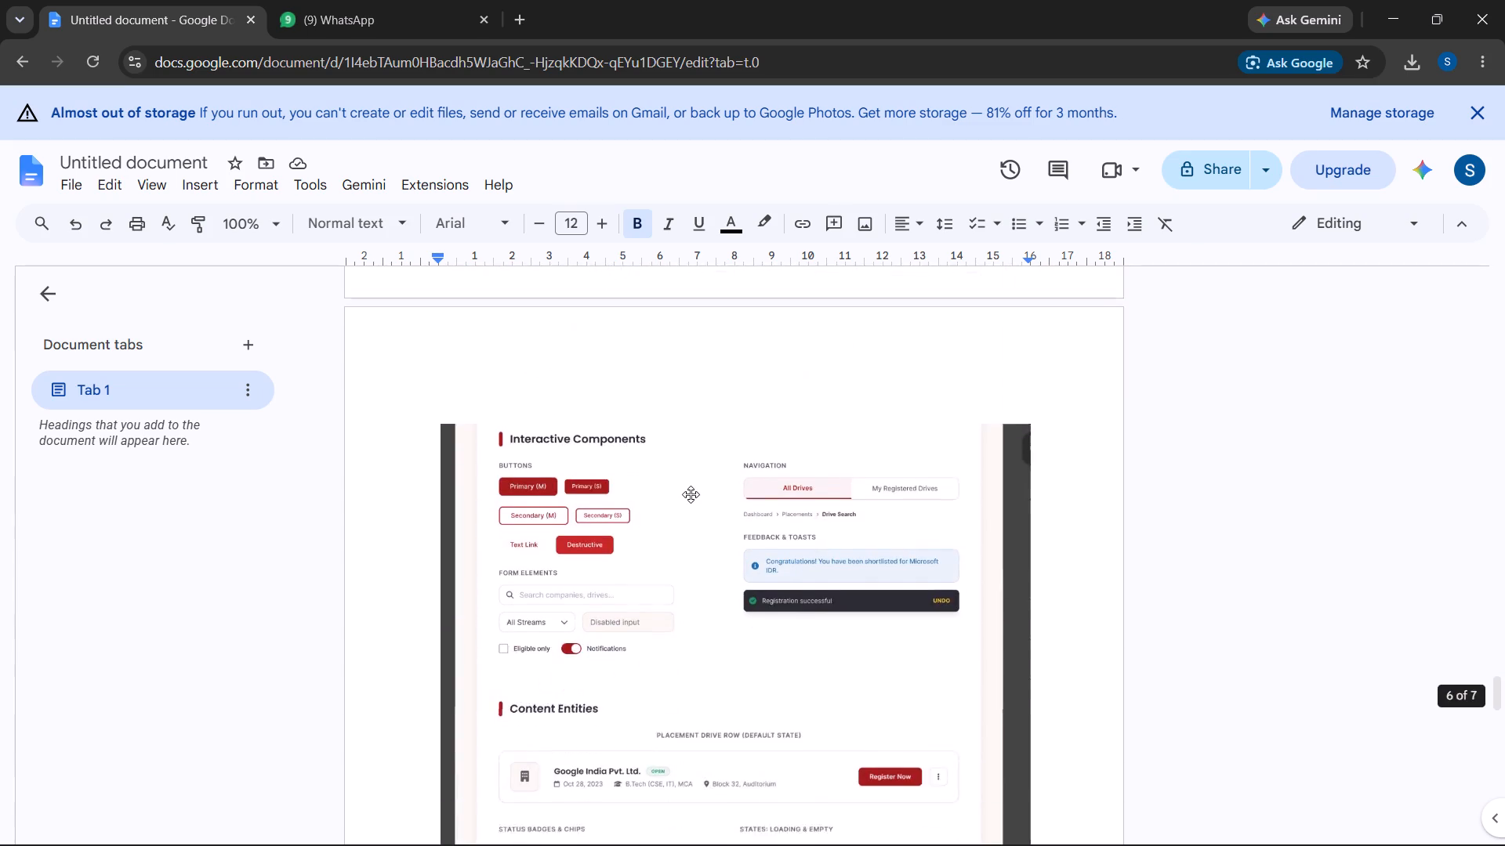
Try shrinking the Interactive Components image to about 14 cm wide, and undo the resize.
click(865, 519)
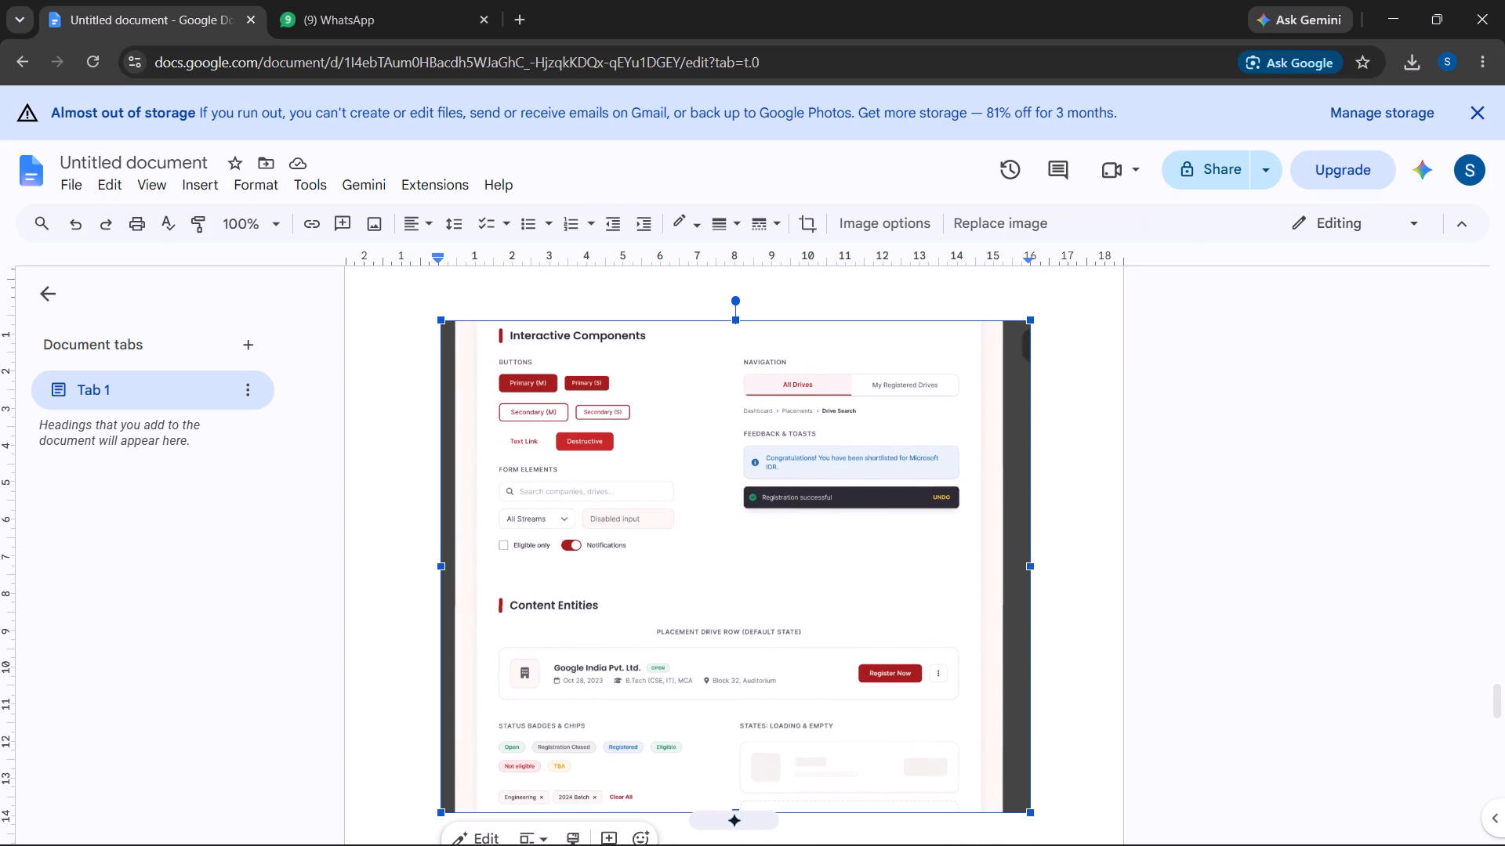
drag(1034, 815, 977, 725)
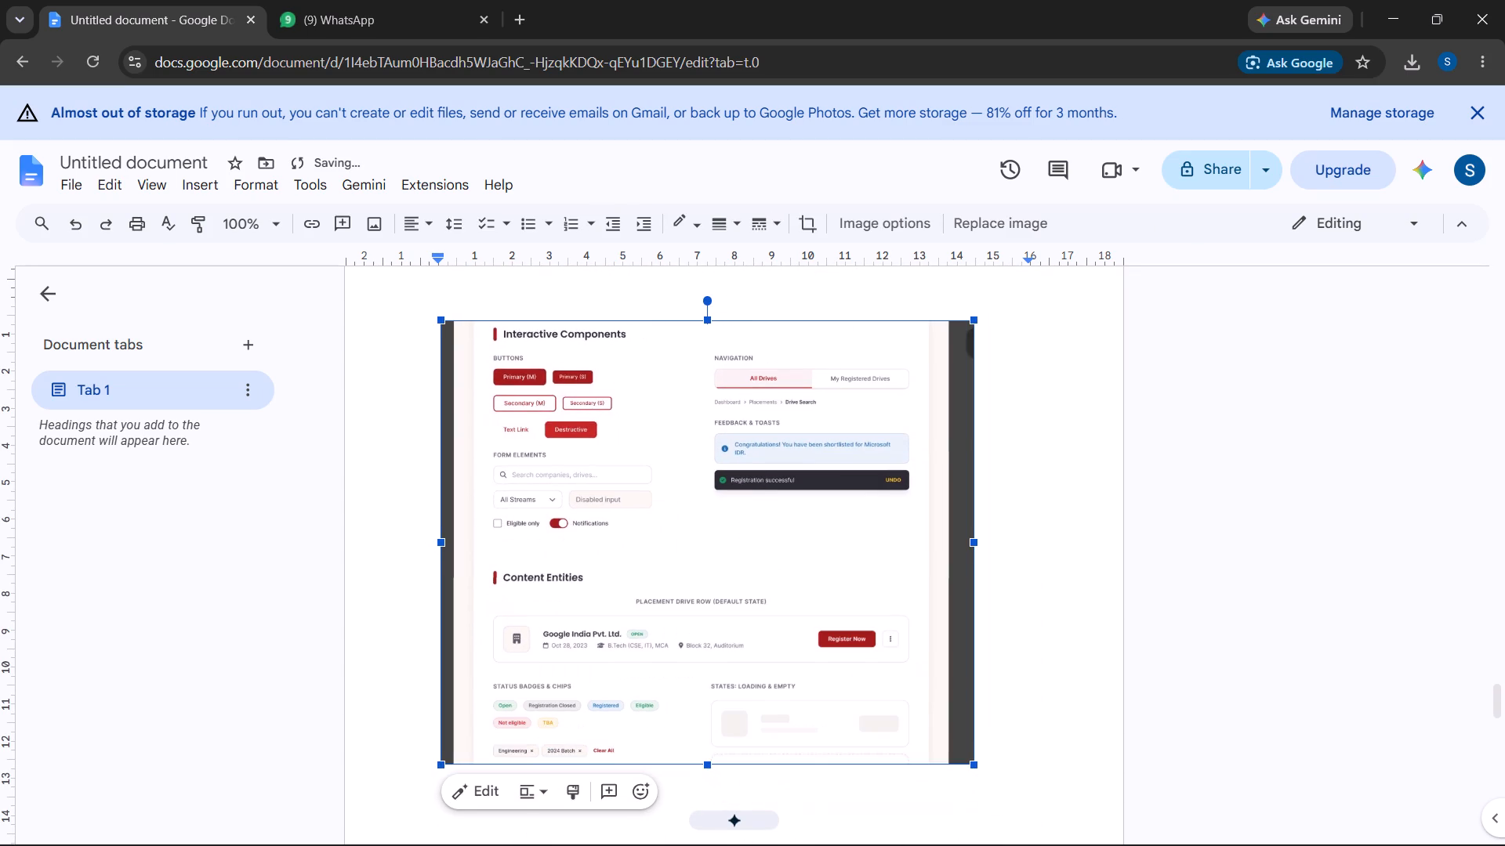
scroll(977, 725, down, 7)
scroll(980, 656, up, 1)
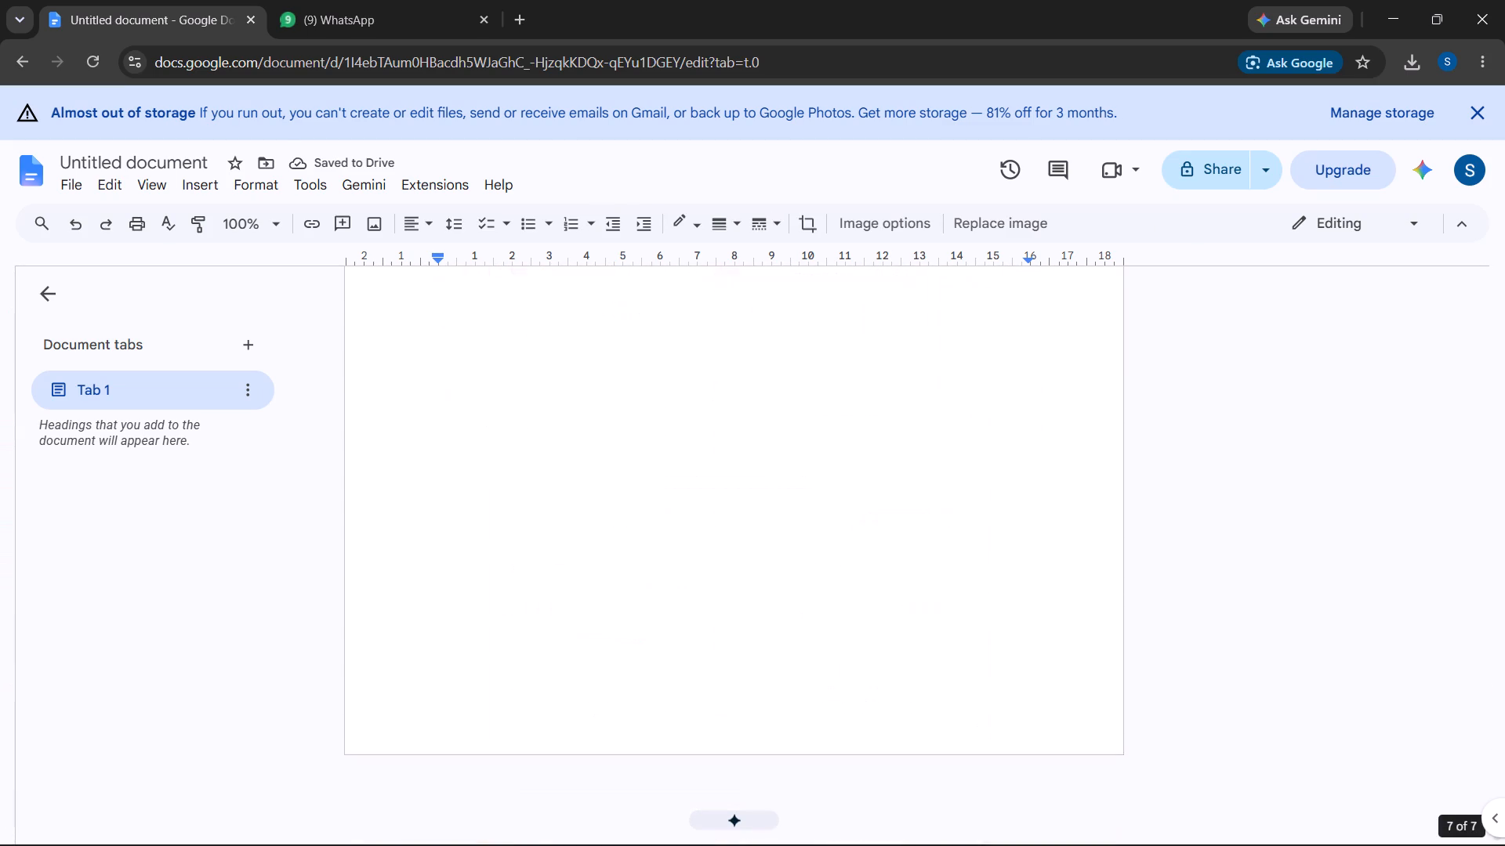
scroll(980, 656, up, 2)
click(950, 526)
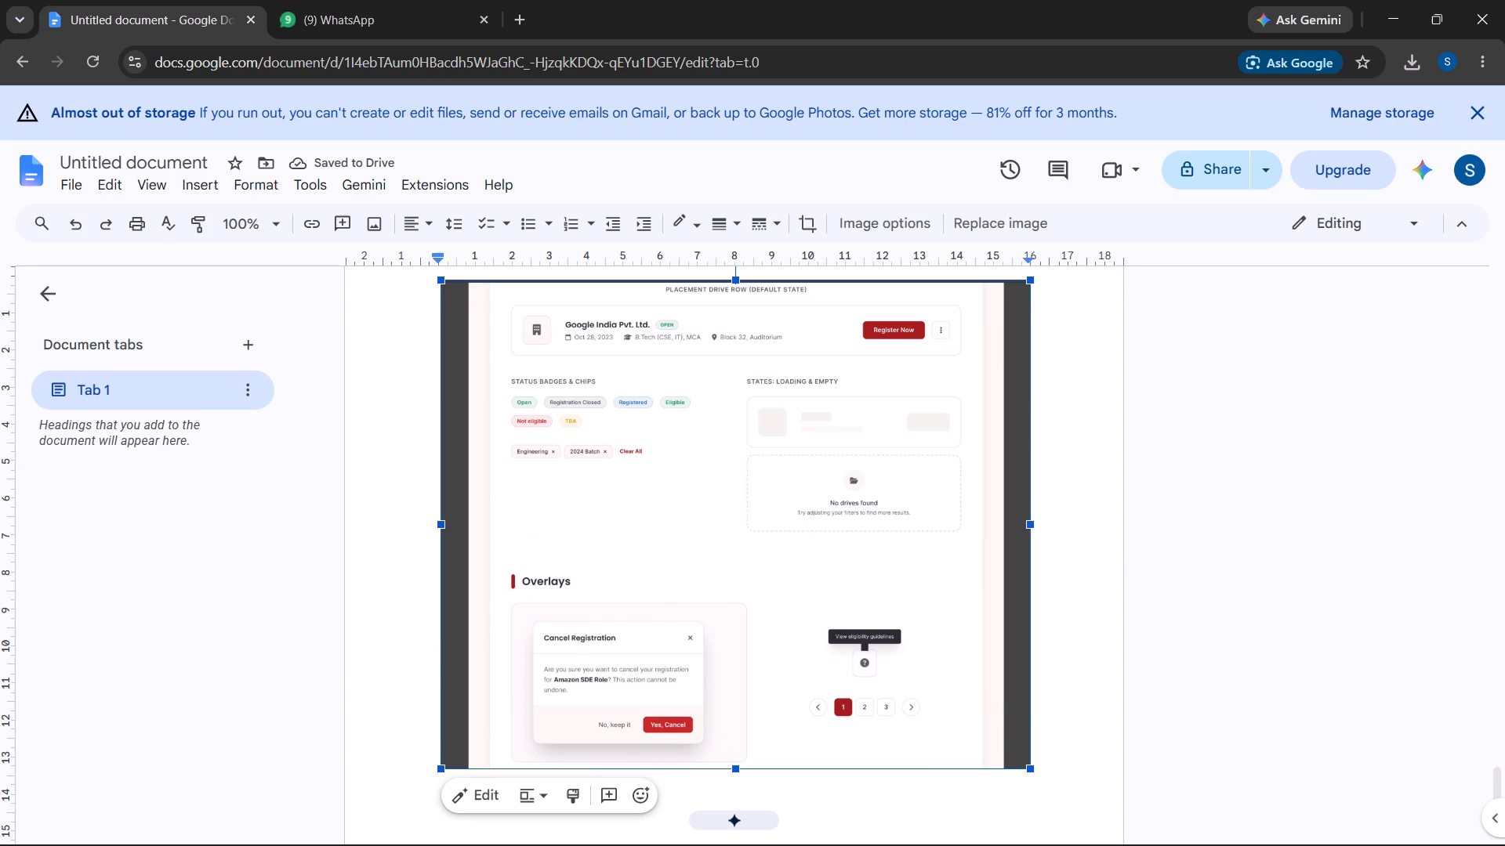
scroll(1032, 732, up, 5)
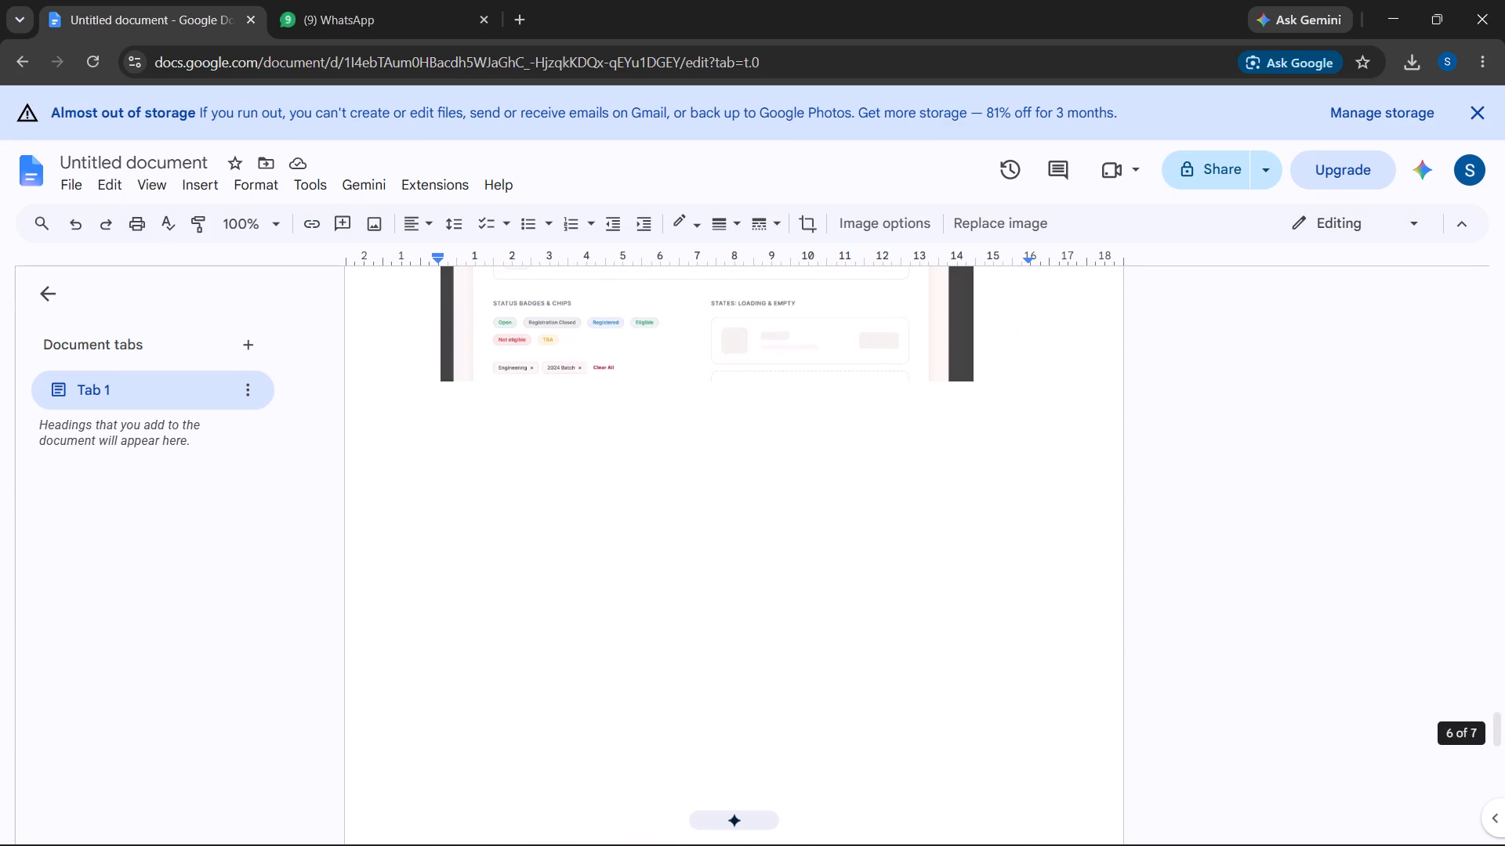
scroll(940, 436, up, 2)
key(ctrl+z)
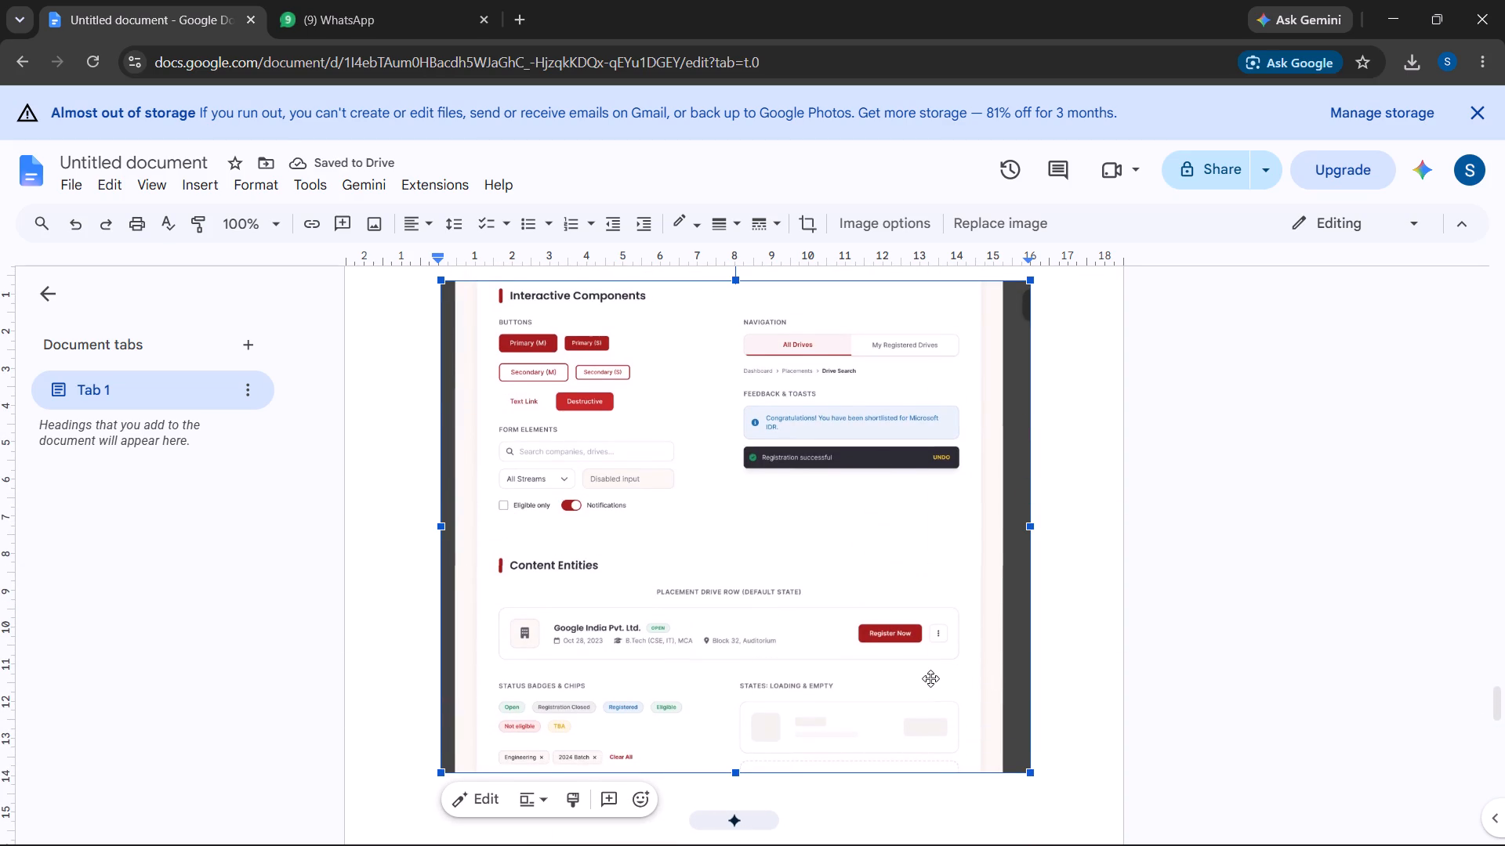
Set the Interactive Components image's text wrapping to in front of text.
scroll(850, 650, up, 1)
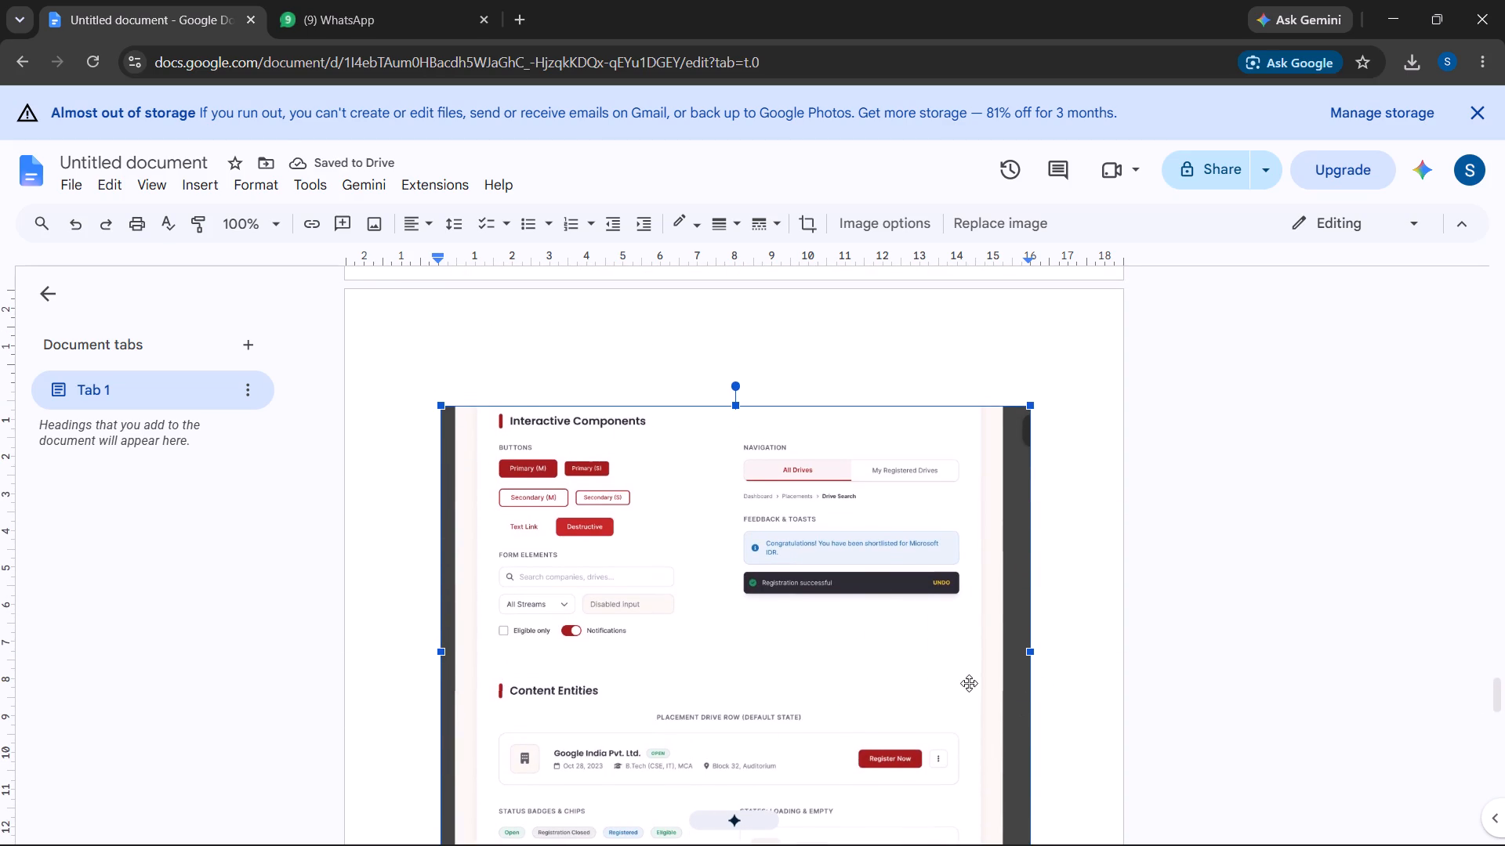
scroll(969, 683, down, 2)
click(540, 618)
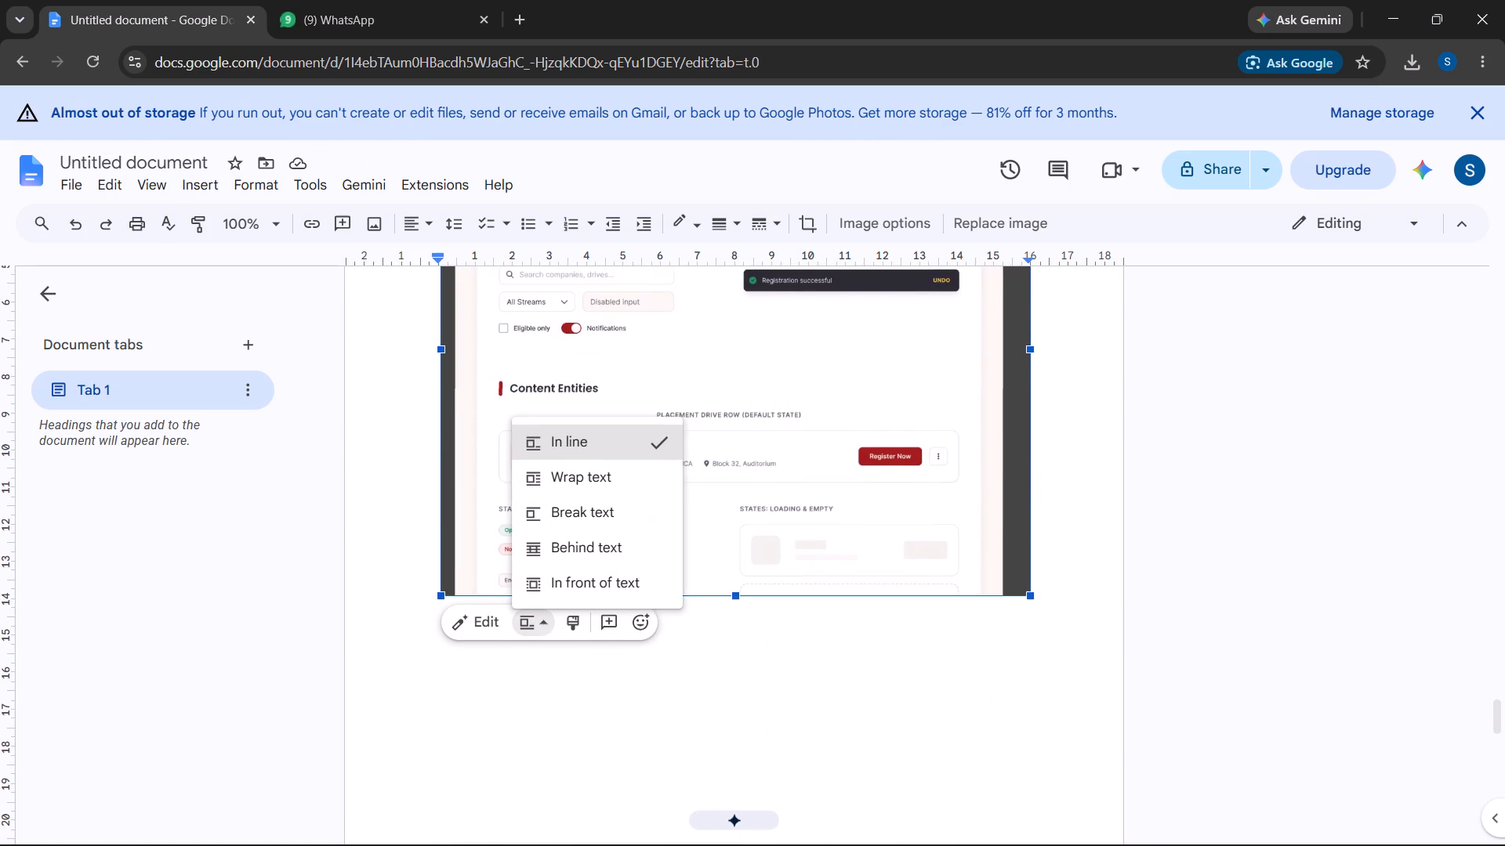
click(616, 594)
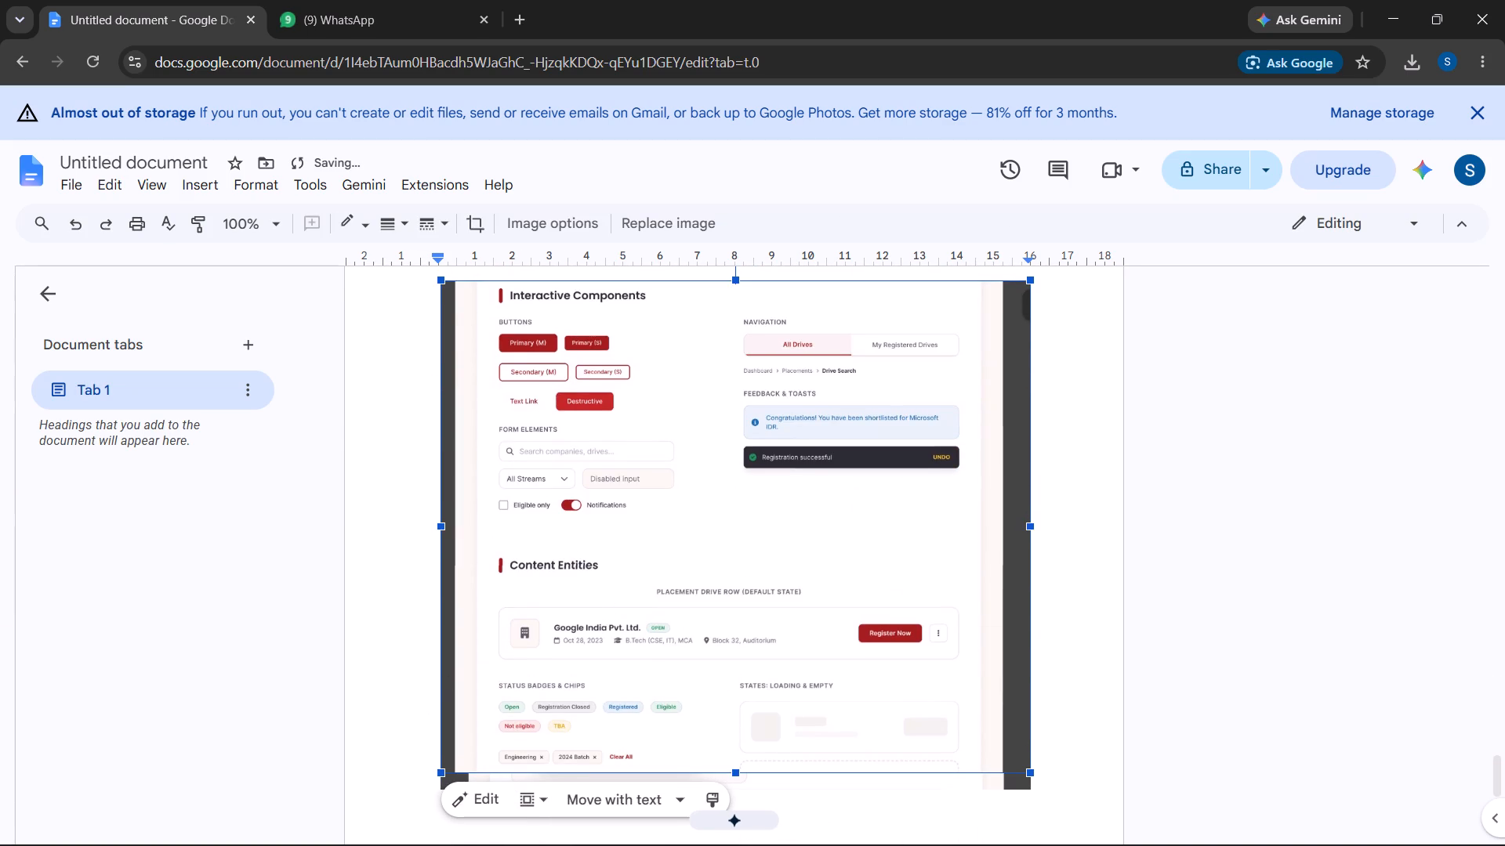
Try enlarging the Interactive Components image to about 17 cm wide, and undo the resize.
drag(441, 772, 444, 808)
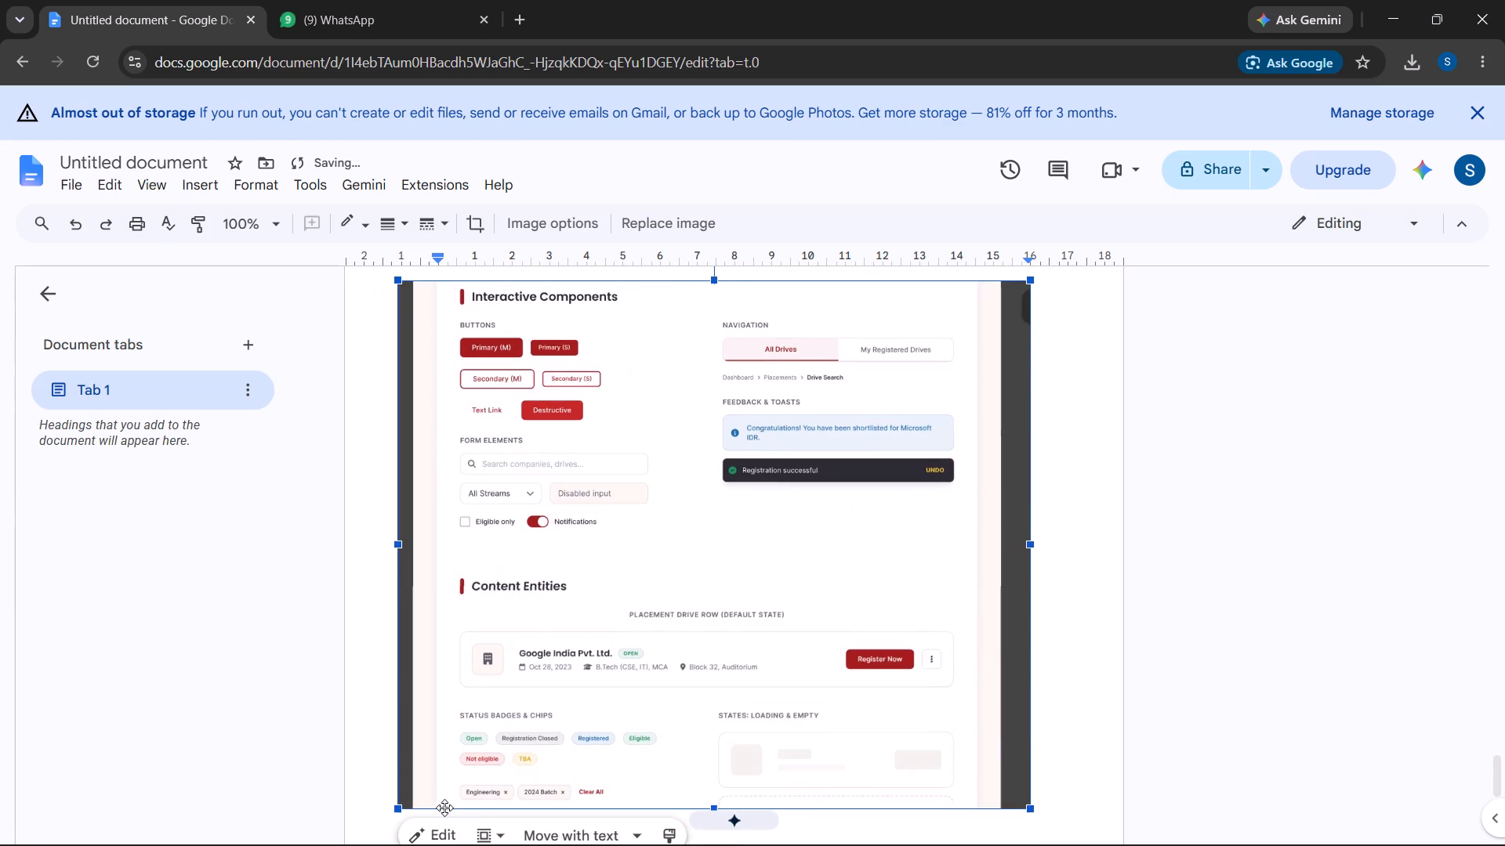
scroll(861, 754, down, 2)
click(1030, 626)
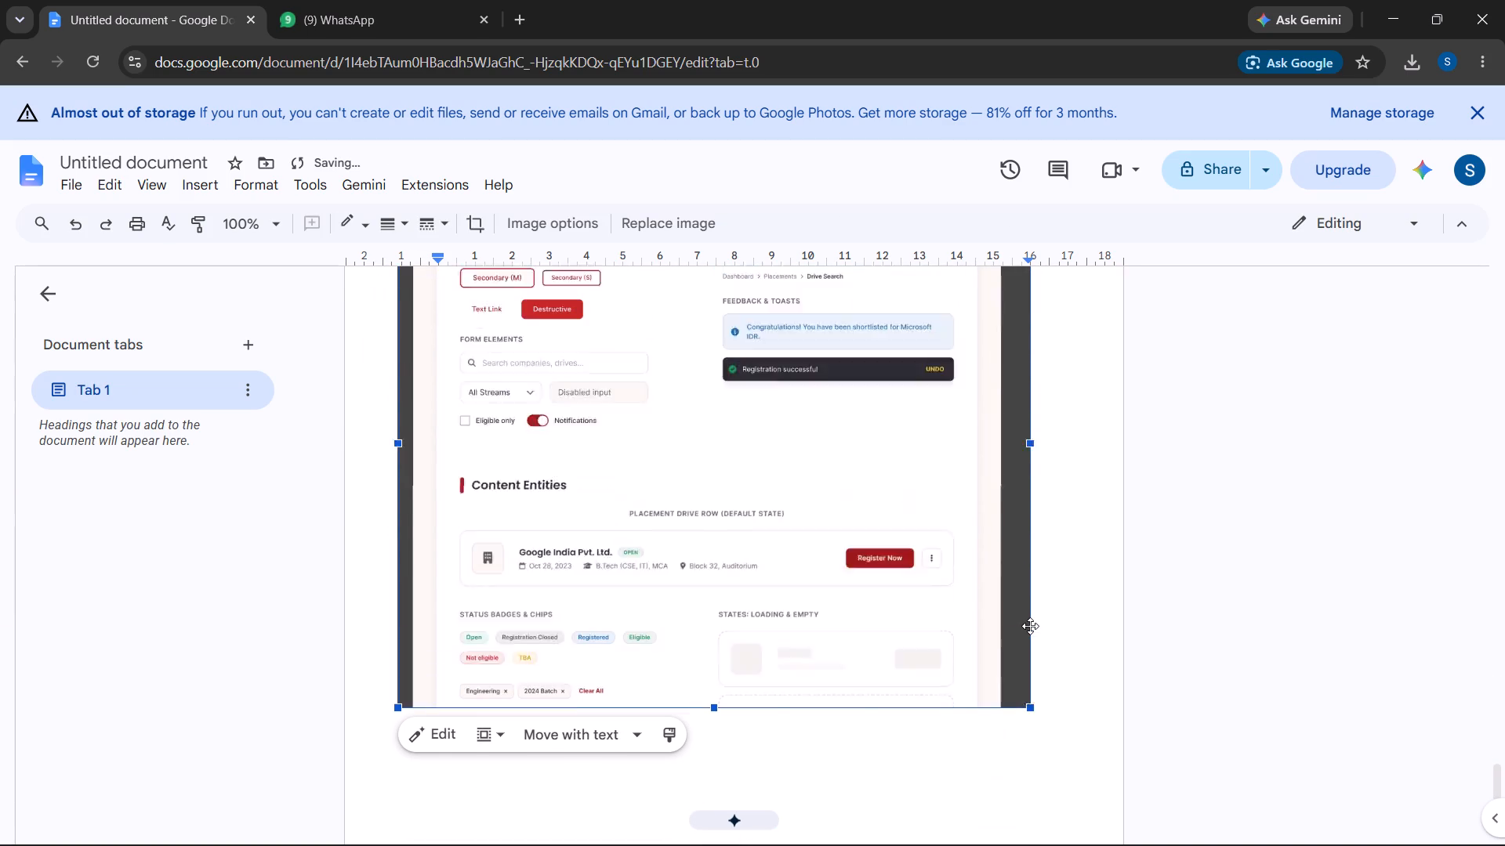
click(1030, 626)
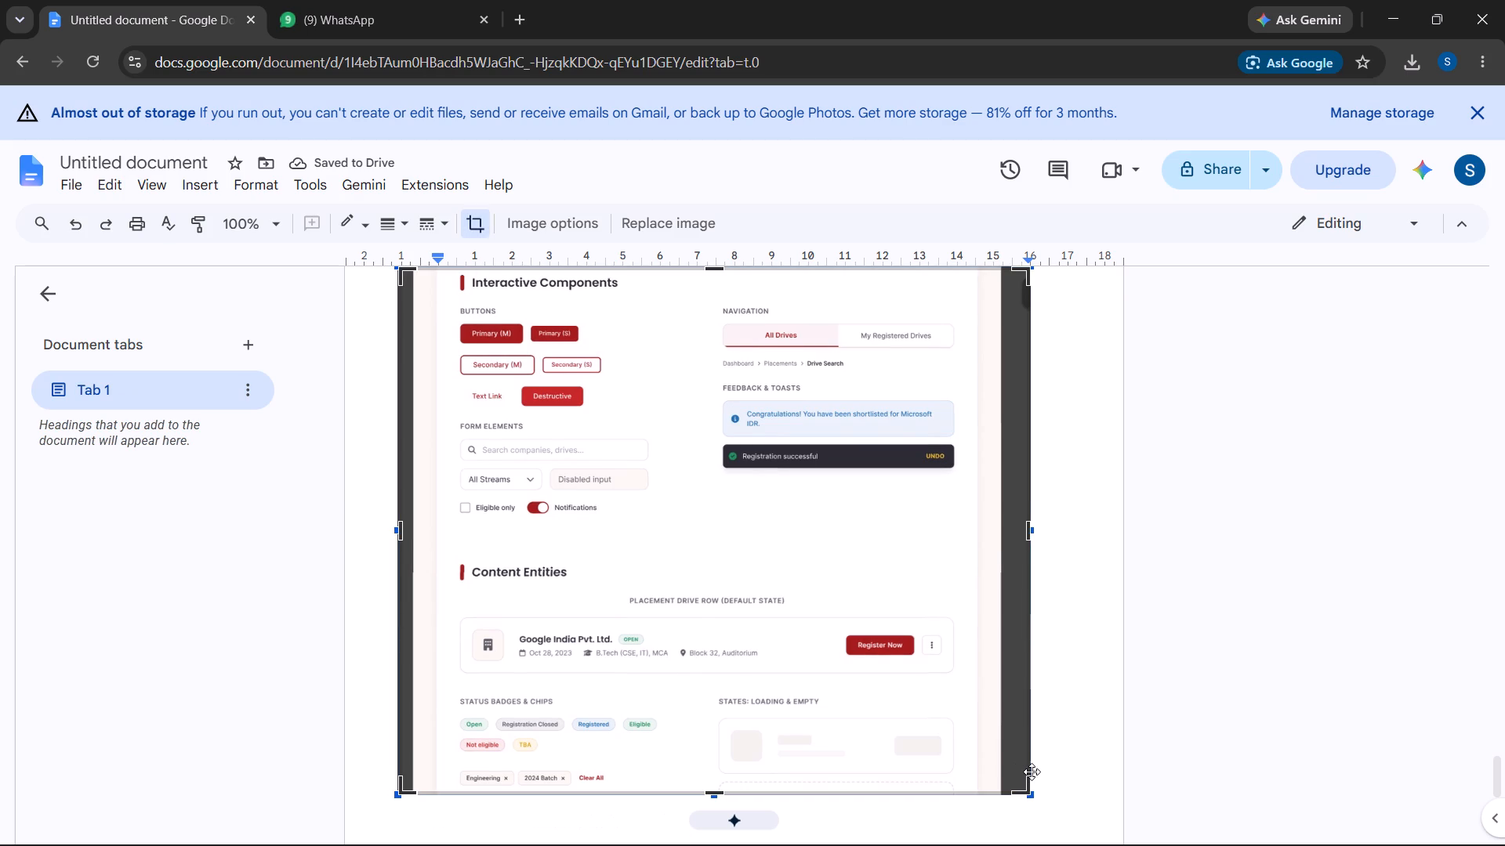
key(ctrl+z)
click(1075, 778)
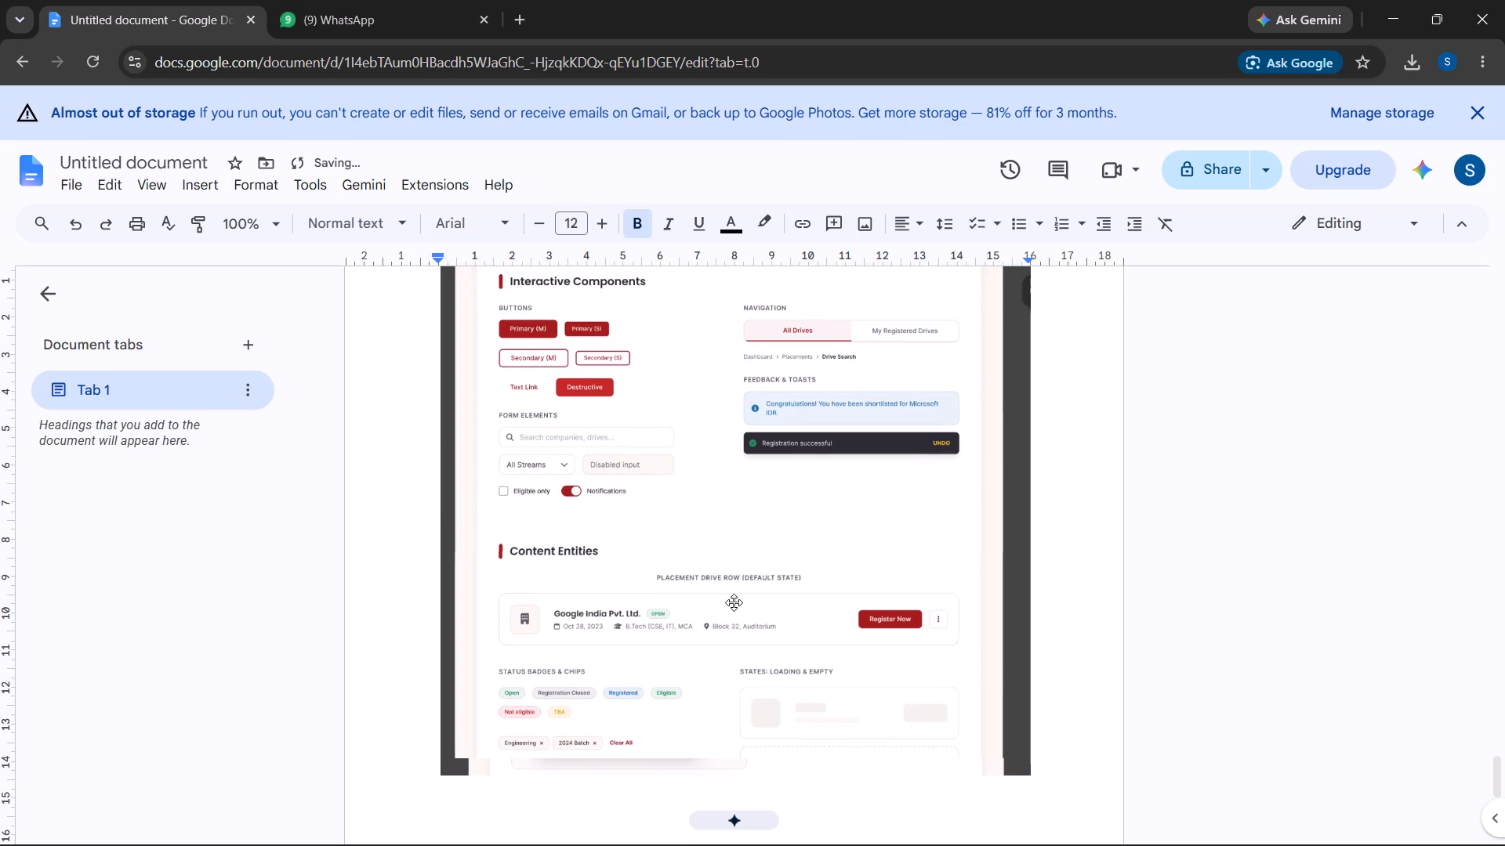
Enlarge the Interactive Components image in both horizontal directions to about 17.5 cm wide.
click(734, 602)
drag(442, 761, 434, 773)
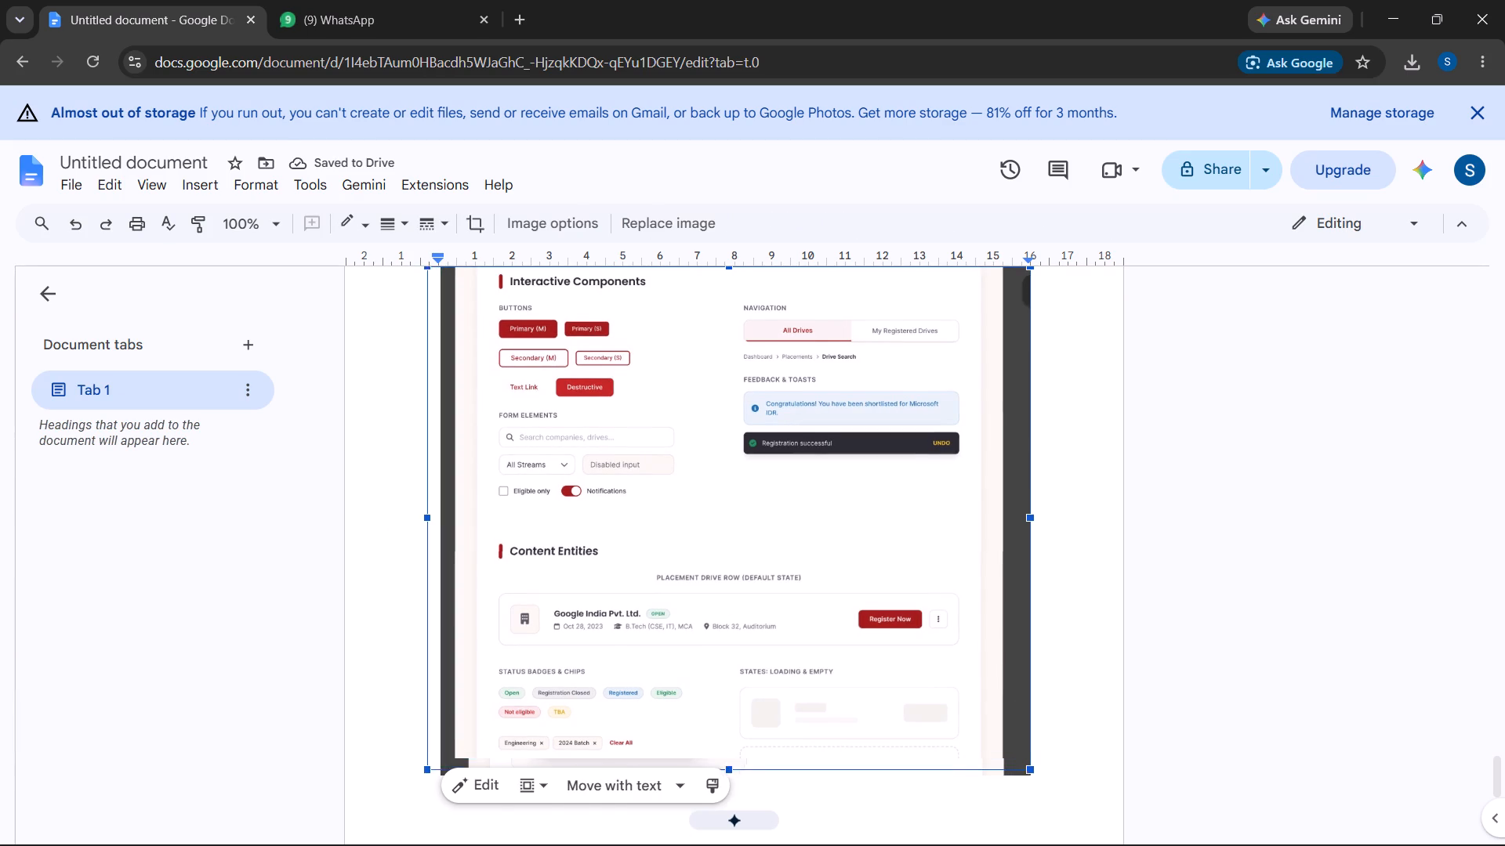
drag(434, 773, 433, 775)
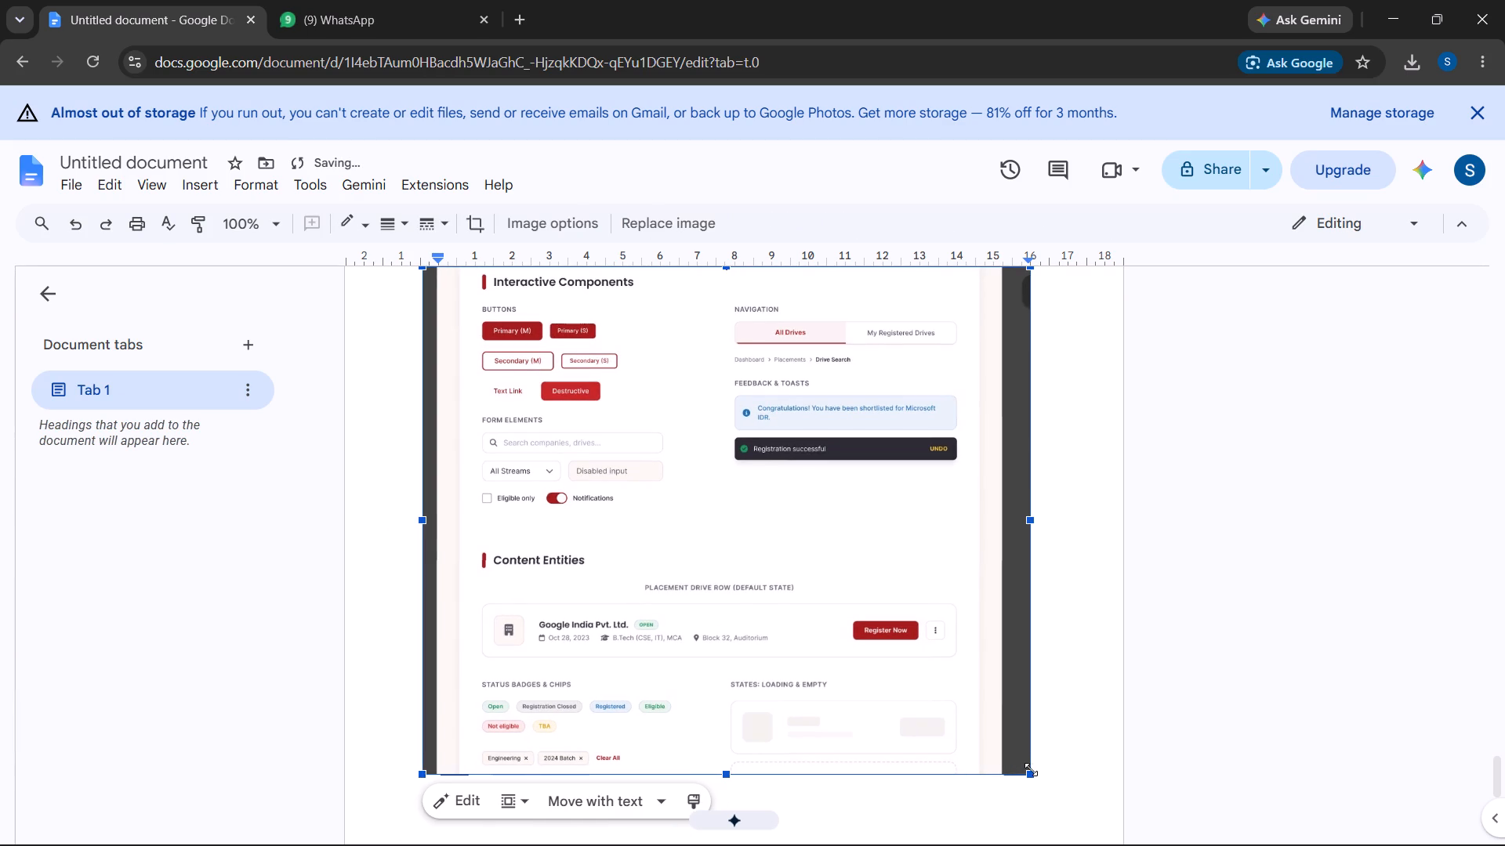
drag(1031, 769, 1074, 786)
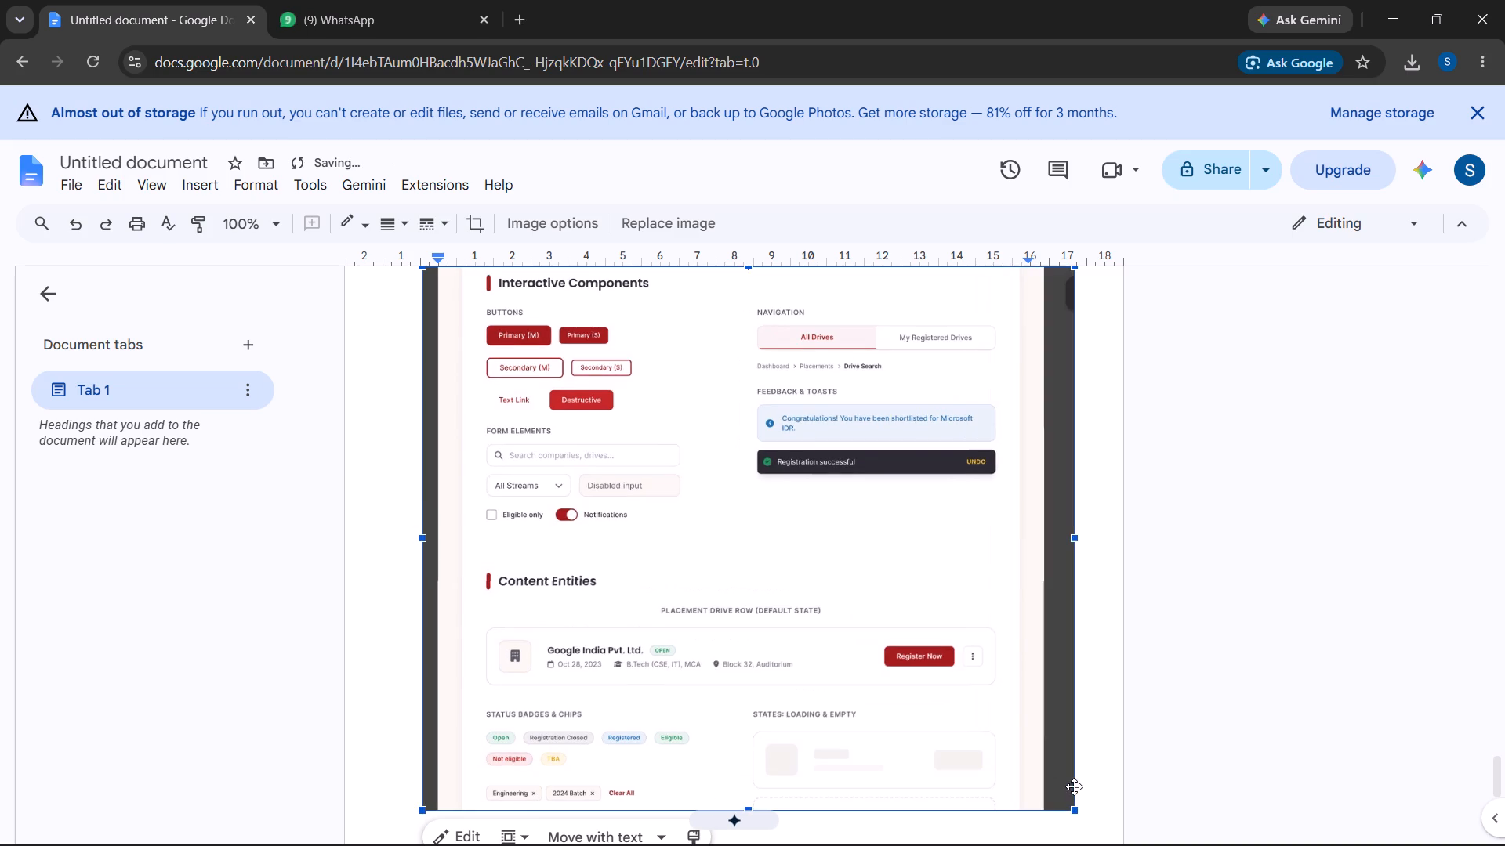
Review the enlarged image's placement relative to the UIUX KIT page and the empty space beneath it.
scroll(959, 797, up, 2)
scroll(959, 797, down, 5)
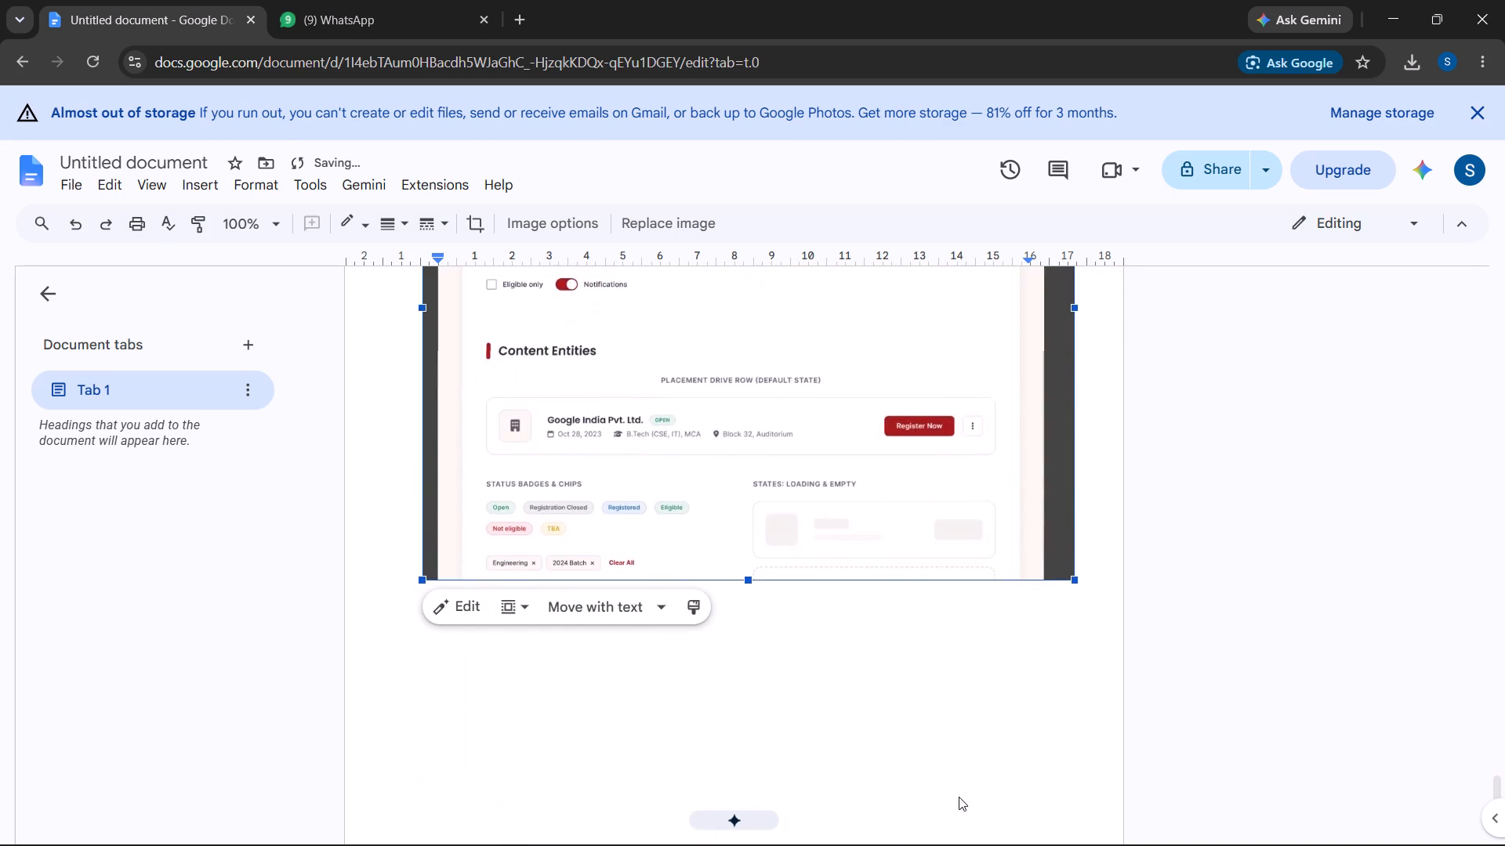
scroll(959, 797, down, 3)
scroll(919, 569, down, 4)
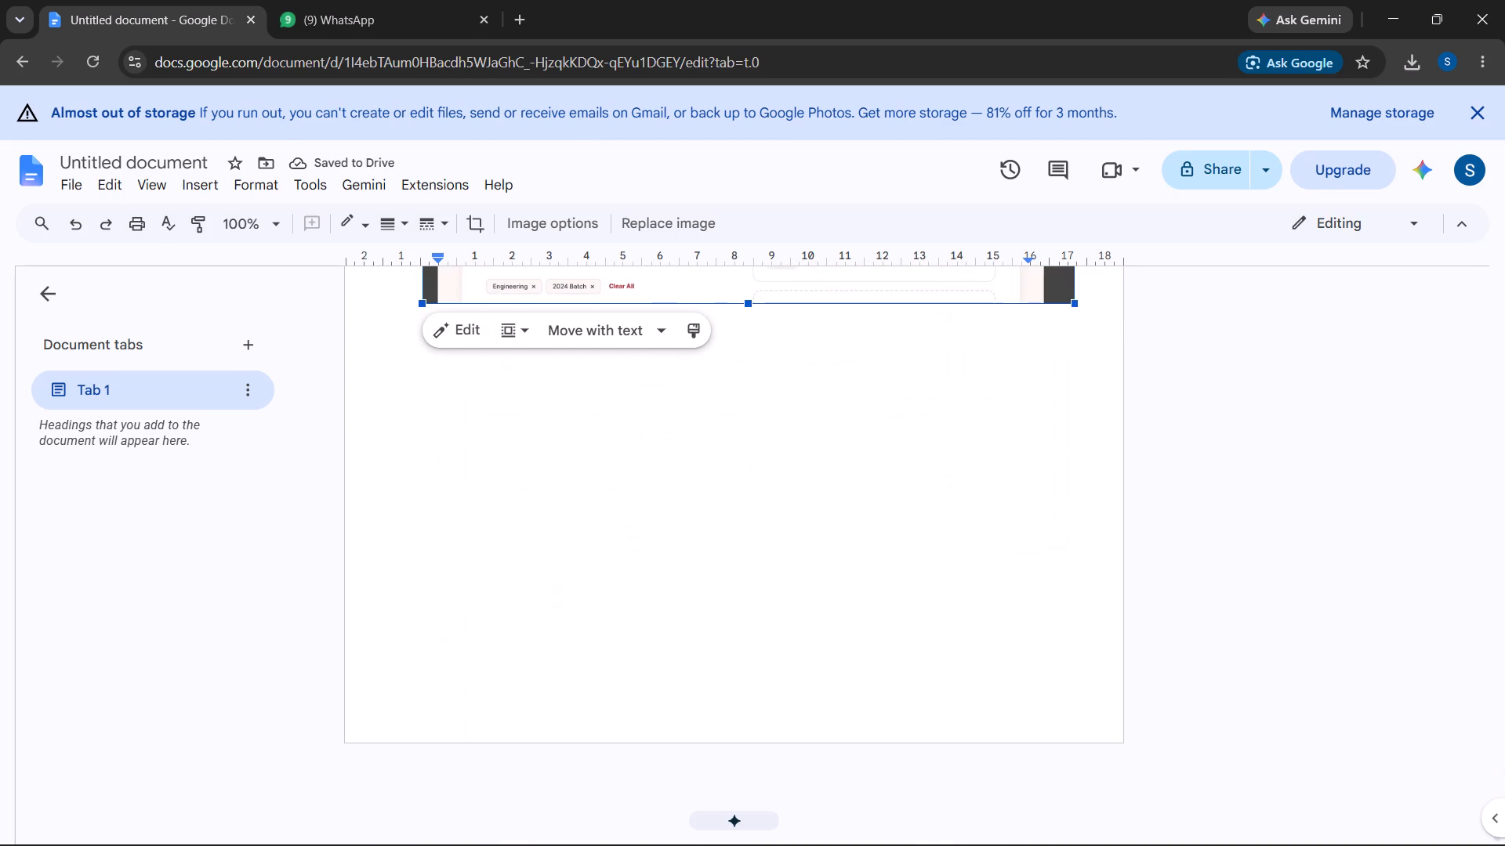
scroll(912, 667, up, 9)
scroll(912, 667, down, 3)
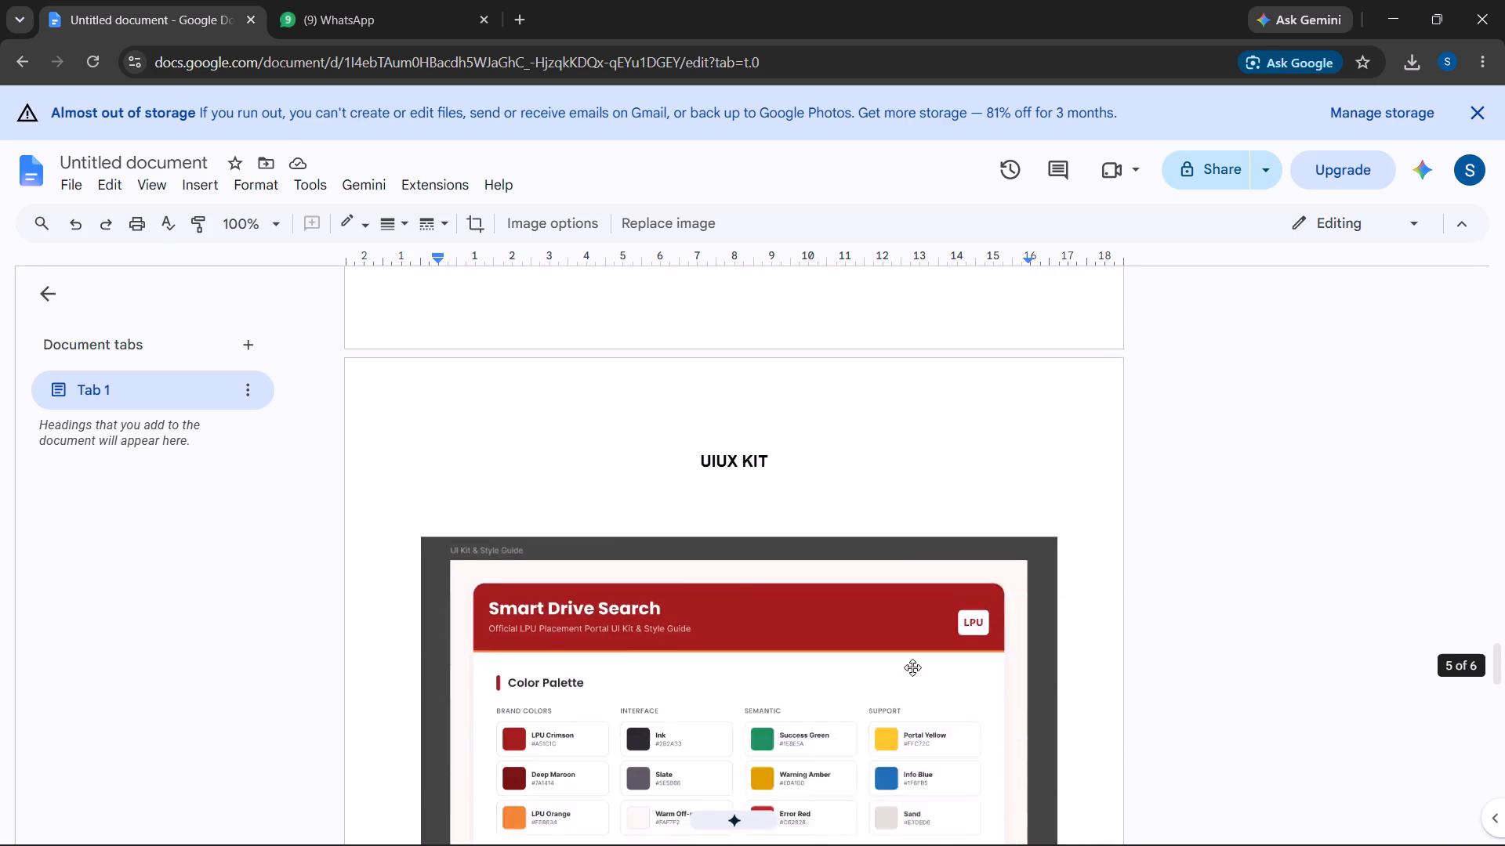
scroll(912, 667, down, 7)
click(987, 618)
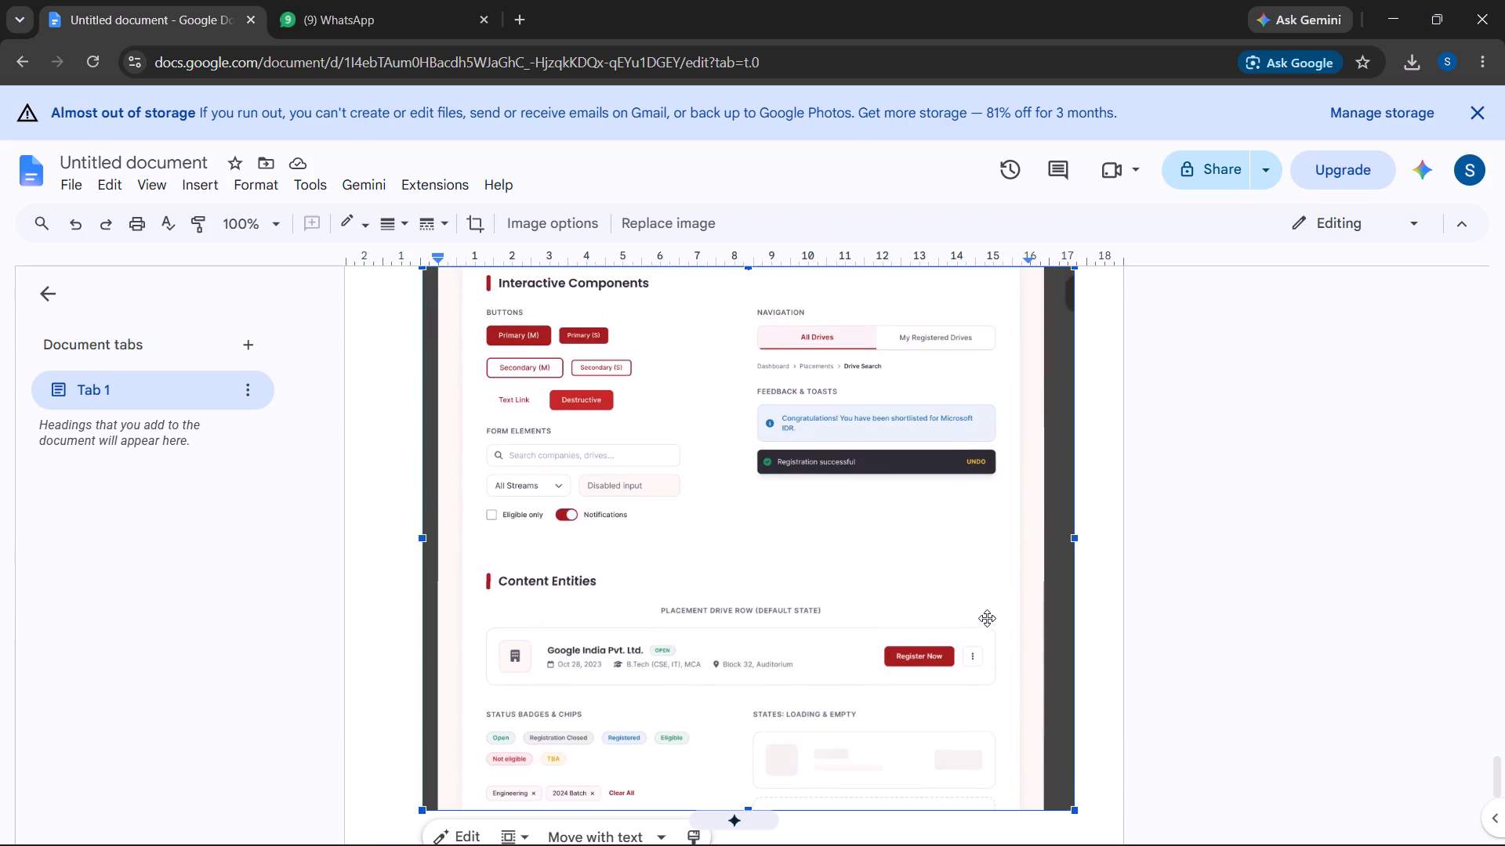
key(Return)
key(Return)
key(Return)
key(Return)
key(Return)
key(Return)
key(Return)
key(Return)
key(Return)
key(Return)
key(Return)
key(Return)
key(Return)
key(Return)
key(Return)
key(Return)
Add three line breaks in the text beside the Interactive Components image so the cursor sits just below it.
click(1098, 667)
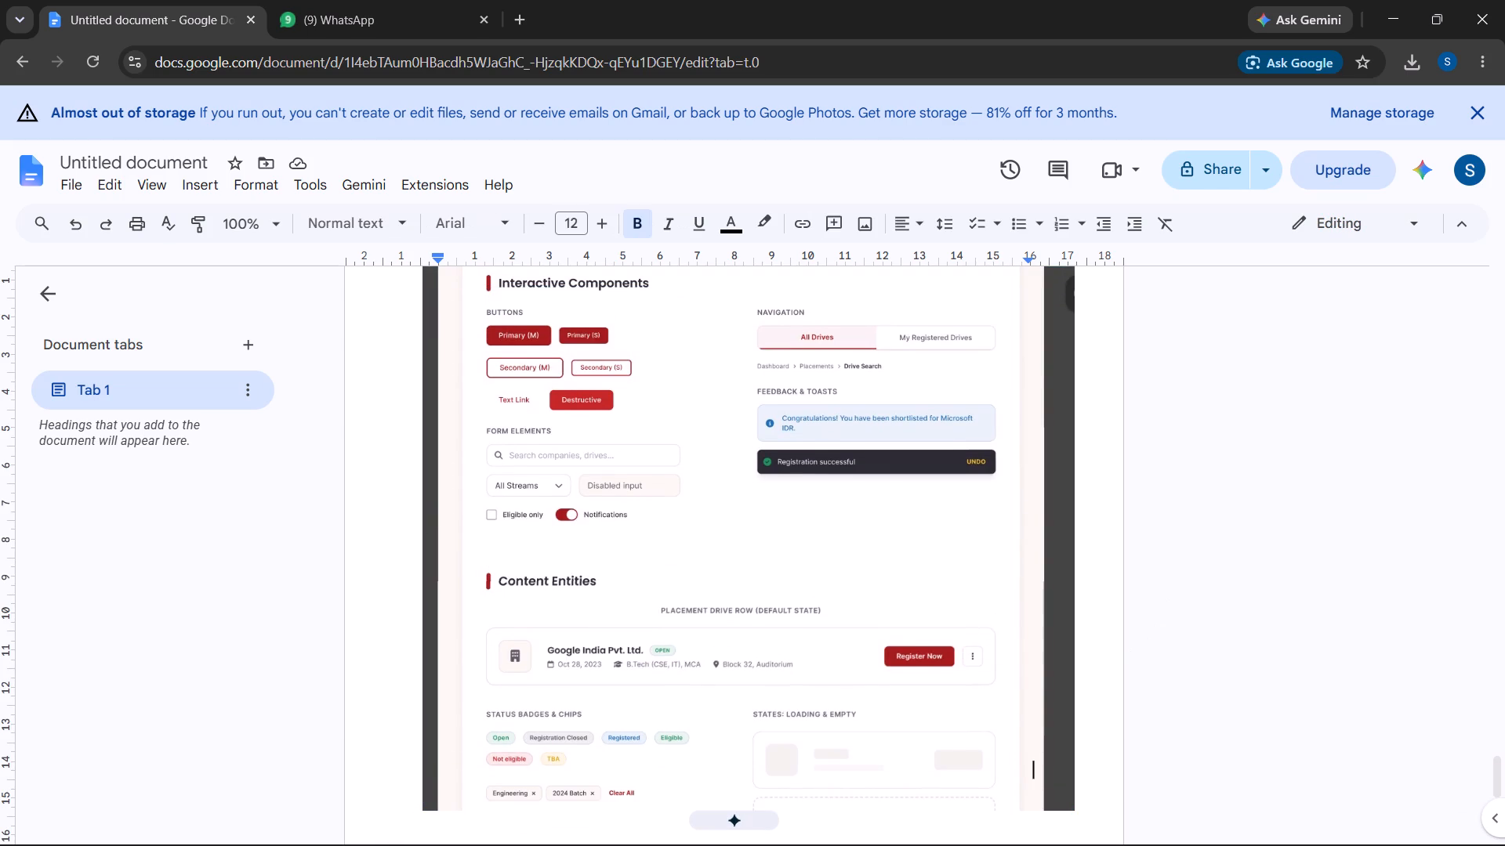
key(Return)
key(Return)
key(Return)
scroll(1098, 667, down, 5)
key(Return)
key(BackSpace)
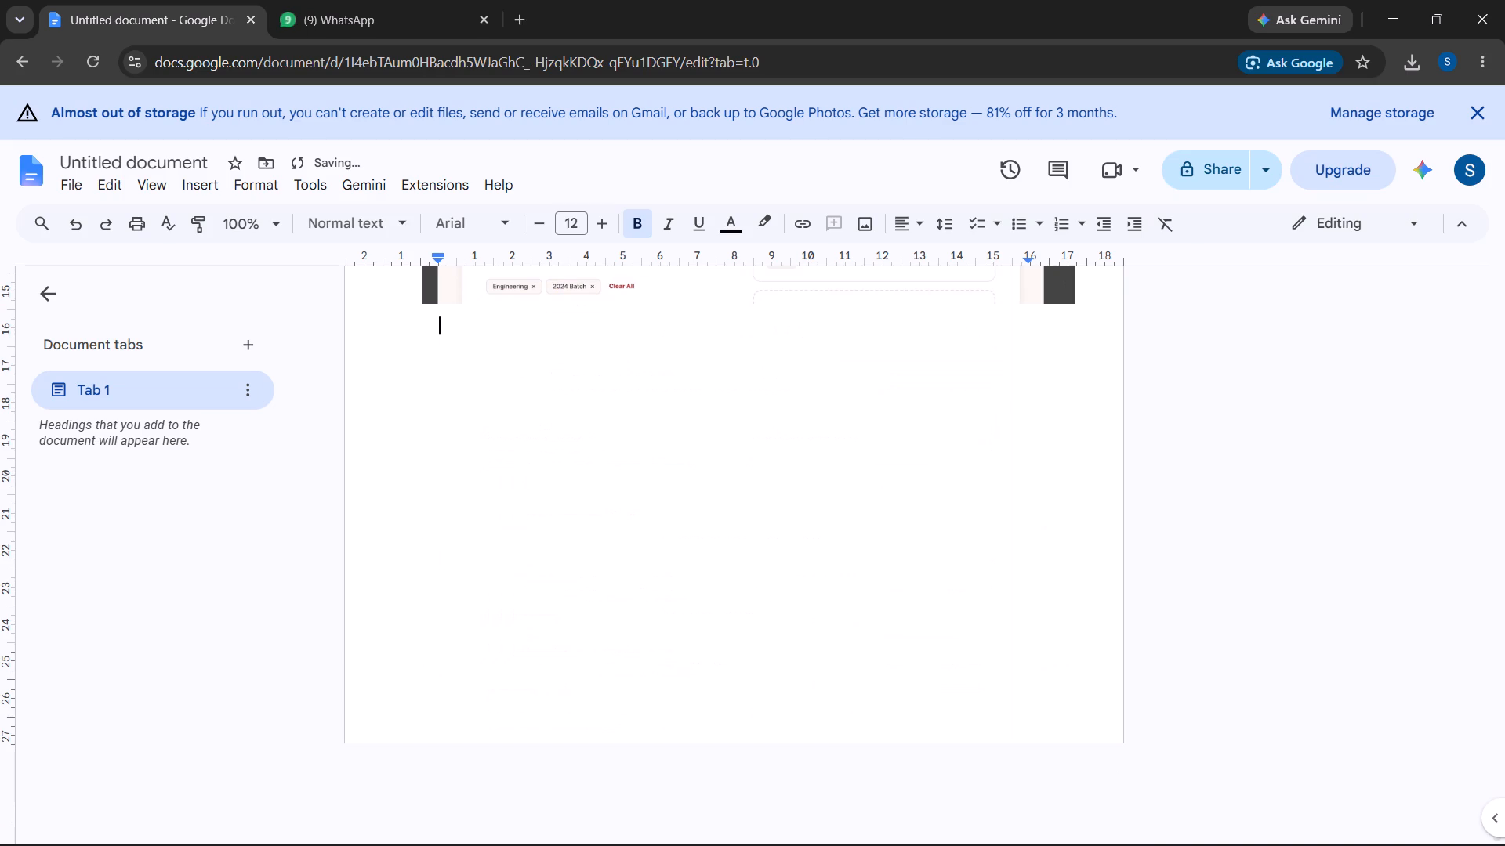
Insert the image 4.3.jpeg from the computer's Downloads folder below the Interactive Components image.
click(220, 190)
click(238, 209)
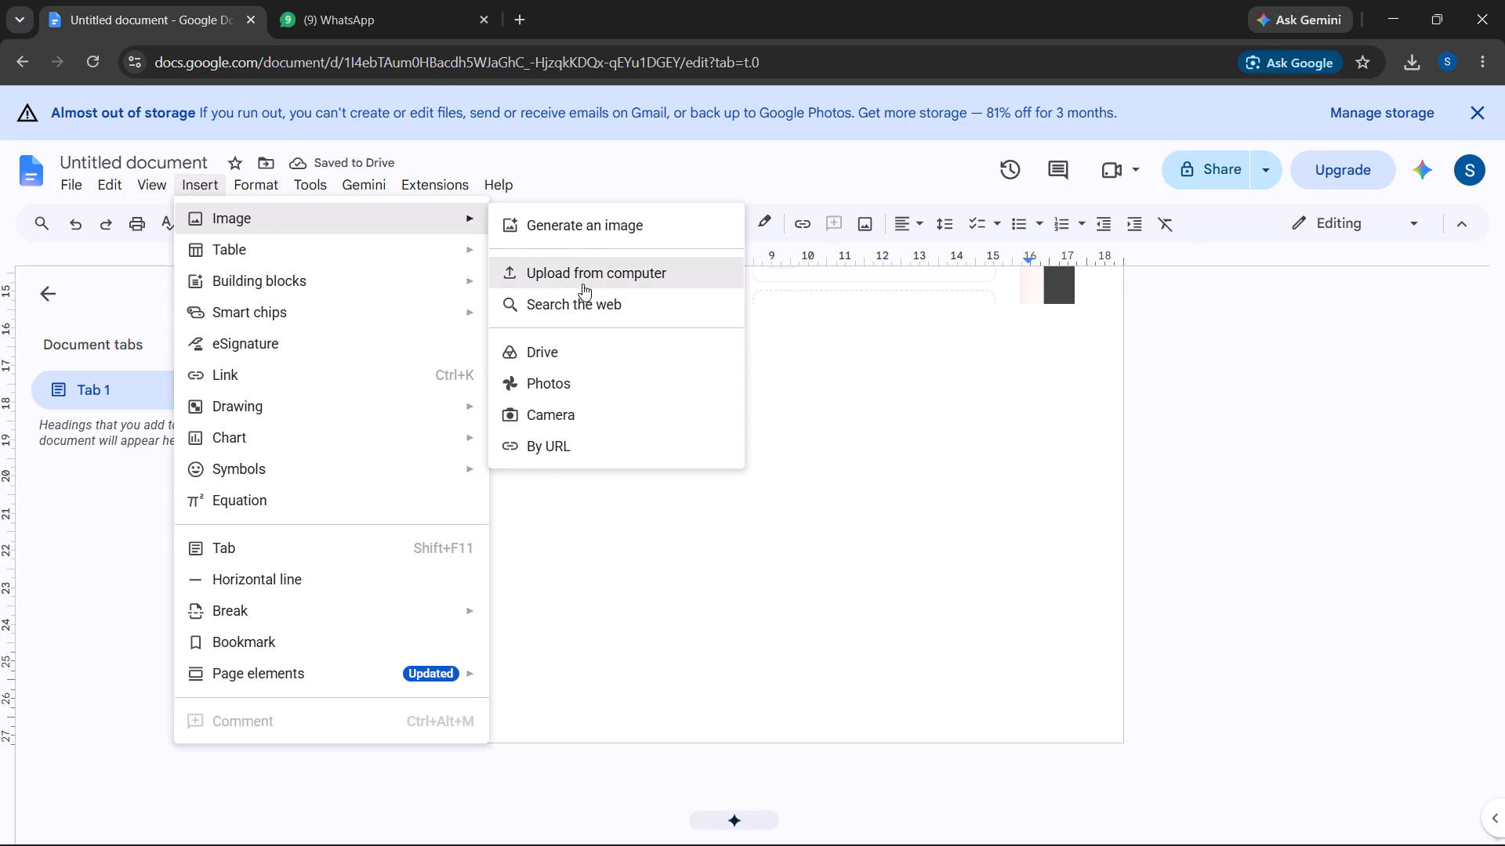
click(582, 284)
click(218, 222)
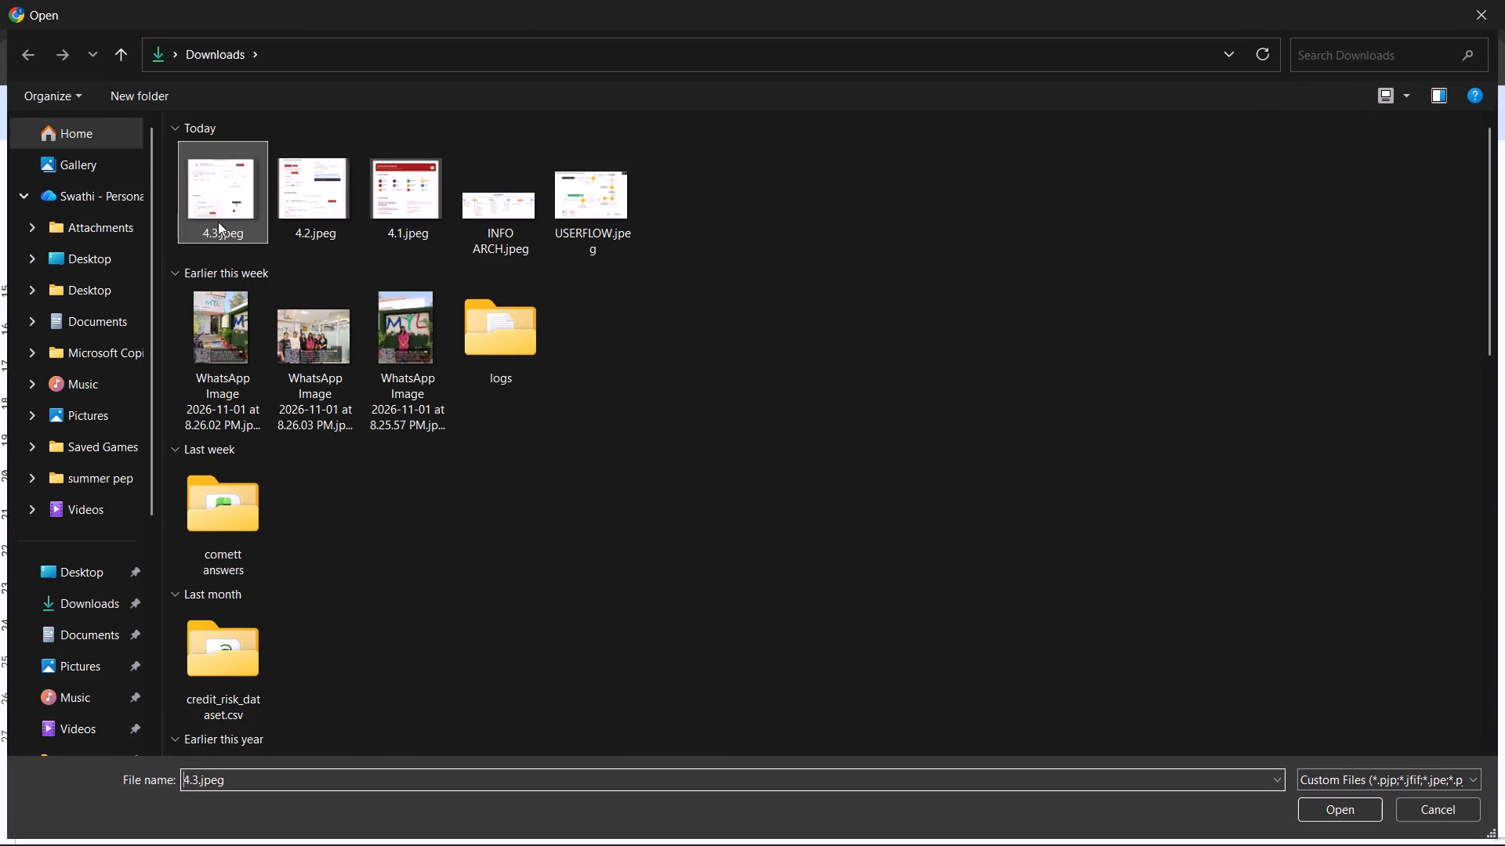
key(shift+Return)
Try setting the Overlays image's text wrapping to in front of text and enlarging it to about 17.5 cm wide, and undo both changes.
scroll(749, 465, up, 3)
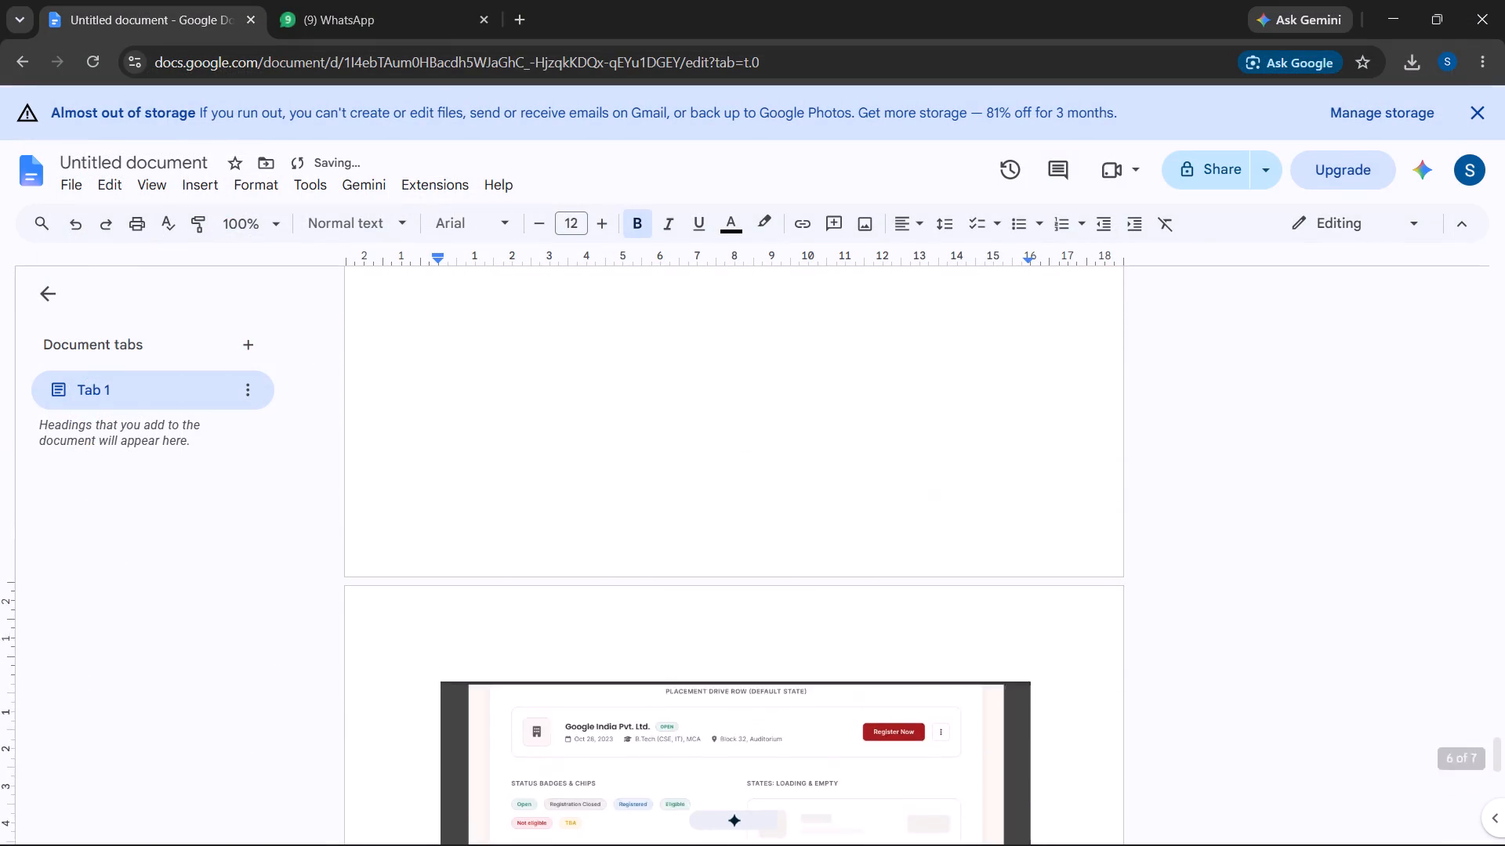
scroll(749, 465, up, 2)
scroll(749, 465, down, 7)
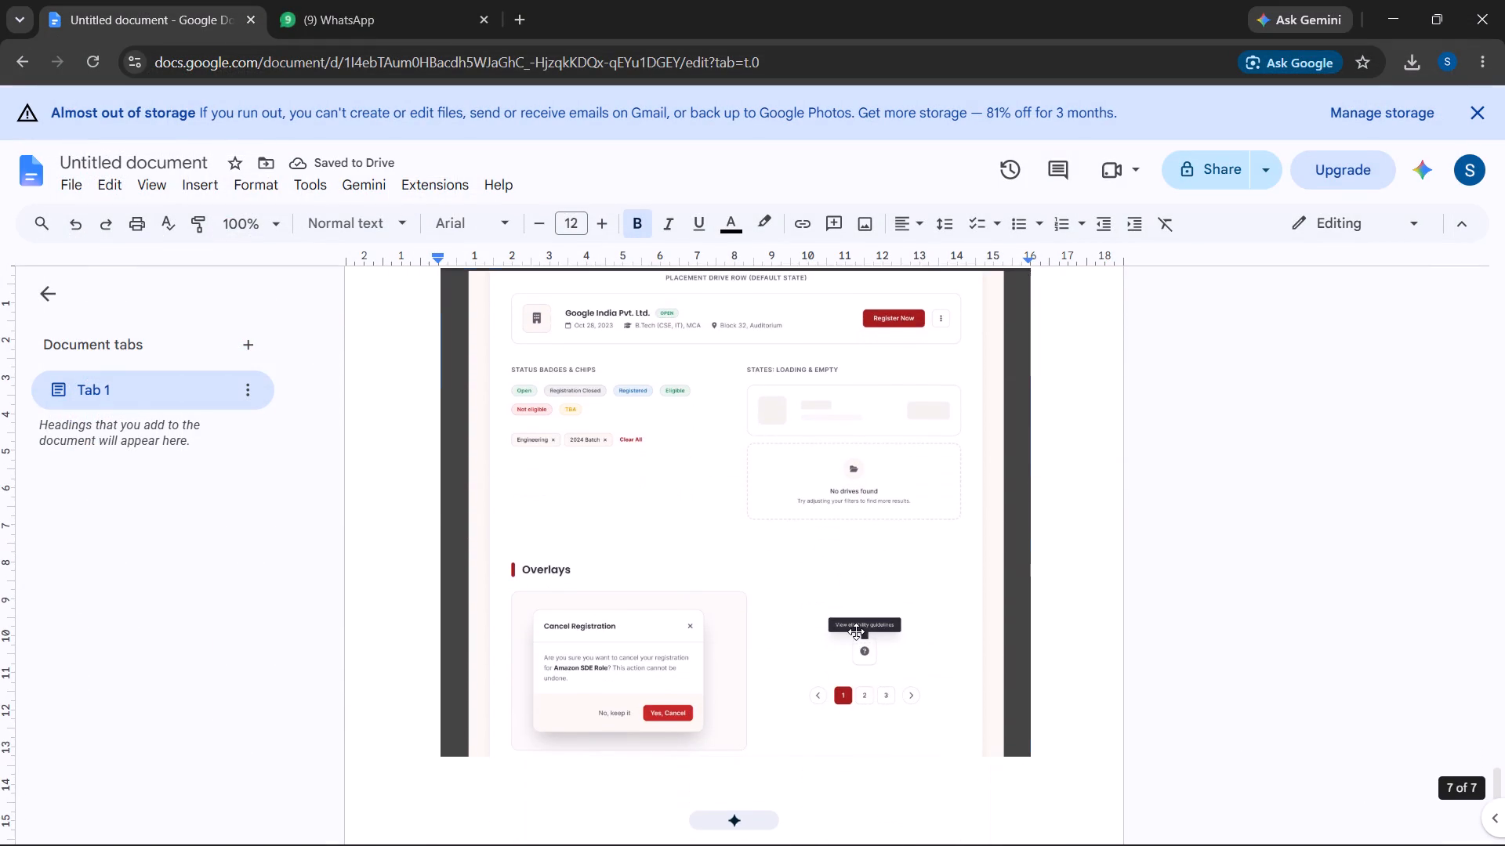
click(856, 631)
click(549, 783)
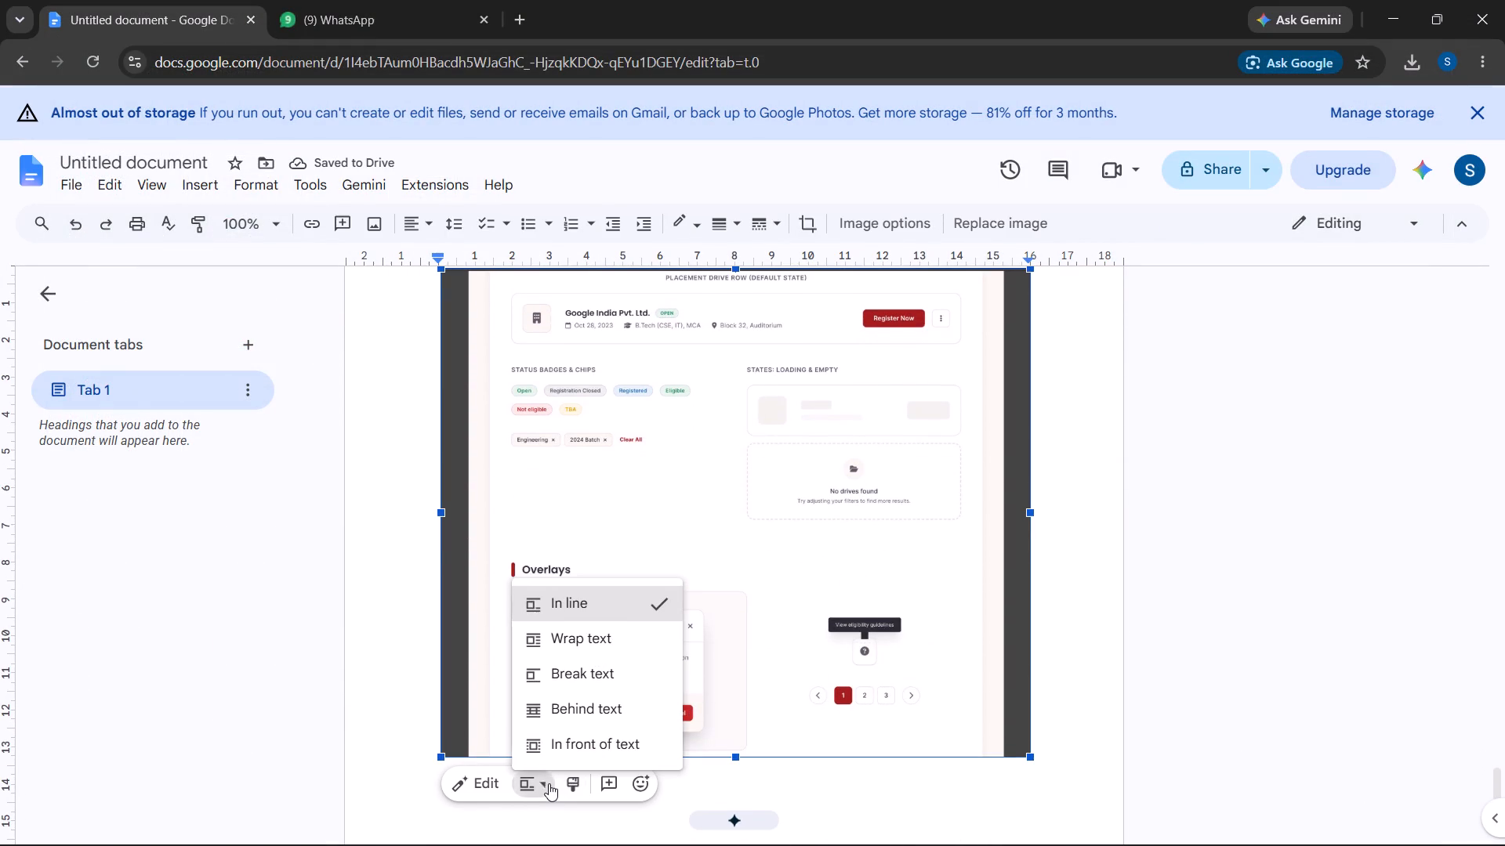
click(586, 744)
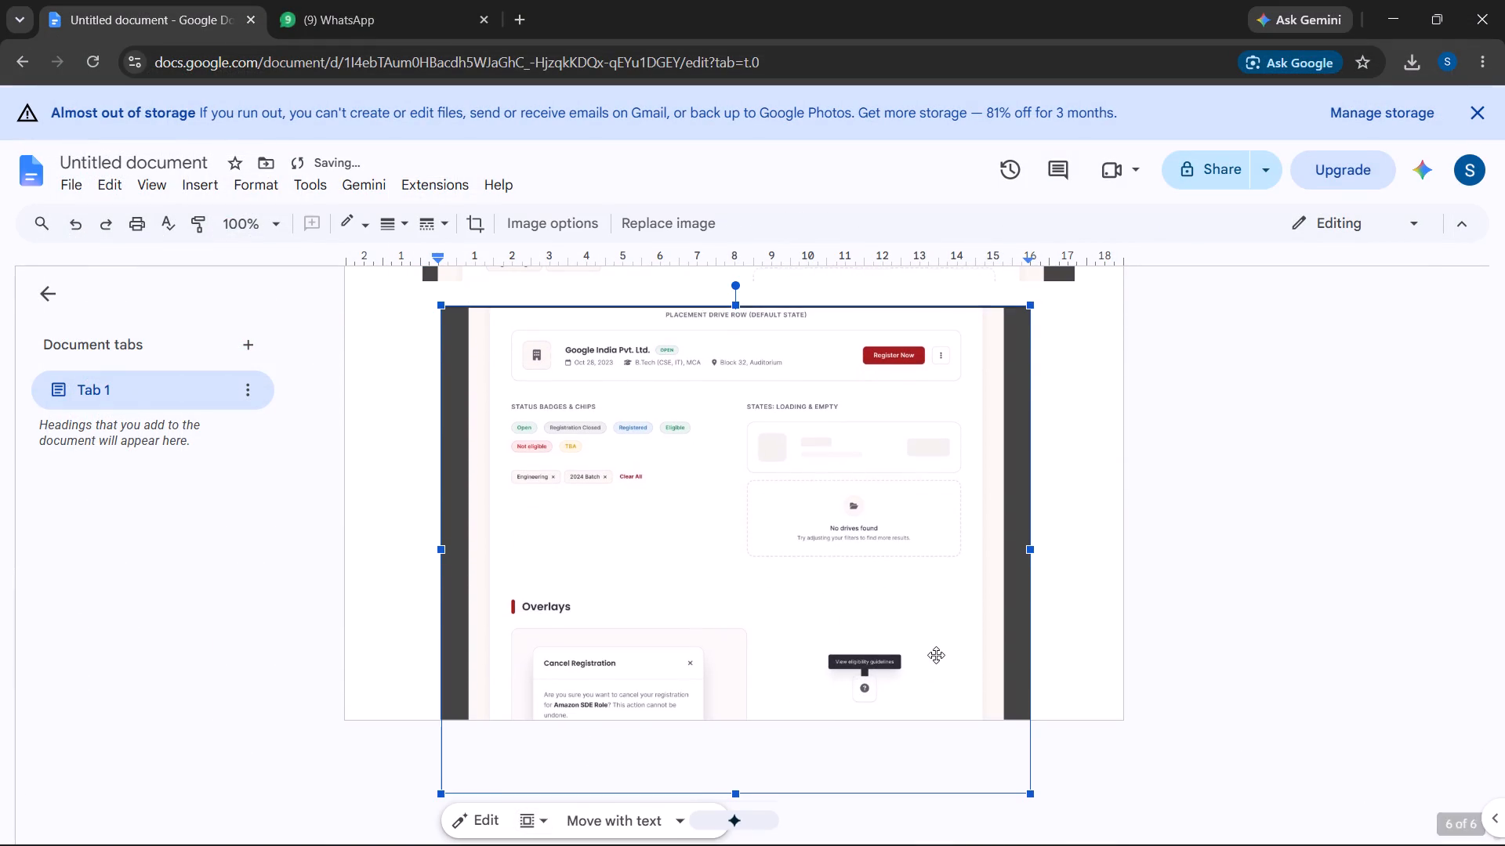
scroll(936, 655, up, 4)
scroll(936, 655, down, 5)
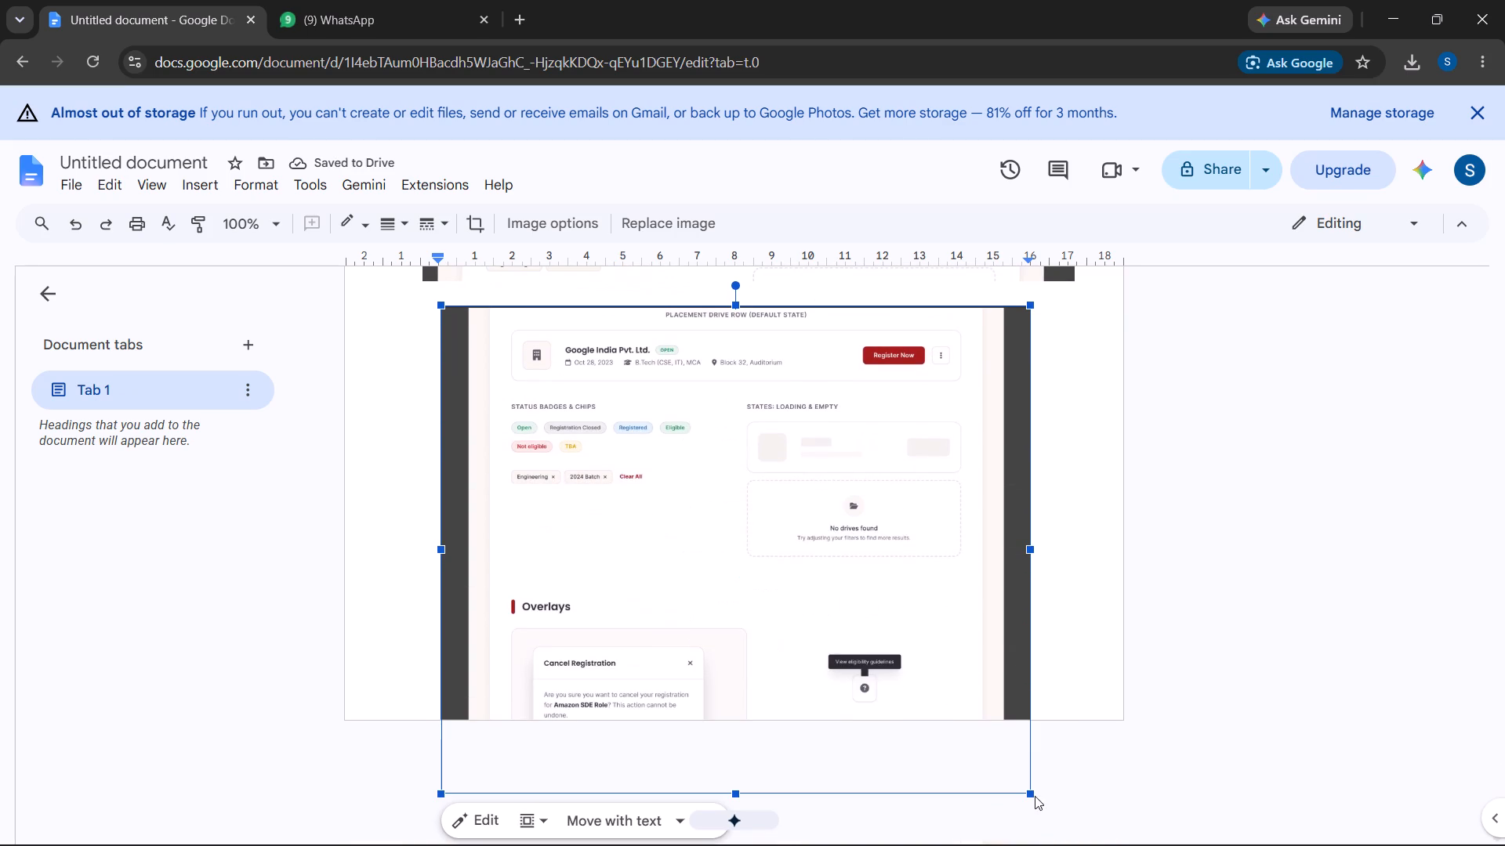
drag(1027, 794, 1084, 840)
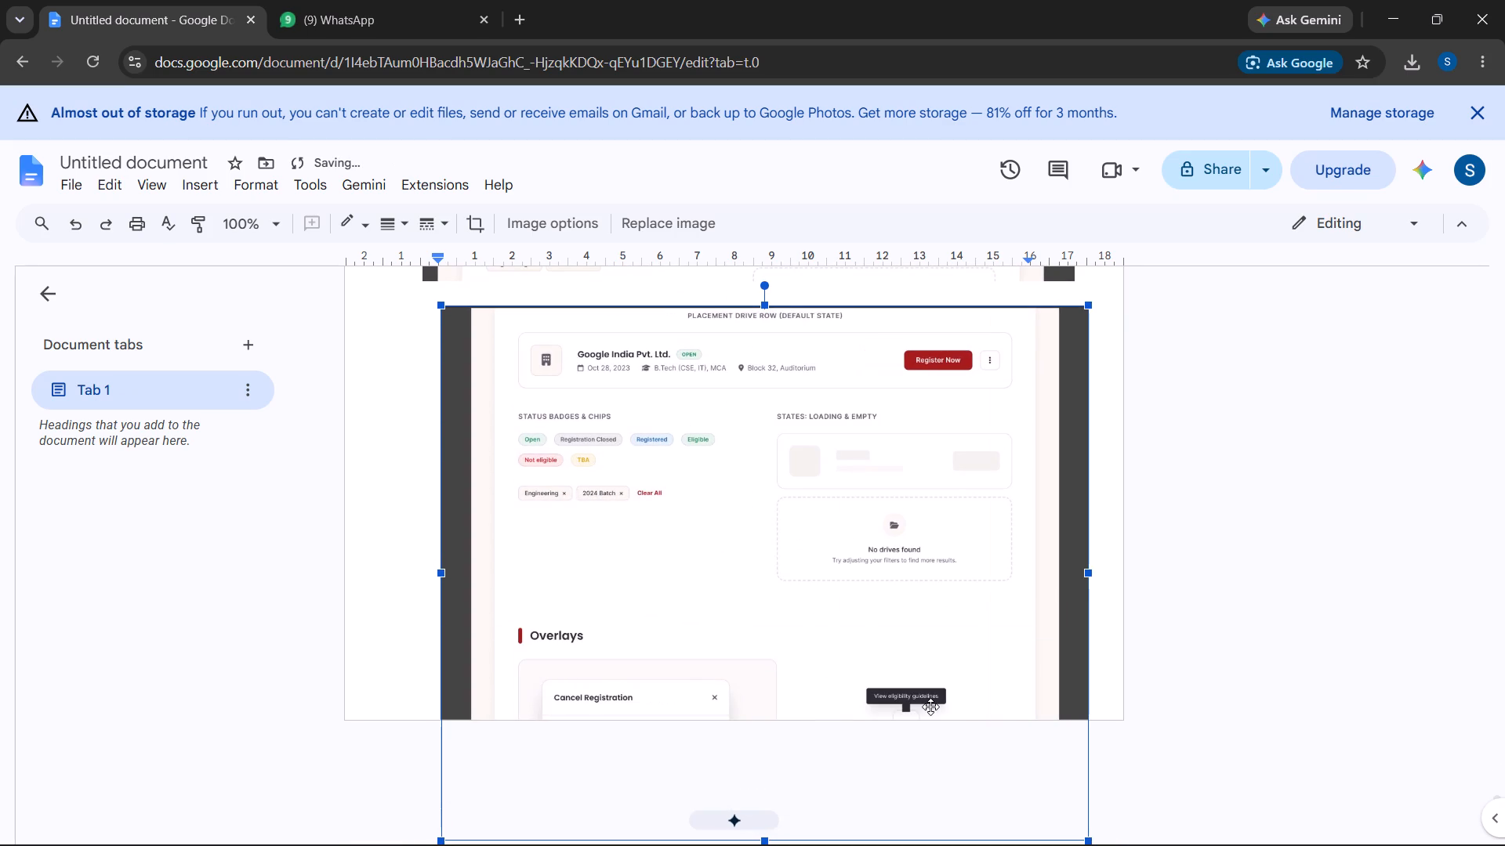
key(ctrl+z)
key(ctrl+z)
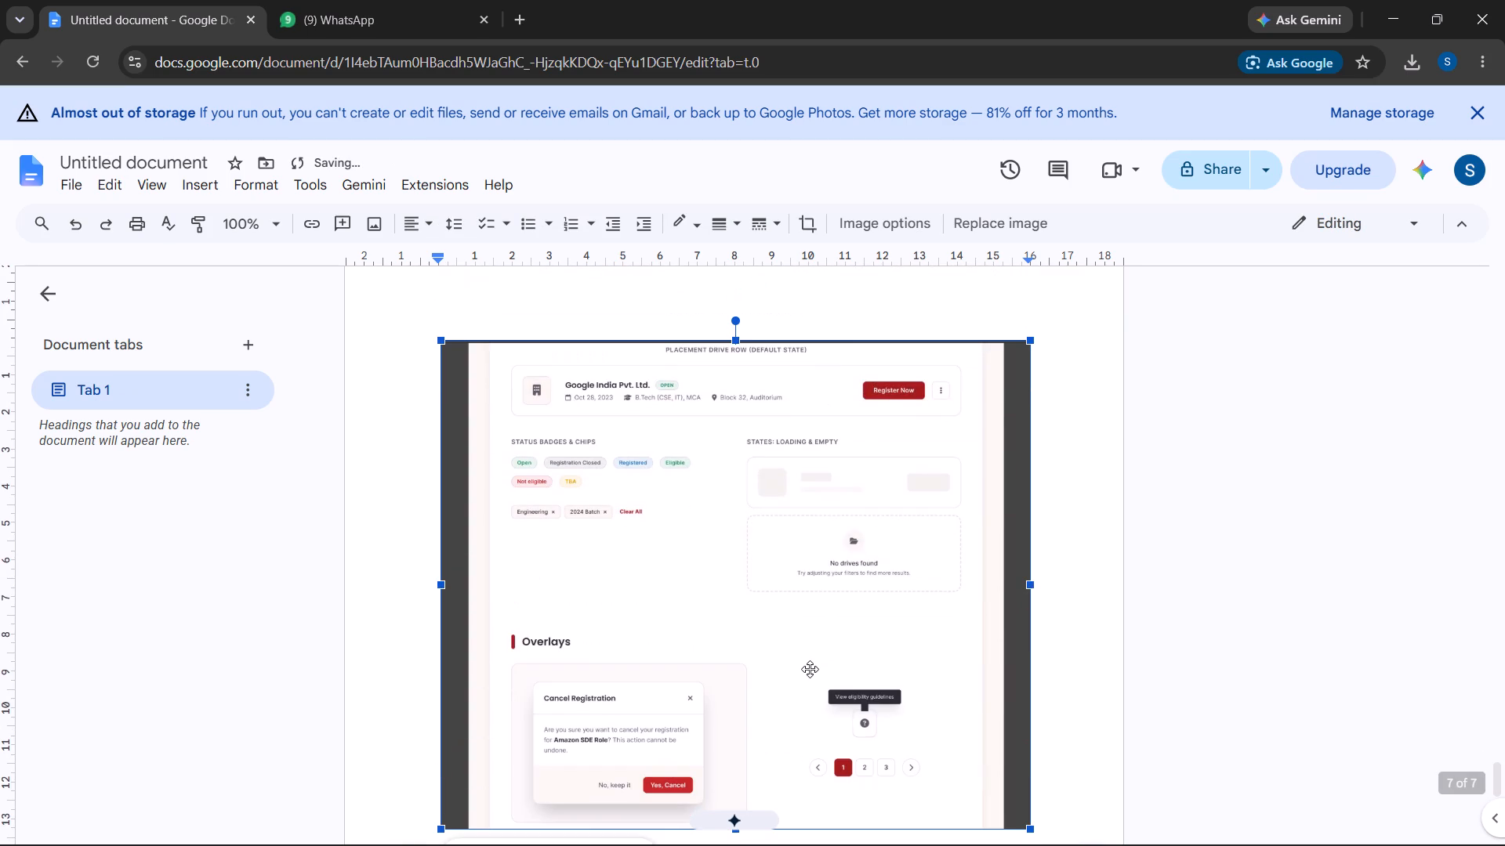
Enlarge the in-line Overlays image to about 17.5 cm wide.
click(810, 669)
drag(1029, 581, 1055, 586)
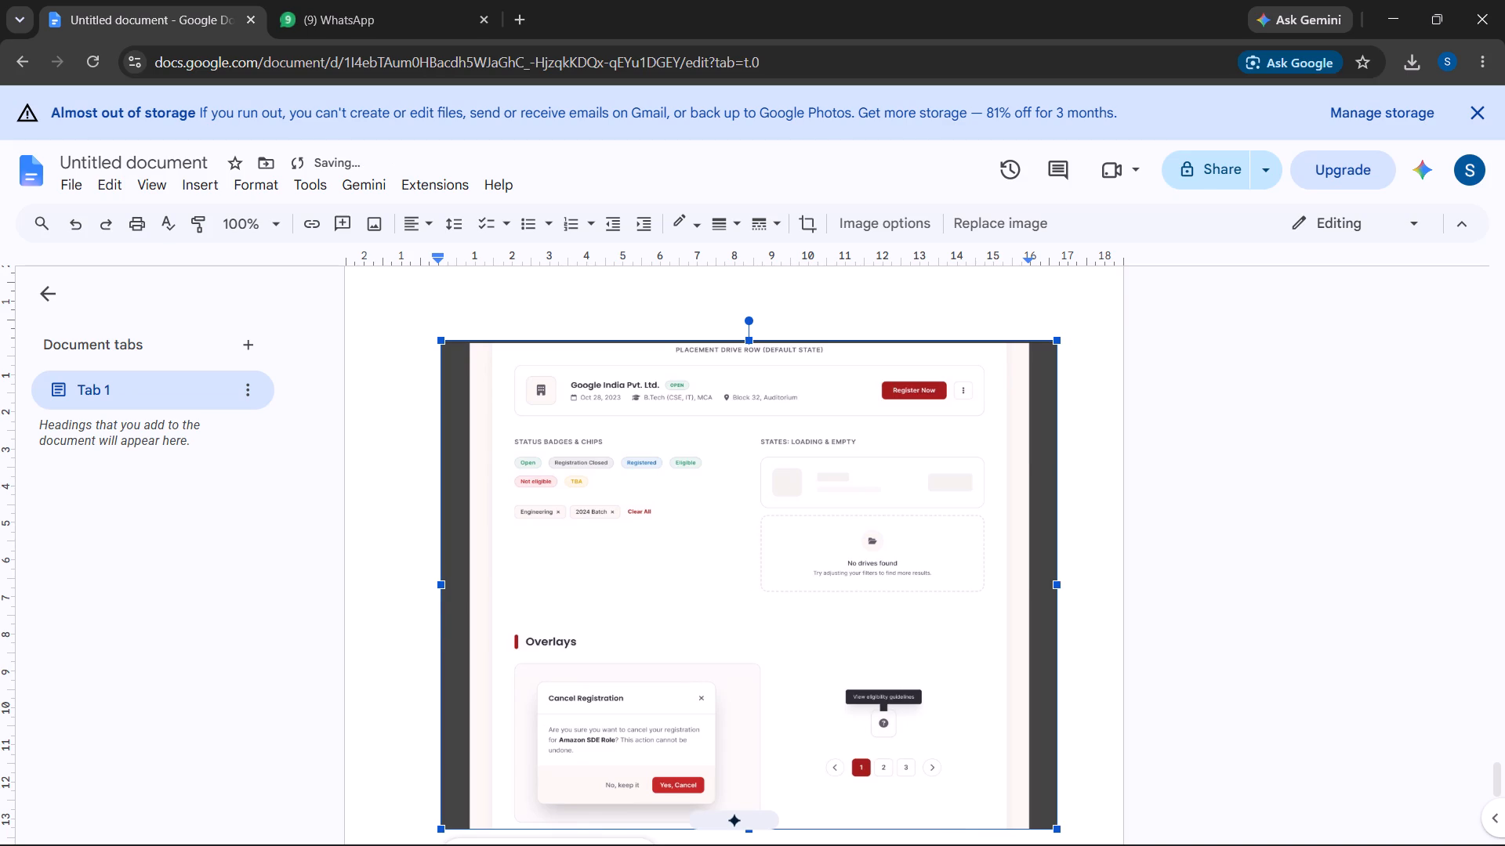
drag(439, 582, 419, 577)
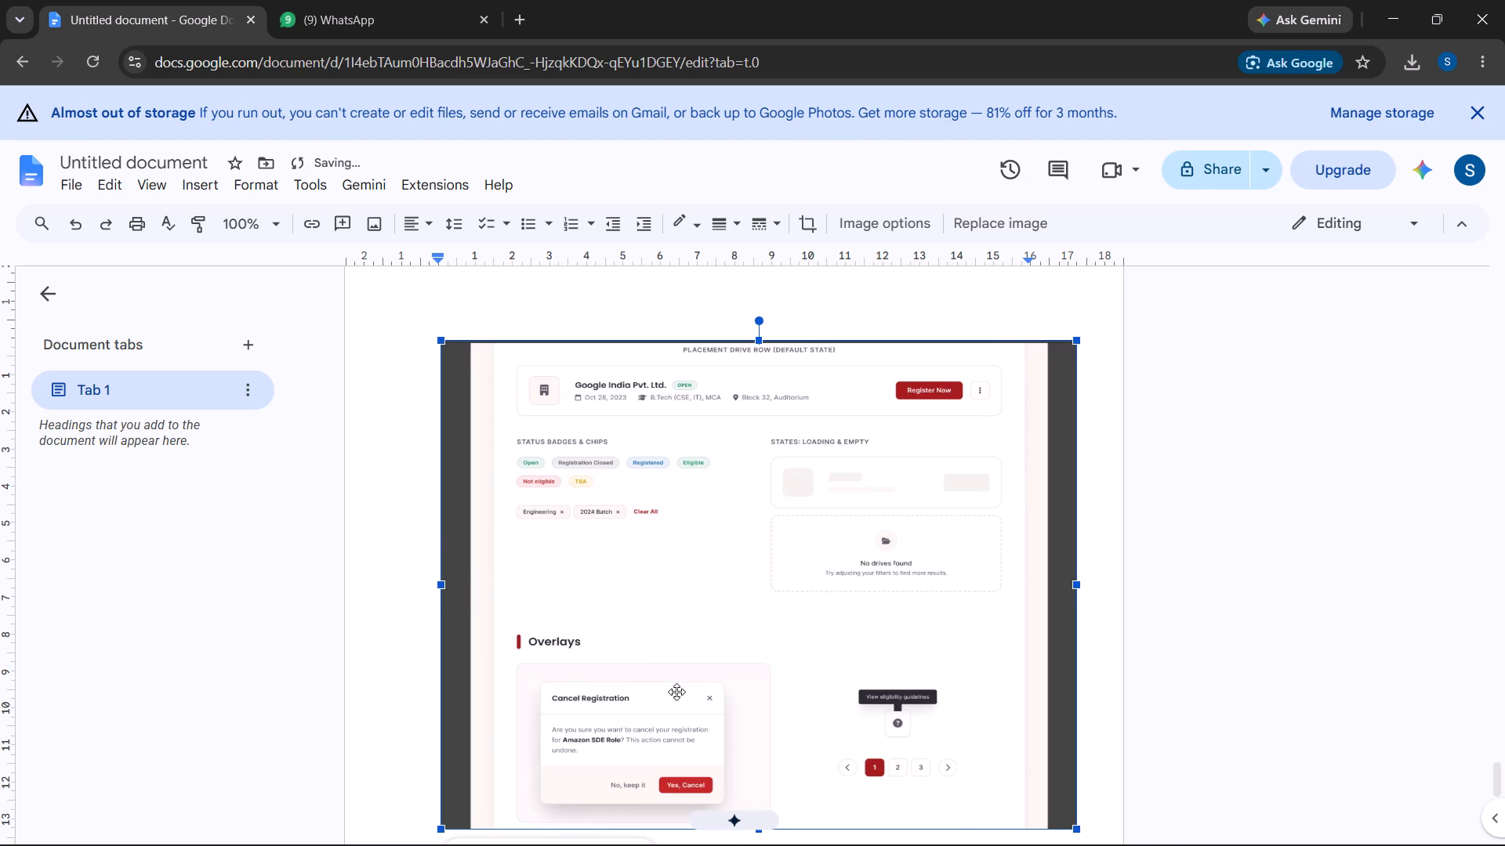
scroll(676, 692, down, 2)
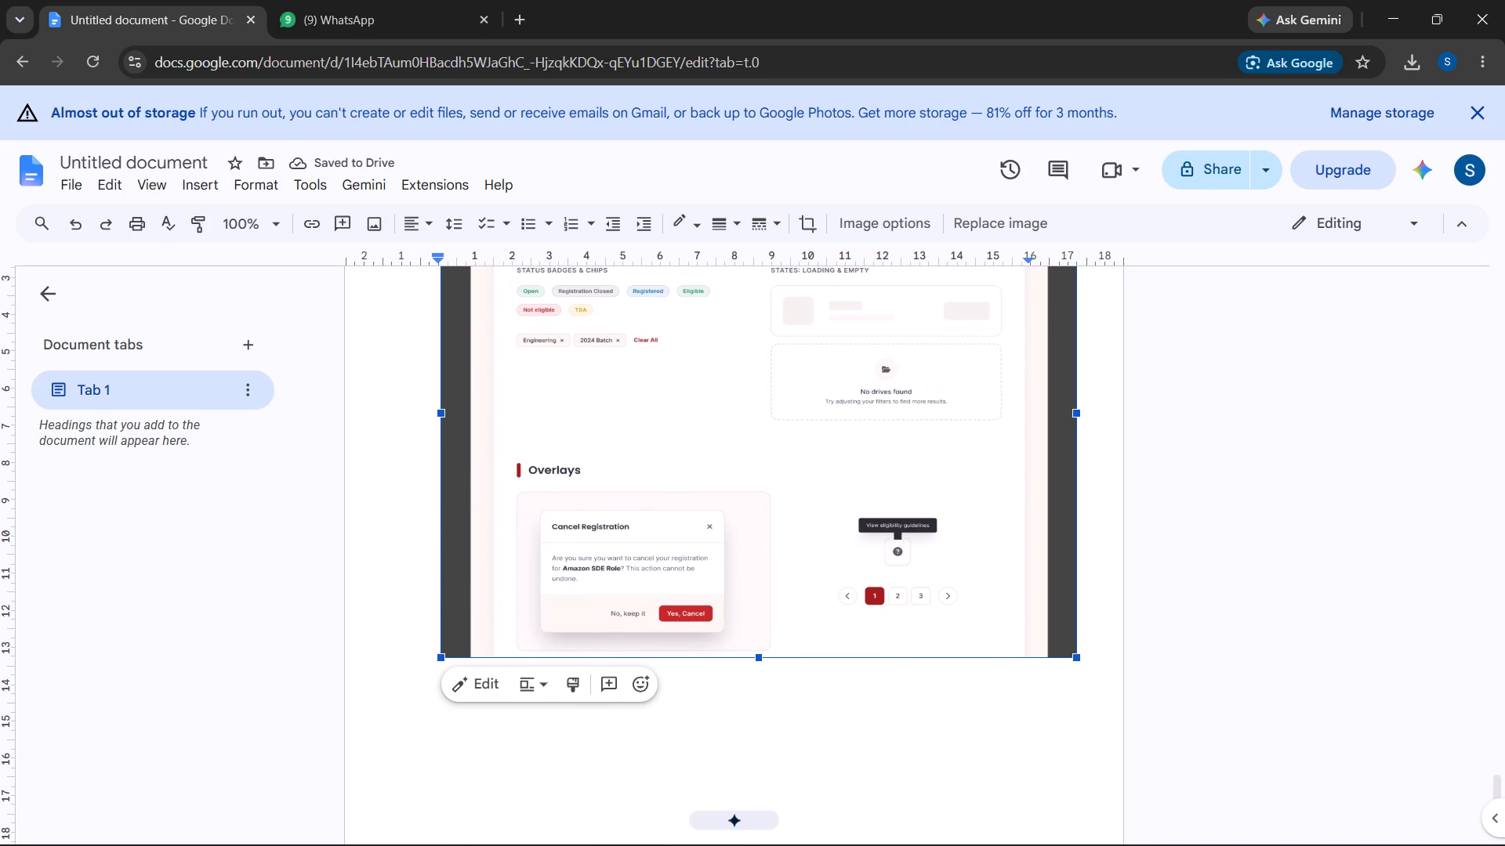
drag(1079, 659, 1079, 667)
Replace the Overlays image with two line breaks.
scroll(1079, 667, up, 4)
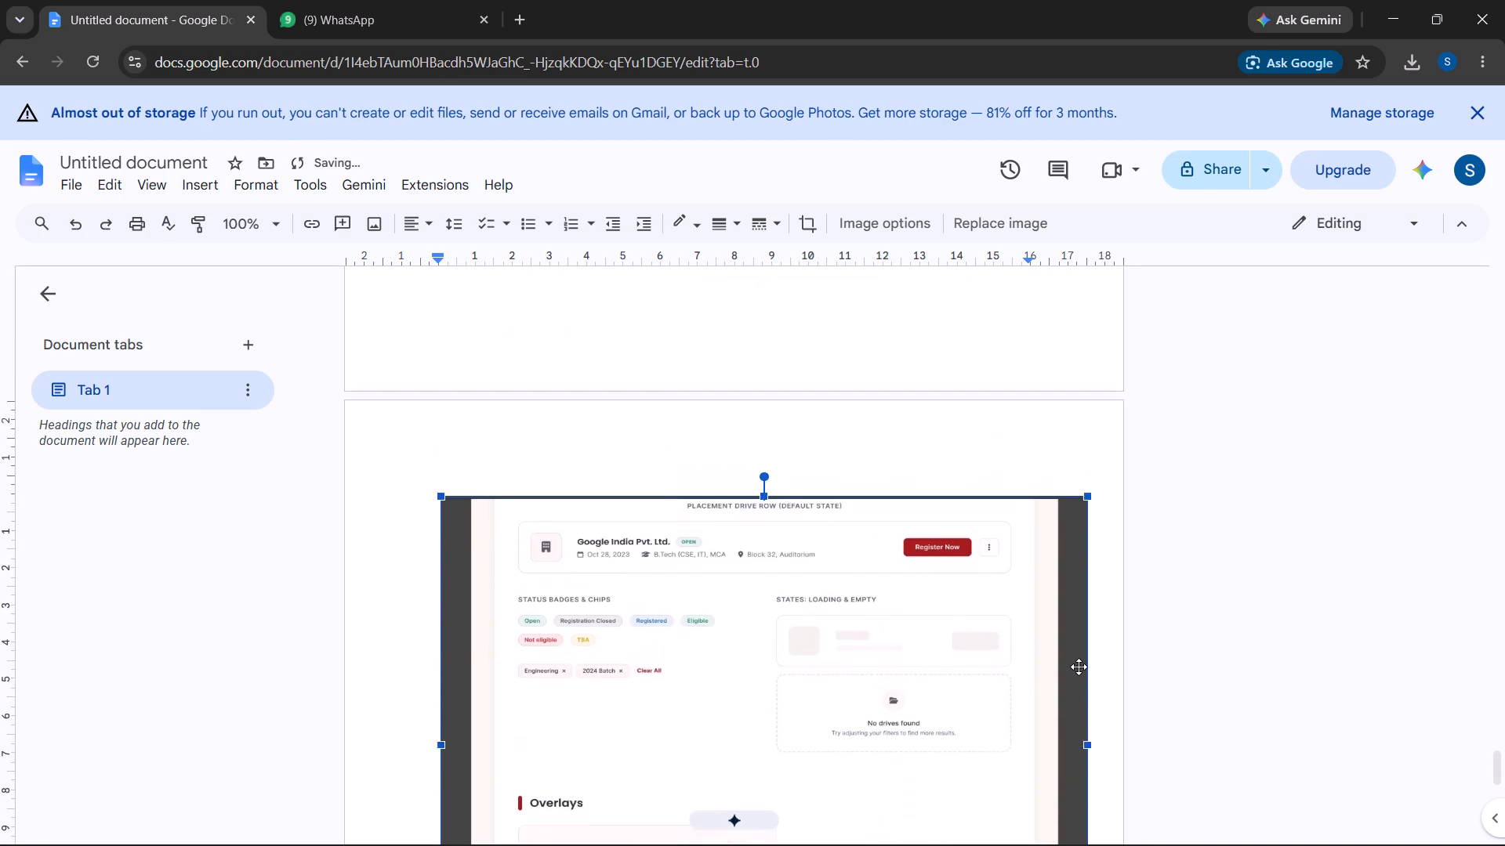
scroll(1079, 667, up, 1)
scroll(1079, 667, down, 5)
click(1076, 725)
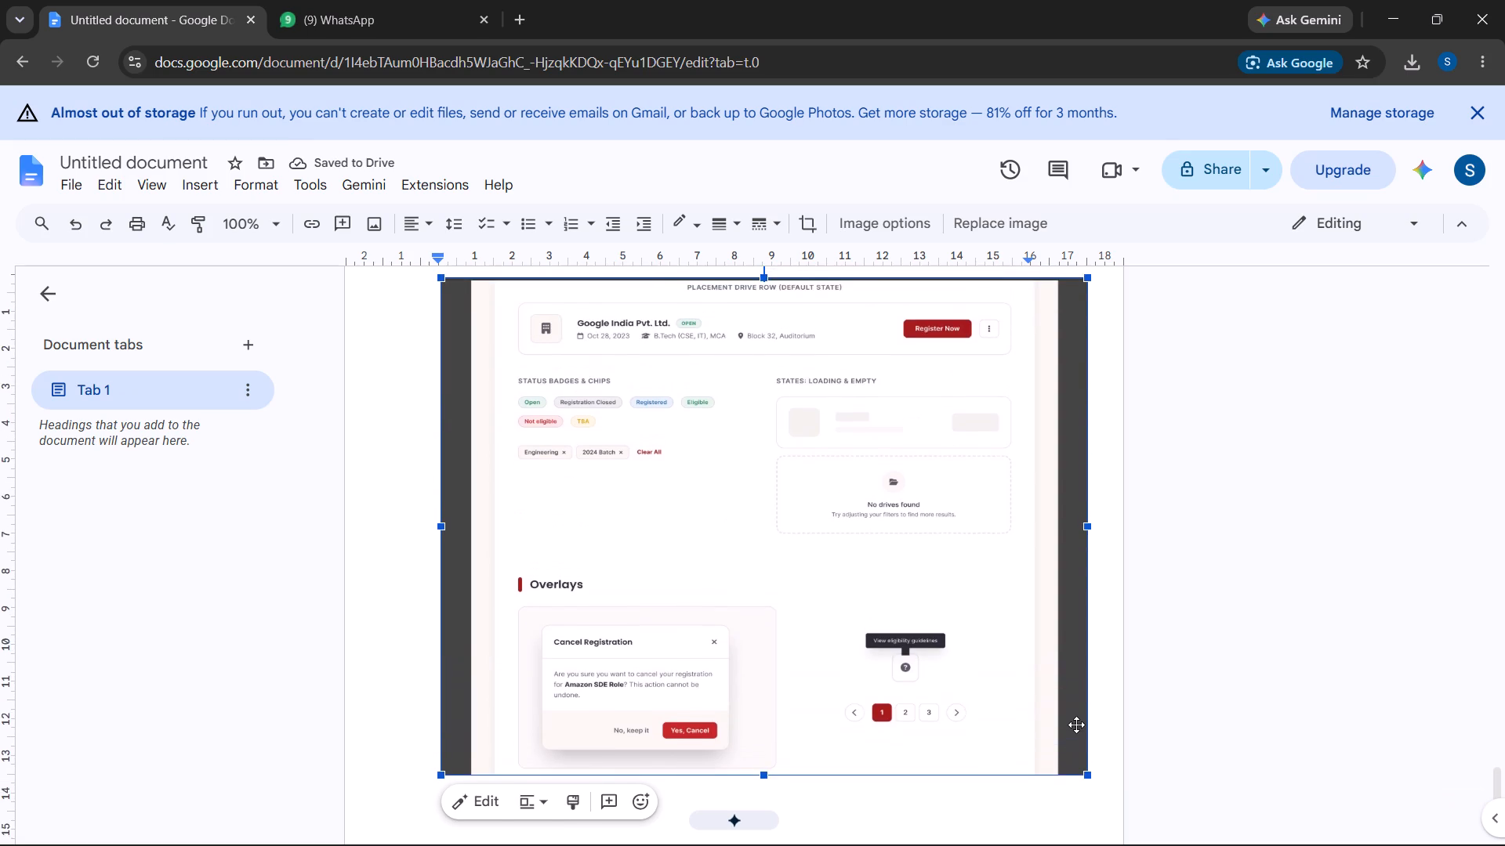
key(Return)
key(Return)
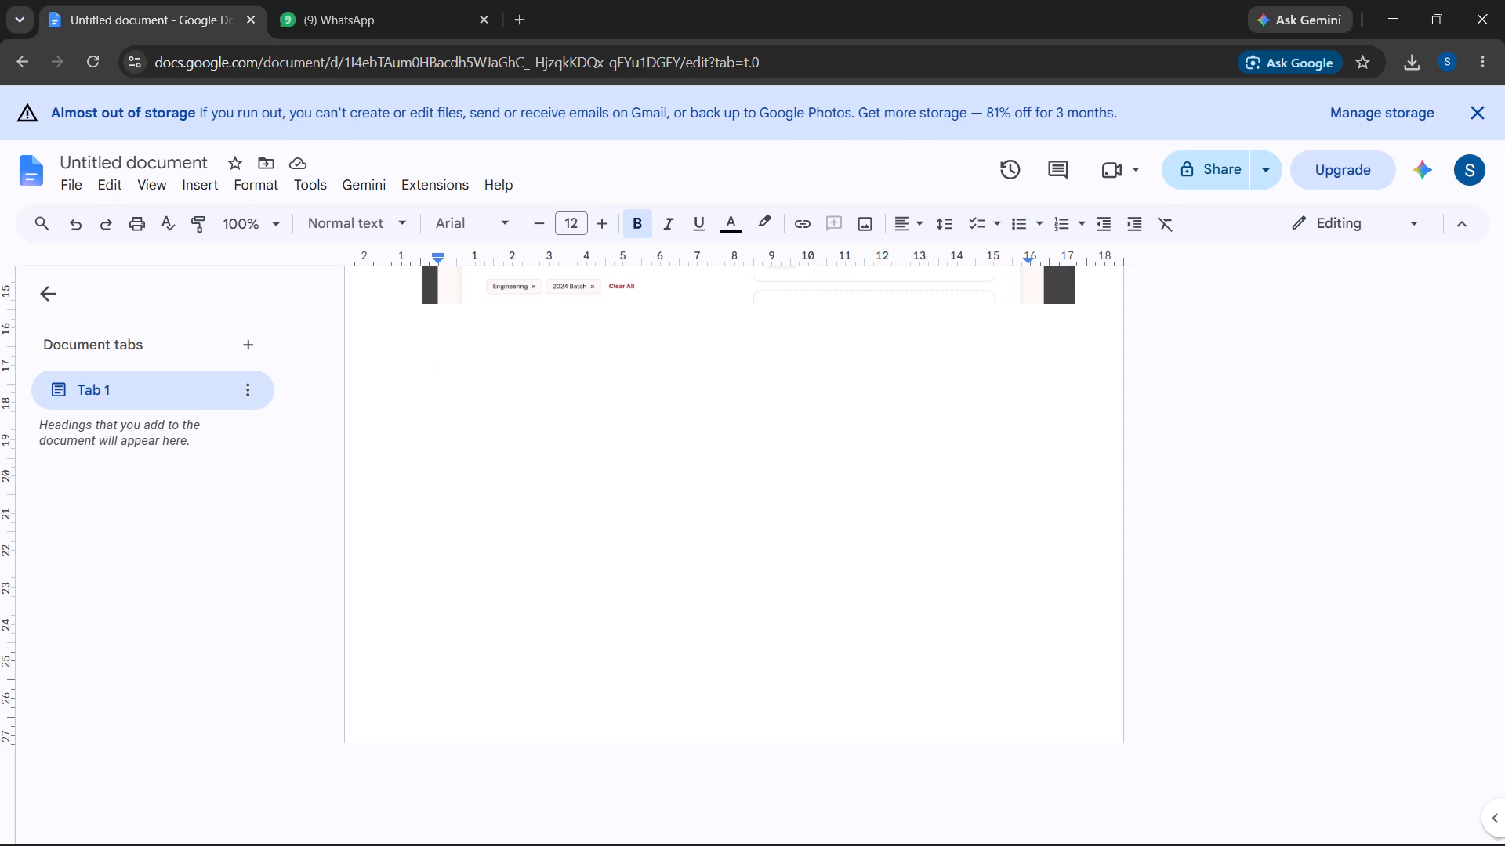
Enter the labels "FIGMA LINK :" and "PROTOTYPE LINK :" below the Interactive Components image, with two blank lines between them.
text(FIGMA)
key(space)
text(LINK :)
key(space)
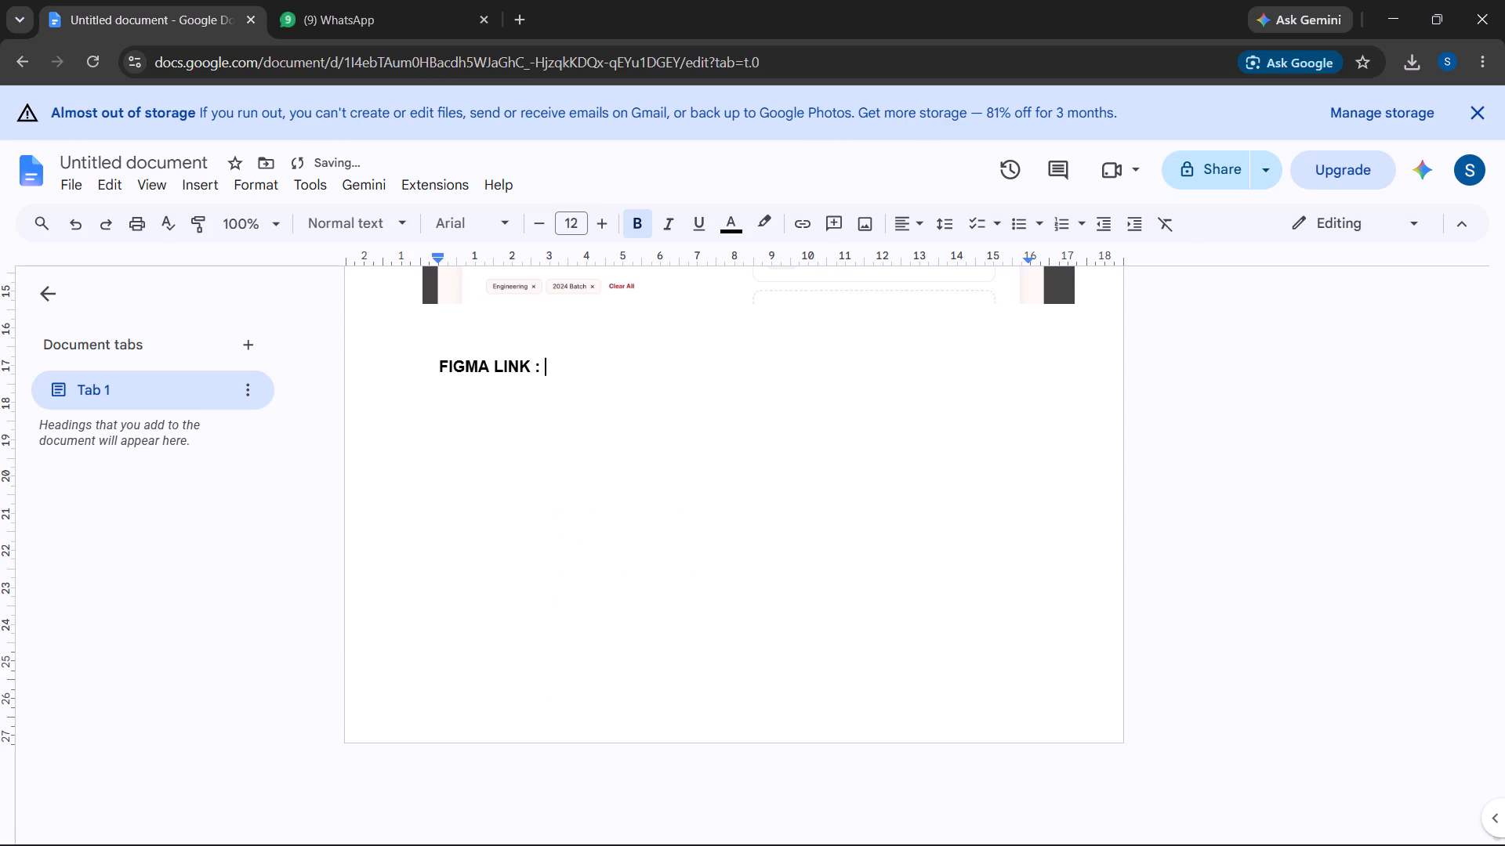
key(Return)
key(Return)
key(Return)
text(PO)
key(BackSpace)
text(ROTOTYPE LIK)
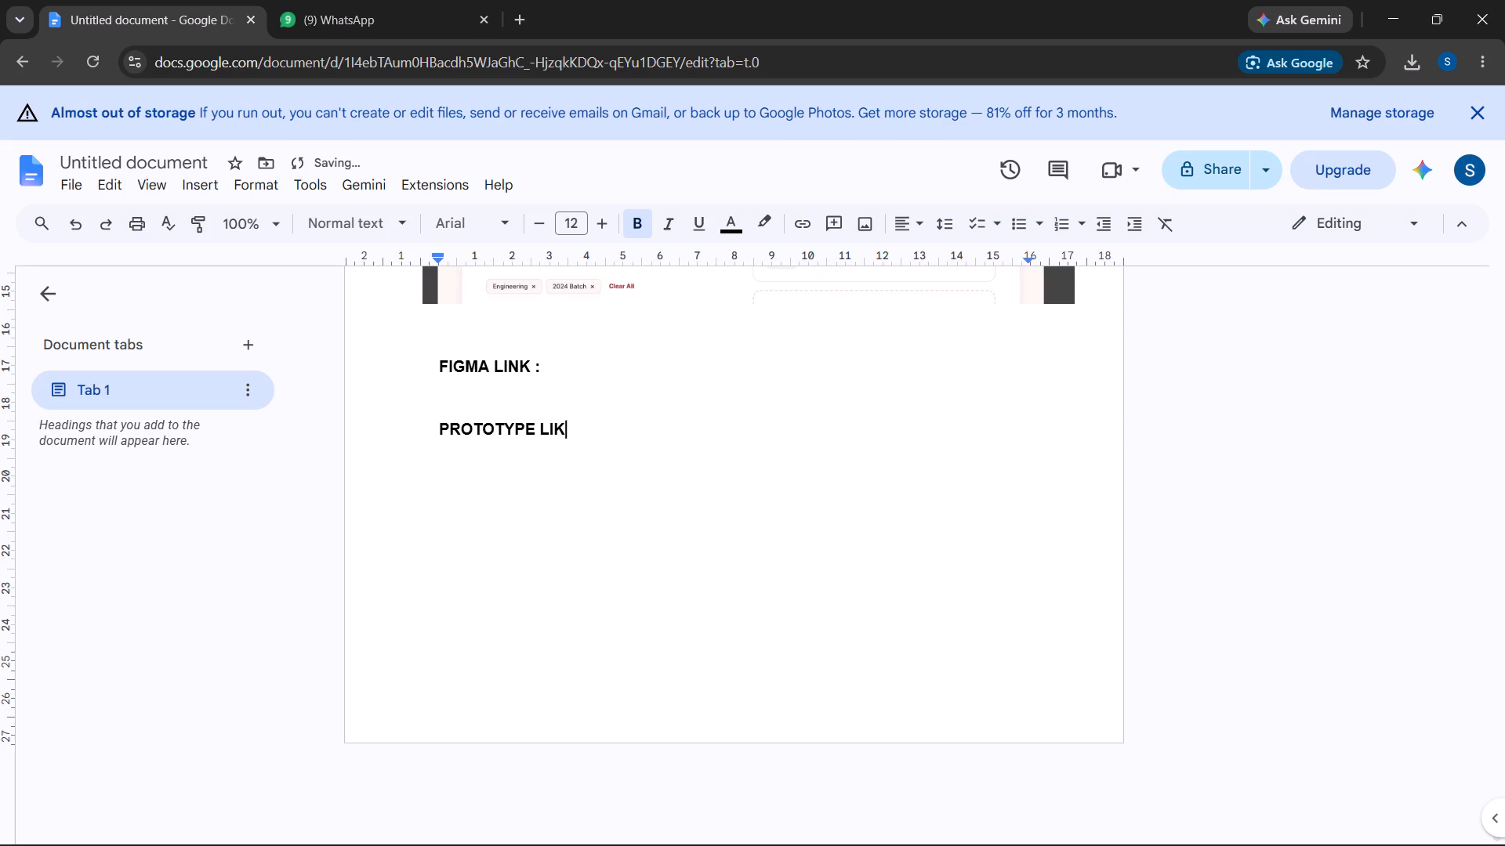
key(BackSpace)
text(NK)
key(space)
text(:)
key(space)
Center-align the HIGH FIDELITY heading.
scroll(1018, 841, up, 2)
scroll(1078, 674, up, 5)
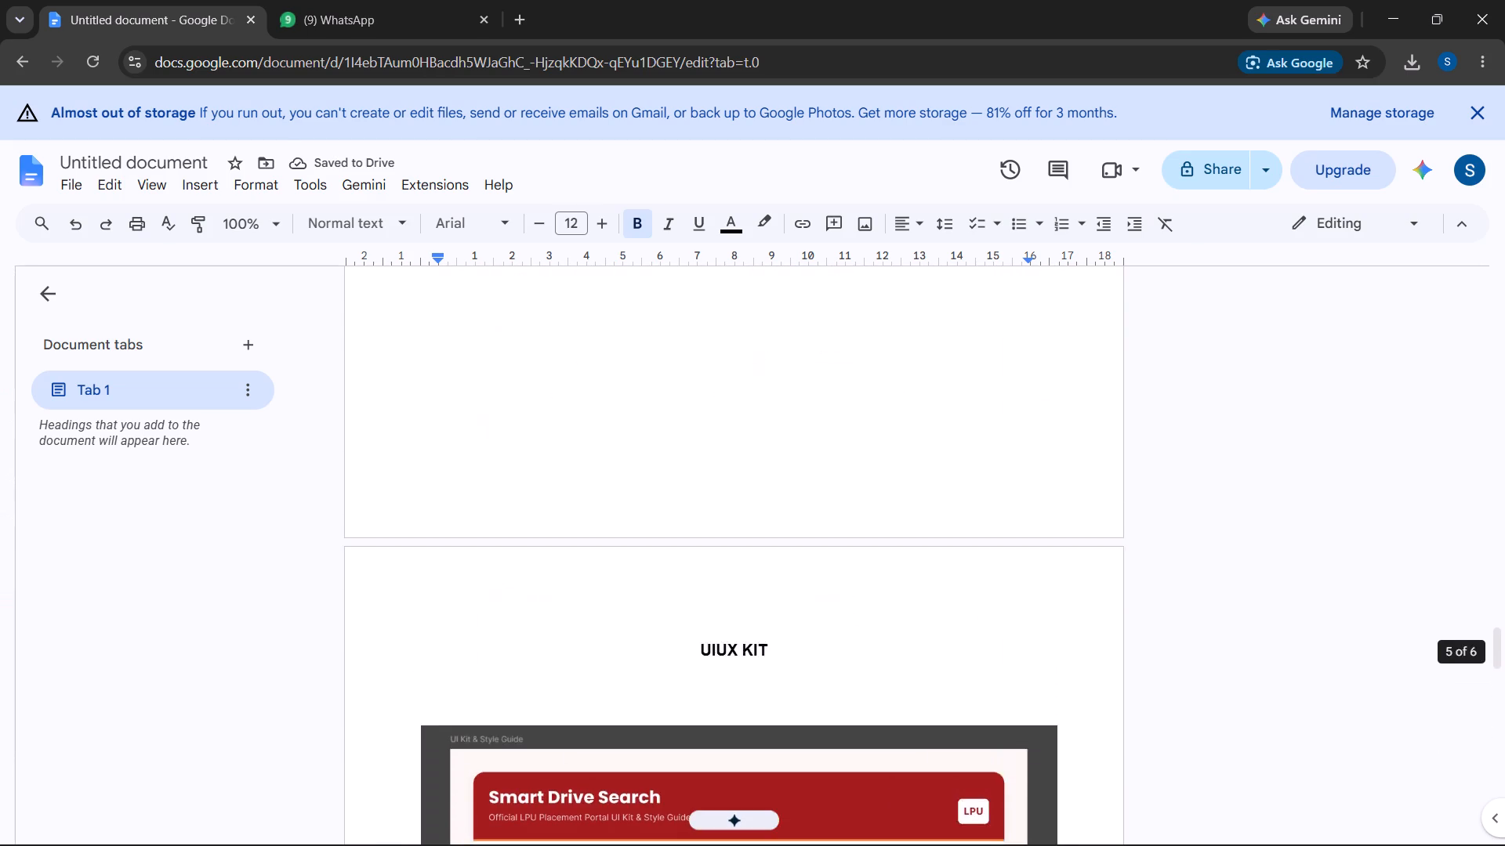
scroll(1078, 674, up, 4)
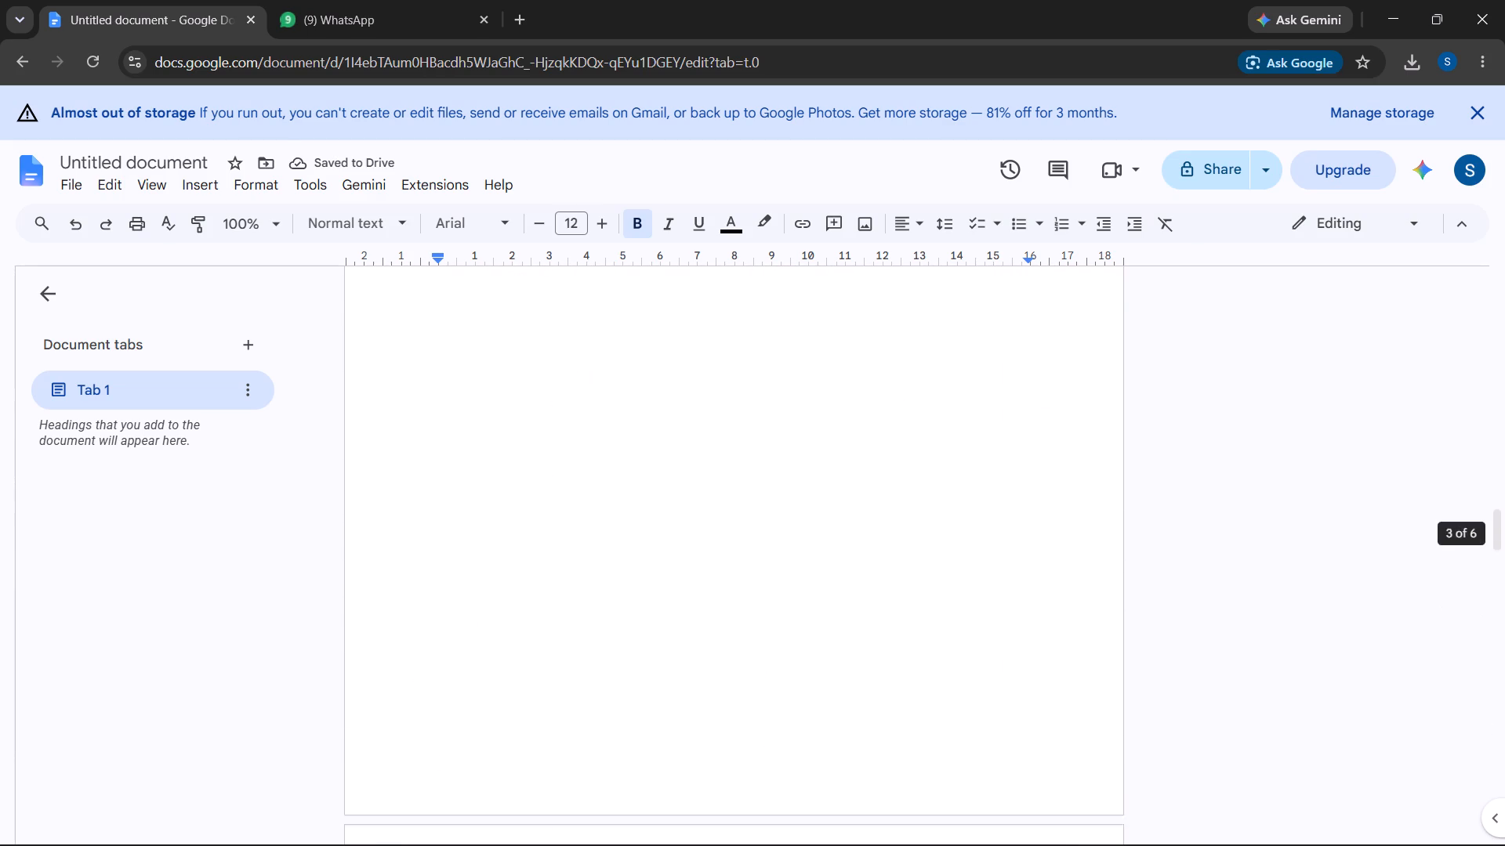
scroll(1078, 674, up, 2)
scroll(1078, 674, down, 4)
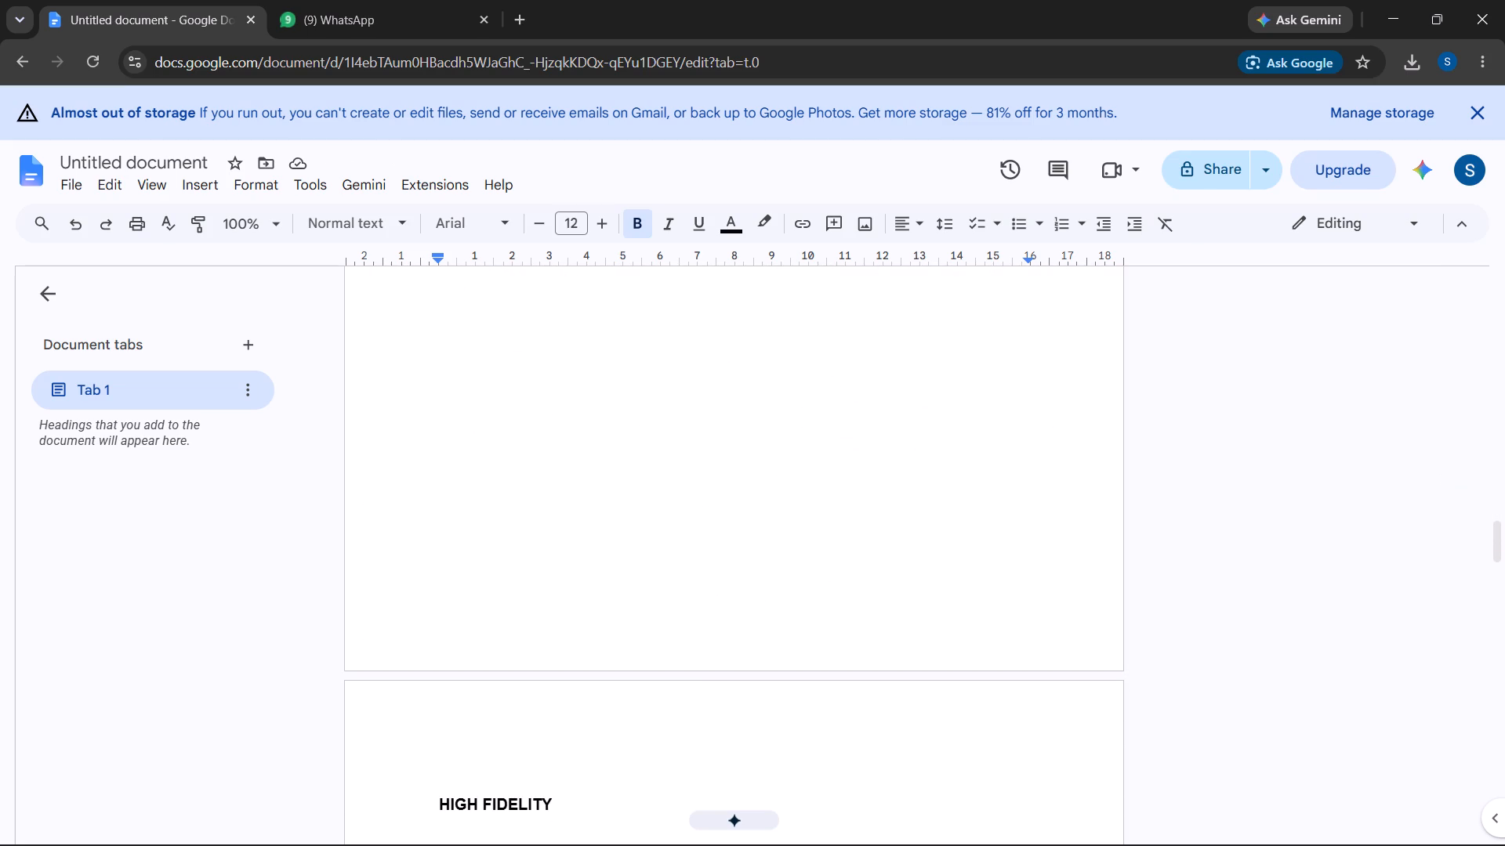
click(575, 783)
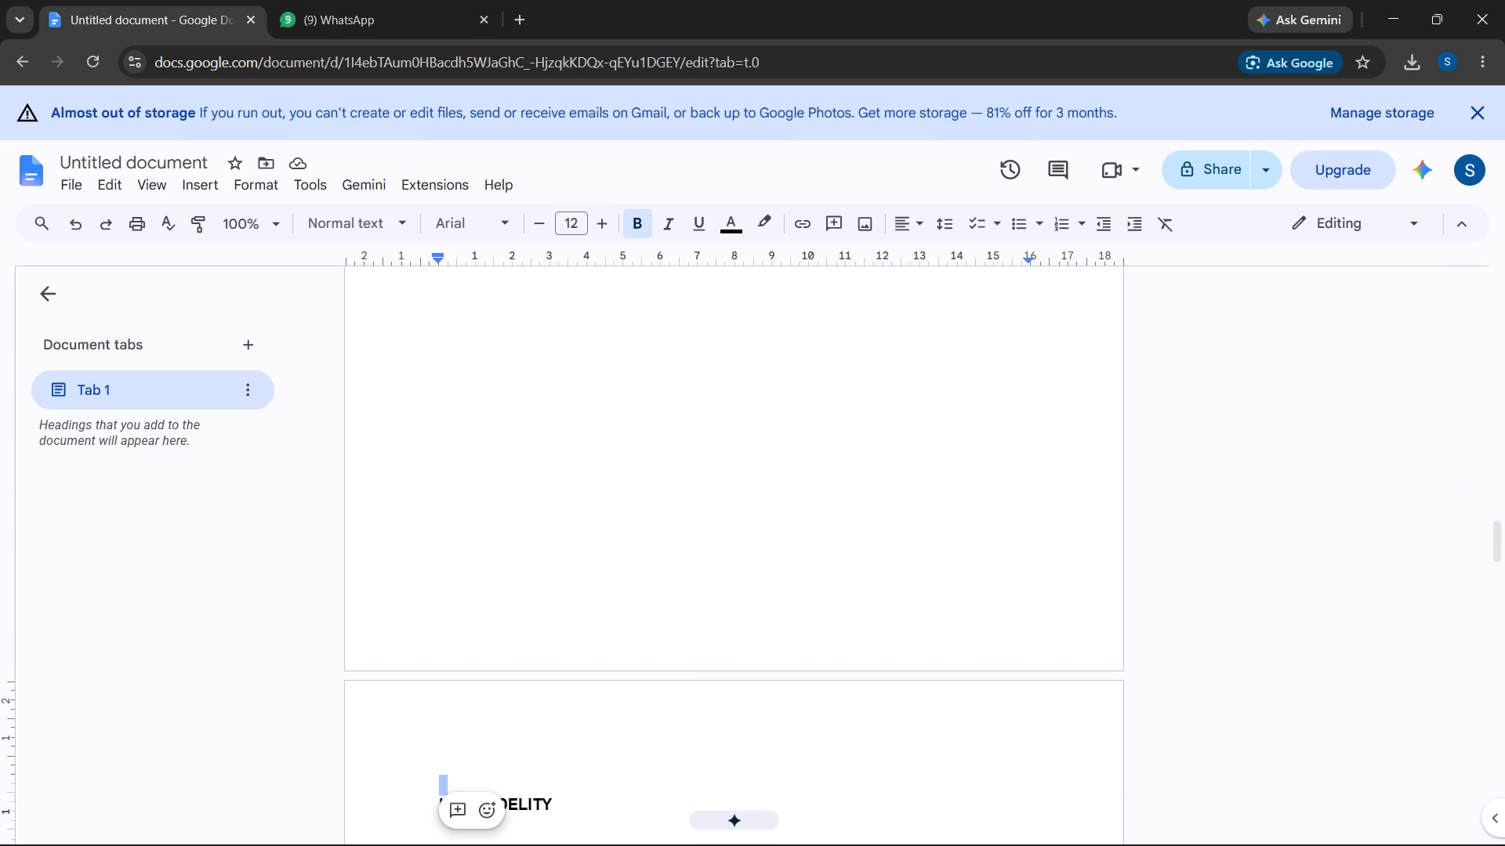
drag(570, 804, 415, 802)
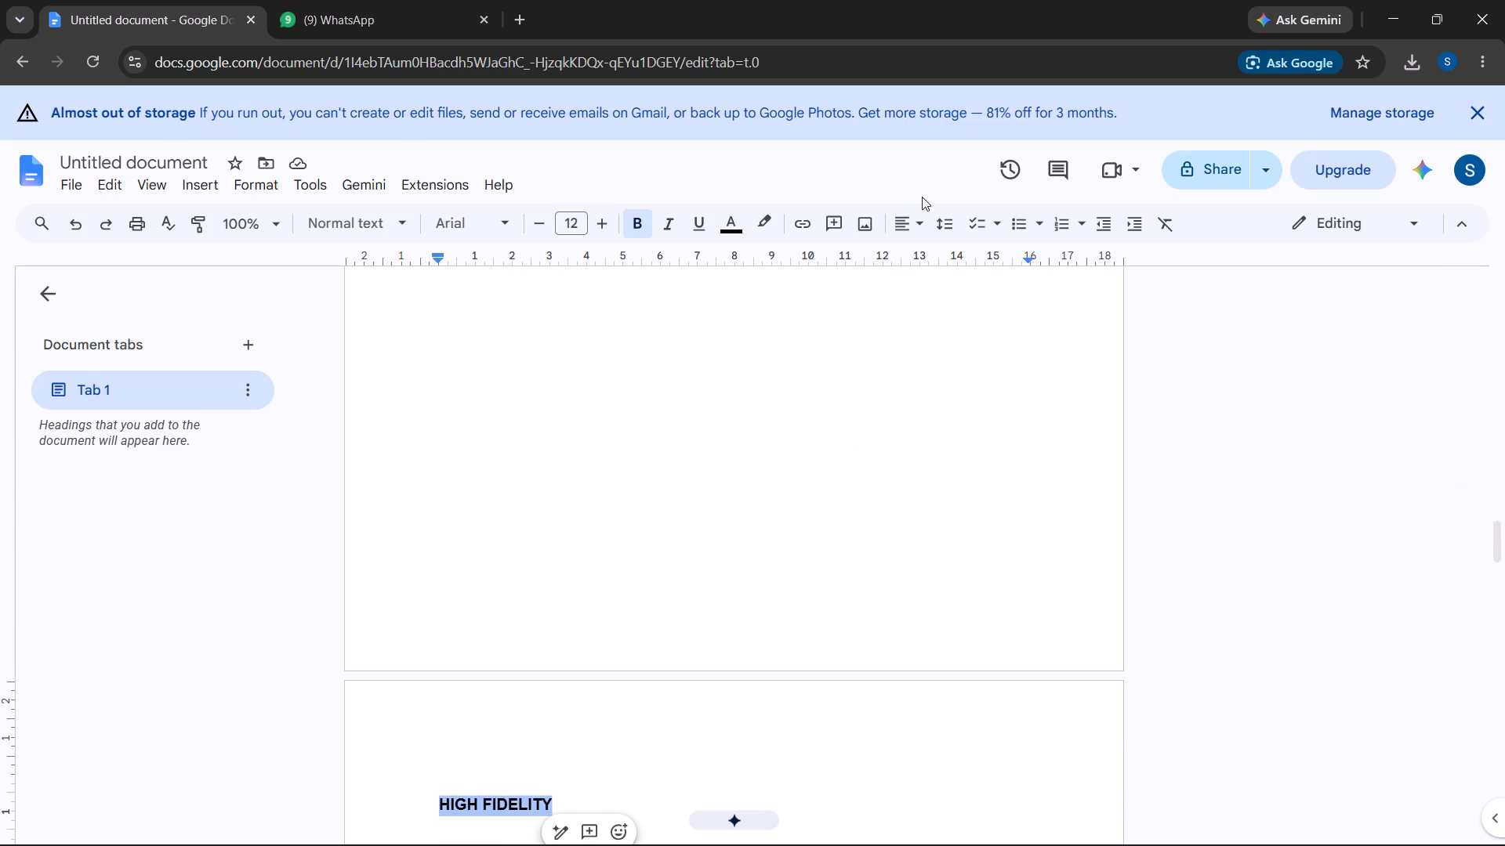
click(921, 219)
click(934, 259)
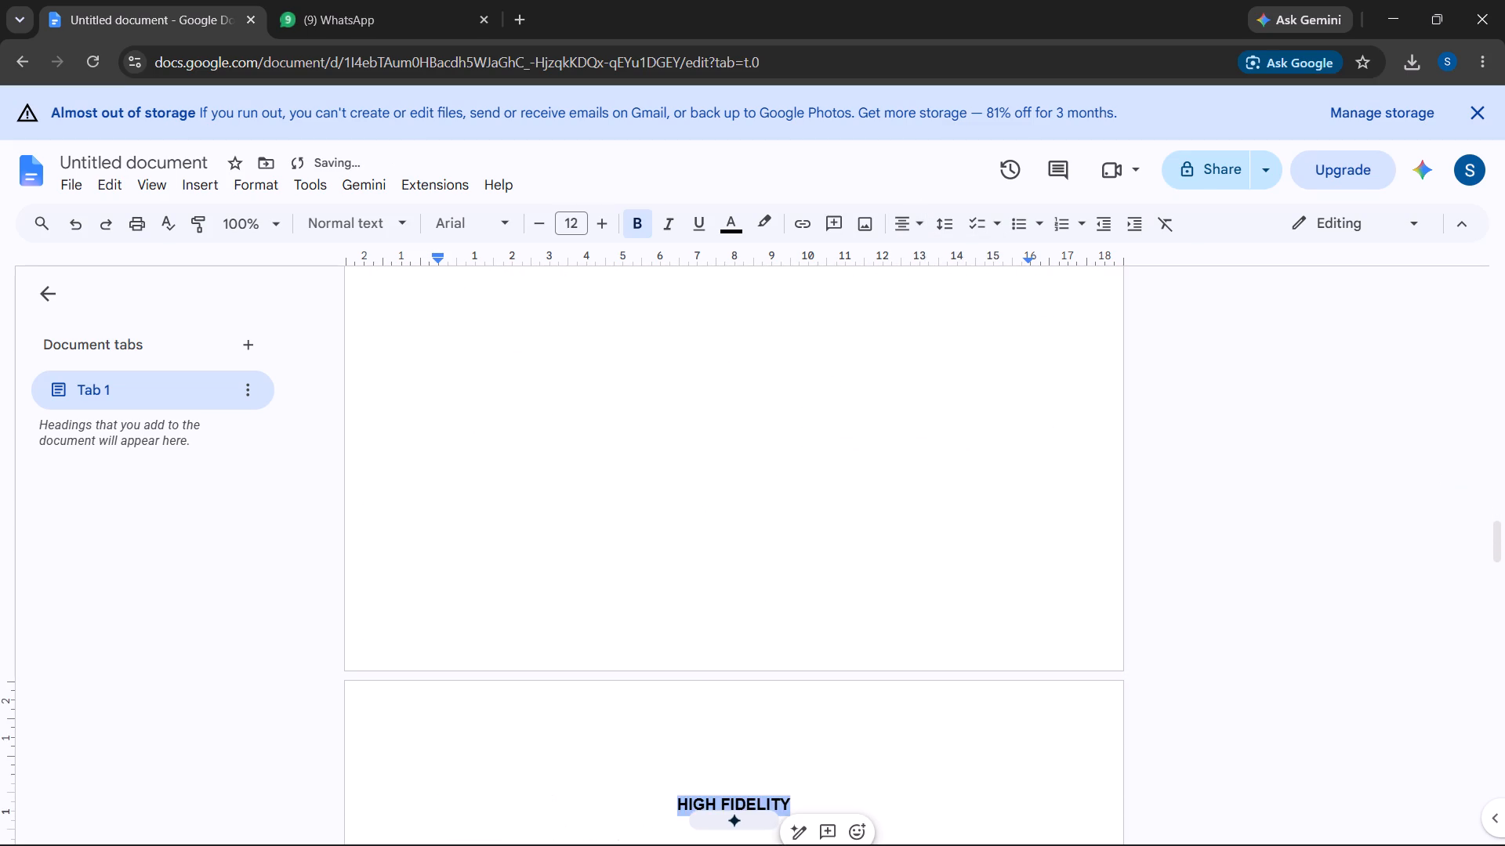
Review the layout of all pages, from the cover page through the UIUX kit to the link labels.
scroll(846, 465, up, 2)
click(880, 562)
scroll(880, 562, up, 5)
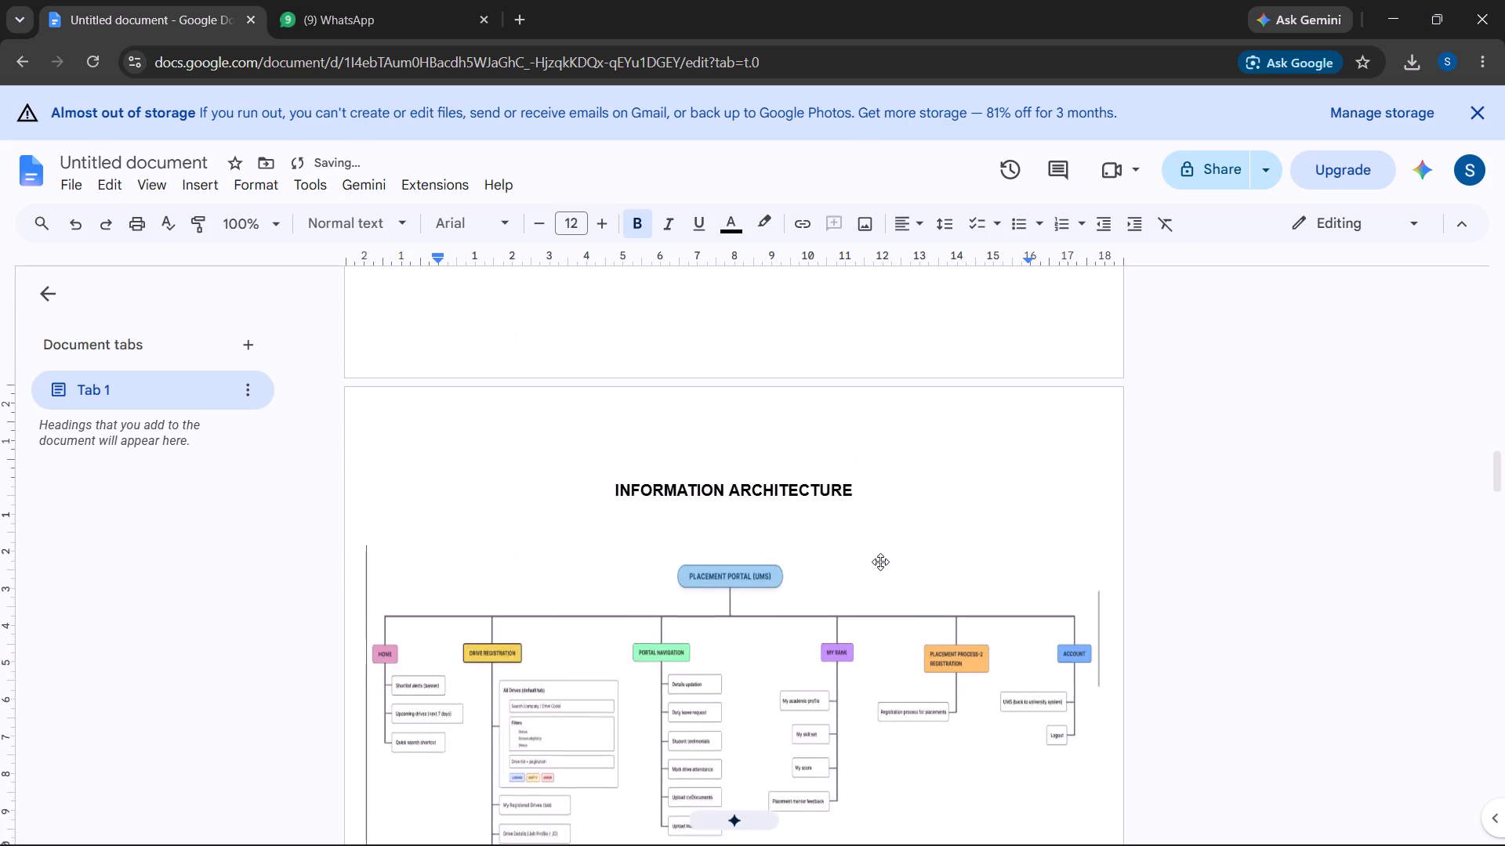
scroll(880, 562, up, 4)
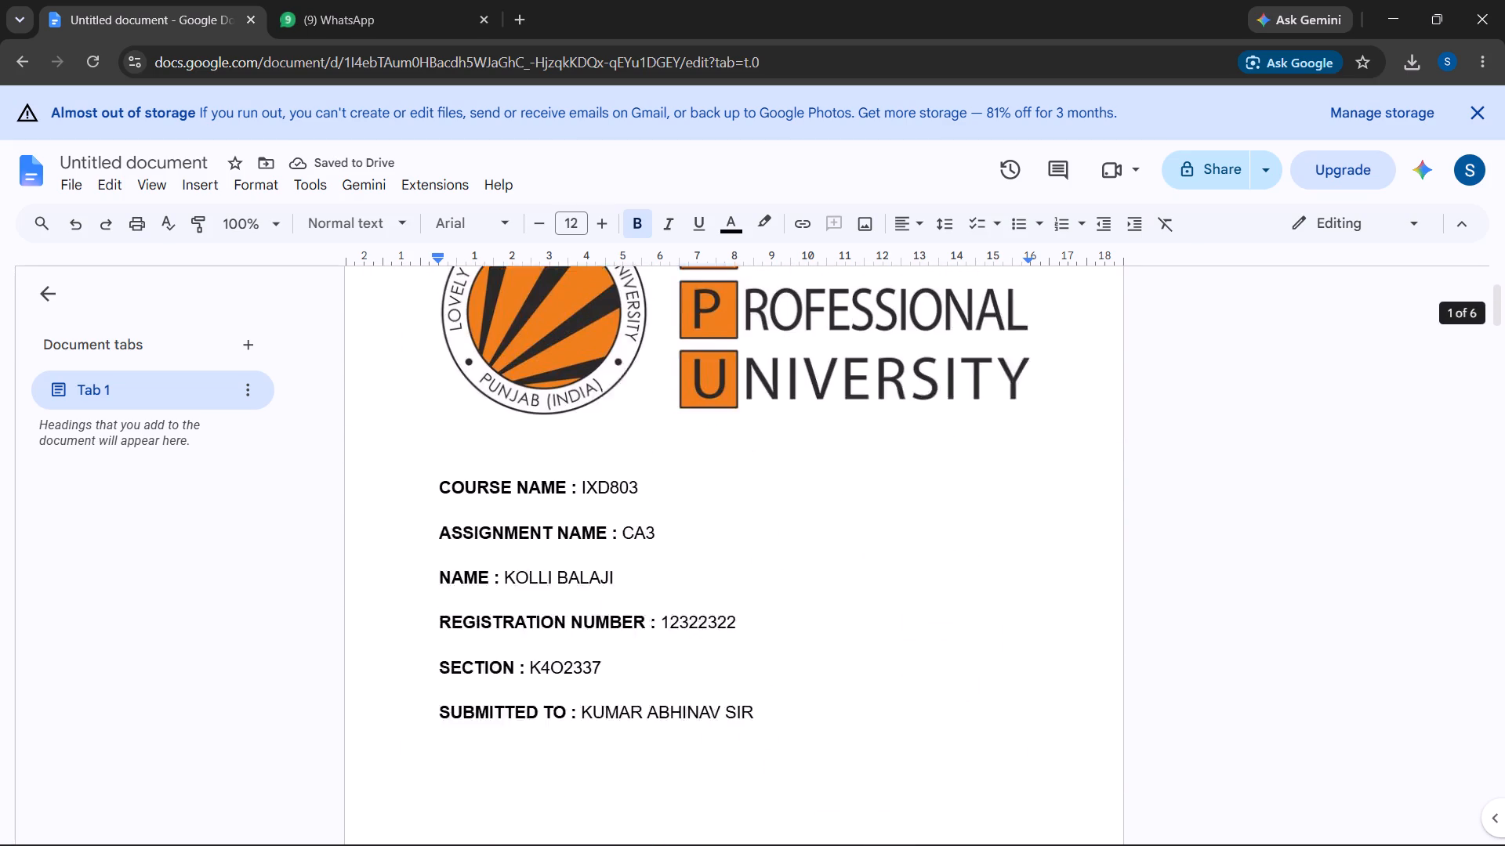
scroll(880, 562, up, 2)
scroll(880, 562, down, 11)
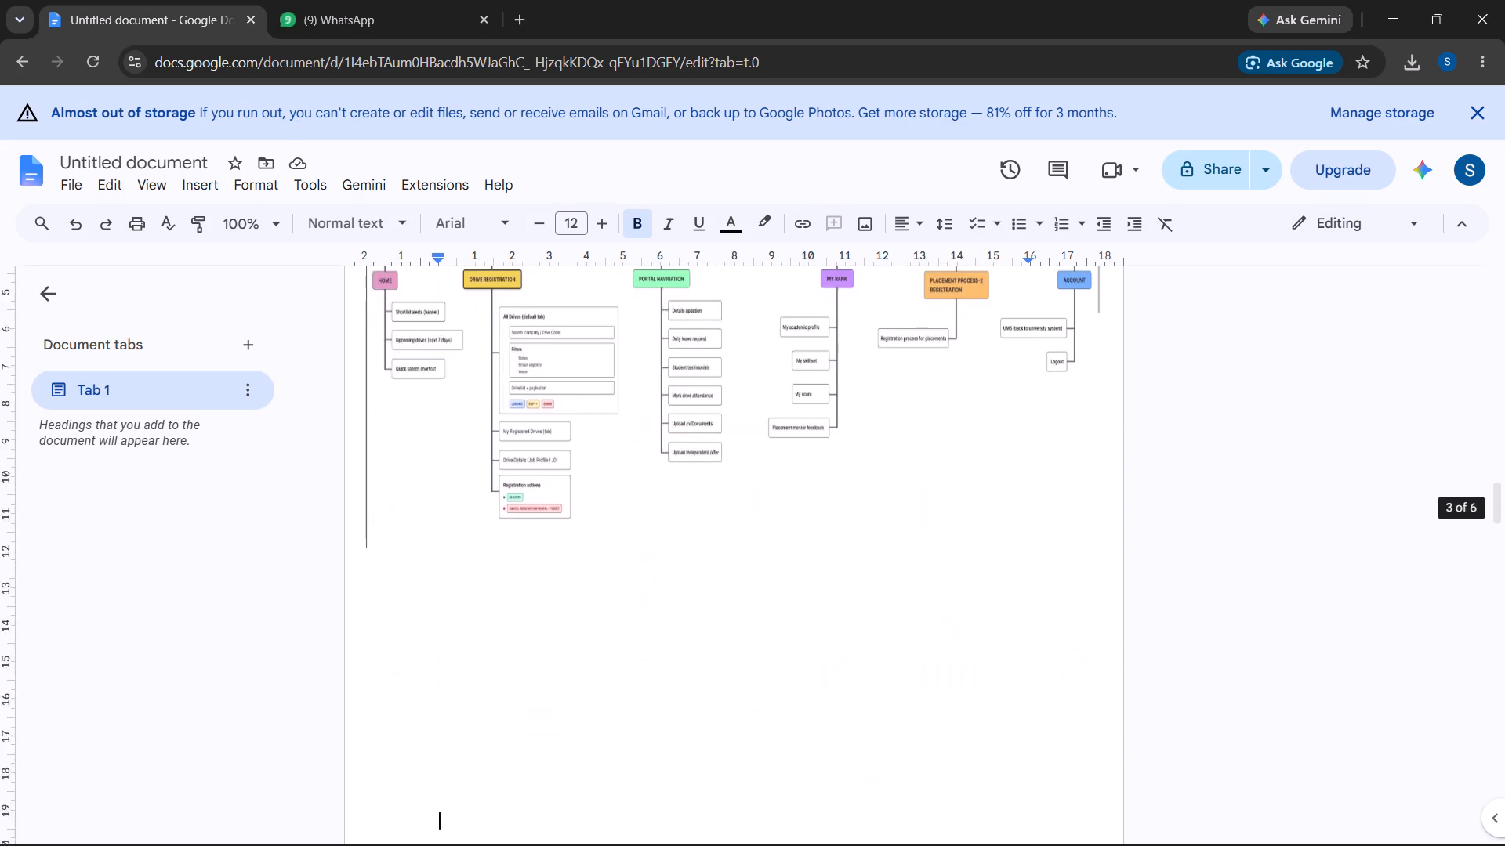
scroll(880, 562, down, 6)
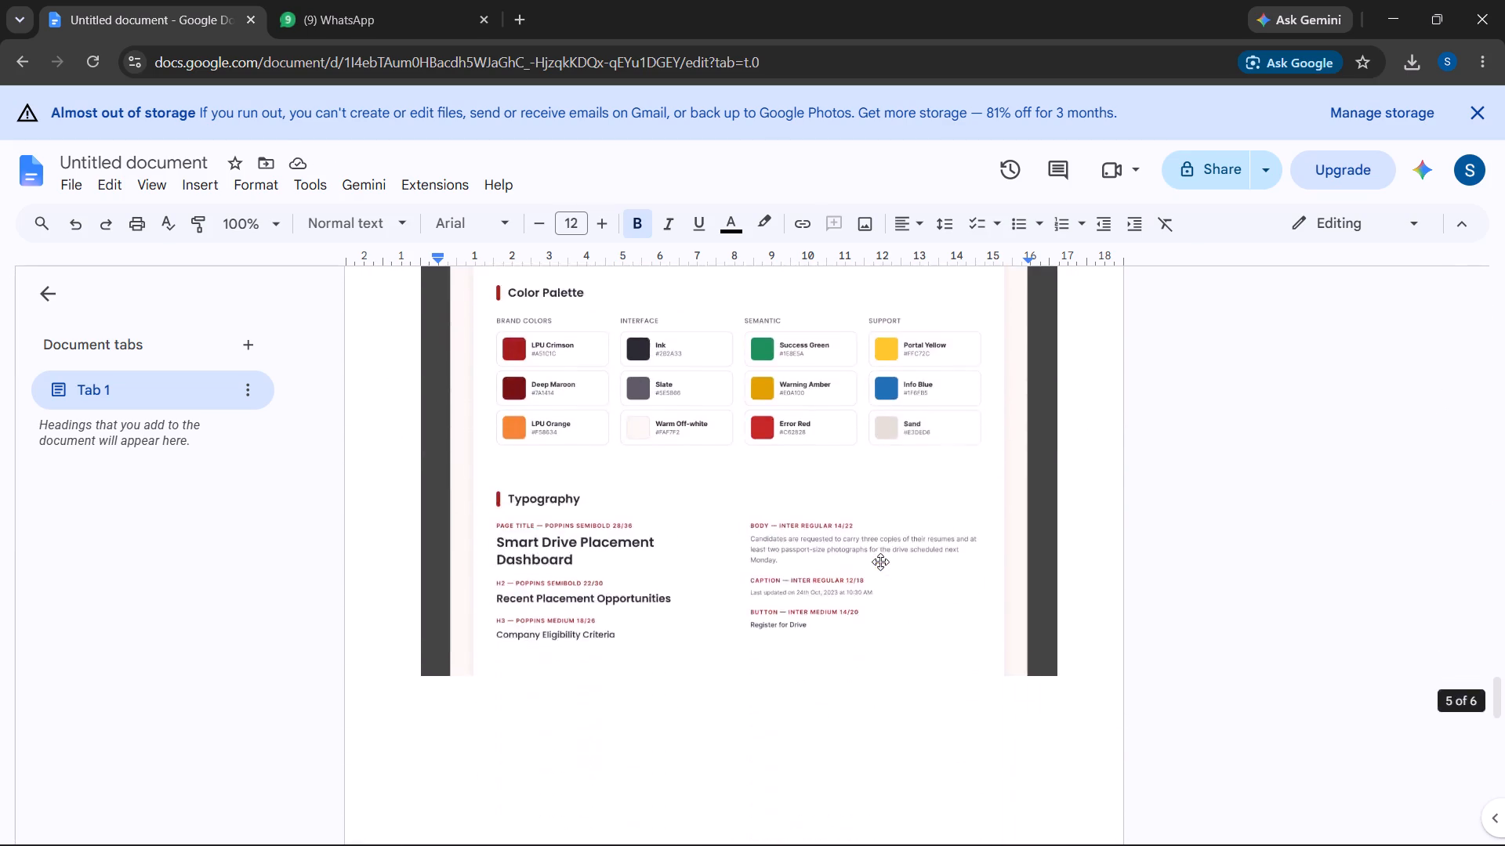
scroll(880, 562, down, 3)
scroll(880, 562, up, 2)
scroll(880, 562, down, 1)
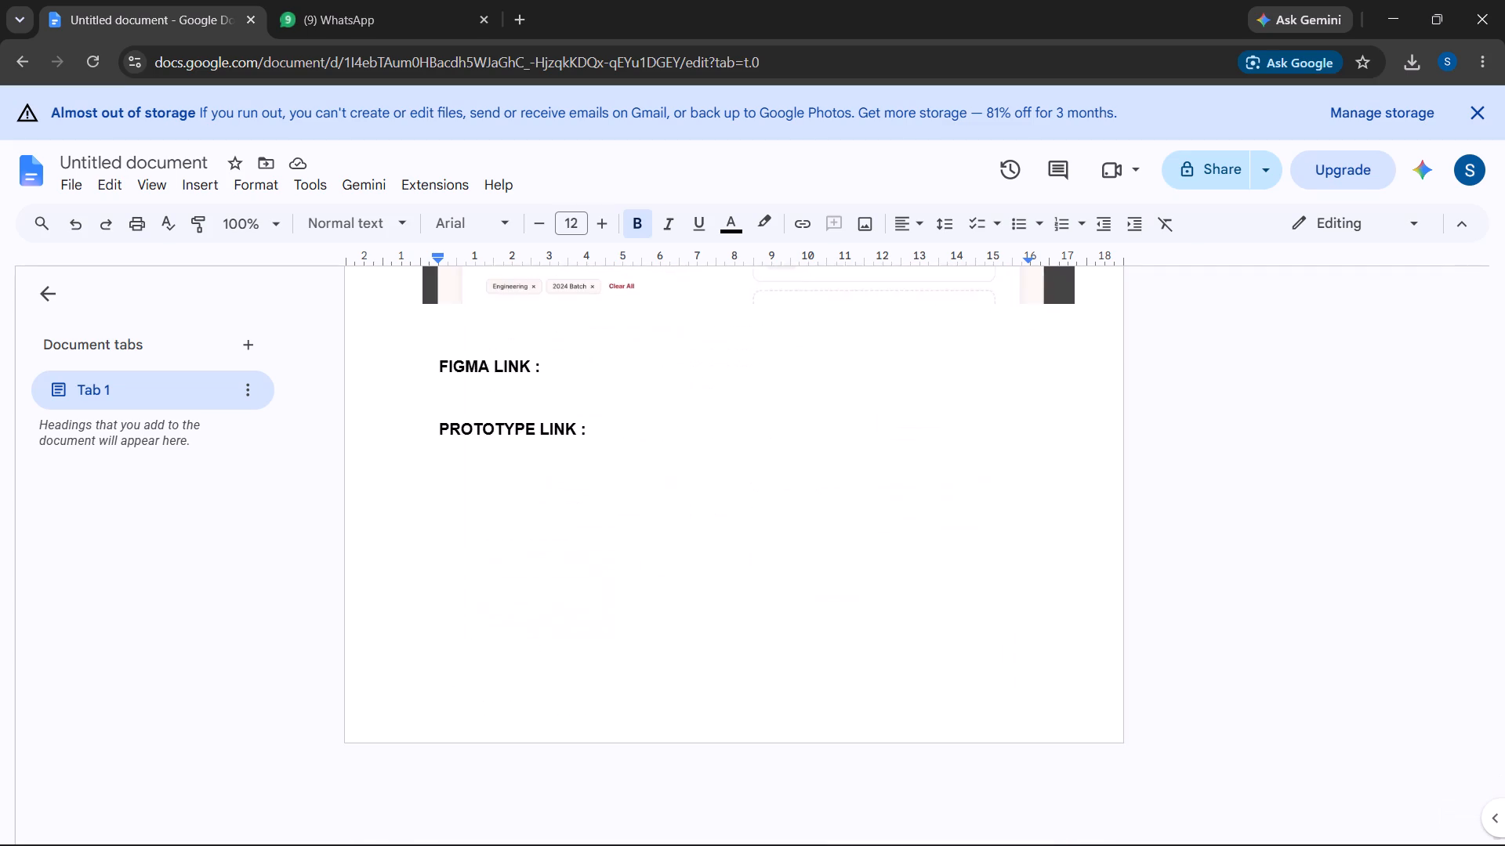
scroll(880, 562, up, 8)
scroll(880, 562, down, 1)
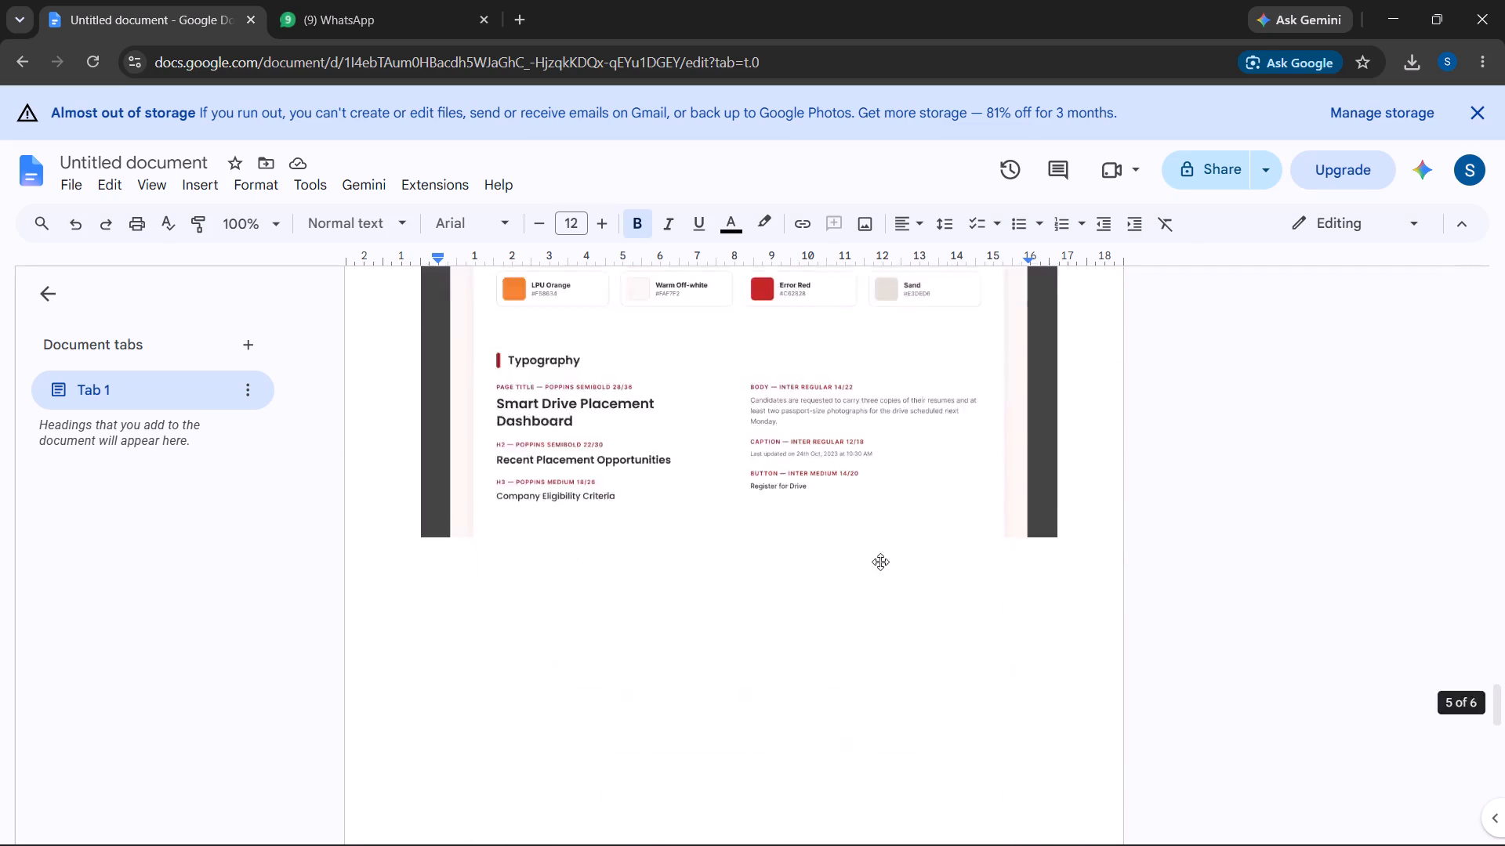
scroll(880, 562, up, 6)
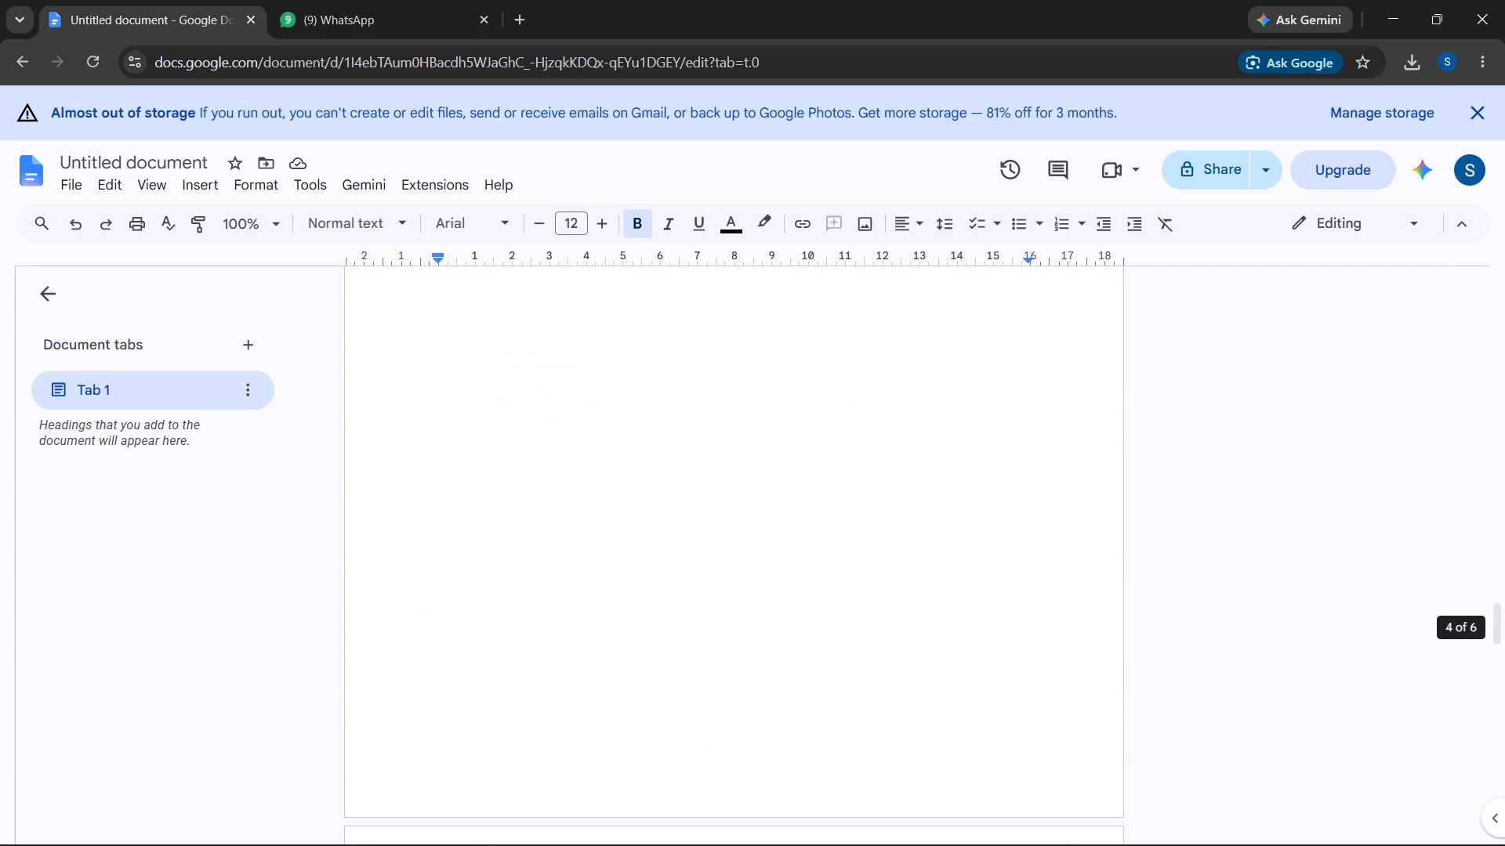
scroll(880, 562, down, 3)
scroll(1221, 728, down, 2)
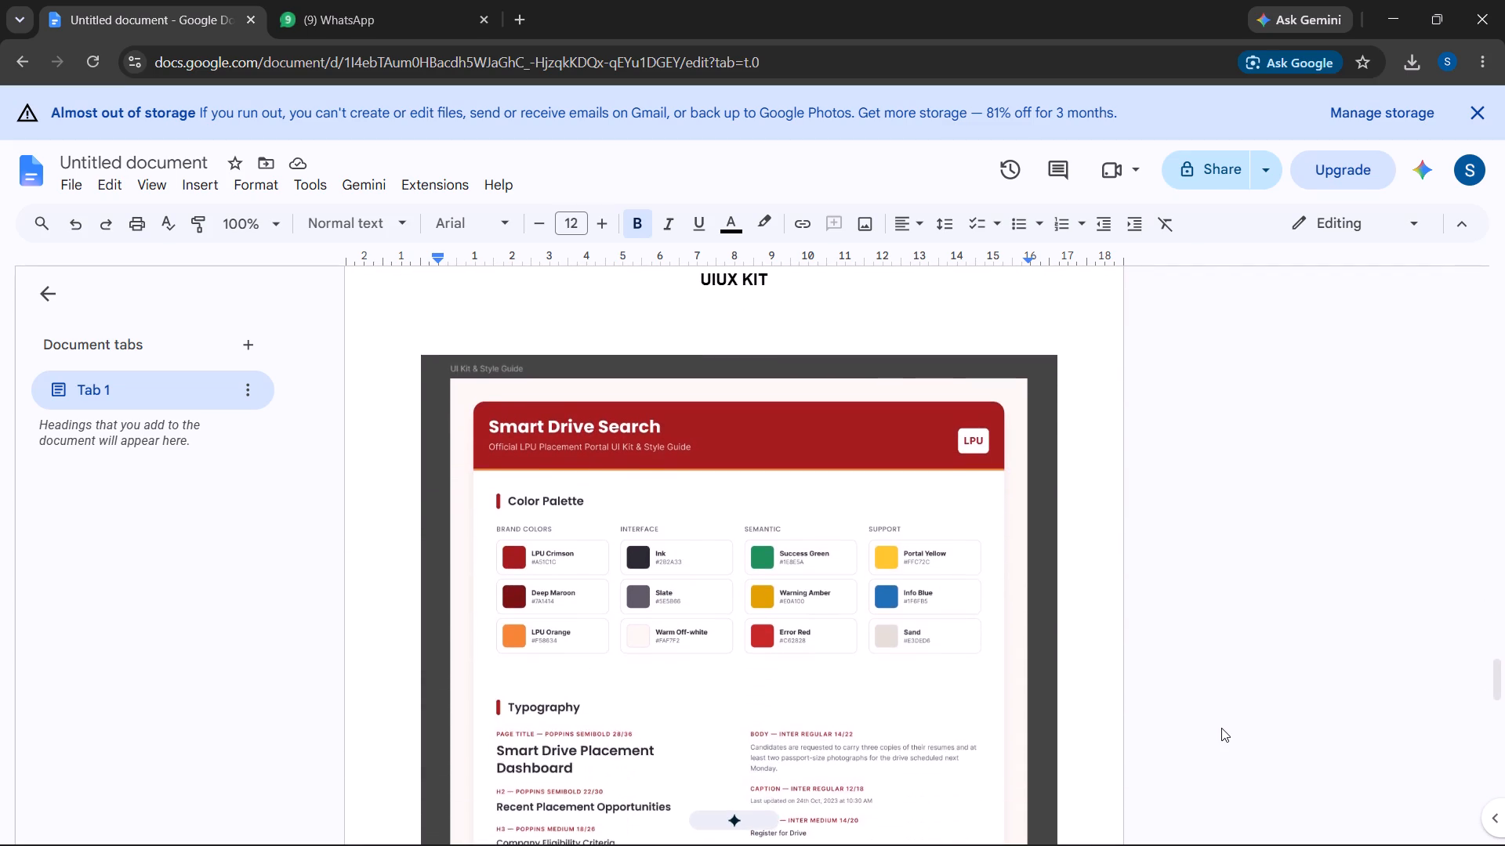
scroll(1221, 728, down, 9)
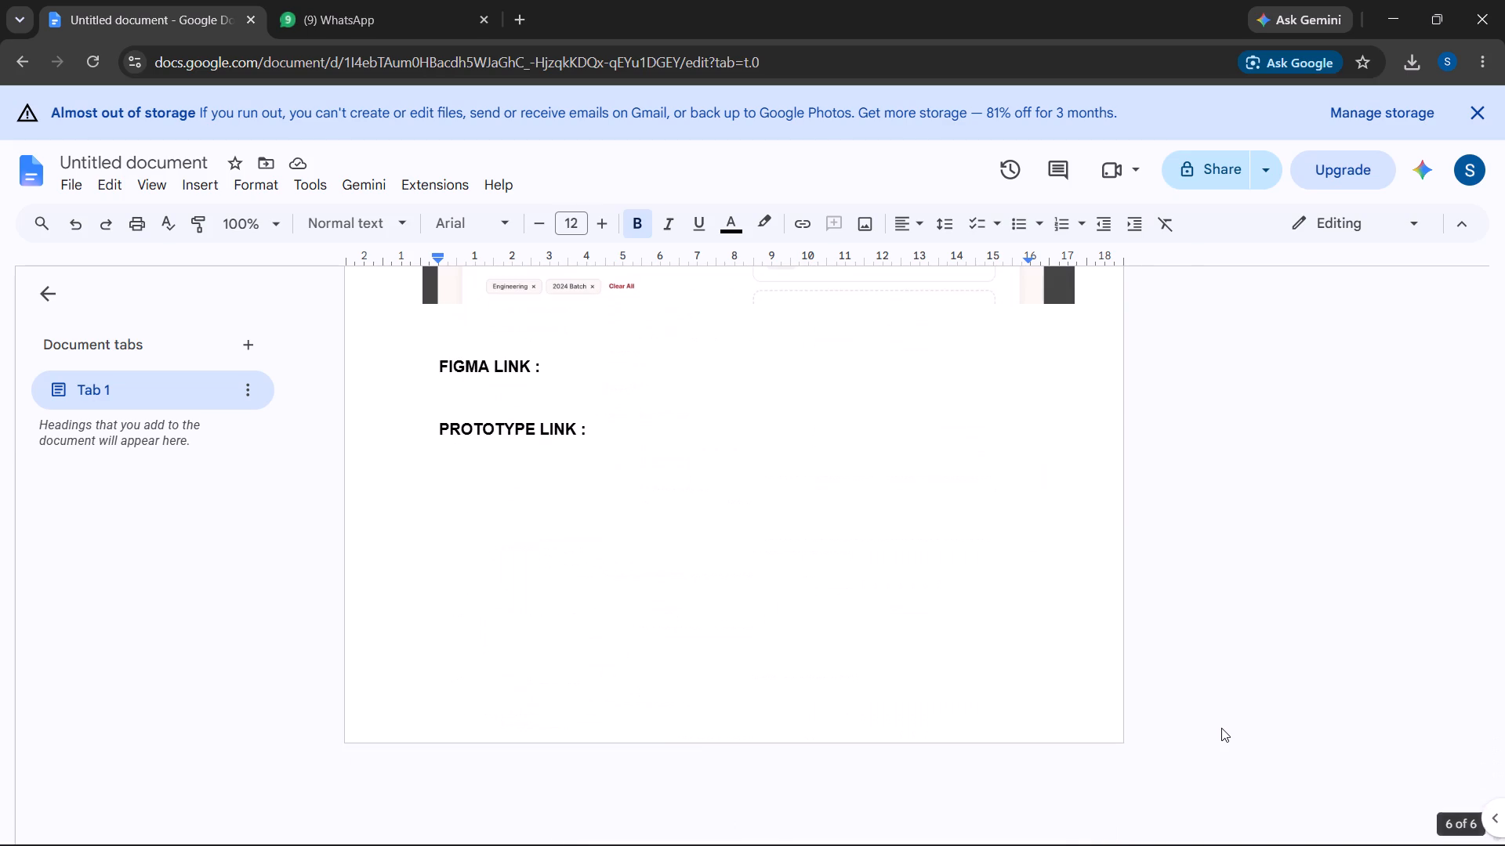
scroll(1221, 728, down, 2)
scroll(1221, 728, up, 5)
scroll(1221, 728, down, 1)
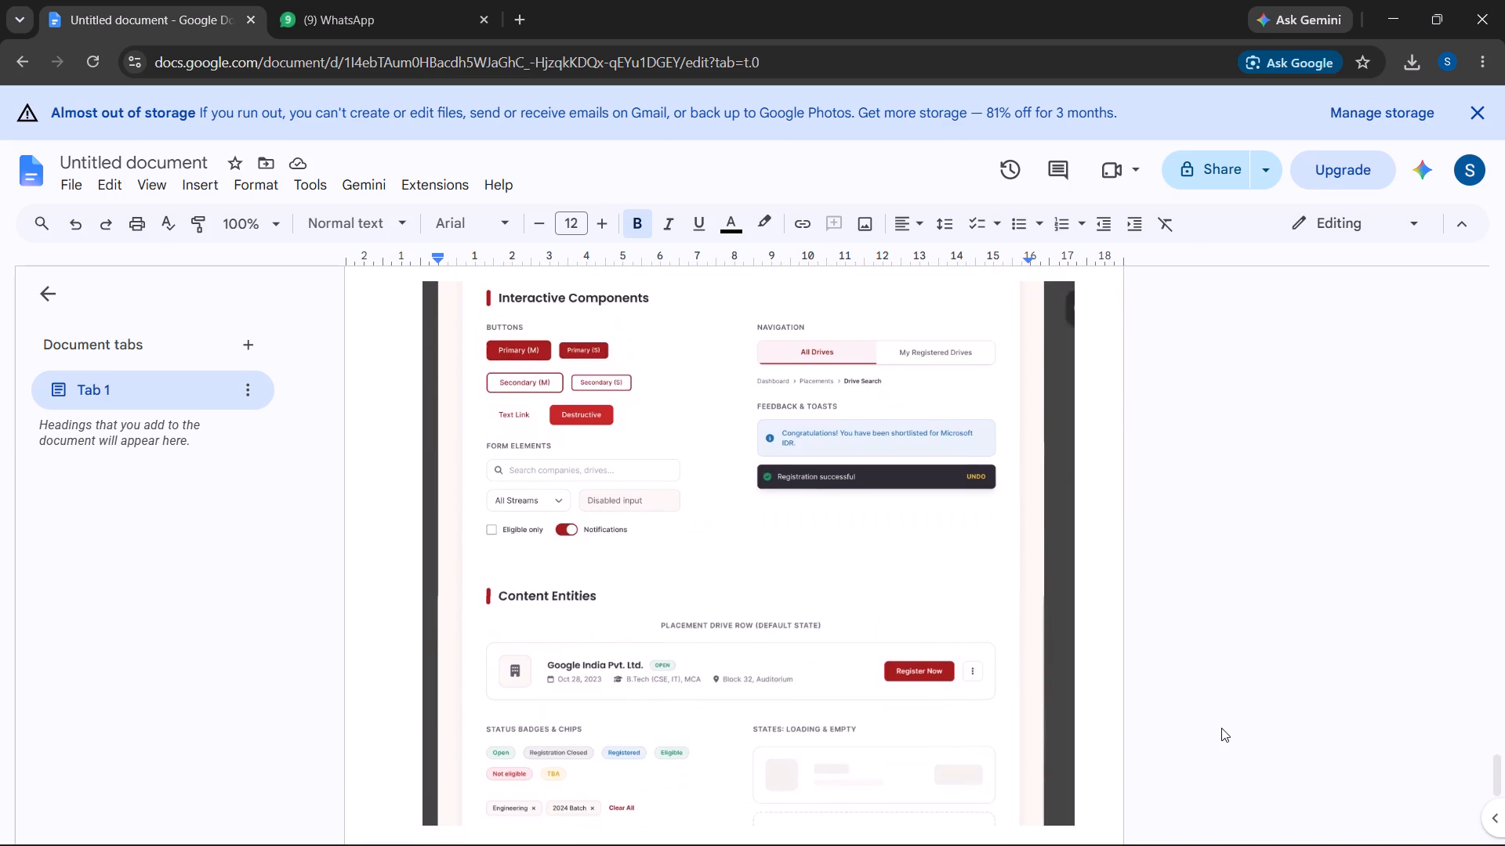
Copy the FIGMA LINK and PROTOTYPE LINK labels with their blank lines, and delete them from below the Interactive Components image.
scroll(1221, 728, down, 3)
scroll(1222, 620, down, 2)
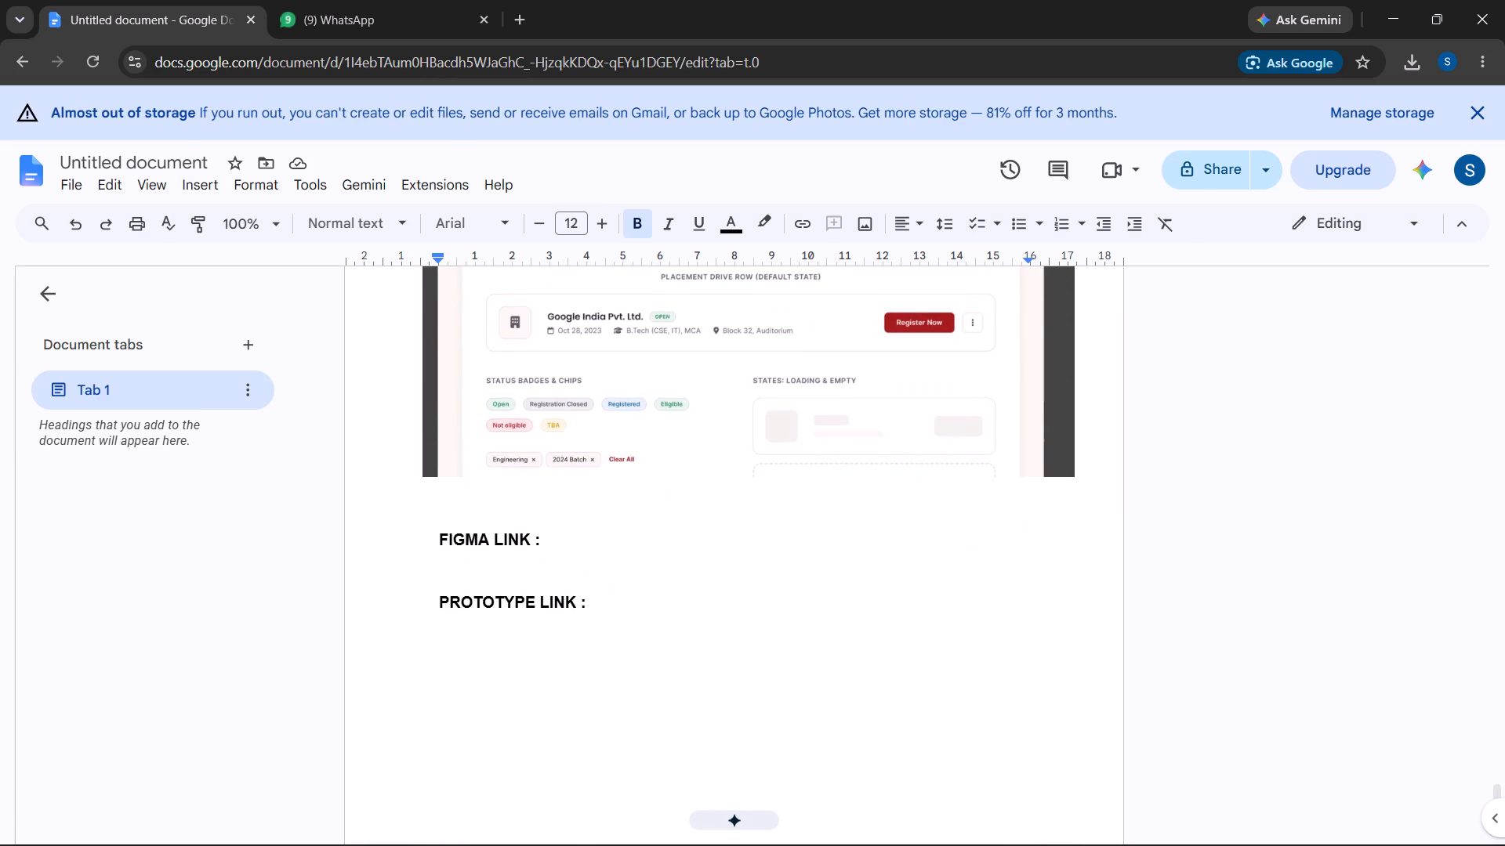
drag(622, 620, 432, 515)
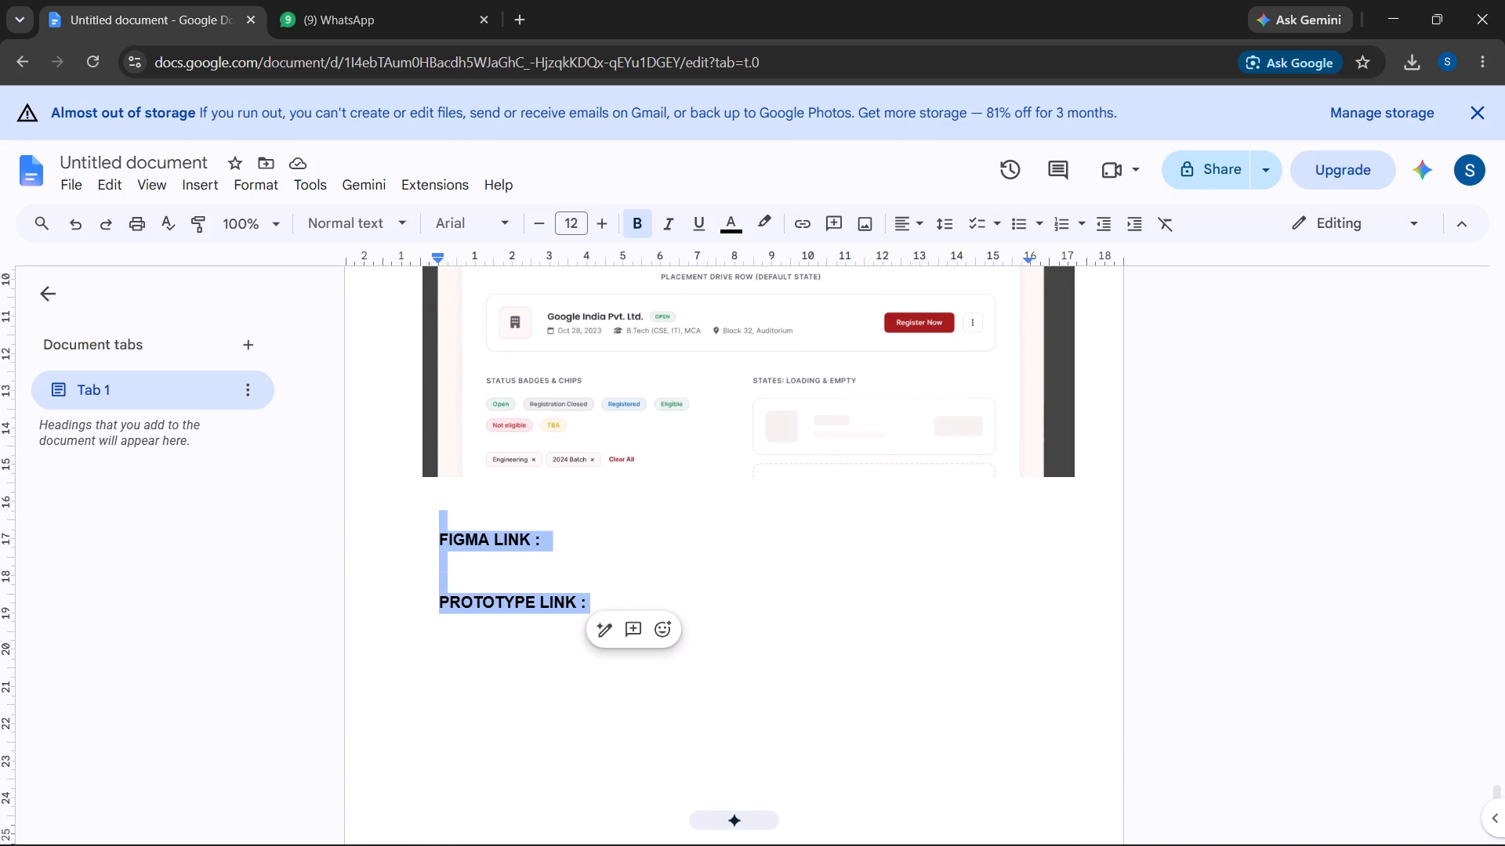
key(ctrl+c)
key(BackSpace)
Add 15 line breaks below the Interactive Components image to move the cursor onto a new page.
scroll(432, 515, down, 2)
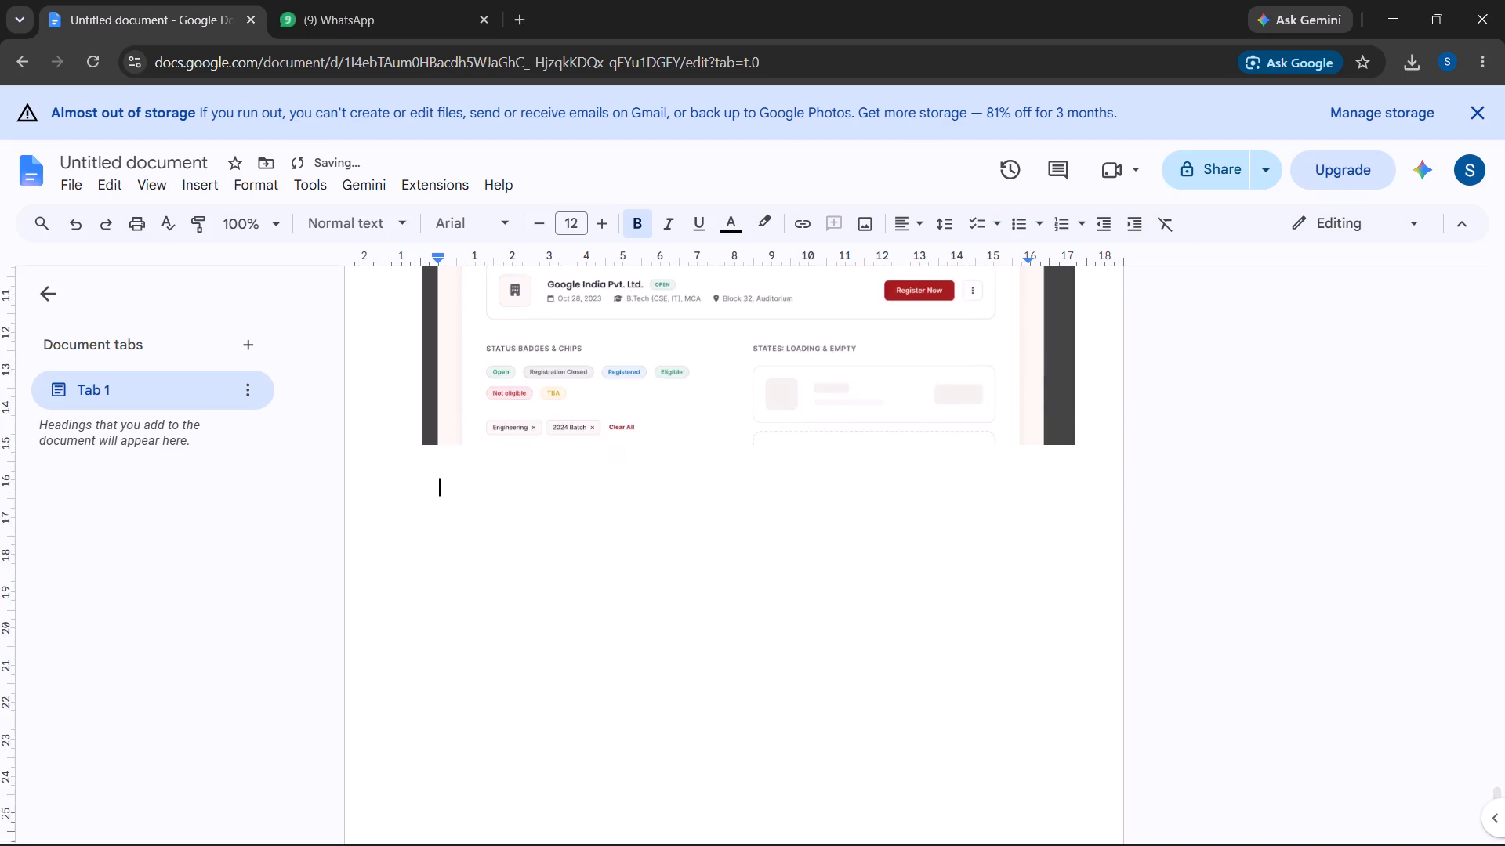
scroll(432, 515, down, 4)
key(Return)
key(Return)
key(Return)
key(Return)
key(Return)
key(Return)
key(Return)
key(Return)
key(Return)
key(Return)
key(Return)
key(Return)
key(Return)
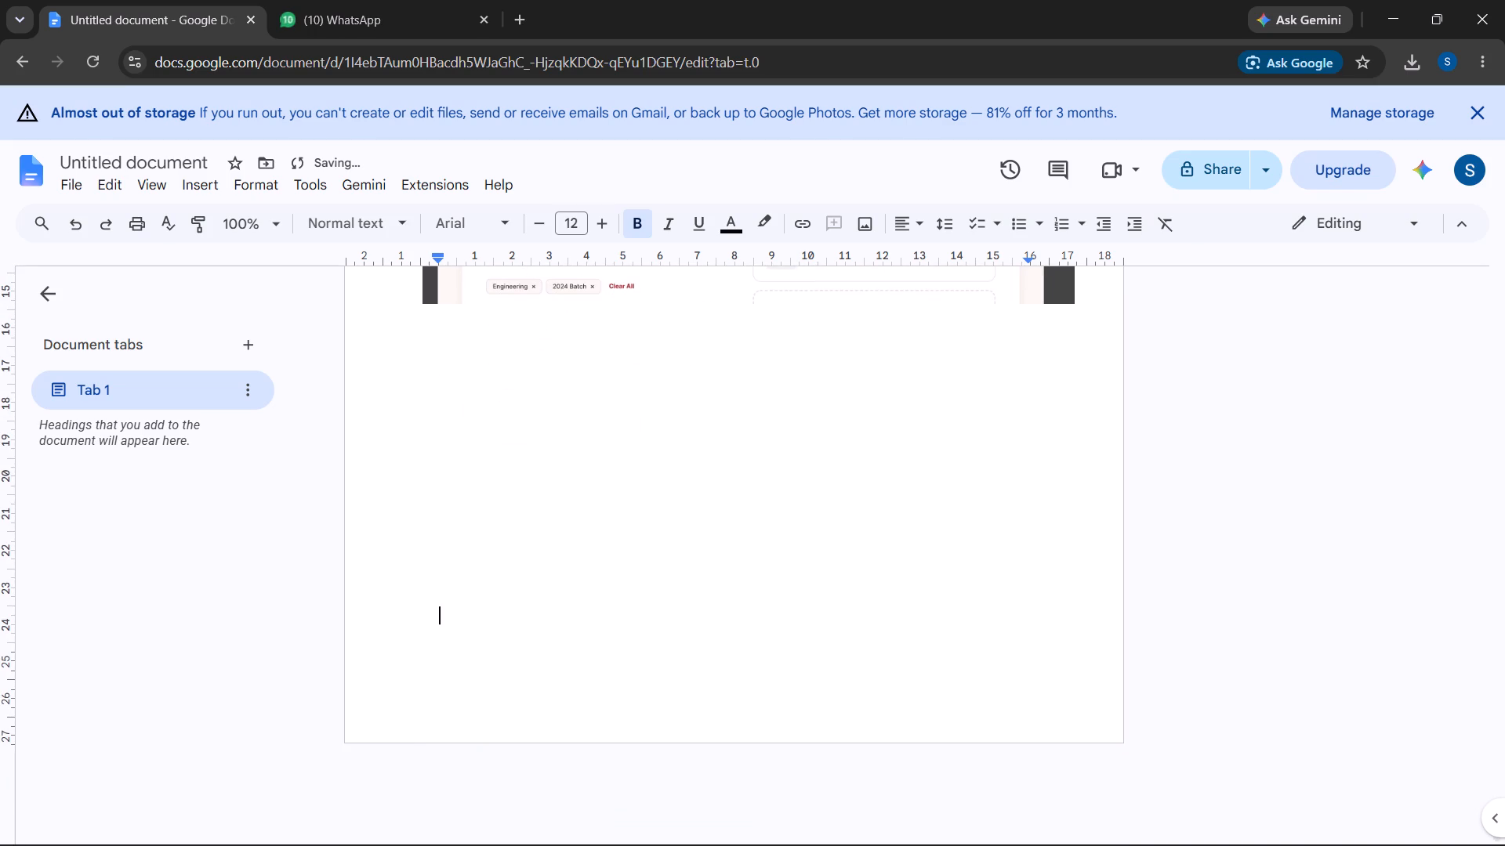
key(Return)
key(Return)
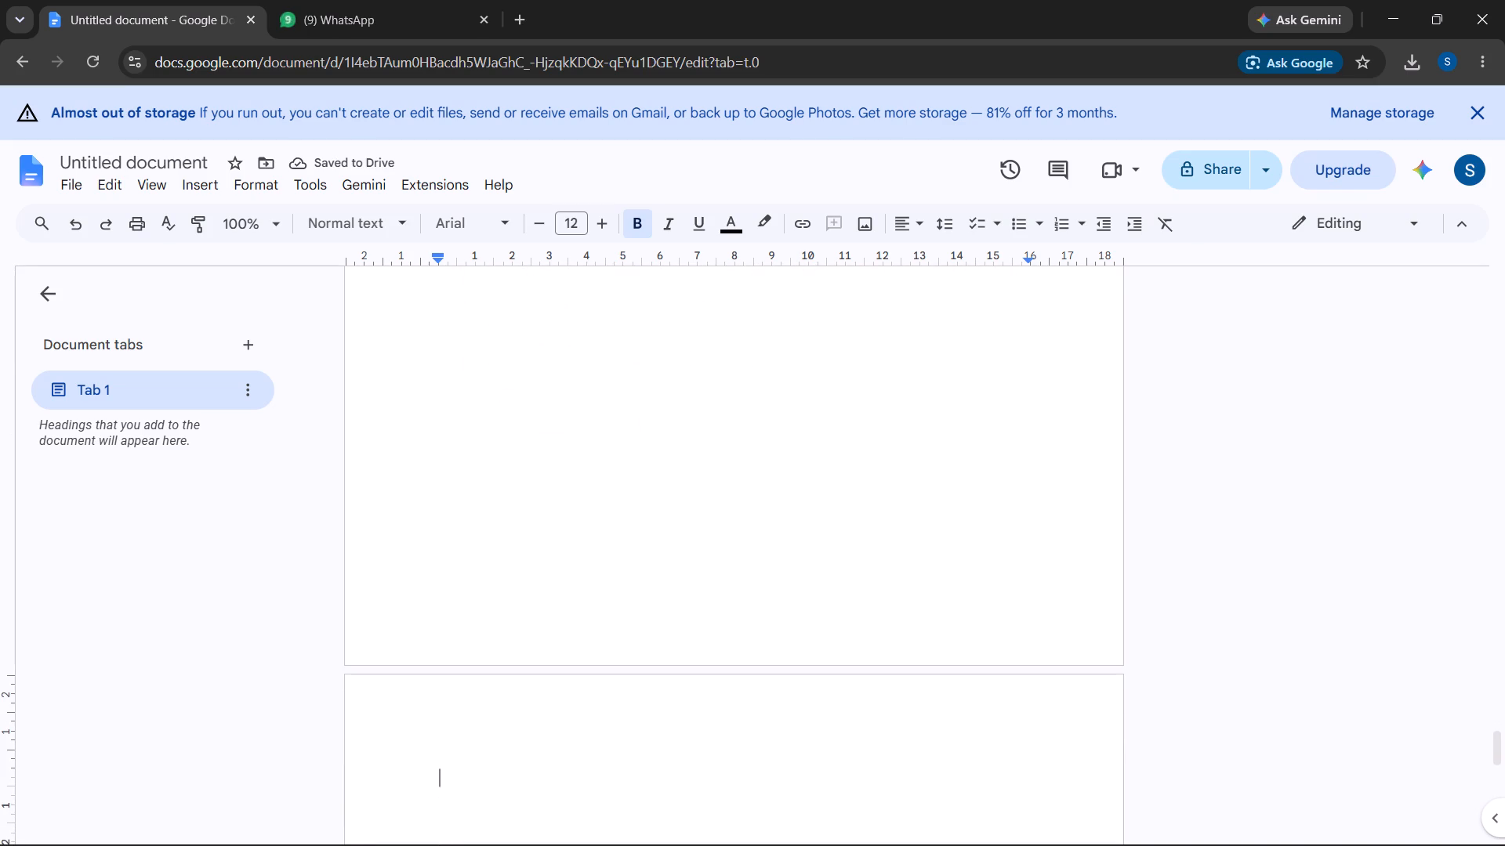
Insert the image 4.3.jpeg from the computer's Downloads folder on the new last page.
scroll(702, 645, down, 3)
scroll(702, 645, up, 7)
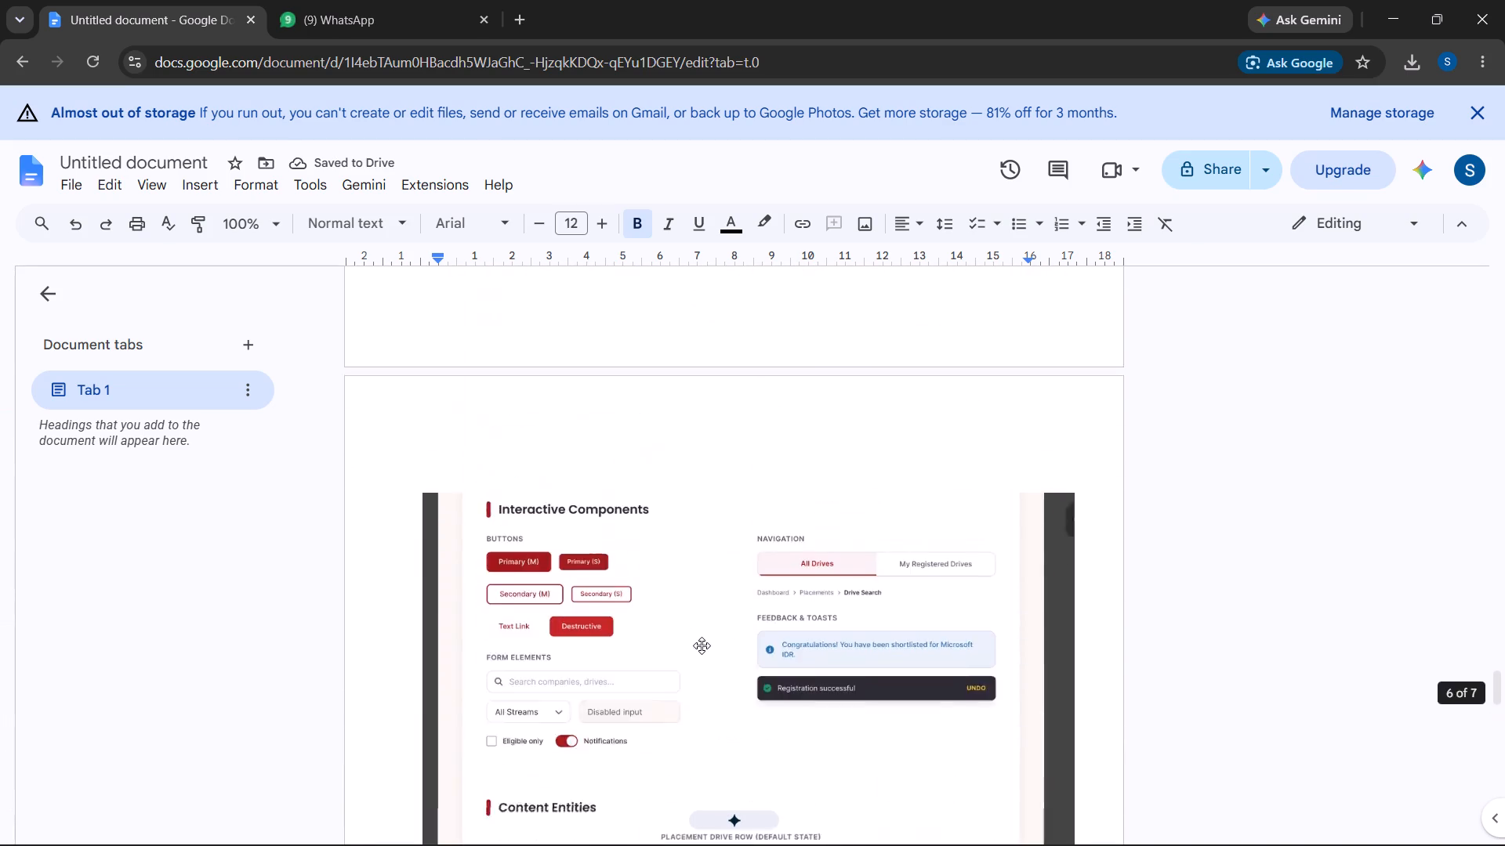
scroll(702, 645, up, 2)
scroll(702, 645, down, 3)
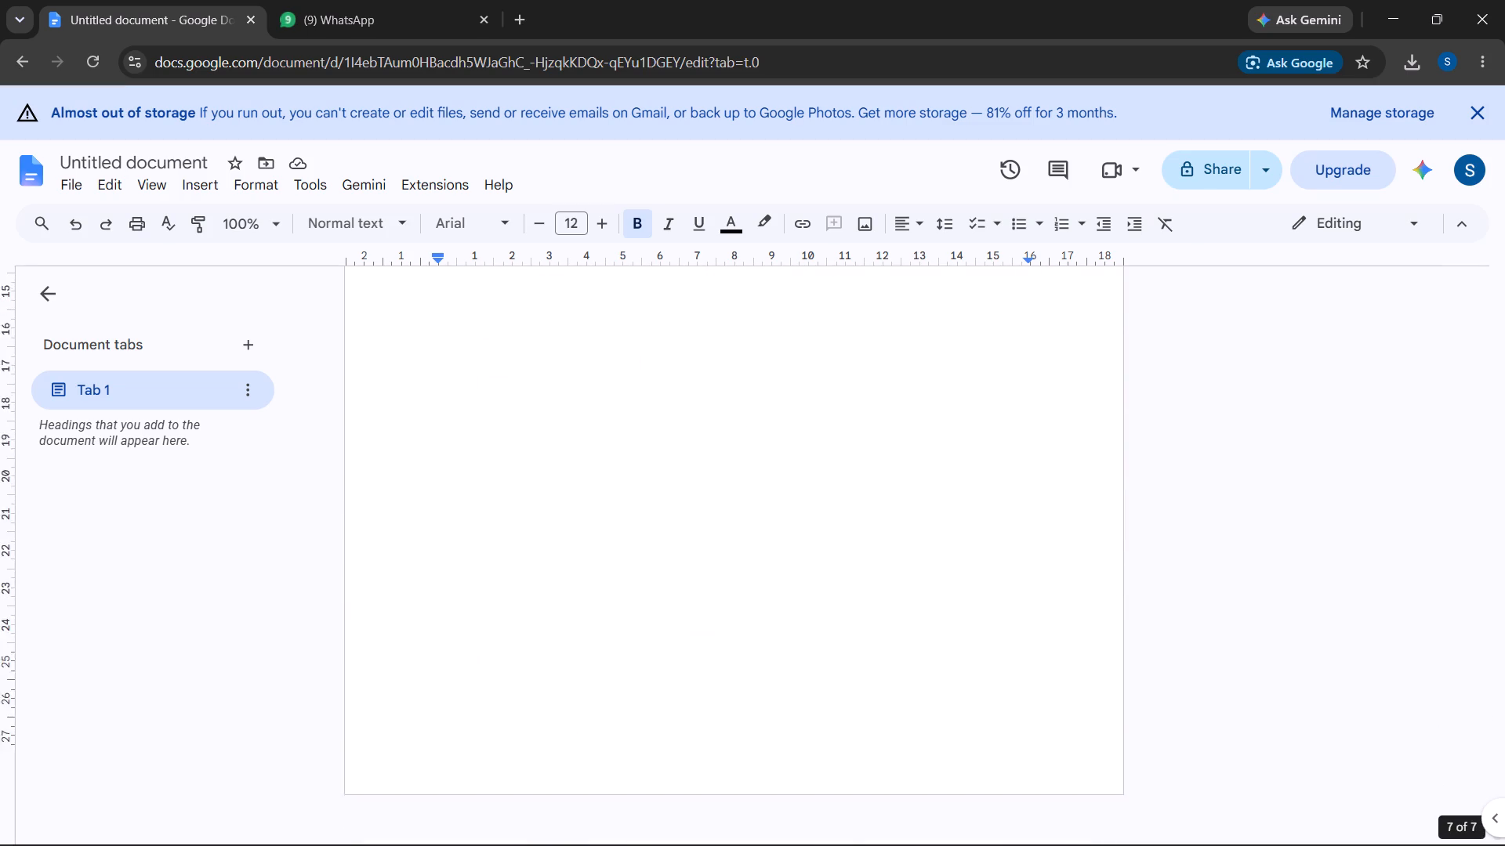
scroll(702, 645, down, 2)
scroll(702, 645, up, 6)
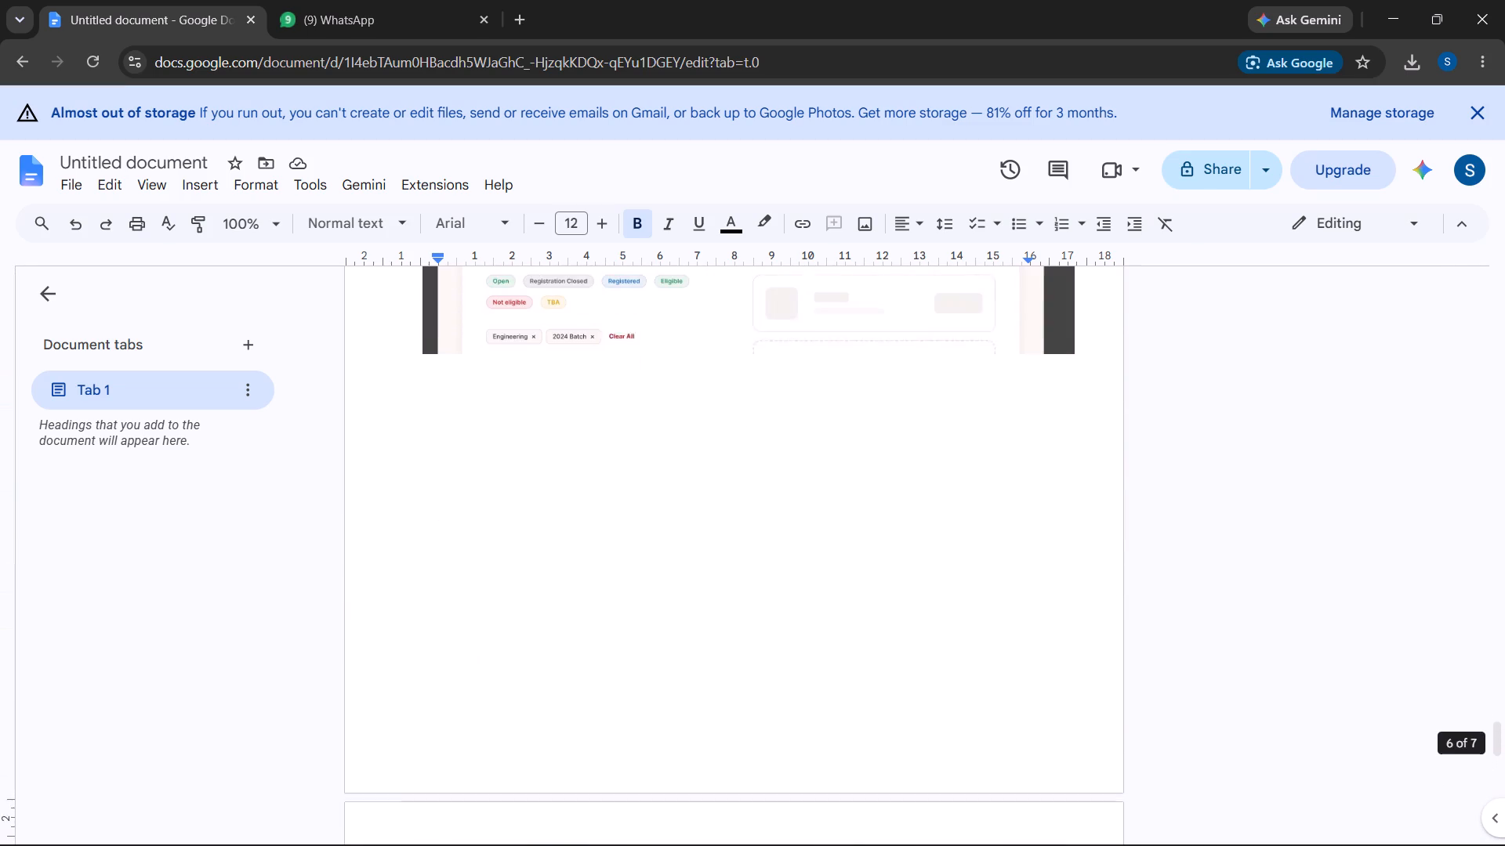
click(190, 175)
click(252, 209)
click(609, 267)
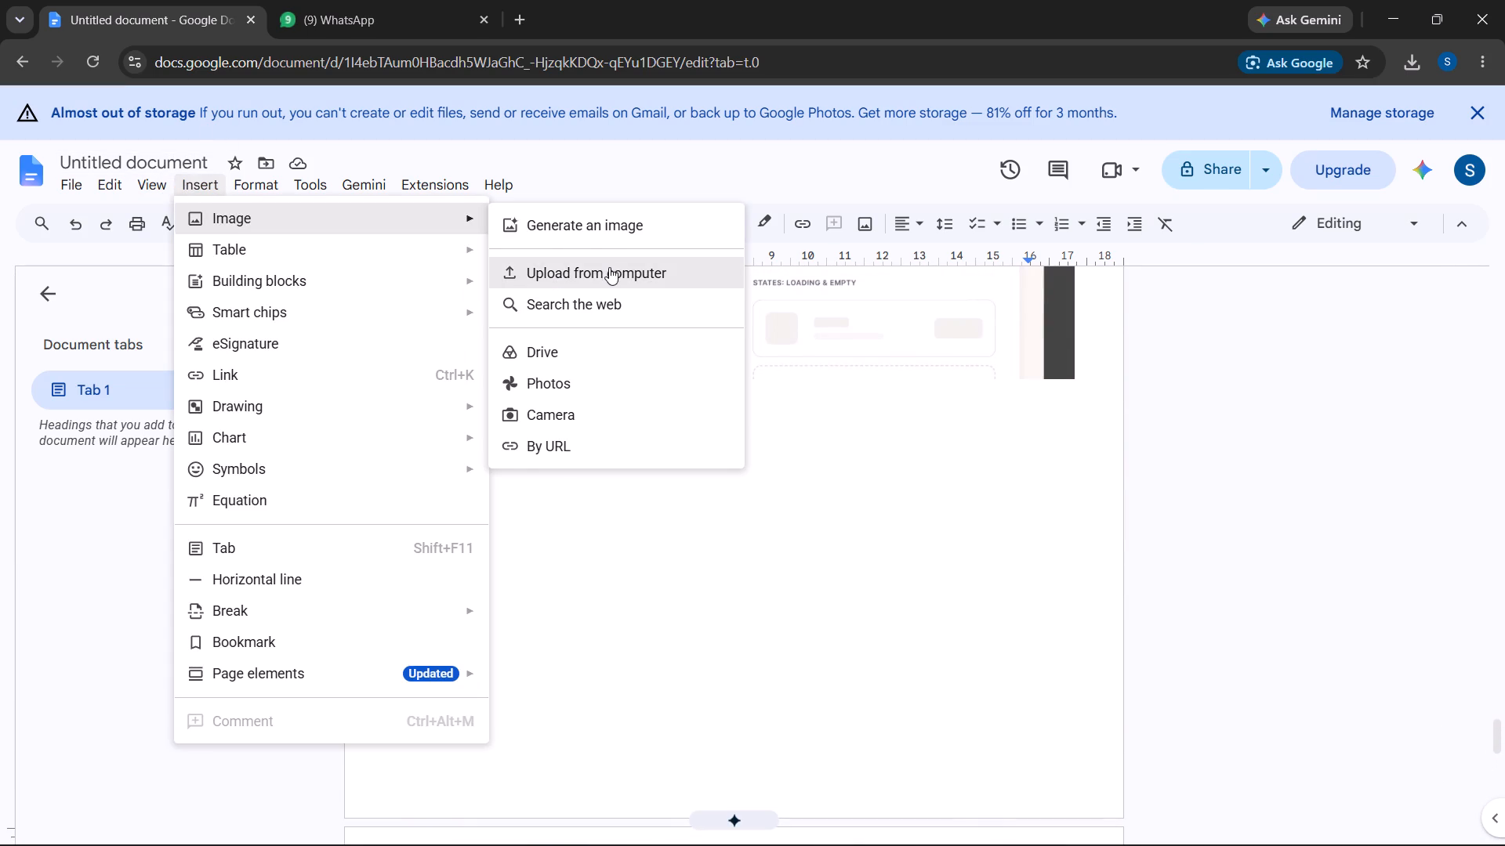
click(241, 189)
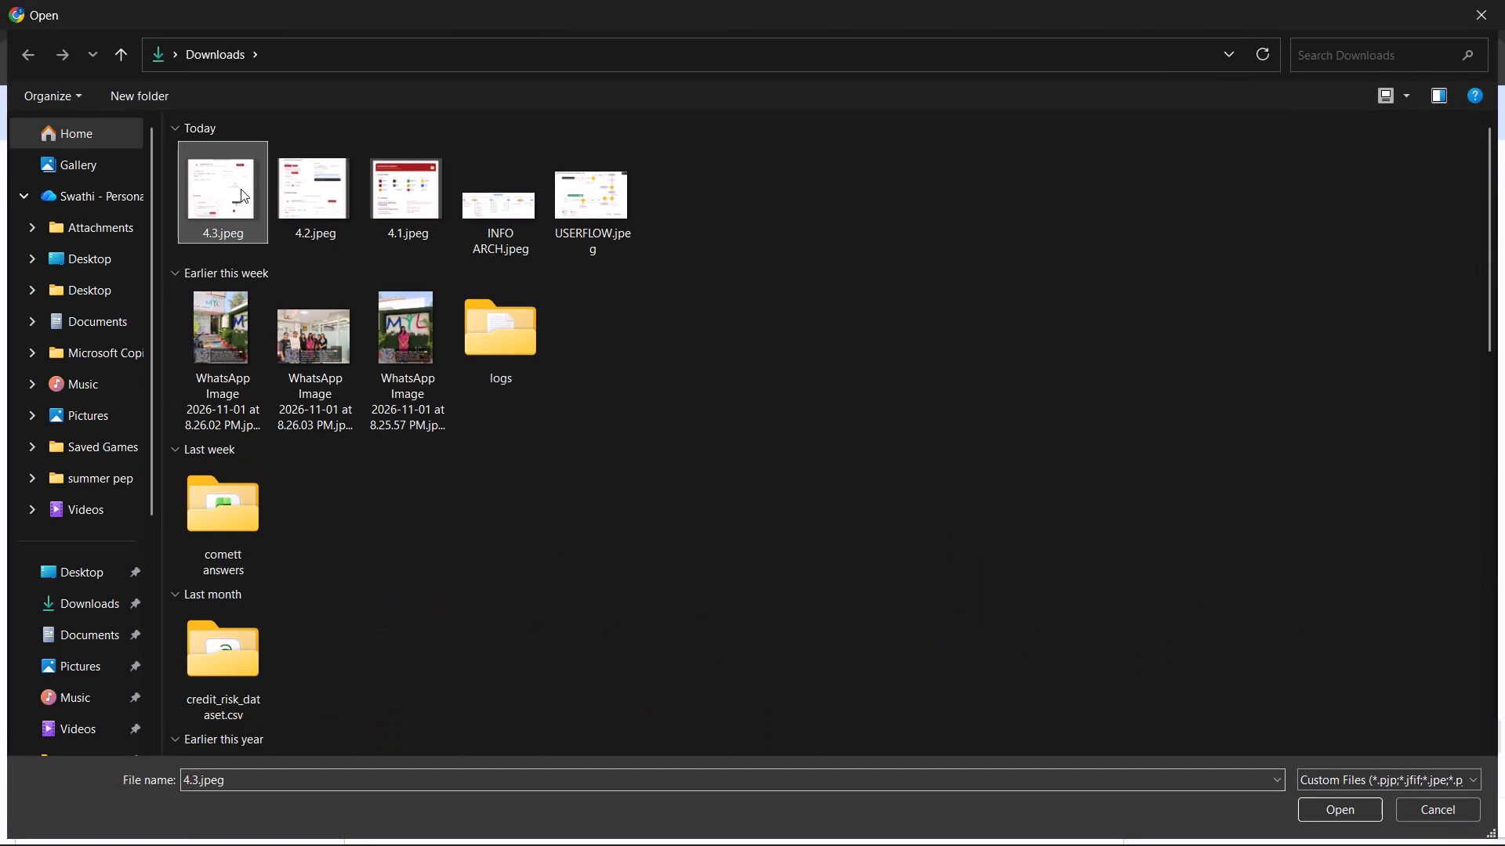
key(Return)
Enlarge the Overlays image on the last page to about 16.4 cm wide, keeping its proportions.
scroll(663, 466, up, 3)
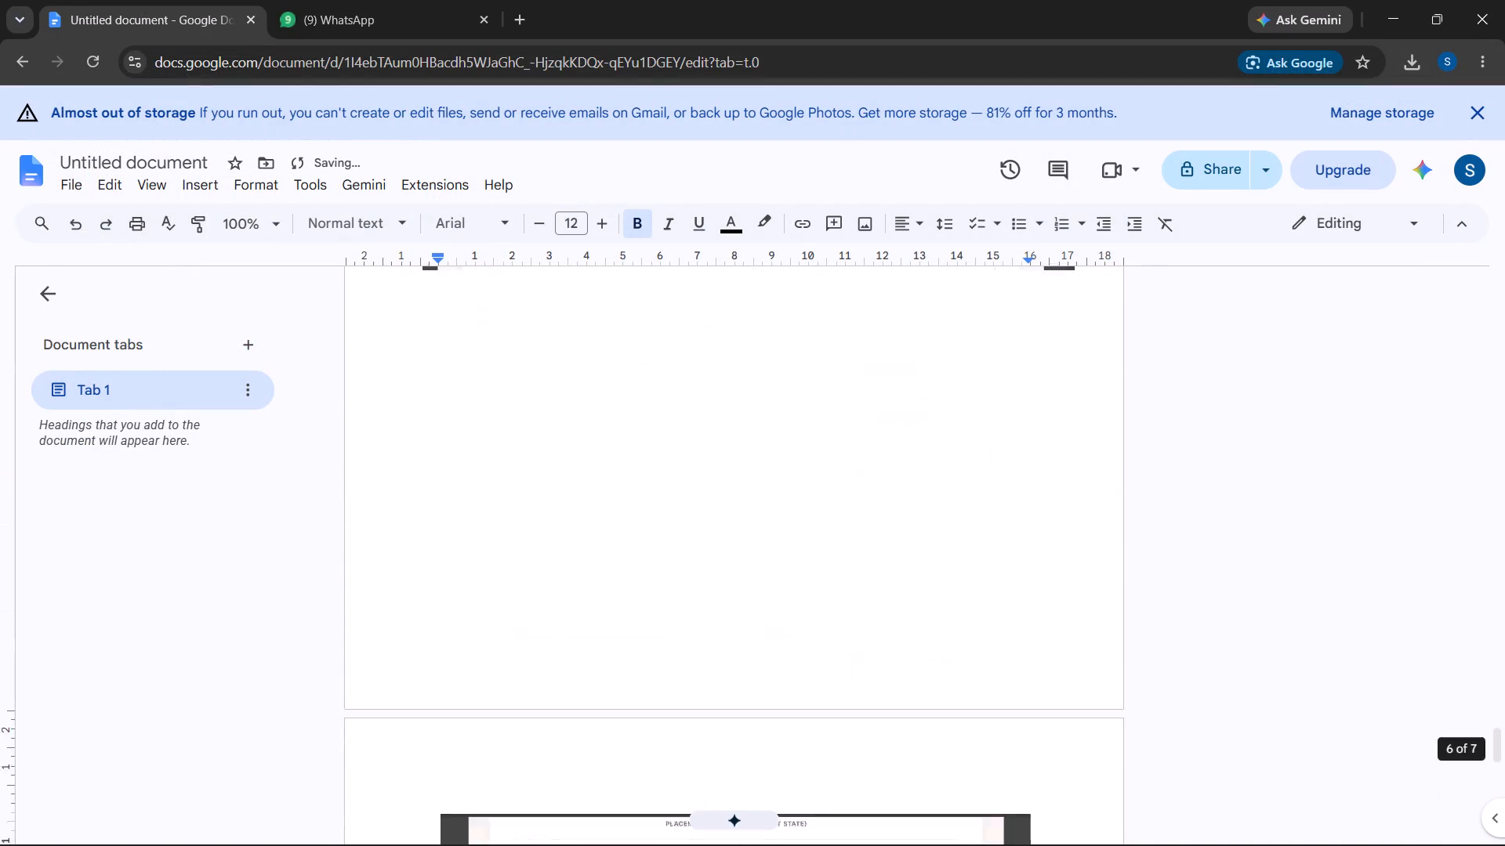
scroll(663, 466, up, 5)
scroll(663, 466, down, 6)
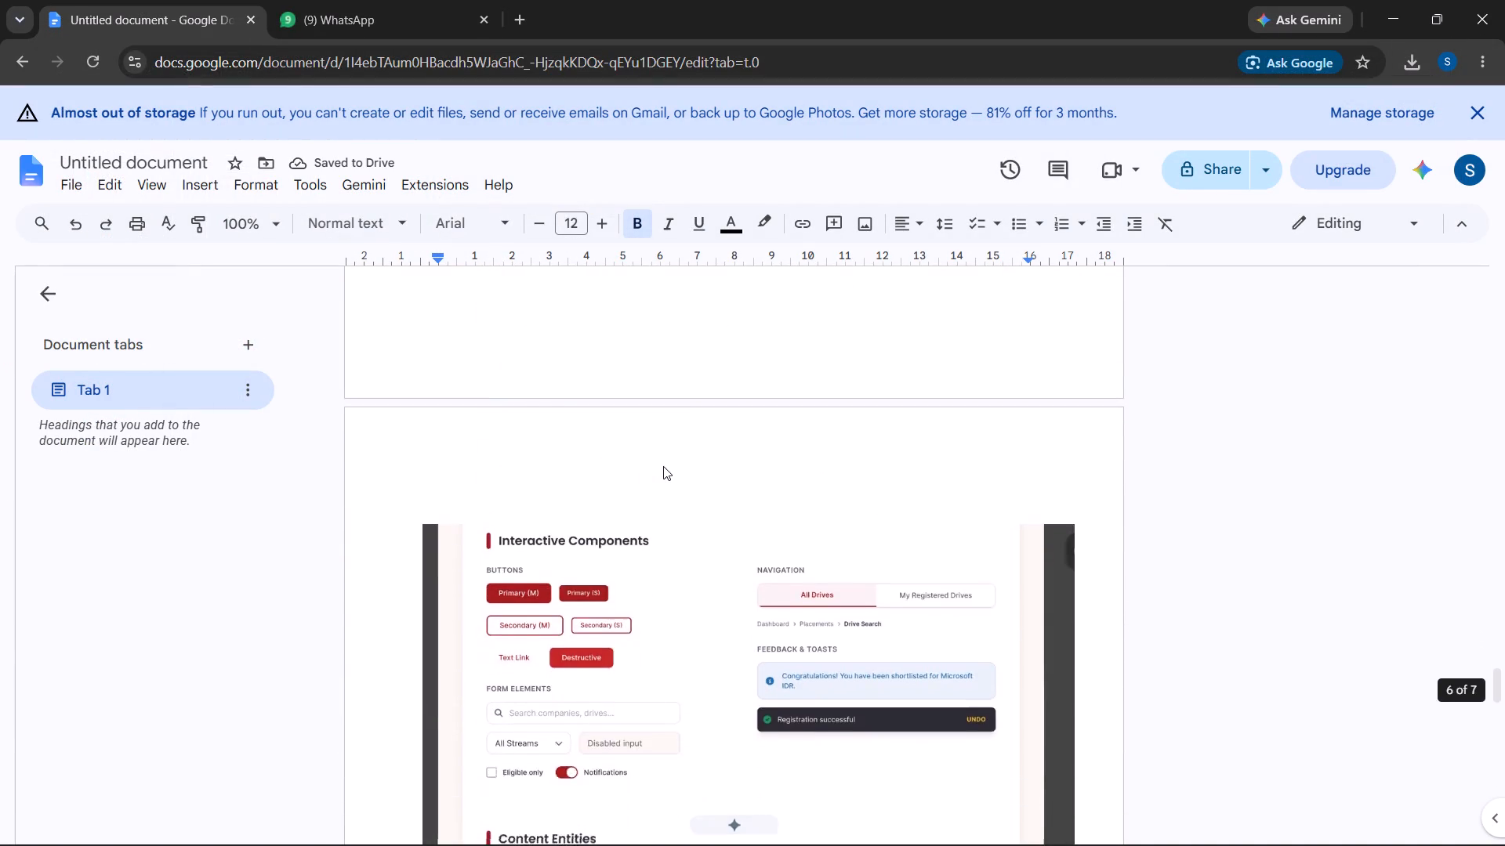
scroll(663, 466, down, 4)
click(810, 459)
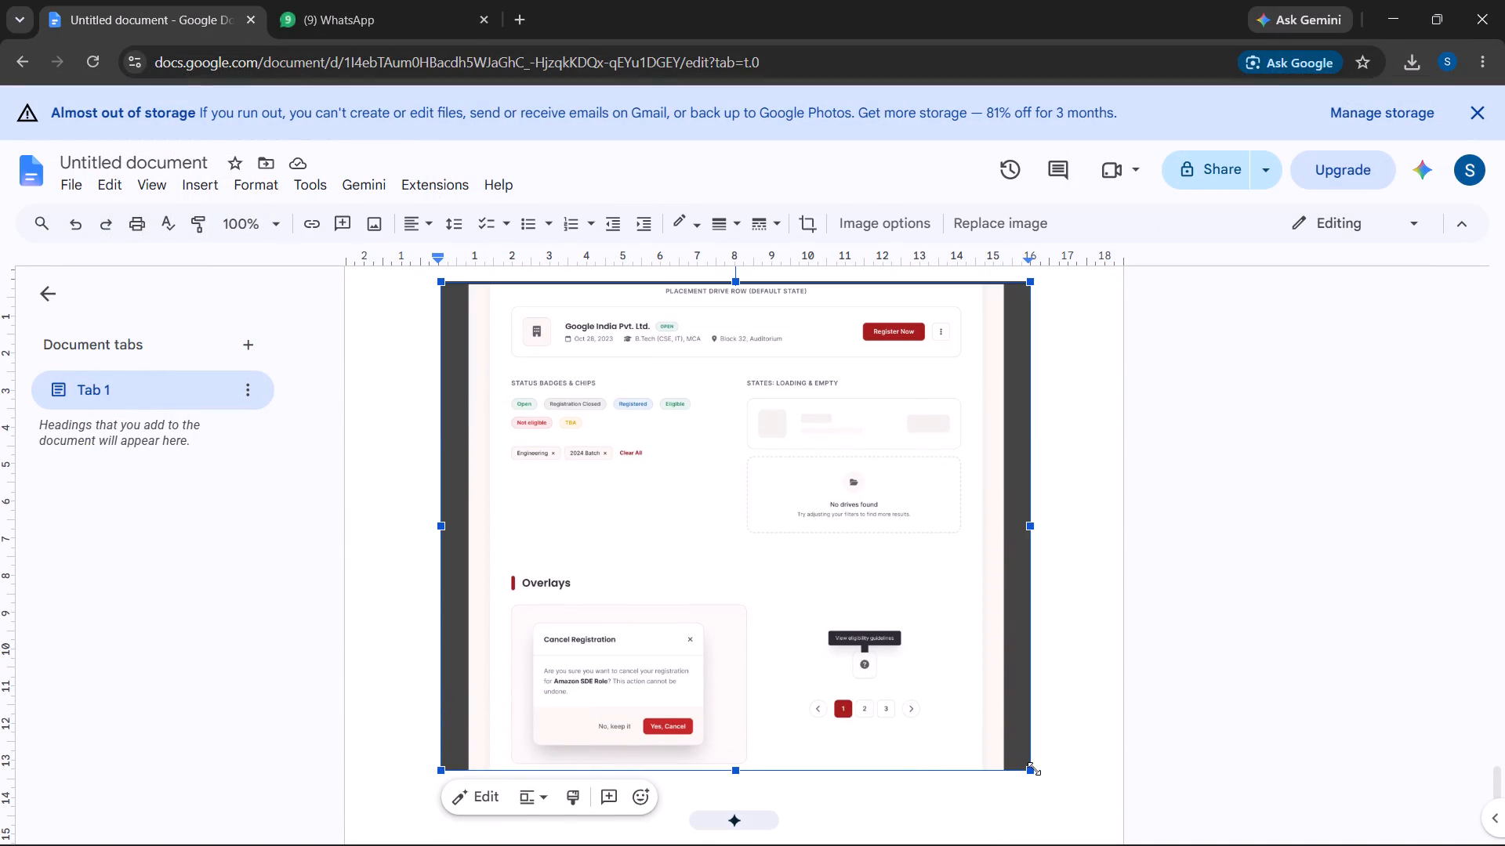
drag(1032, 768, 1048, 781)
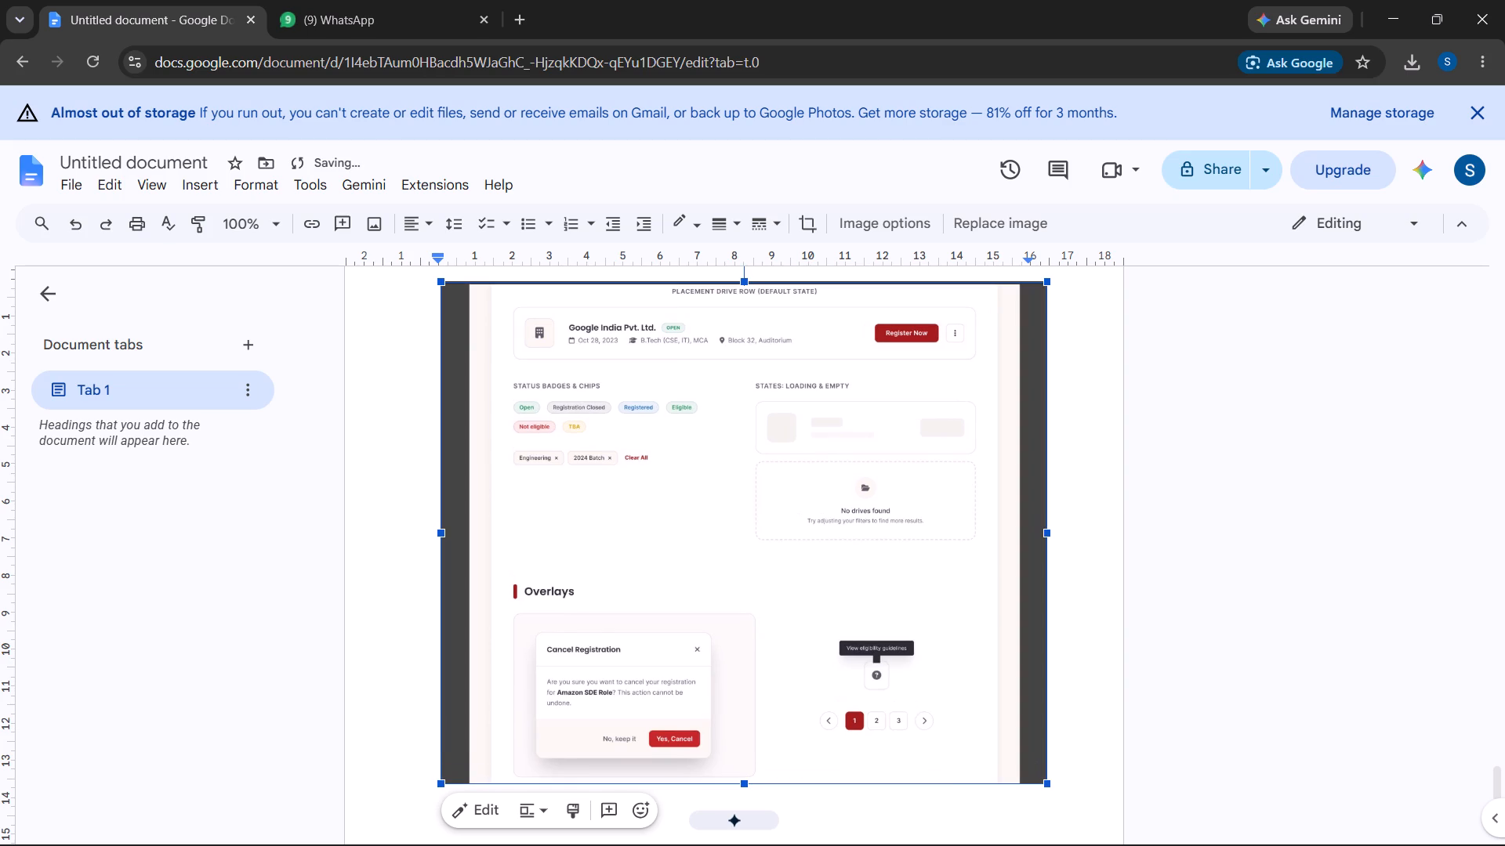
Add three line breaks below the Overlays image.
click(1099, 766)
key(Return)
key(Return)
key(Return)
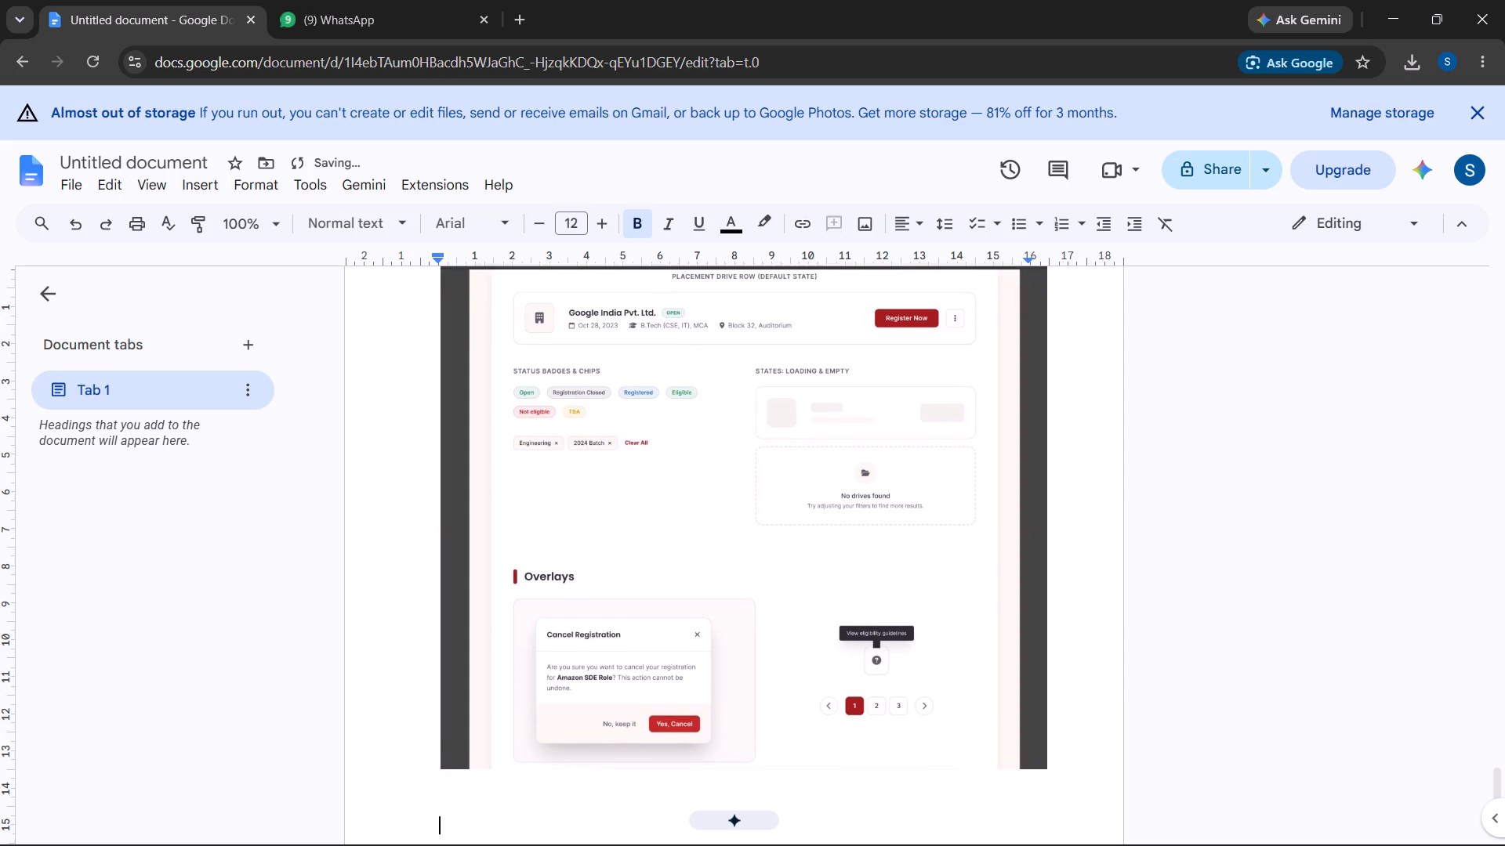
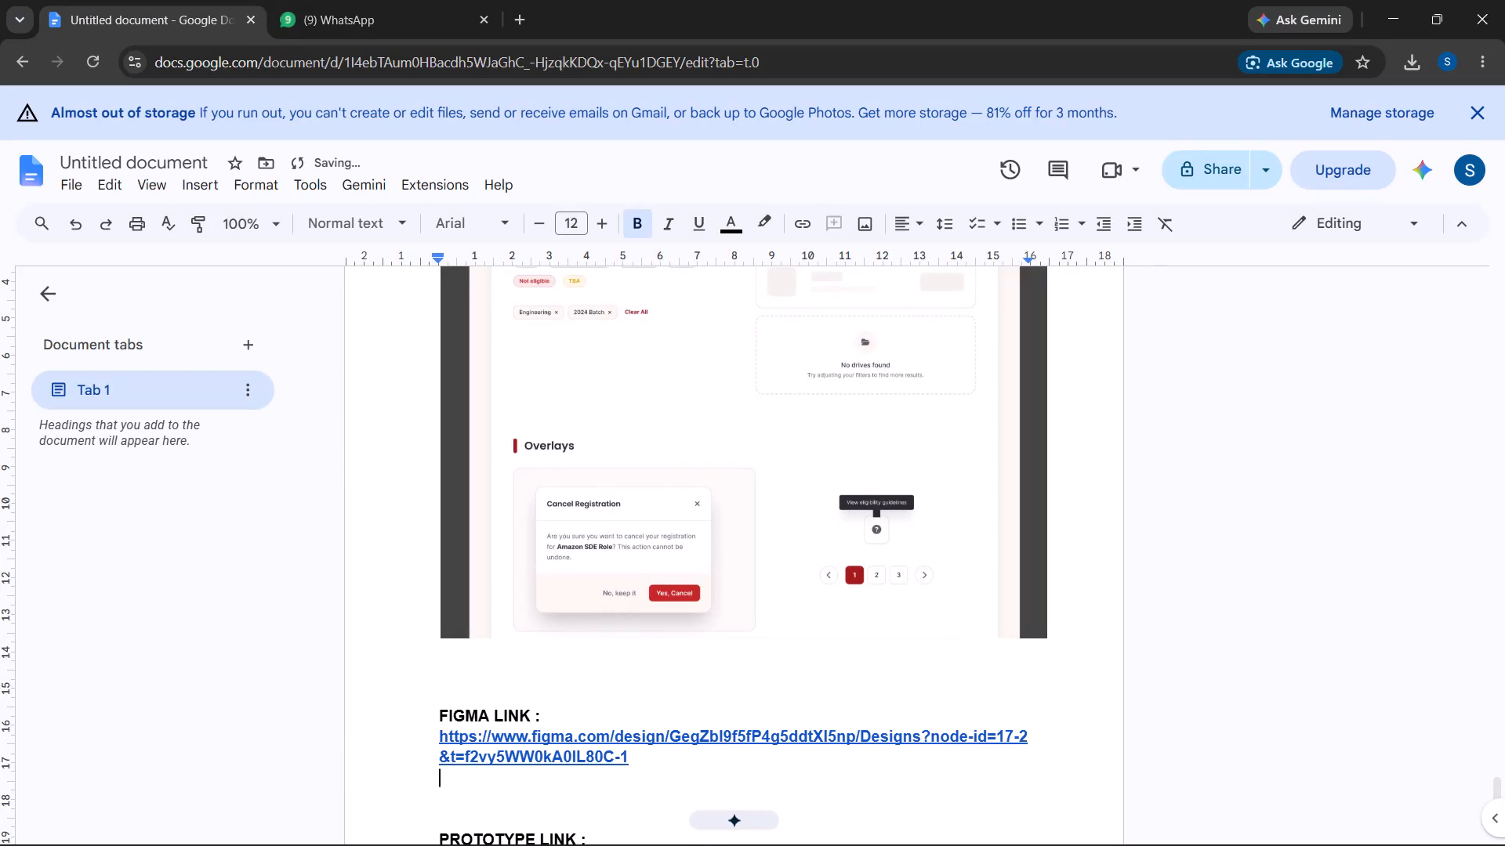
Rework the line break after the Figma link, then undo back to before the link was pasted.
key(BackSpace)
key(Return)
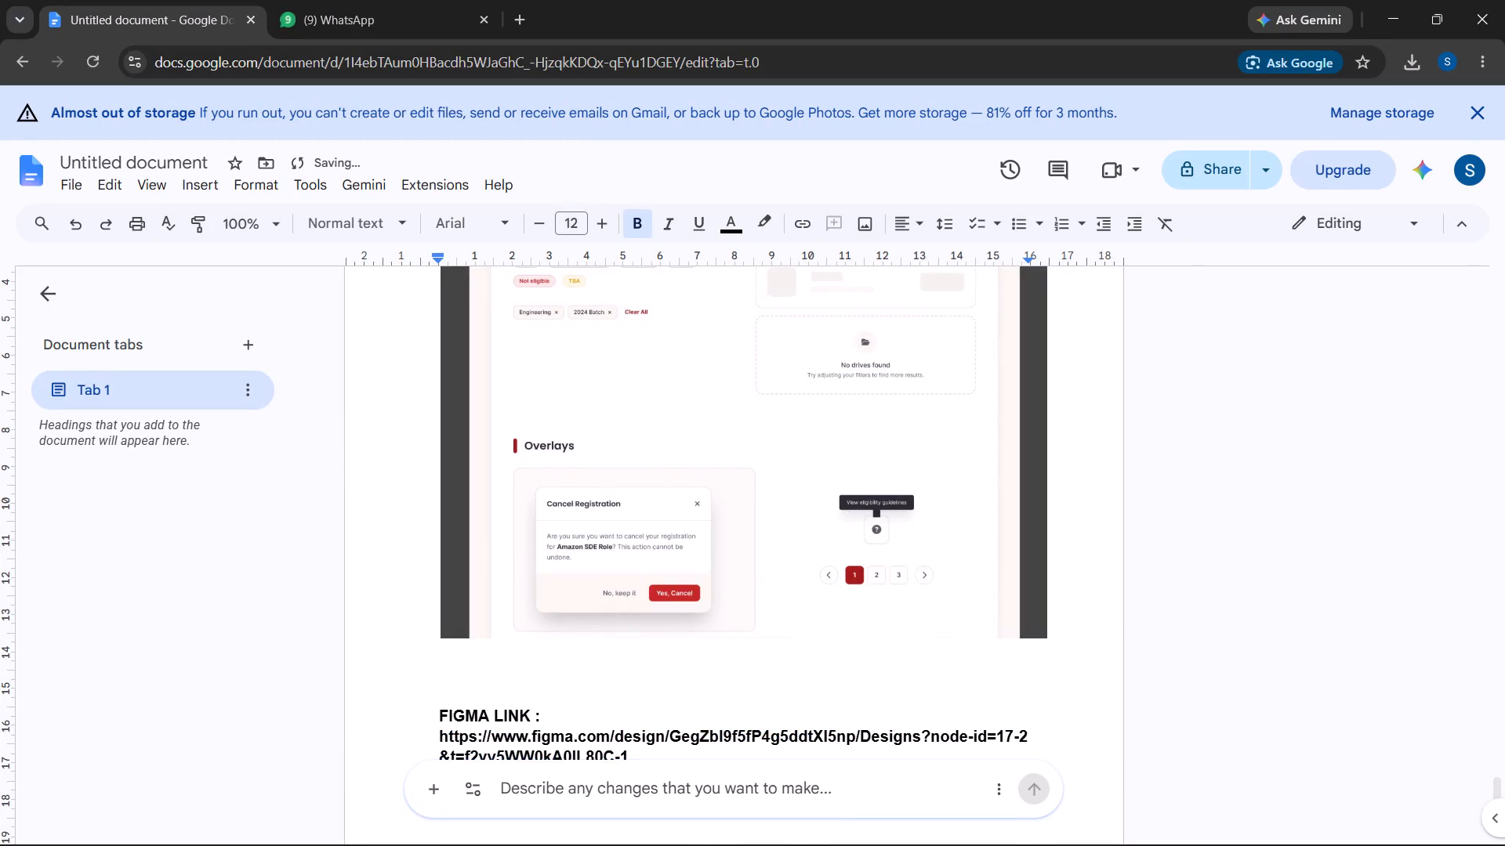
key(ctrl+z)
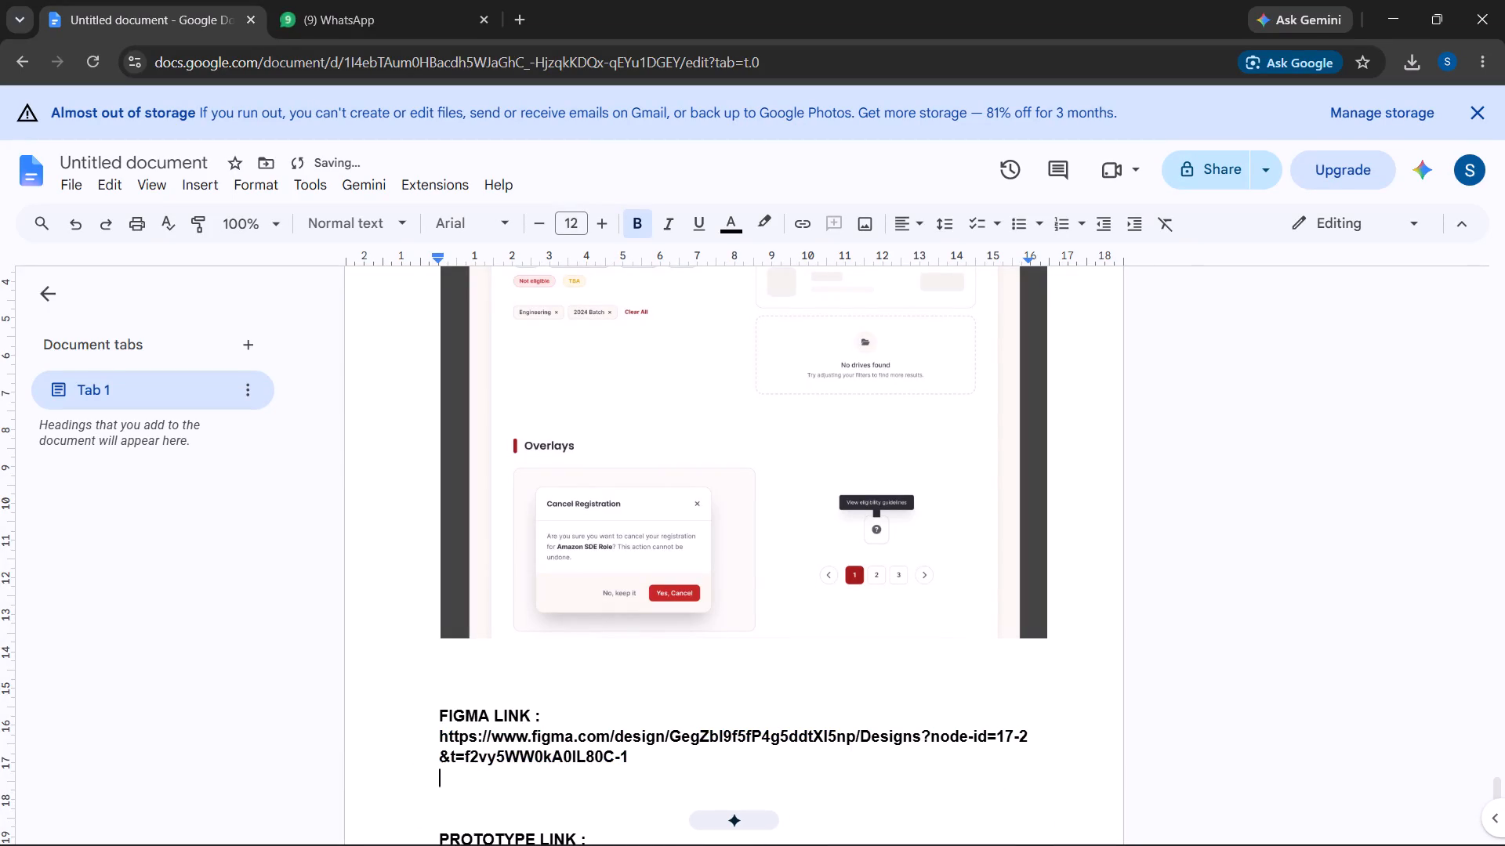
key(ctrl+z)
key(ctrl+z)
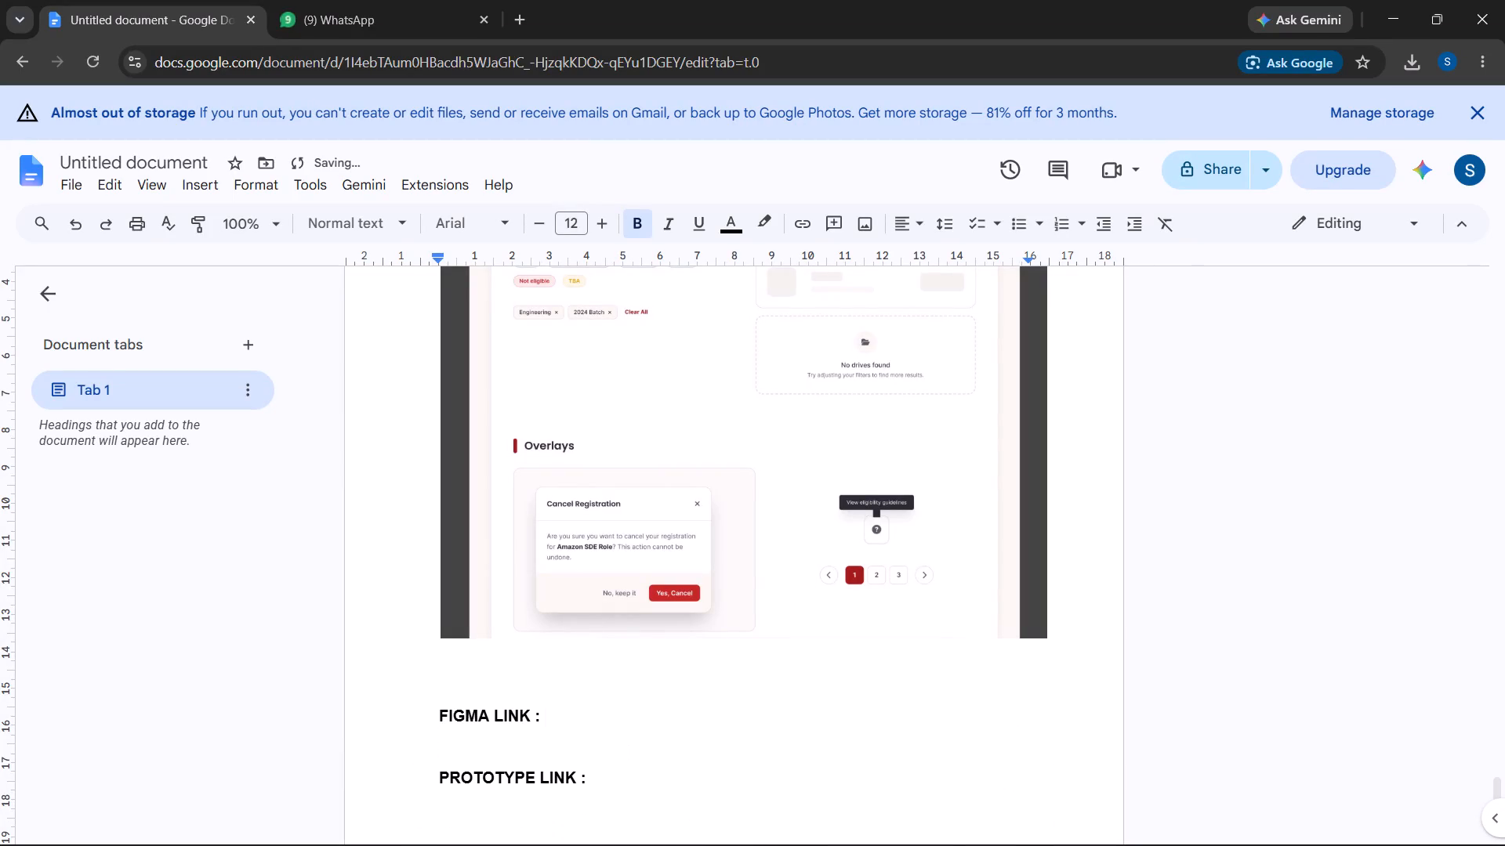
Paste the copied Figma design link under the FIGMA LINK label and add a line break after it.
key(ctrl+v)
key(Return)
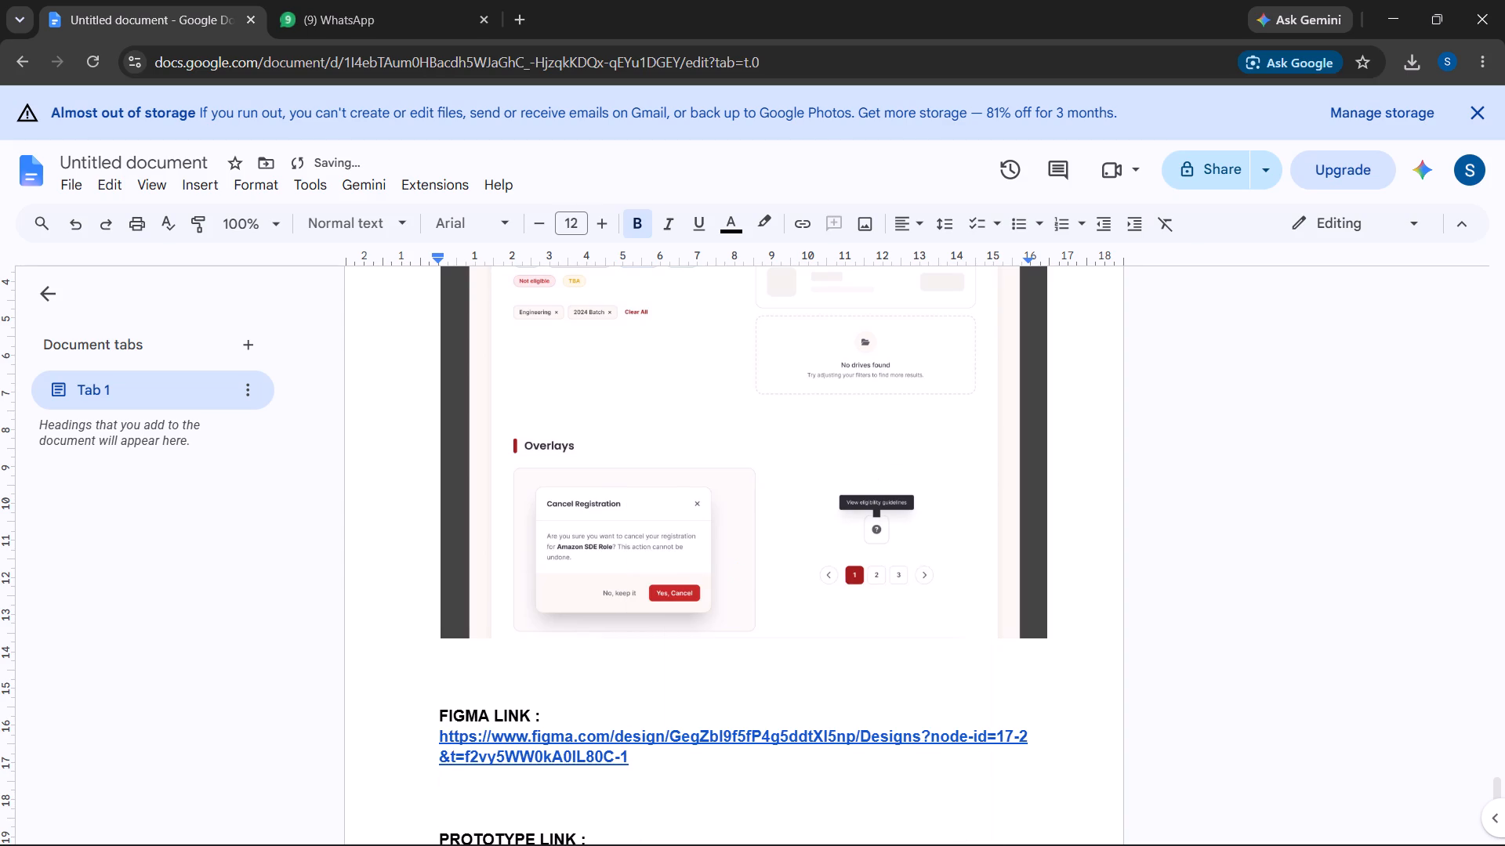
Adjust the spacing between the Figma link and the PROTOTYPE LINK label to two blank lines.
click(586, 805)
key(BackSpace)
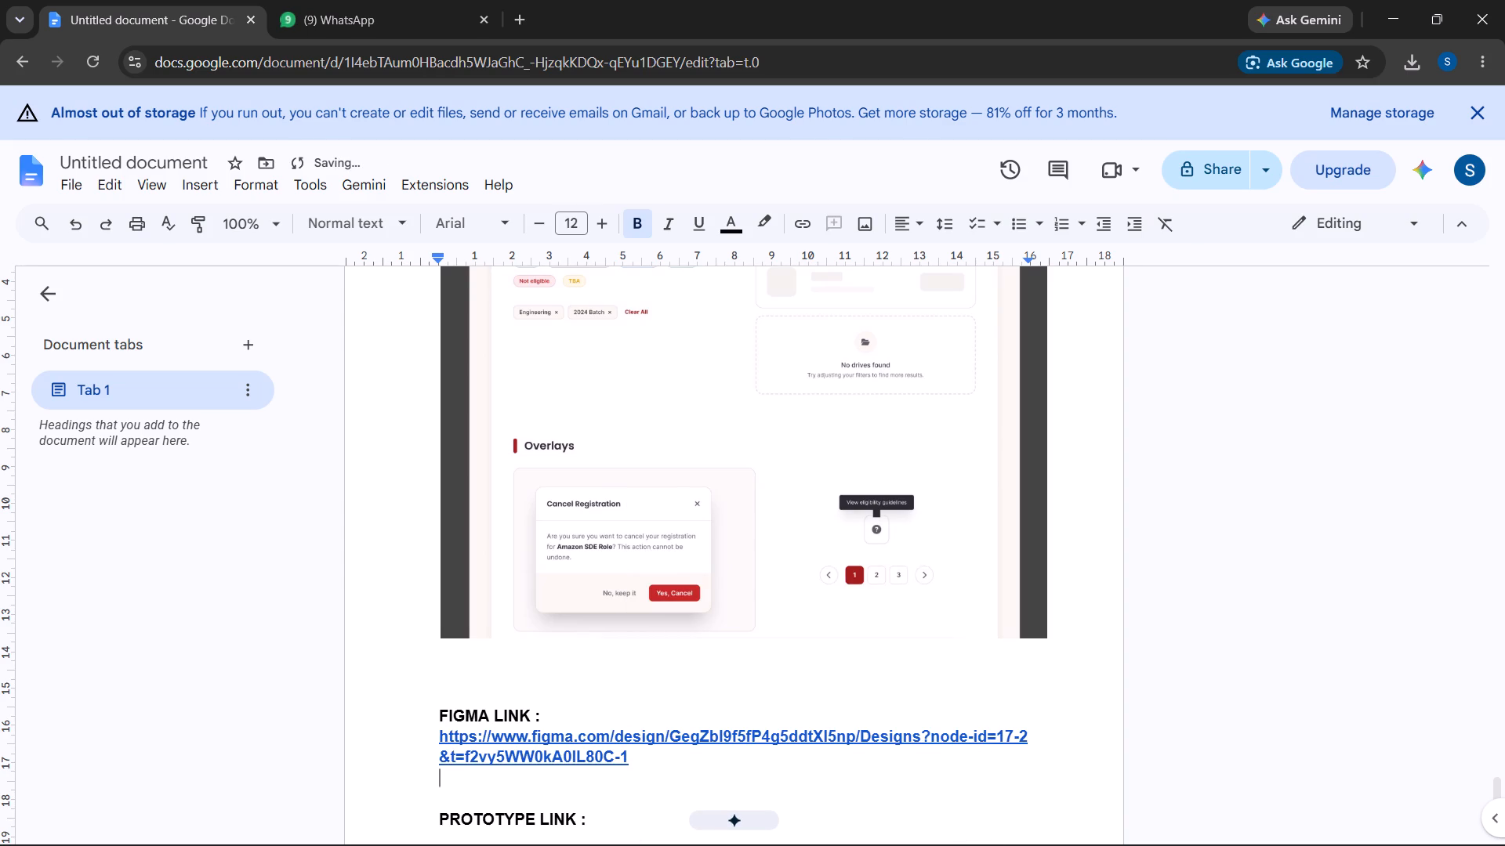
click(493, 806)
key(bracketright)
key(BackSpace)
key(BackSpace)
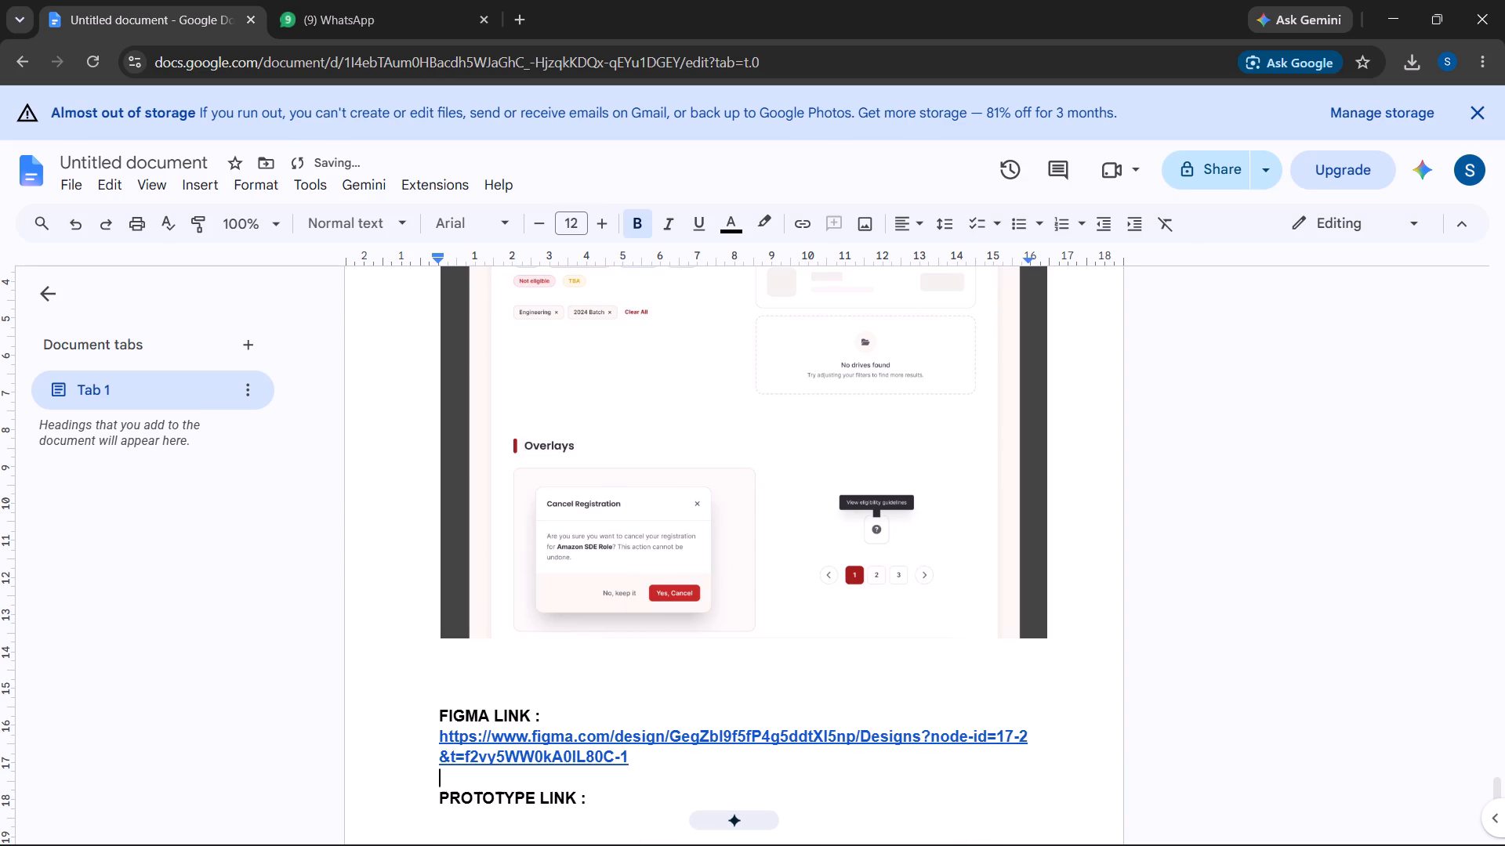
key(Return)
Place the text cursor at the end of the PROTOTYPE LINK label on the last page.
scroll(662, 768, down, 3)
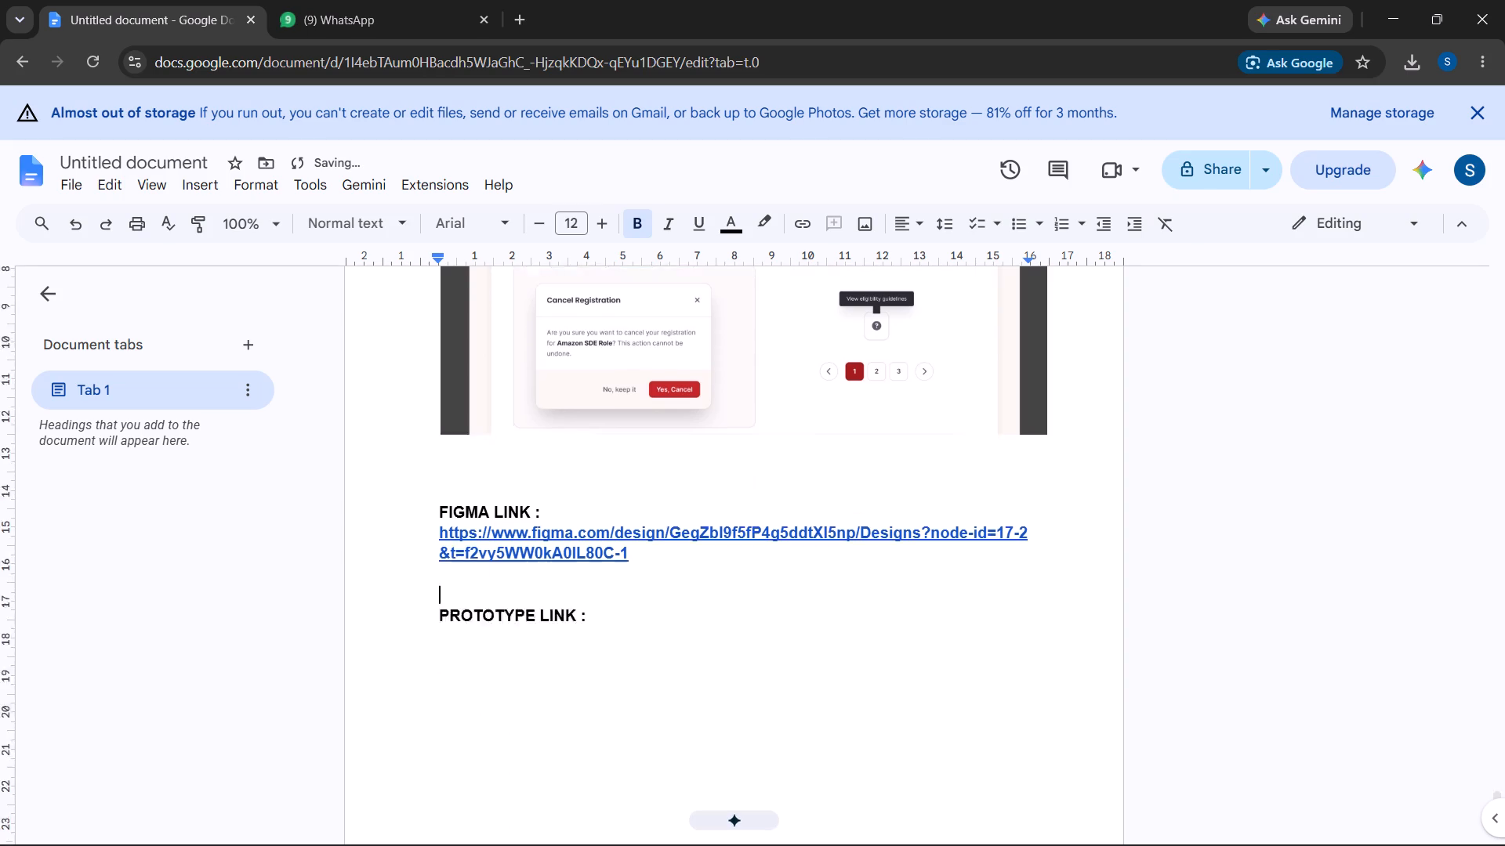
scroll(662, 768, down, 1)
click(691, 432)
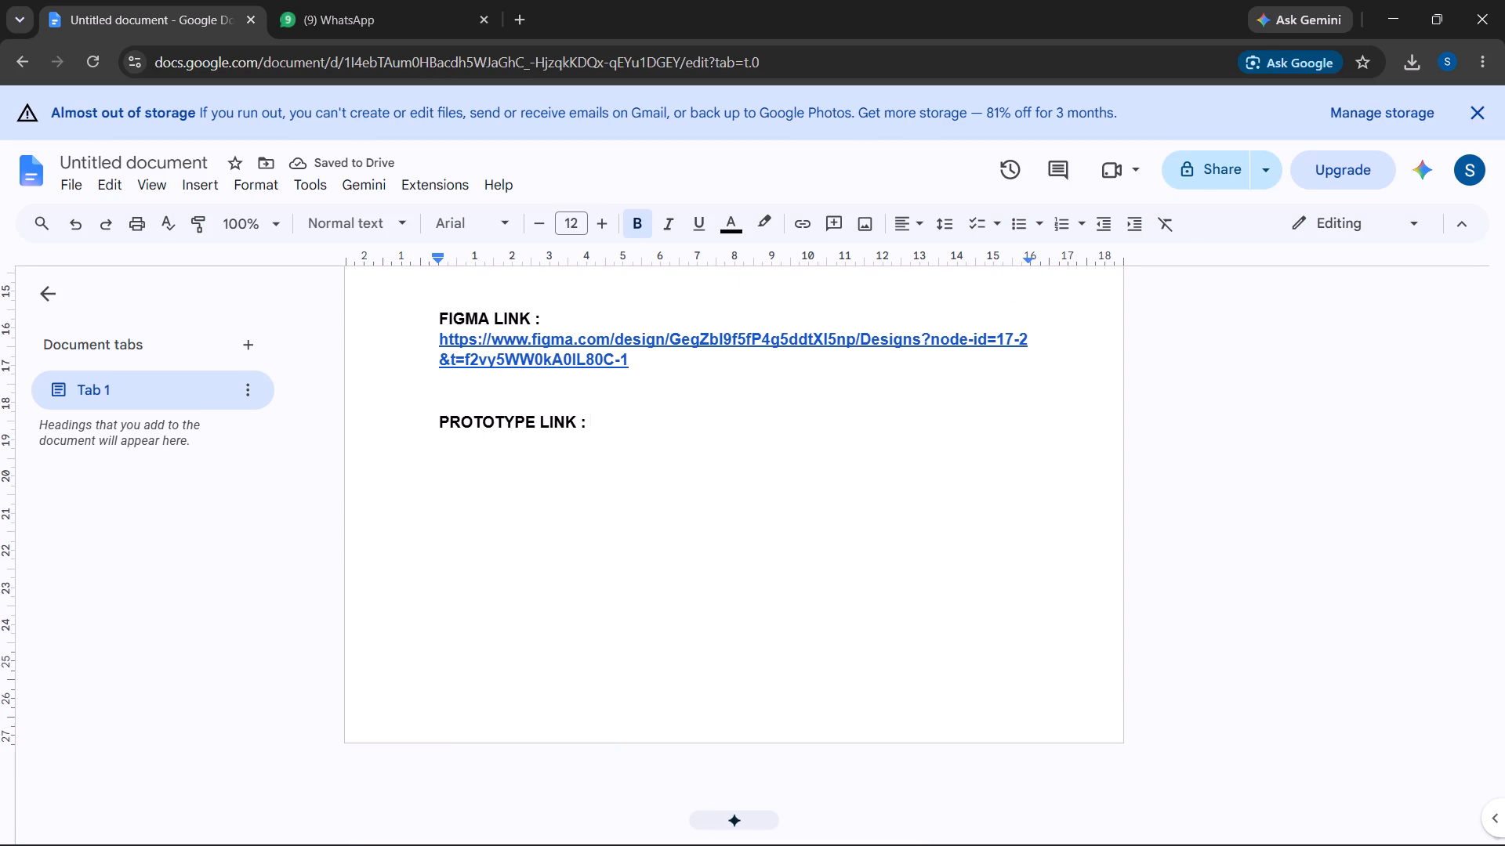
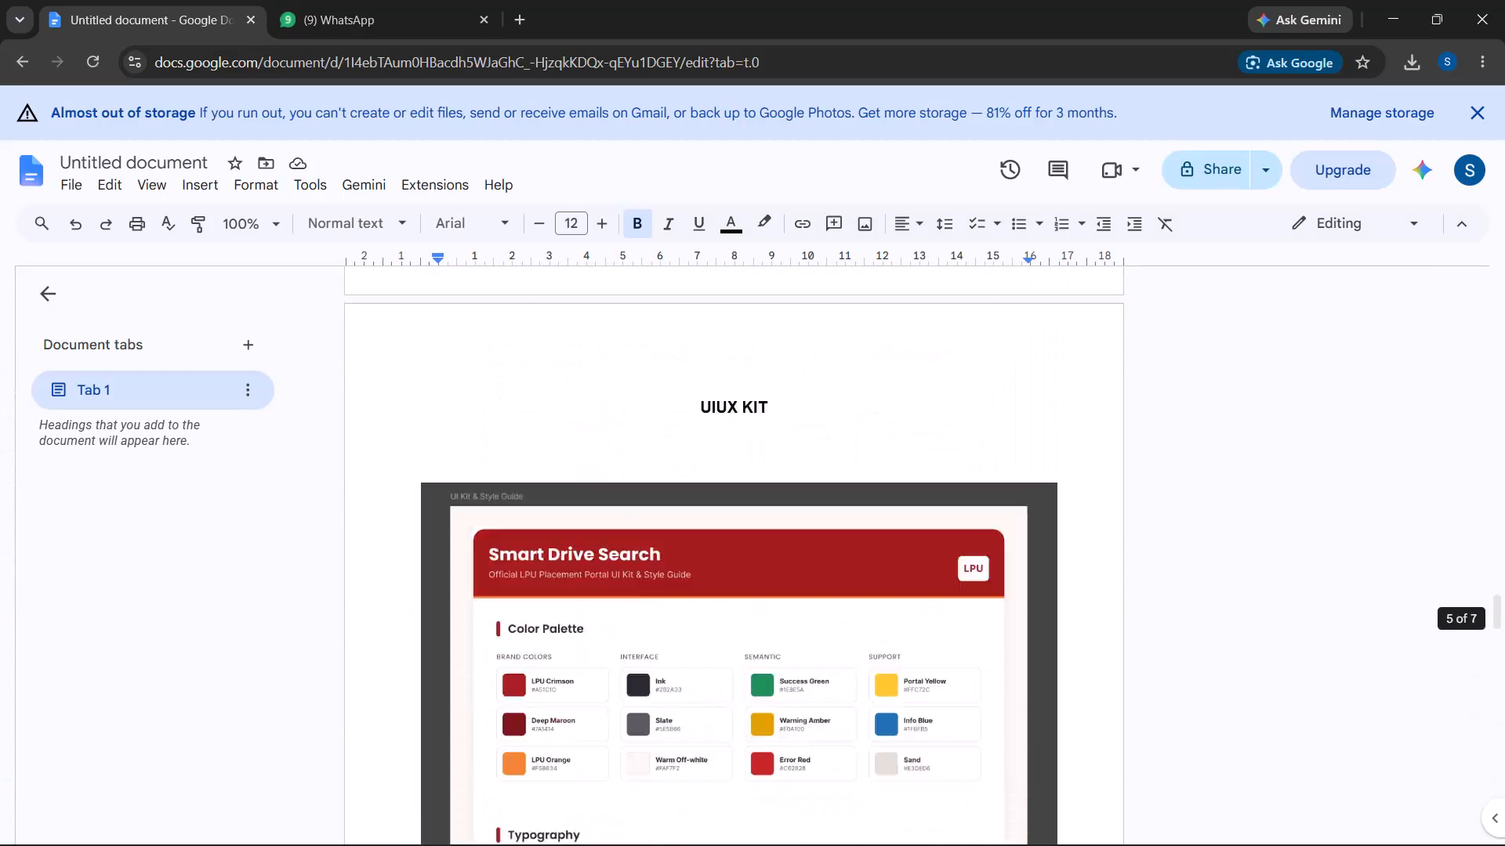
Review the whole assignment from the cover page through user flow, information architecture and UIUX kit to the Figma and prototype link section.
scroll(691, 432, up, 7)
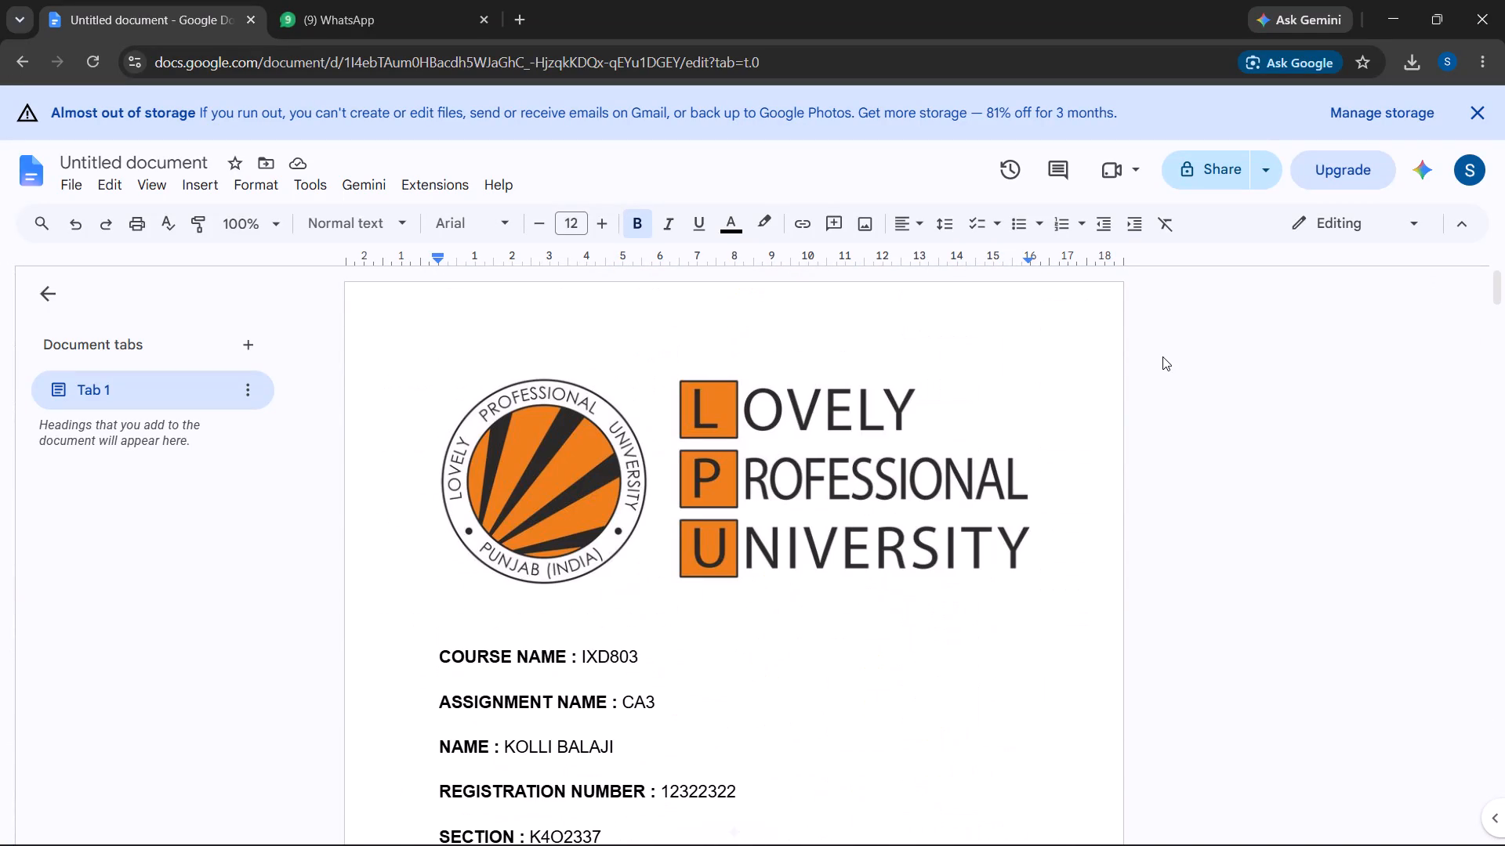
scroll(1191, 512, down, 2)
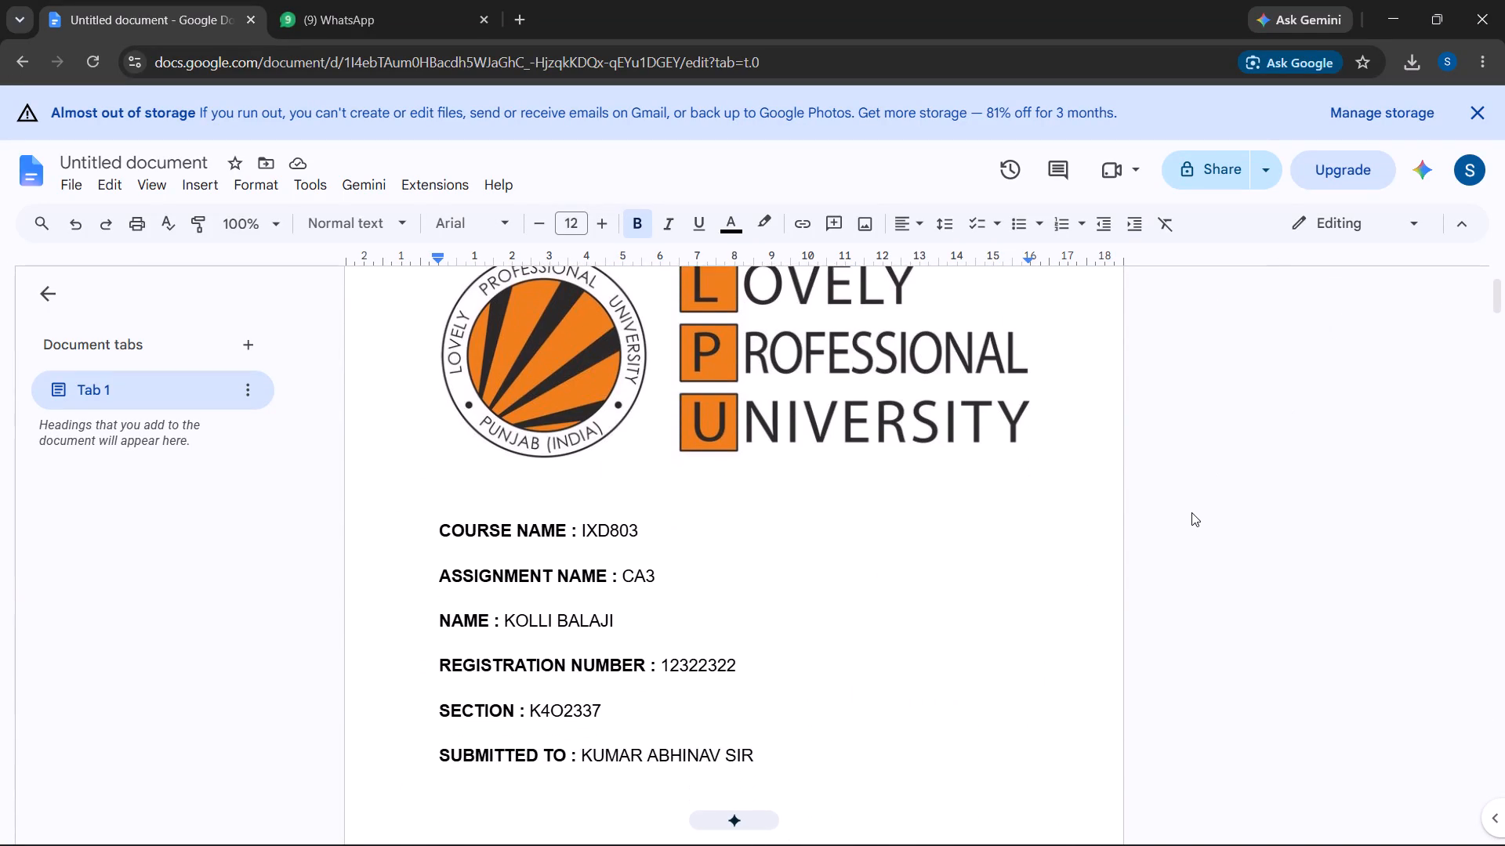
scroll(1191, 512, down, 11)
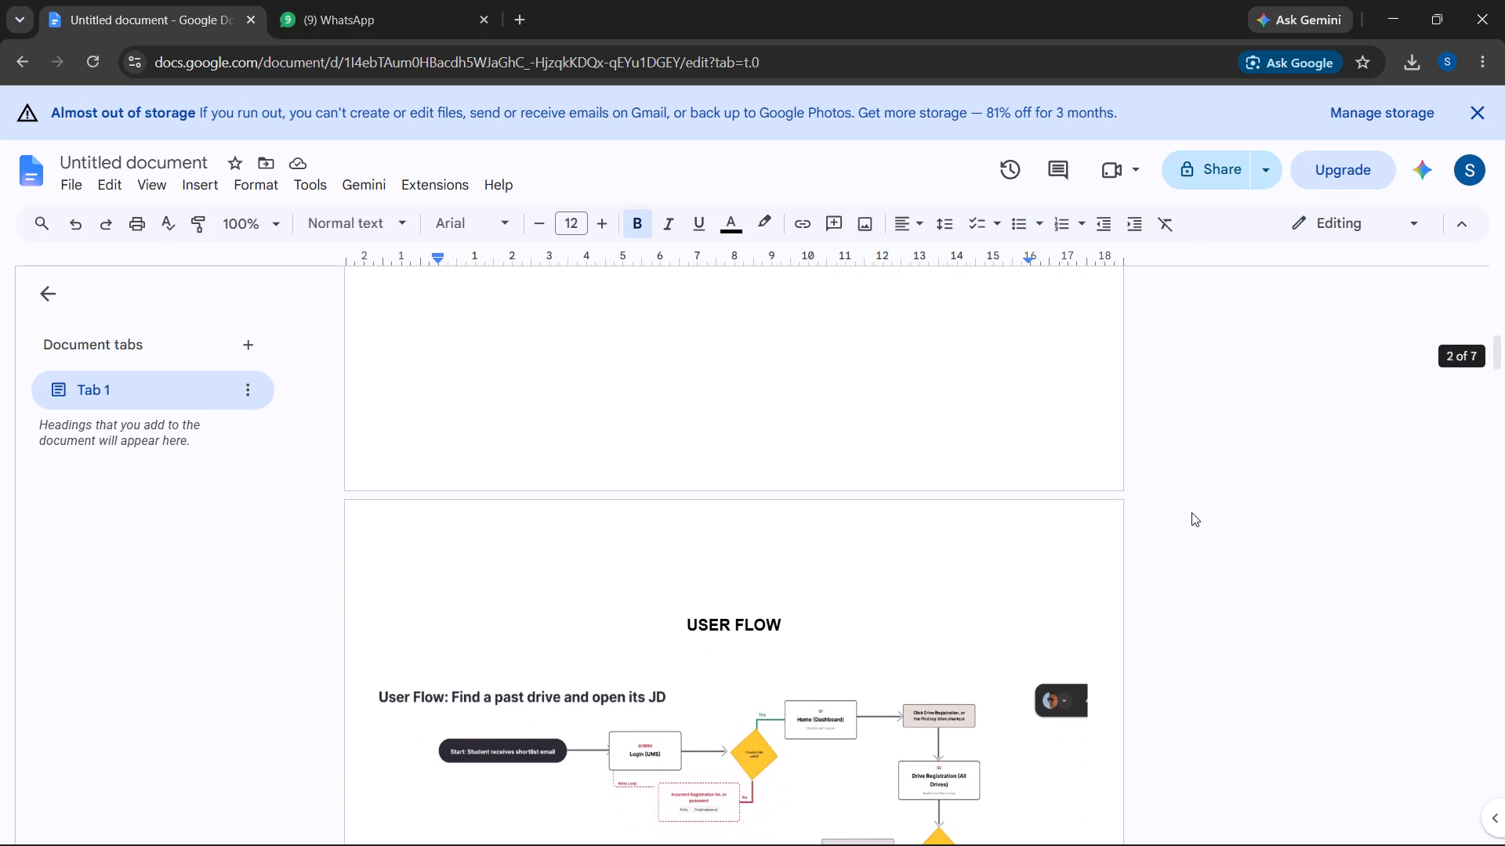
scroll(1191, 512, down, 3)
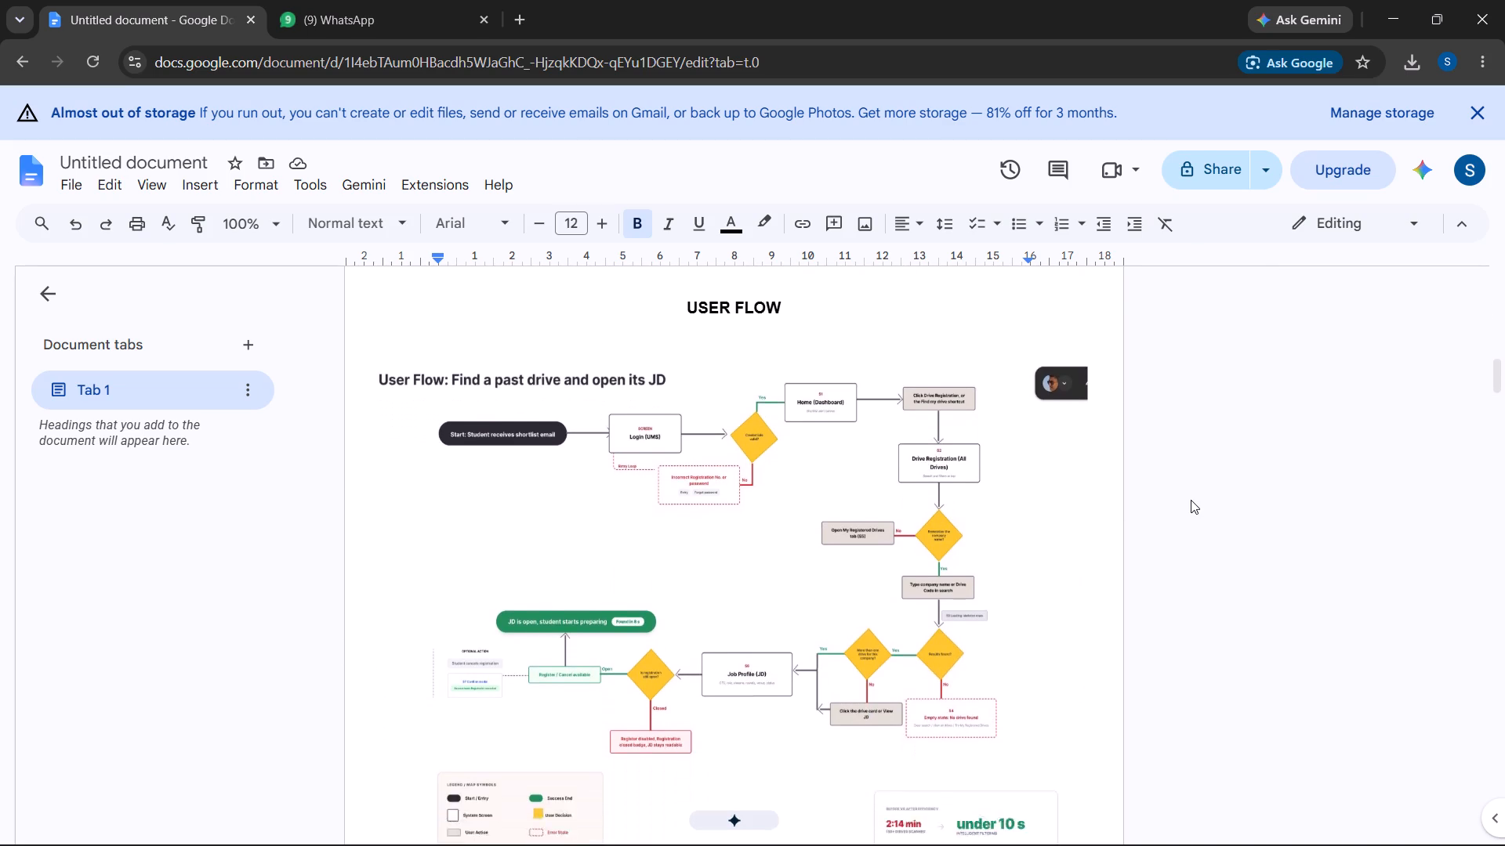
scroll(1191, 500, down, 6)
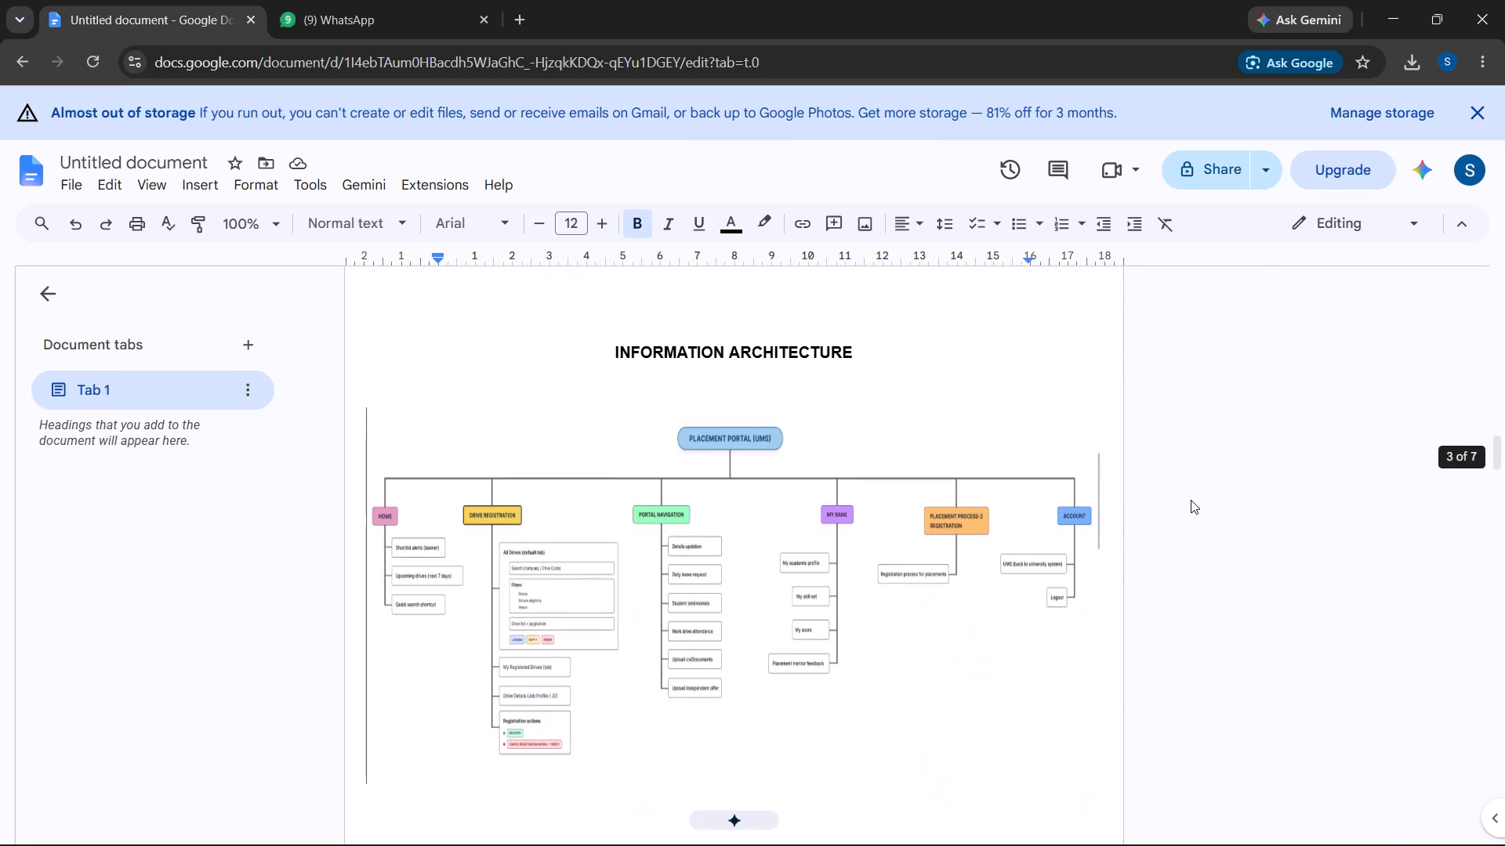
scroll(1191, 500, down, 5)
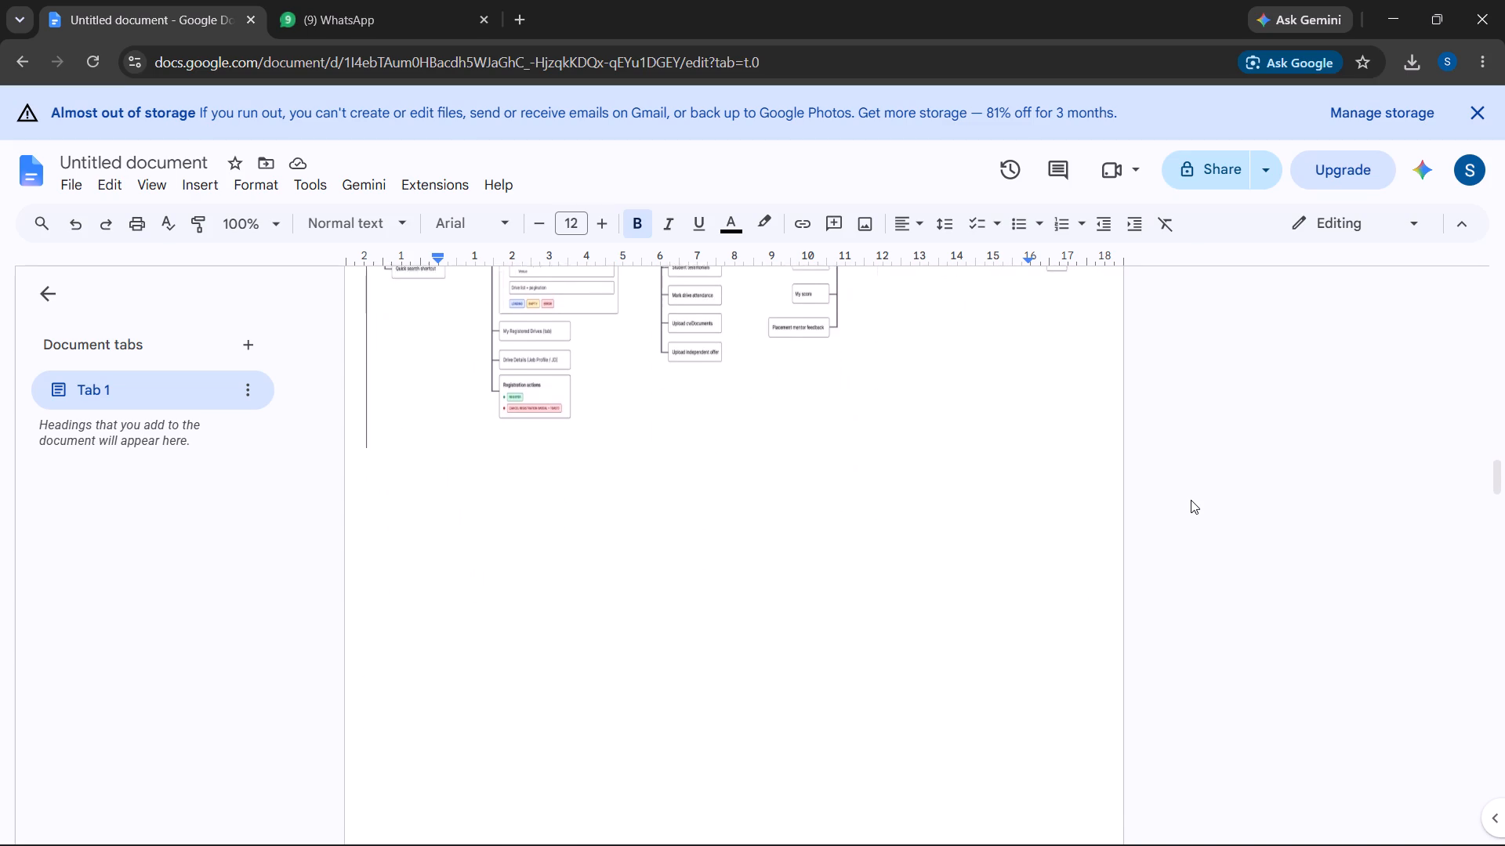
scroll(1191, 500, down, 13)
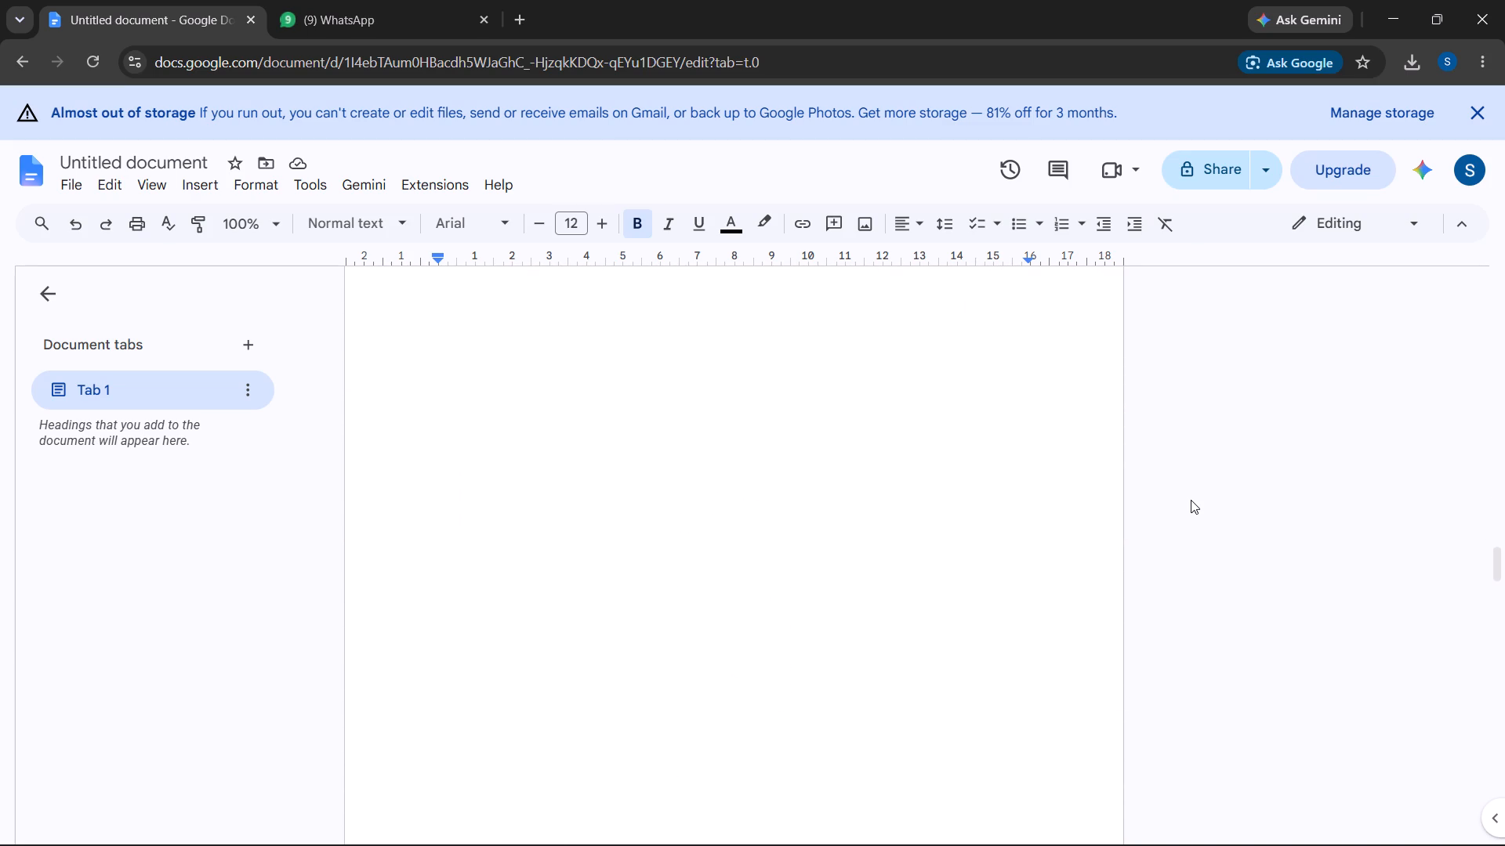
scroll(1191, 500, down, 3)
scroll(1191, 500, up, 1)
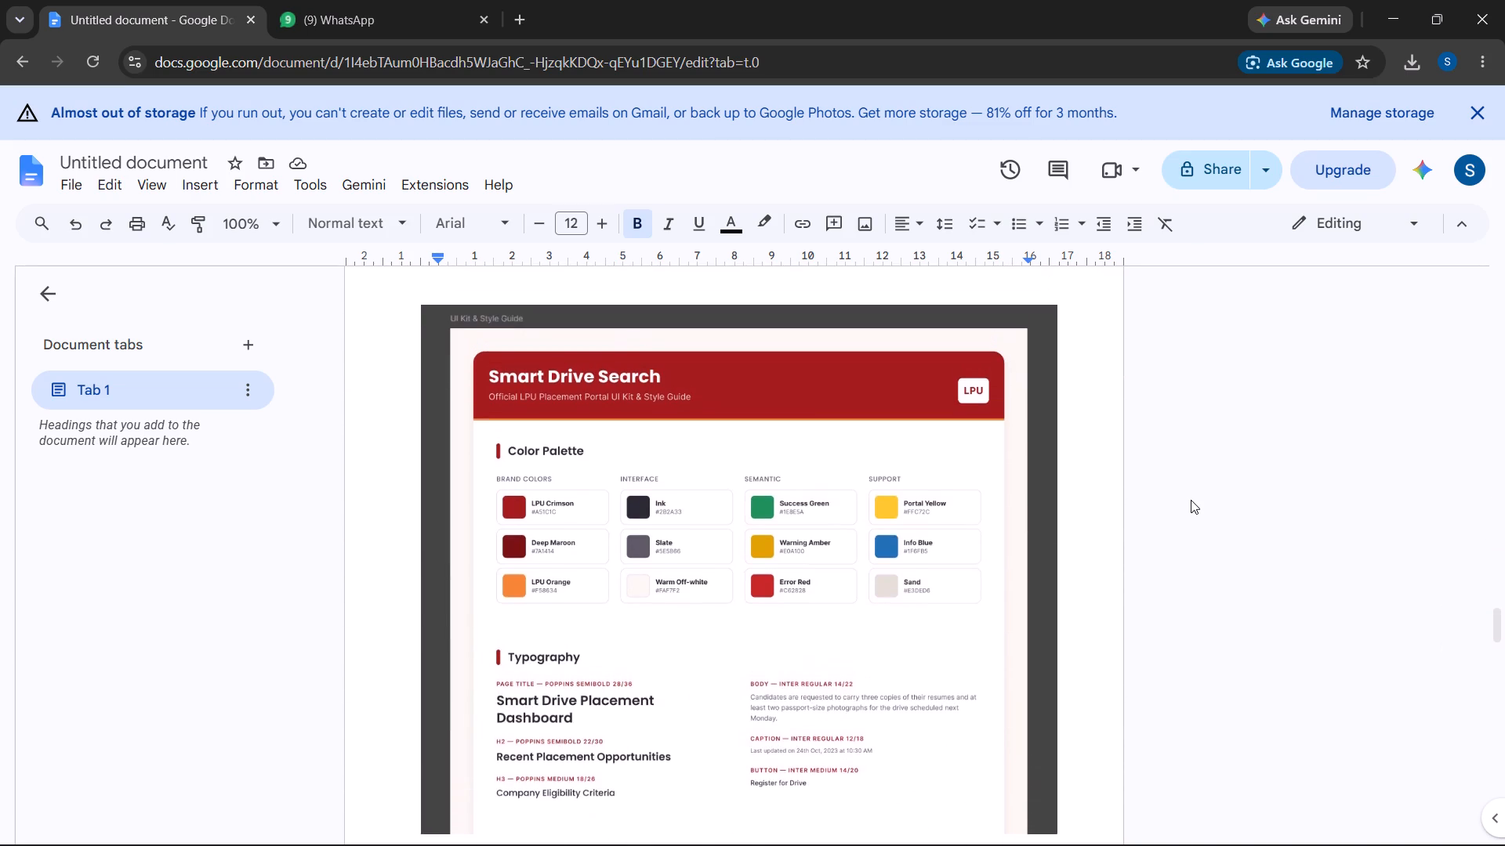
scroll(1191, 500, up, 2)
scroll(1191, 500, down, 6)
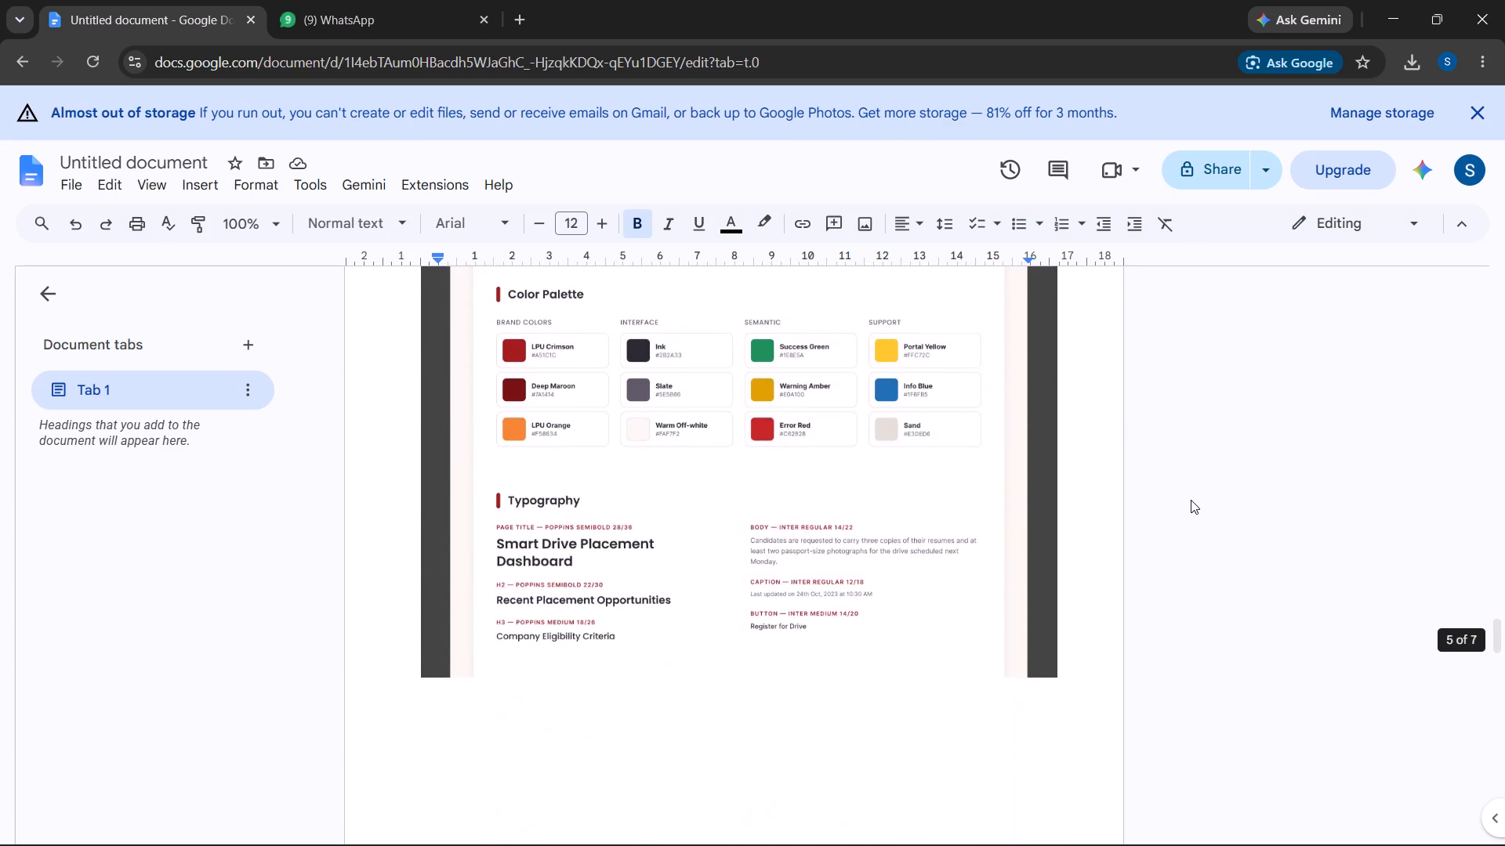
scroll(1191, 500, down, 2)
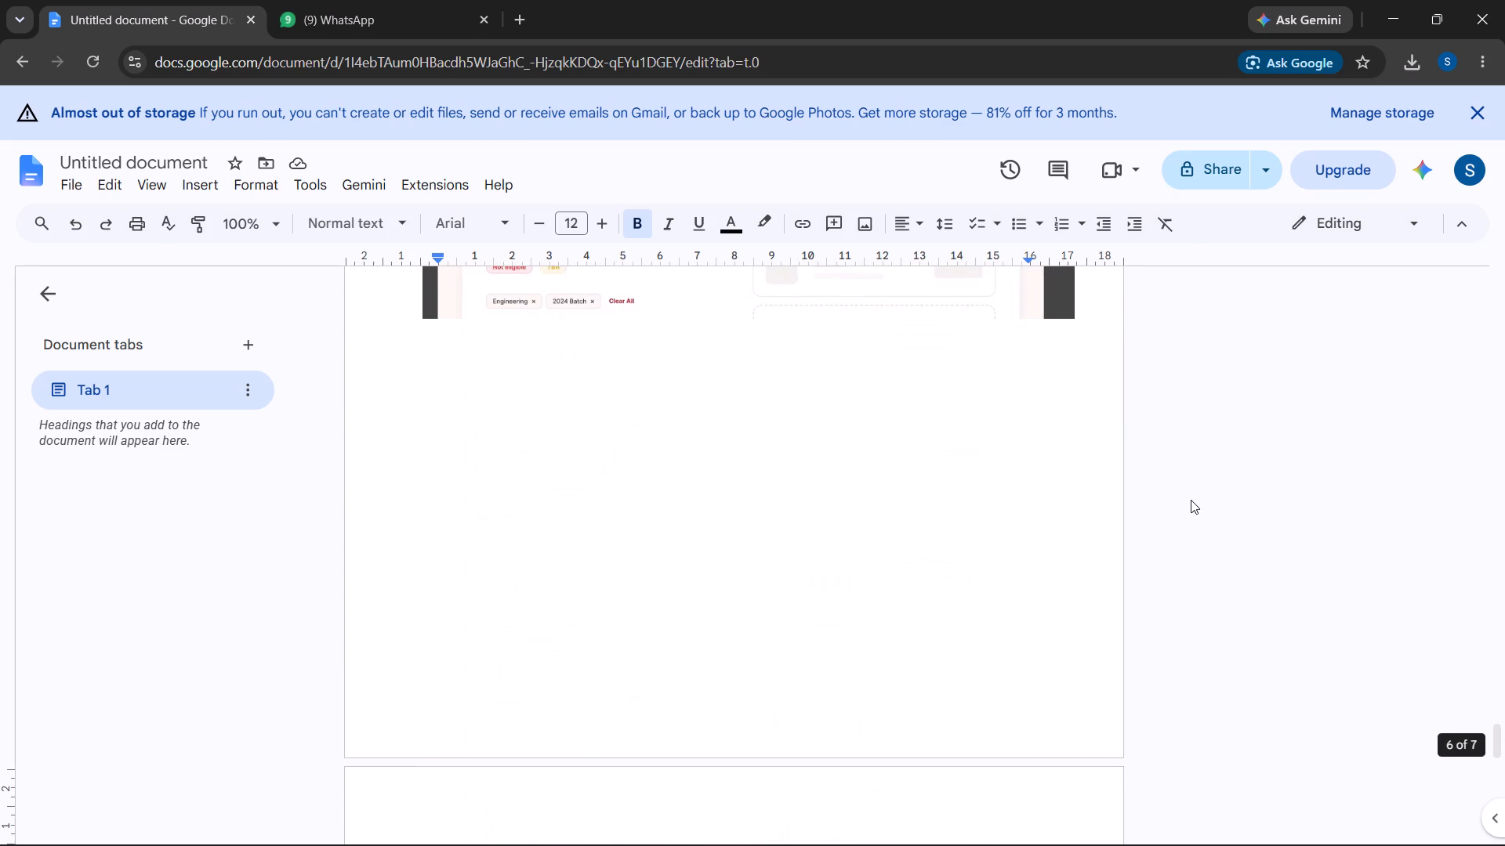
scroll(1191, 500, down, 5)
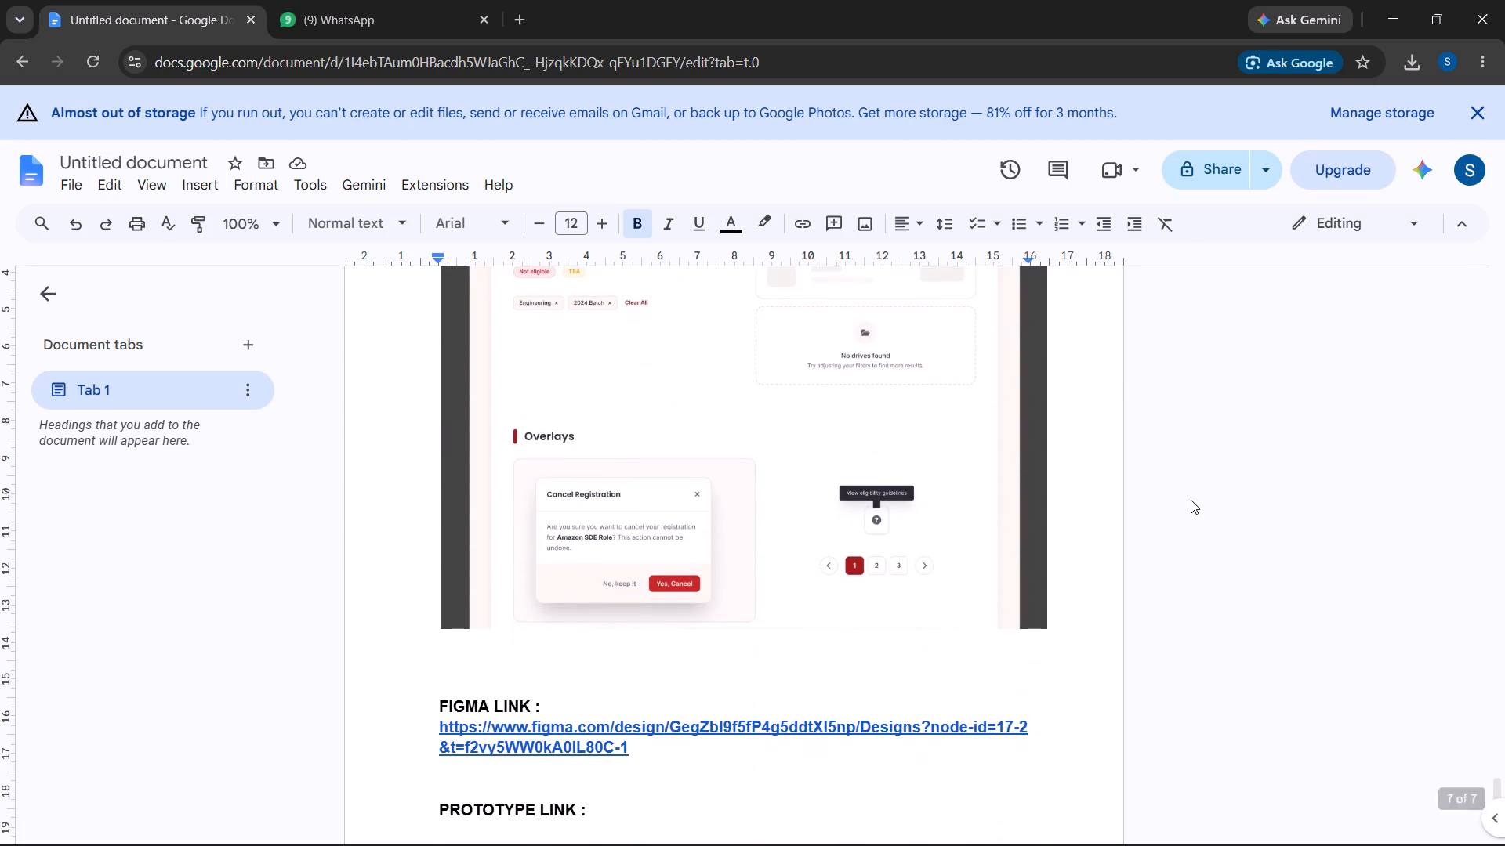
scroll(1191, 500, down, 5)
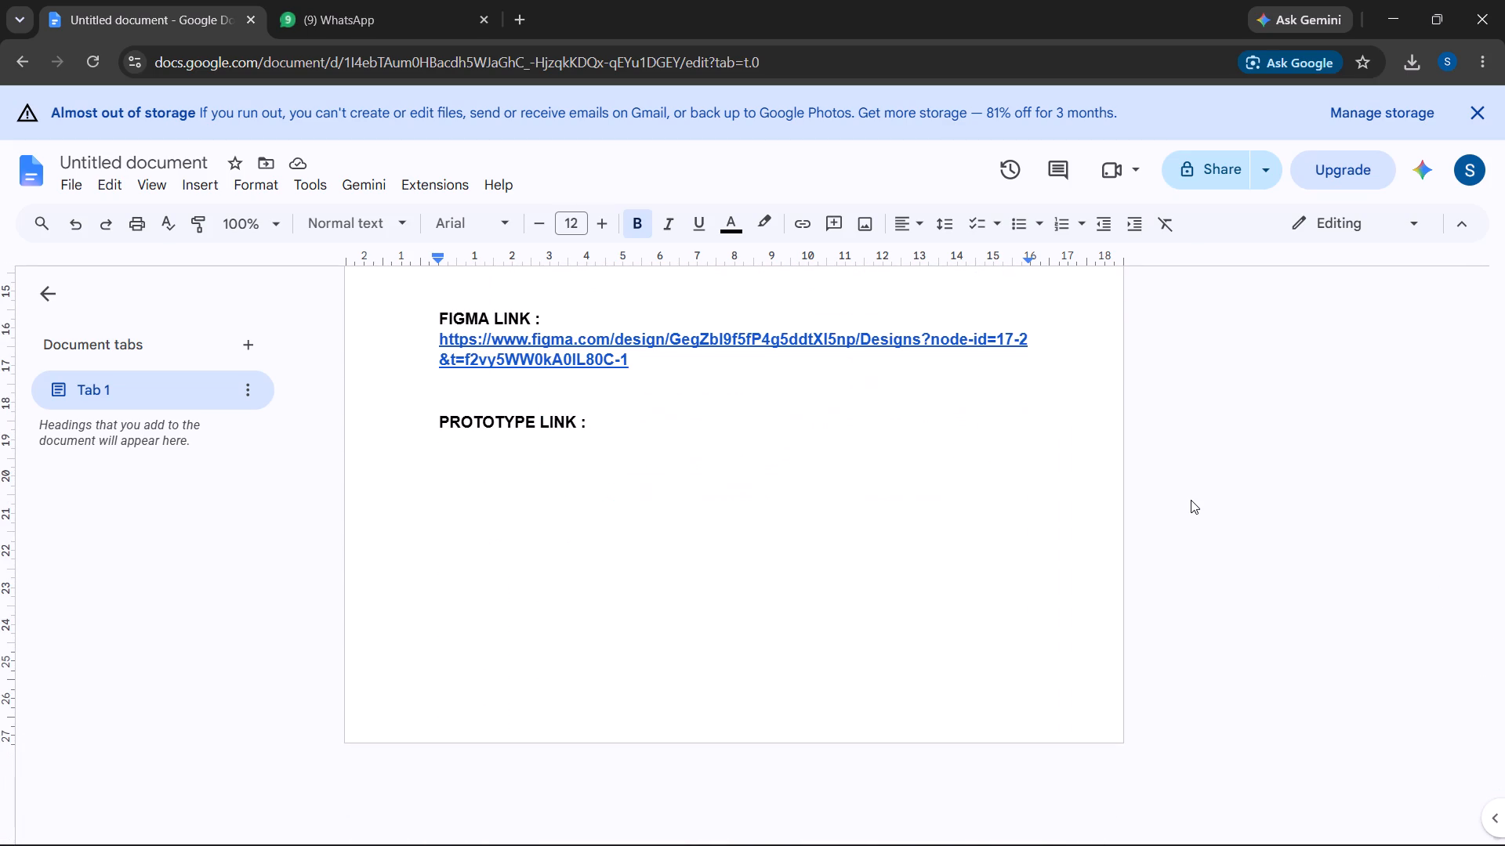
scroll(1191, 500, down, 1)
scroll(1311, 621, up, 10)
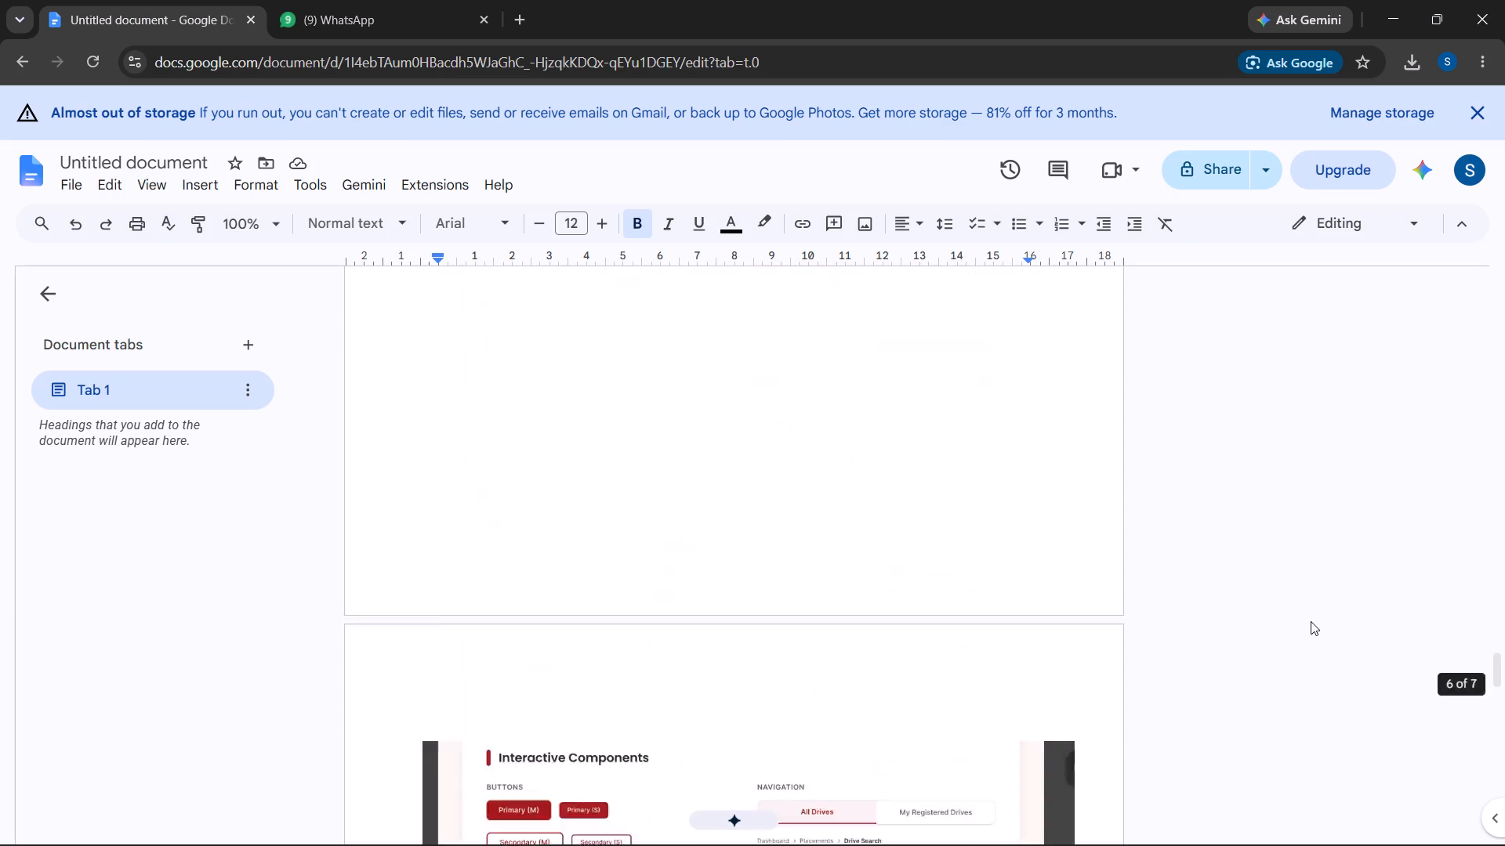
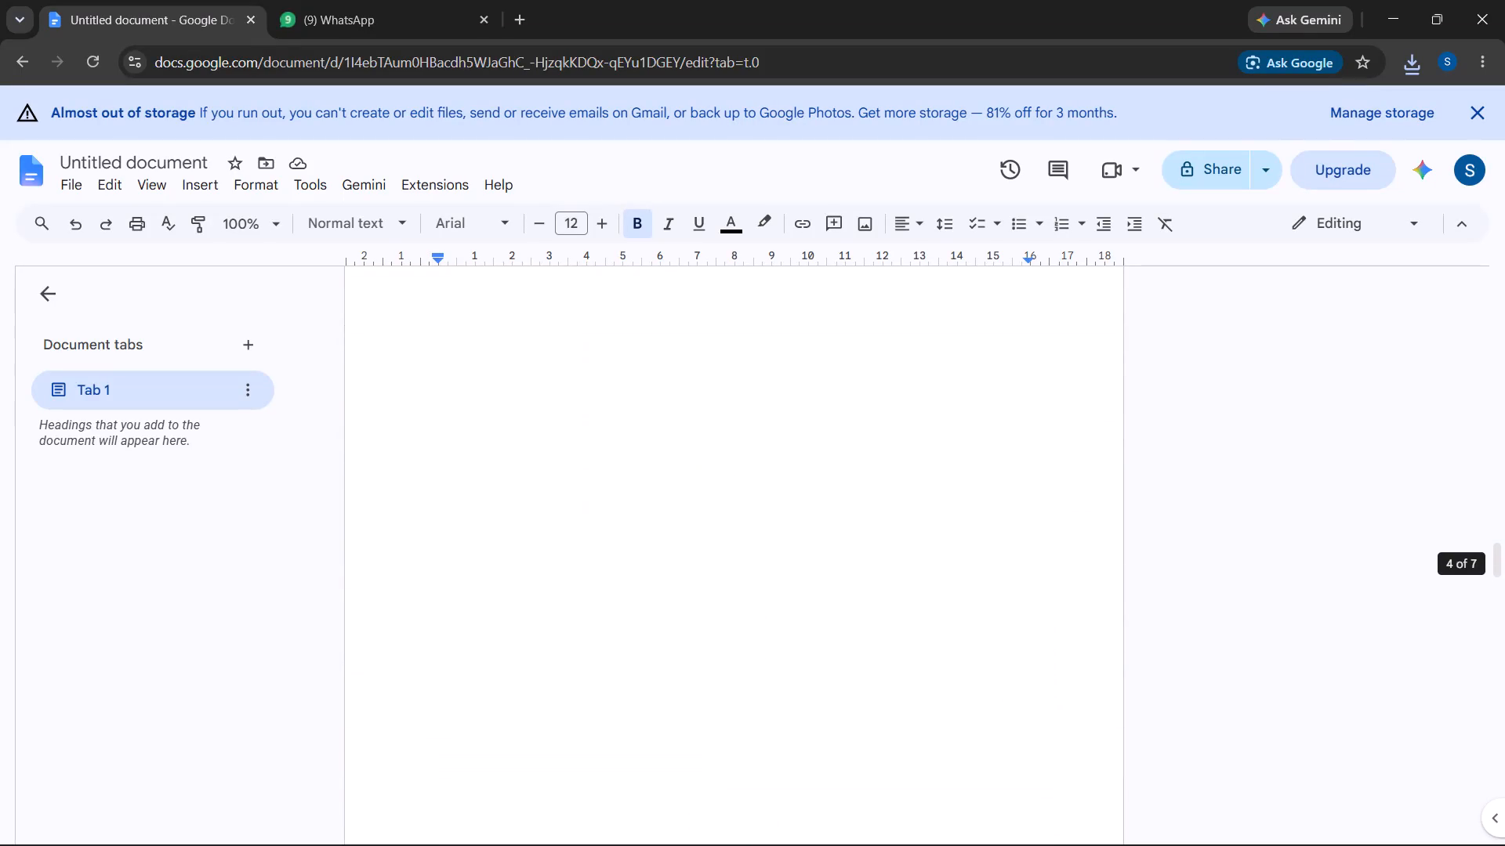
Insert the image WhatsApp Image 2026-11-06 at 1.28.52 PM.jpeg from the computer's Downloads folder below the HIGH FIDELITY heading.
scroll(901, 444, up, 4)
click(892, 579)
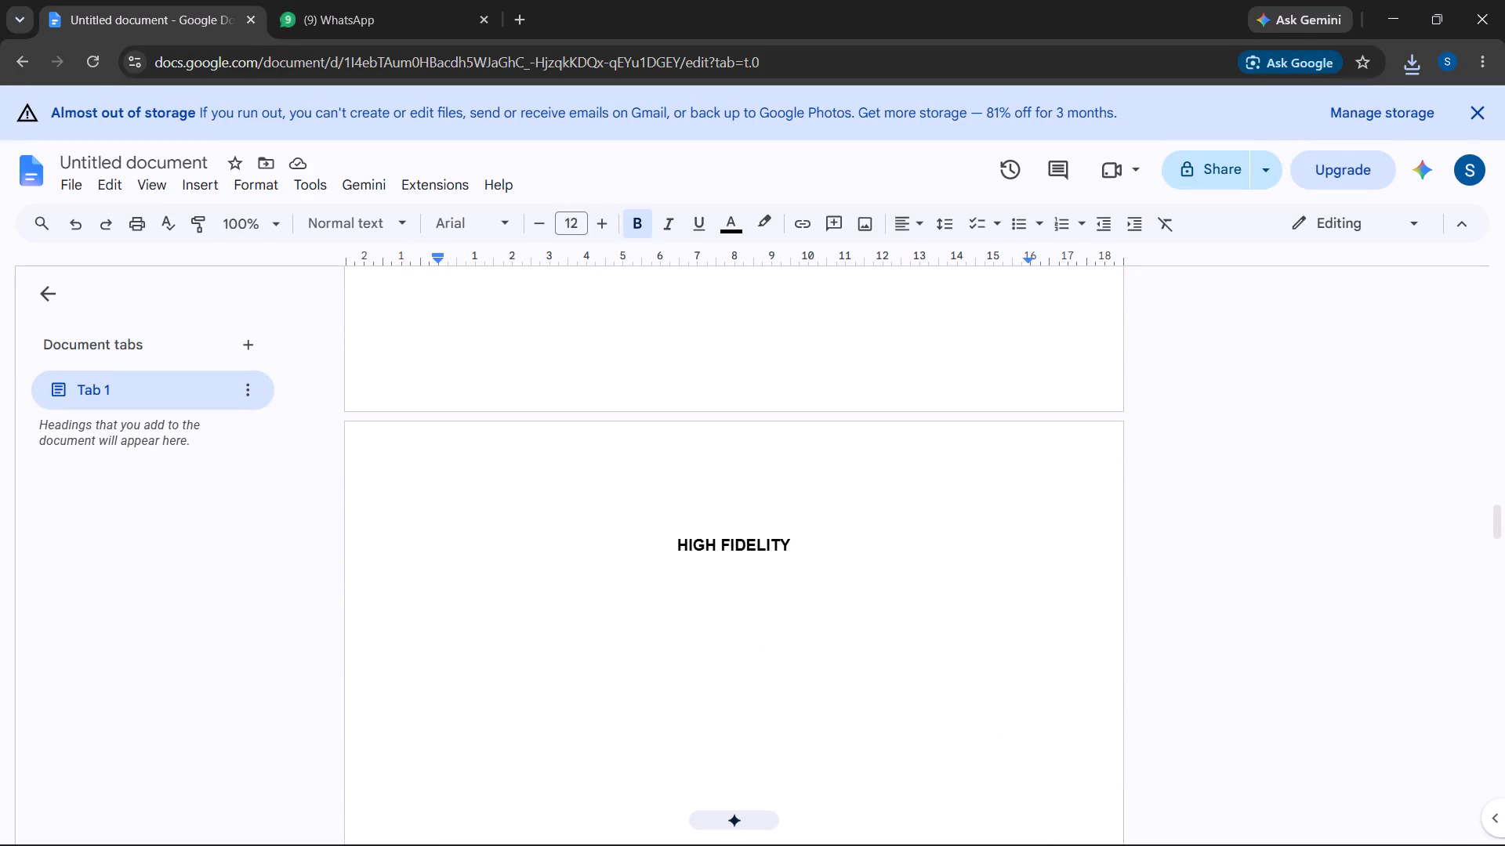
click(207, 176)
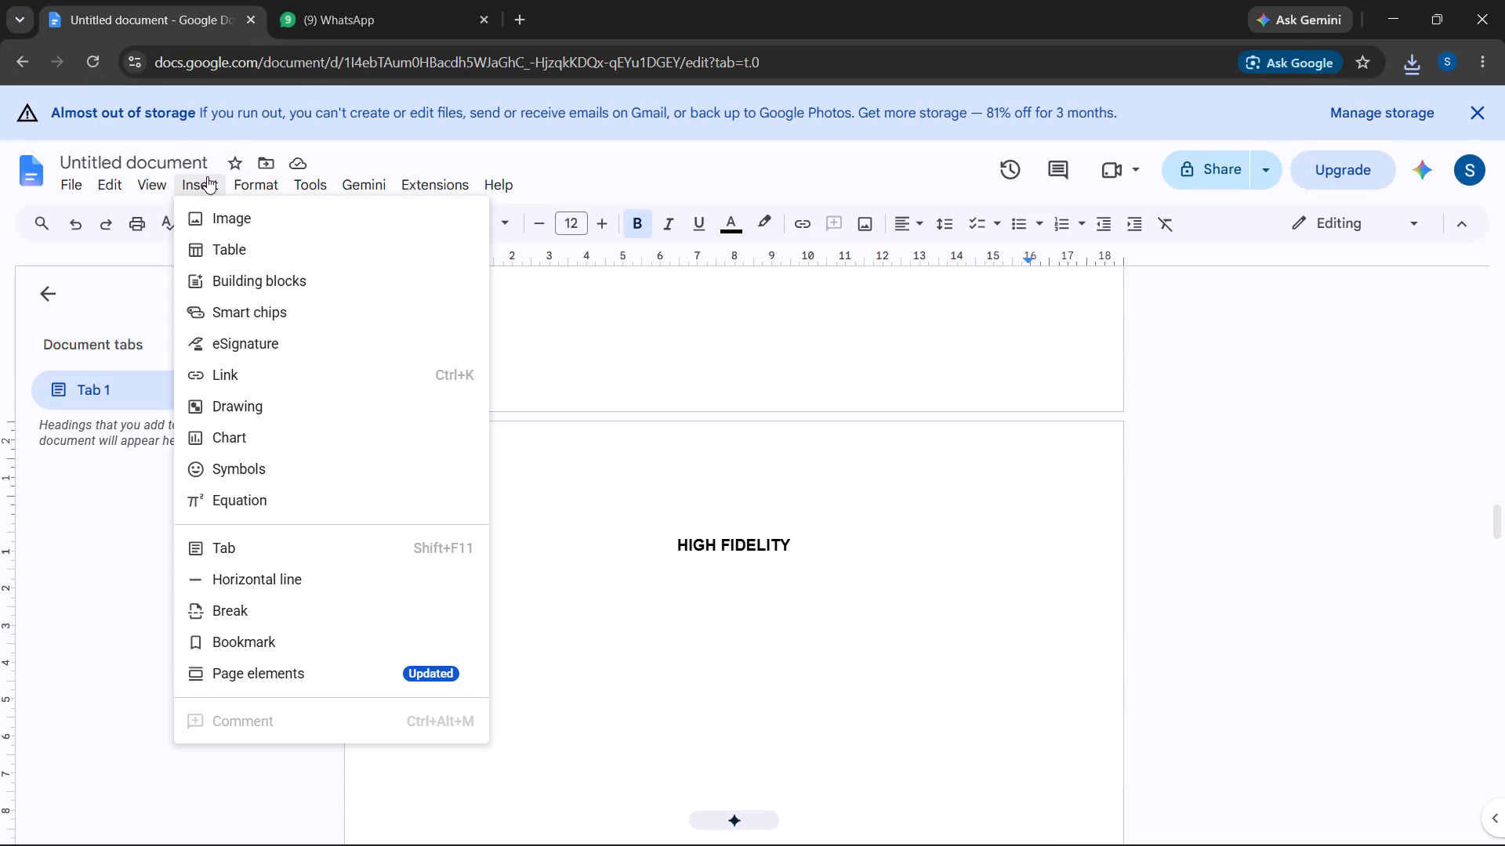
click(245, 213)
click(584, 269)
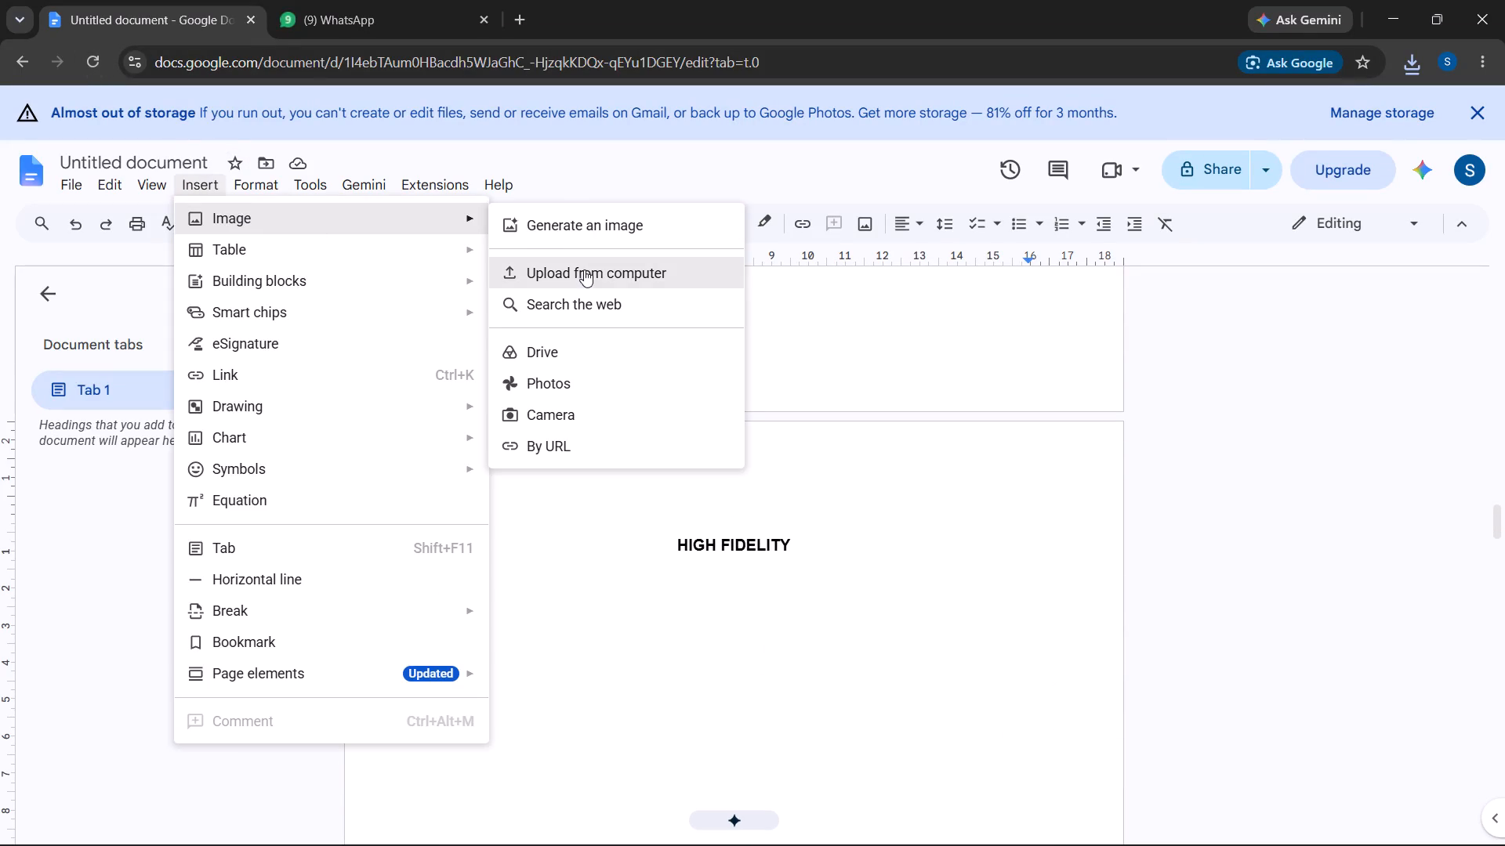
double_click(242, 169)
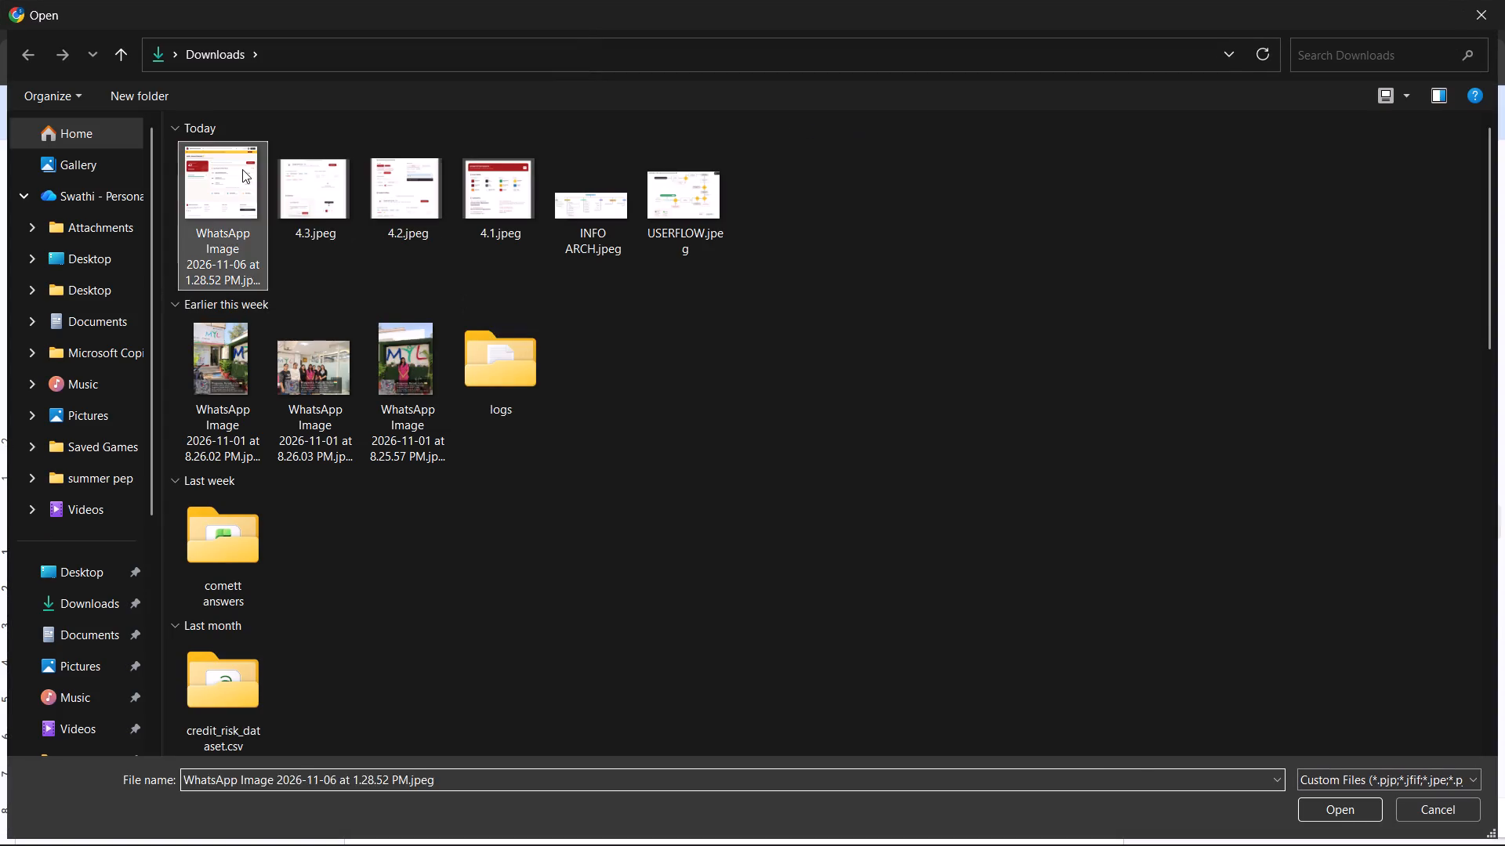
Set the placement portal dashboard image under the HIGH FIDELITY heading to sit in front of text.
scroll(822, 508, up, 3)
scroll(822, 508, down, 2)
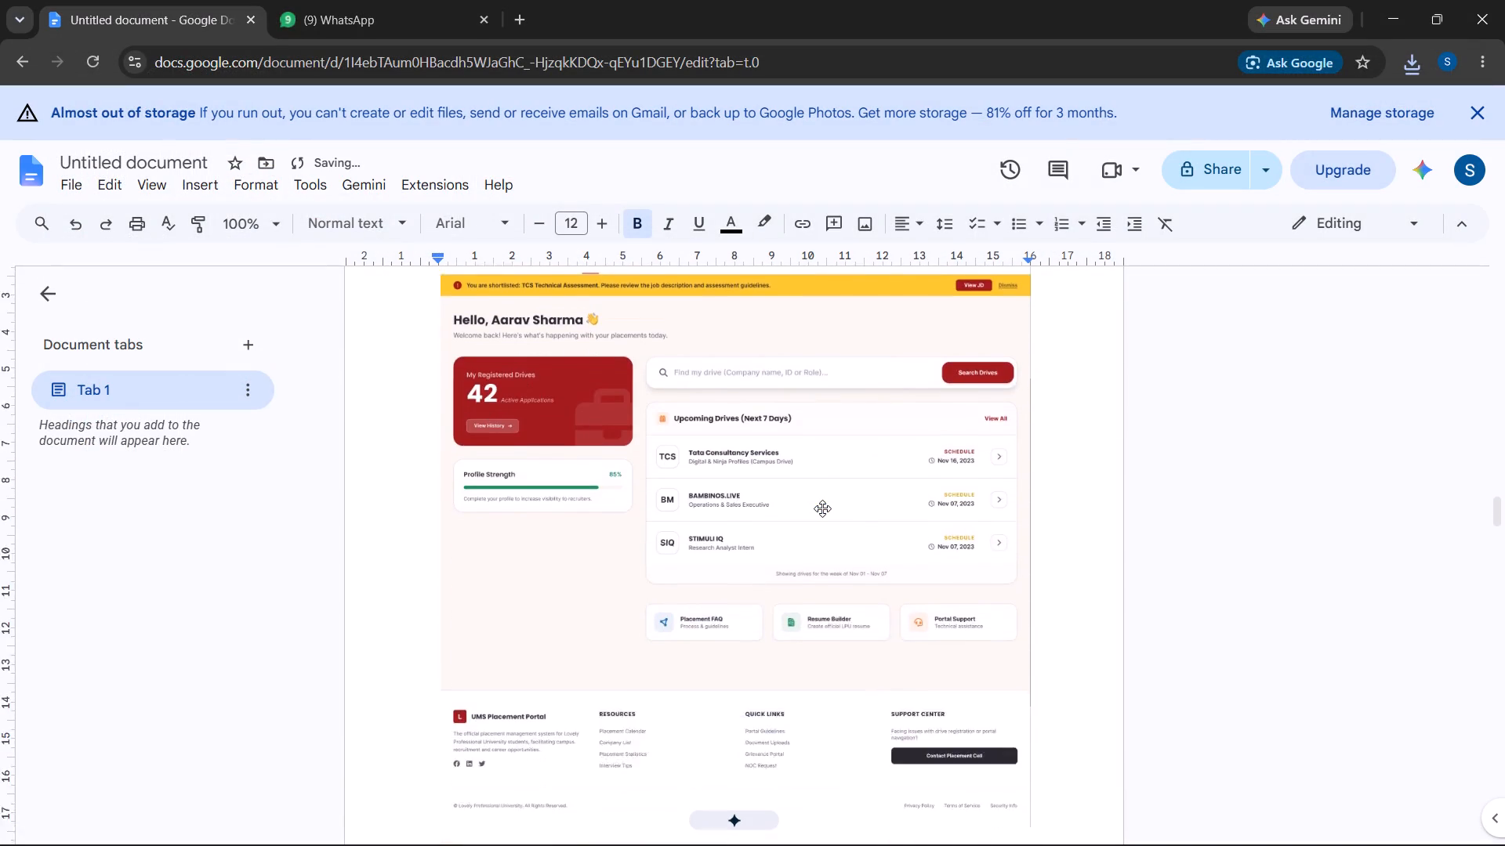
scroll(822, 508, down, 2)
scroll(822, 508, up, 2)
click(834, 434)
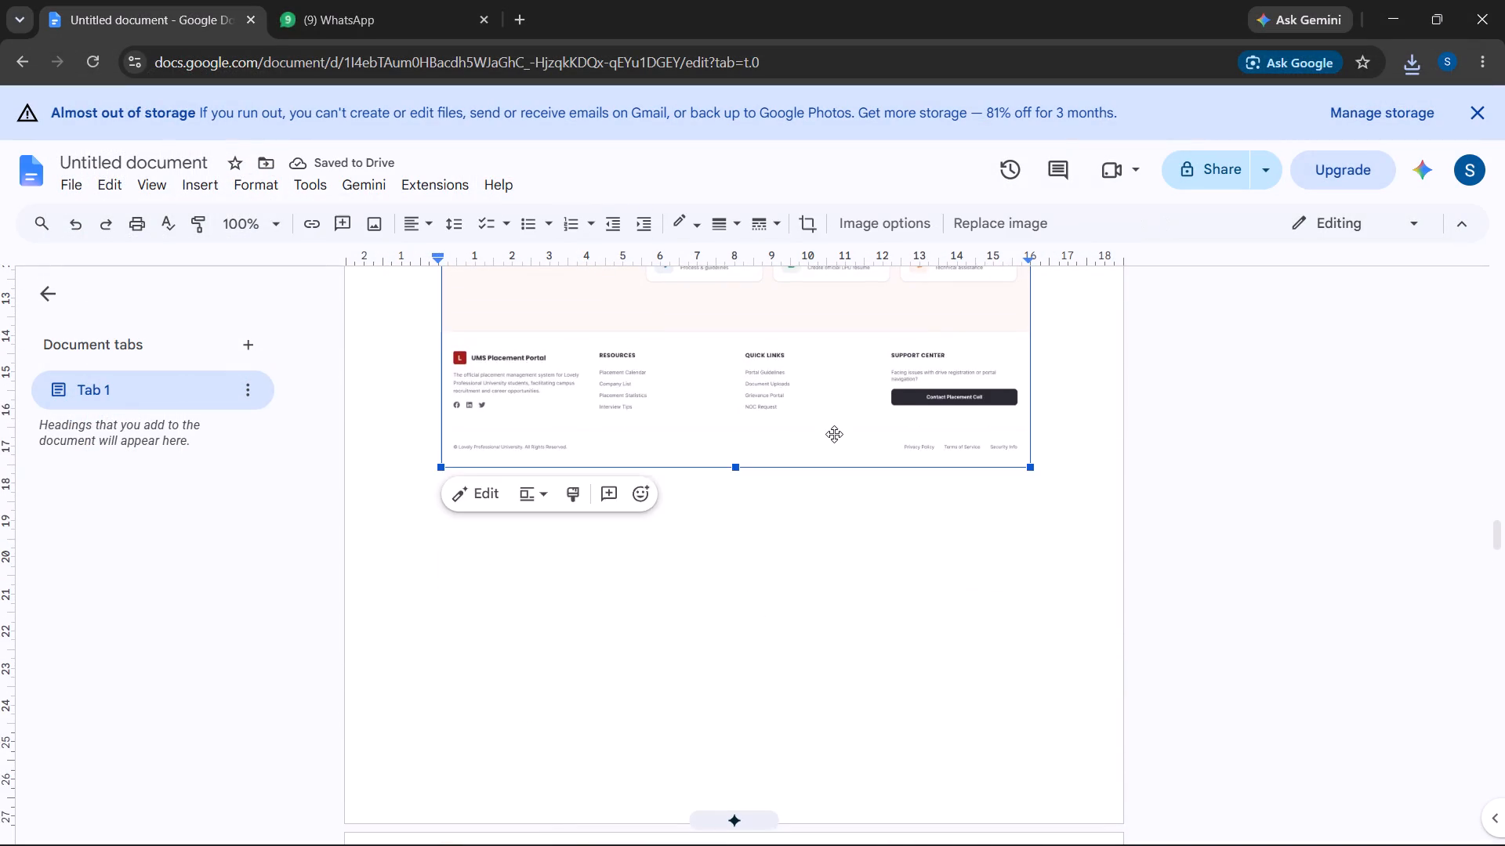
scroll(834, 434, up, 1)
click(542, 601)
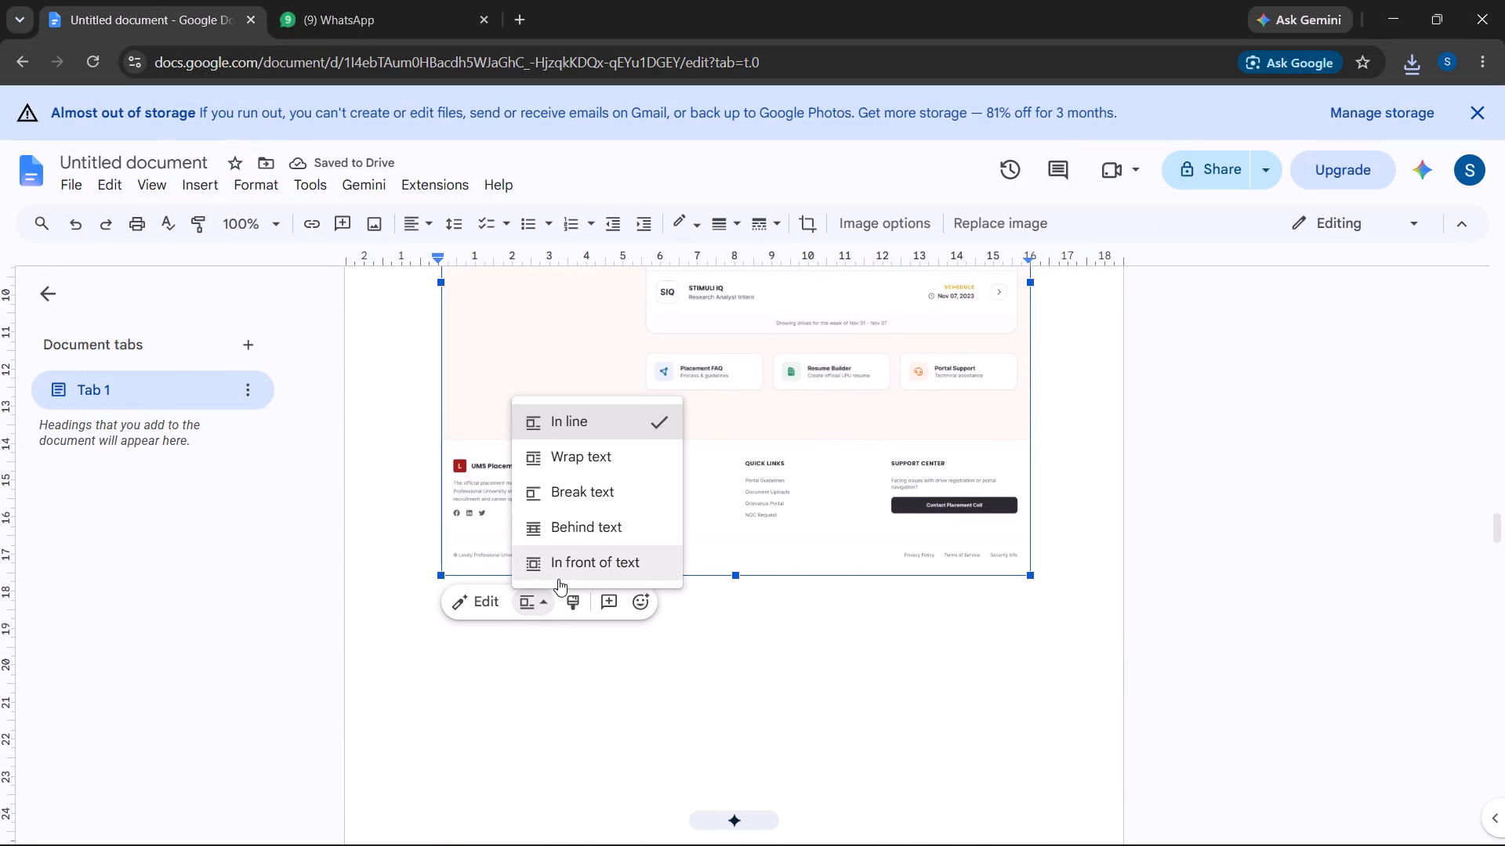
click(558, 579)
click(883, 635)
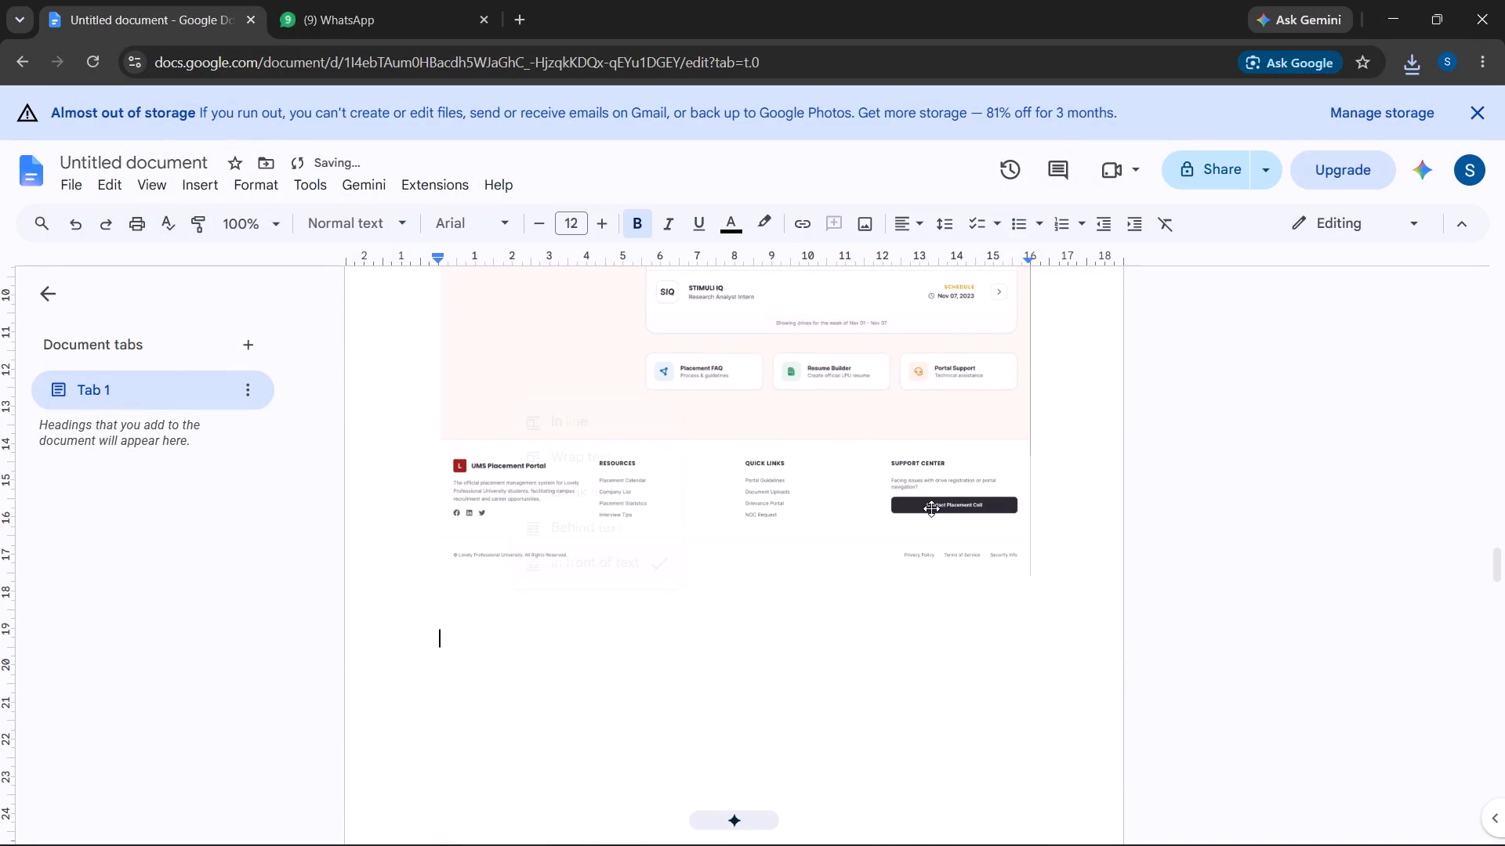
Enlarge the dashboard image to about 18 cm wide so it extends past both page margins.
click(931, 508)
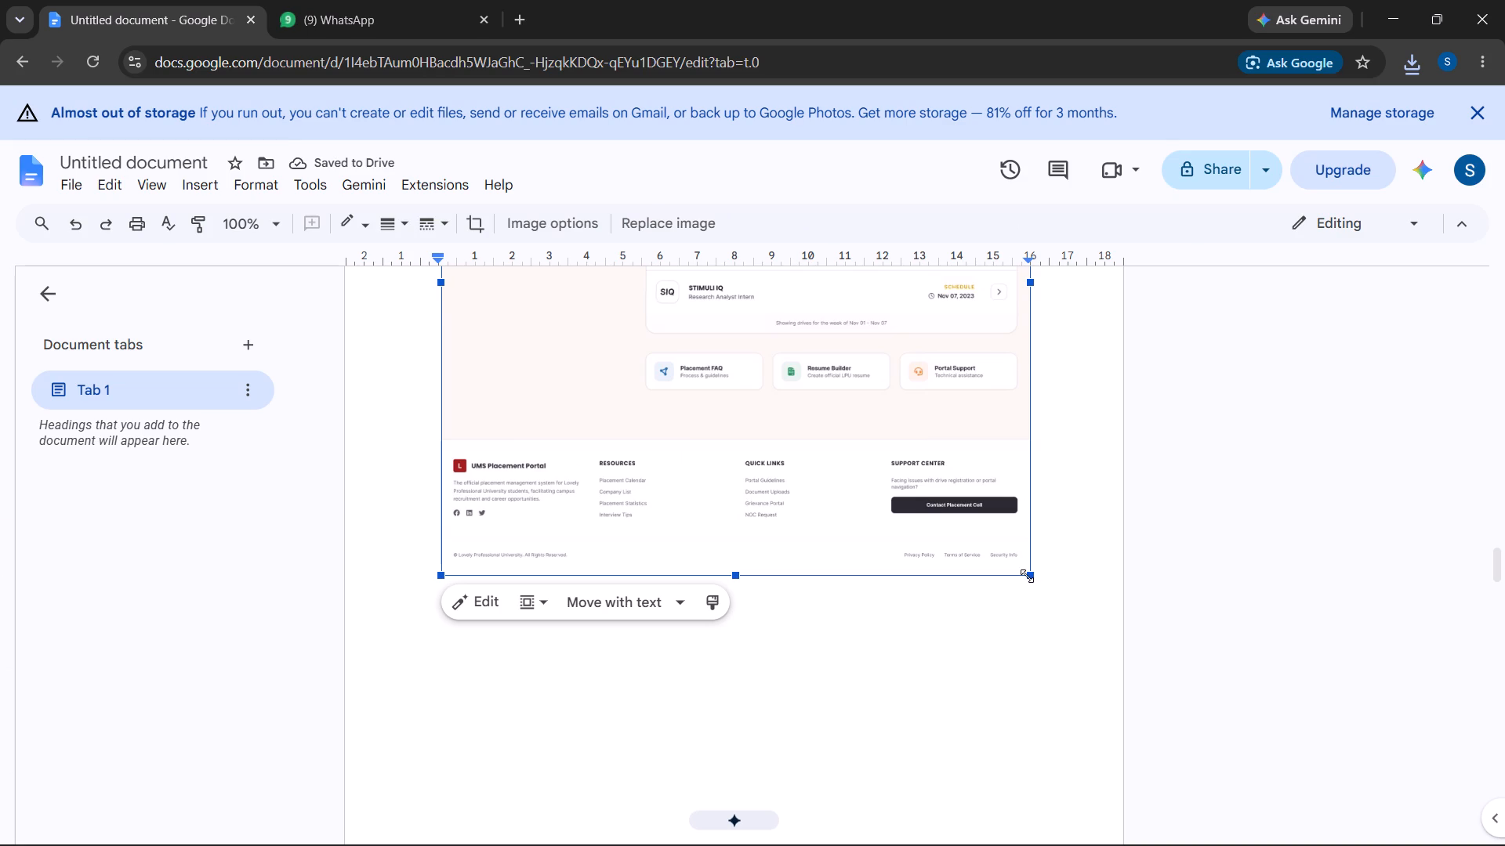
drag(1027, 576, 1072, 611)
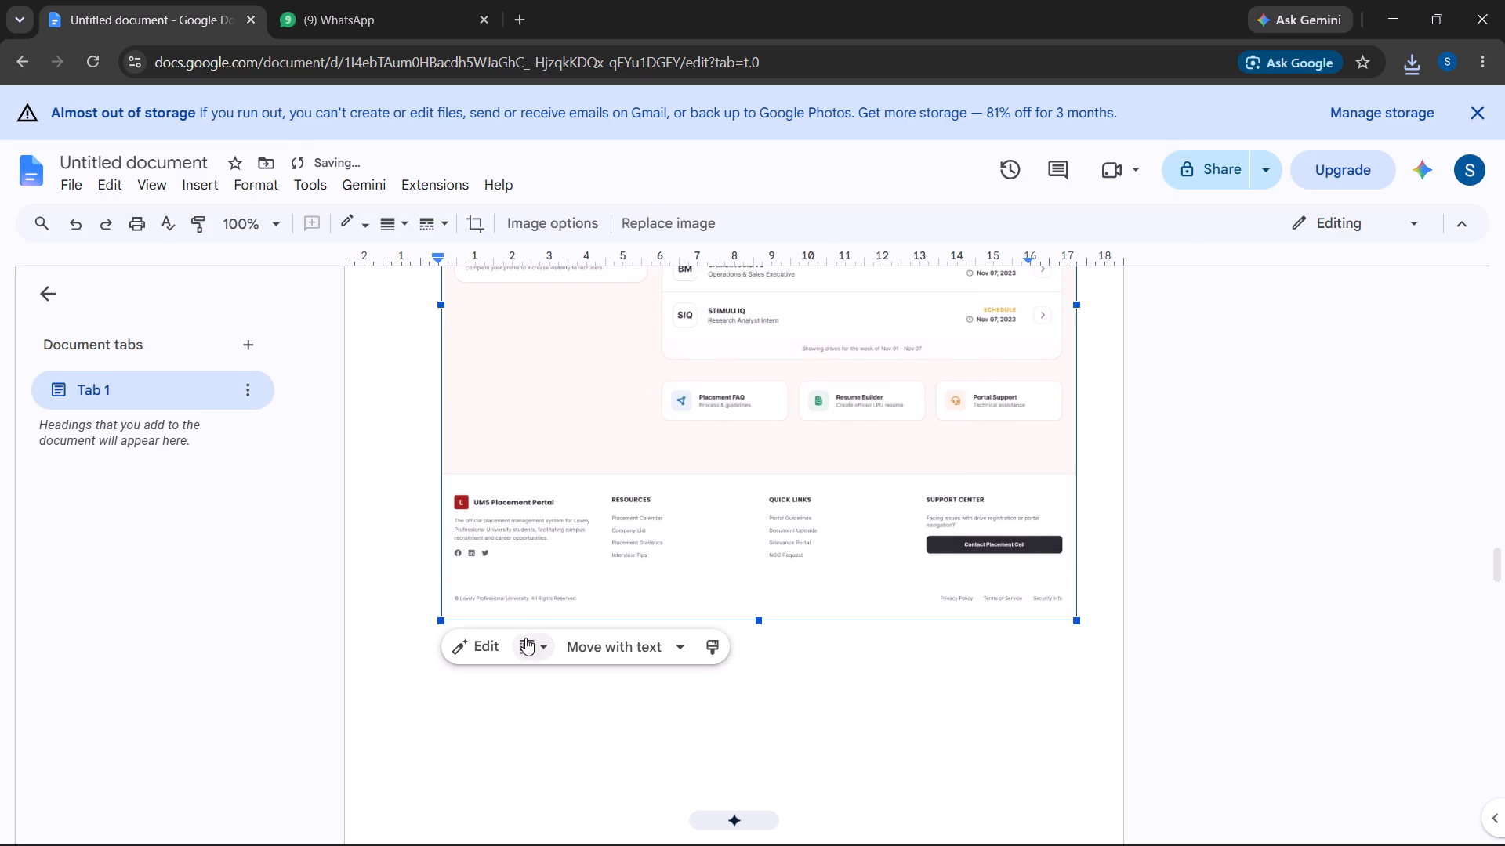
drag(439, 616, 410, 645)
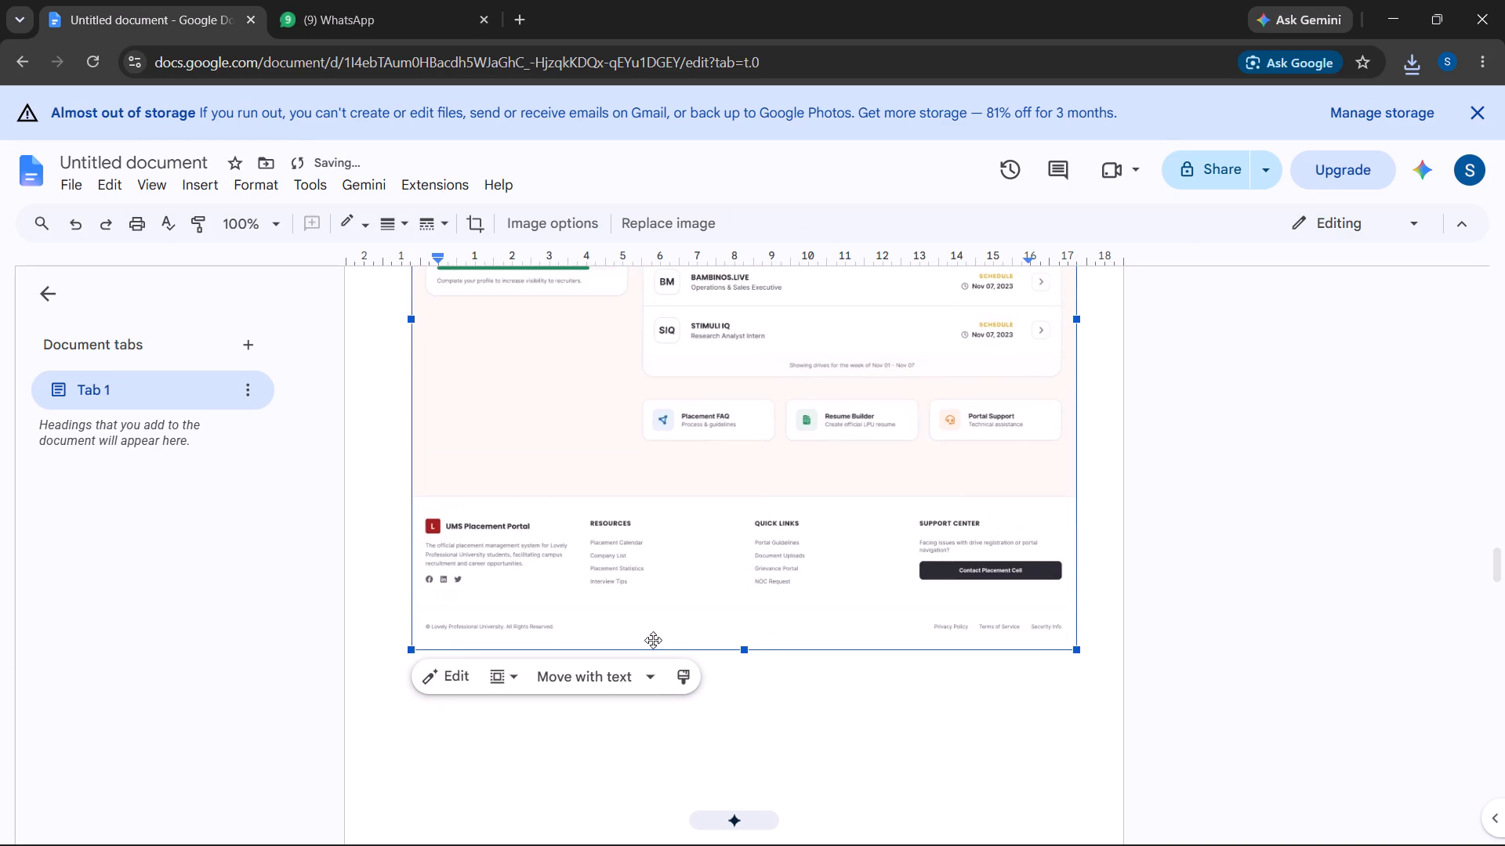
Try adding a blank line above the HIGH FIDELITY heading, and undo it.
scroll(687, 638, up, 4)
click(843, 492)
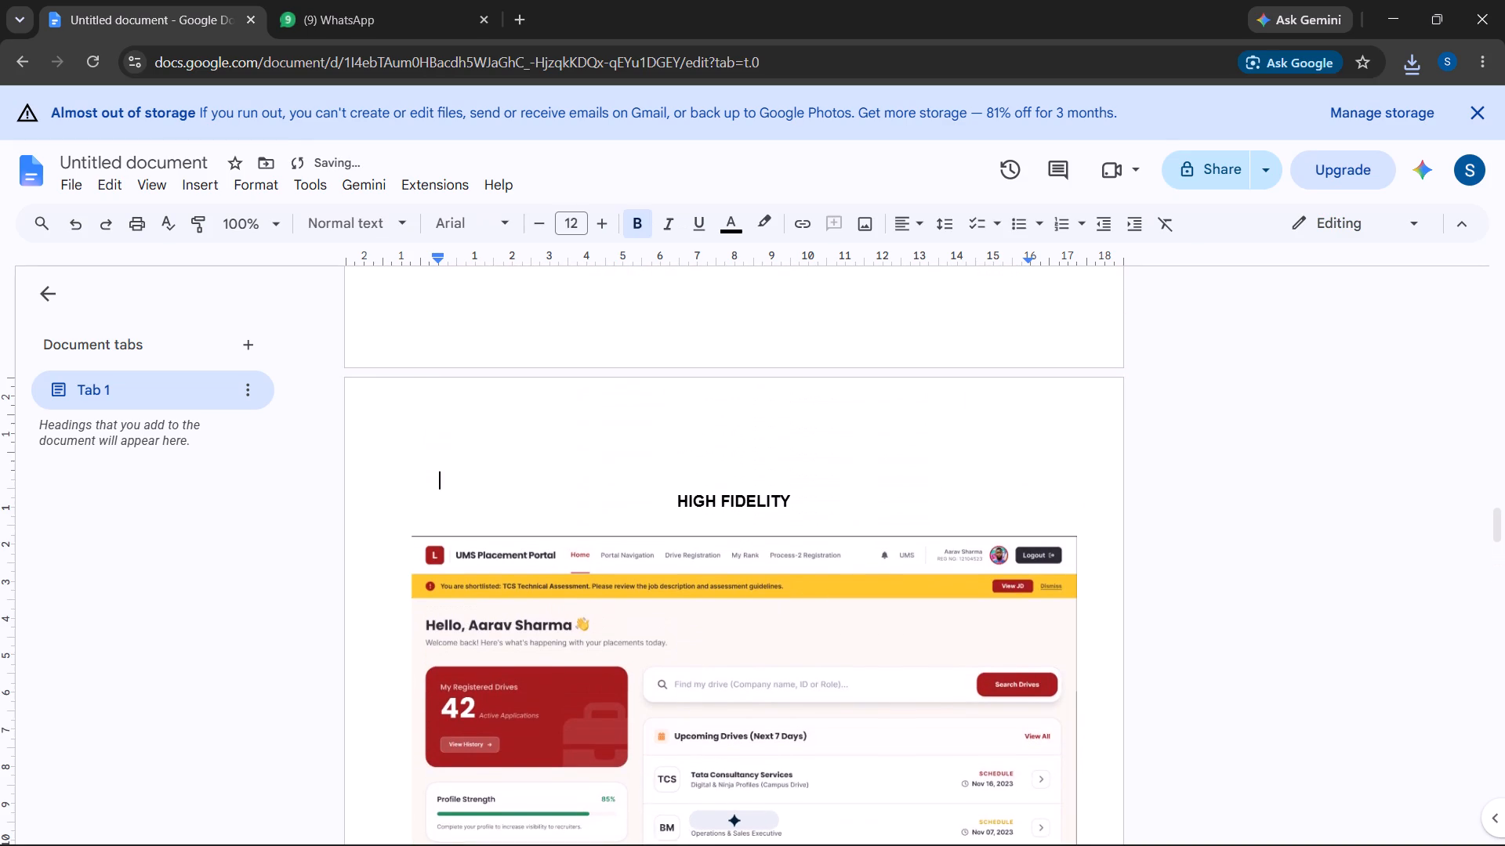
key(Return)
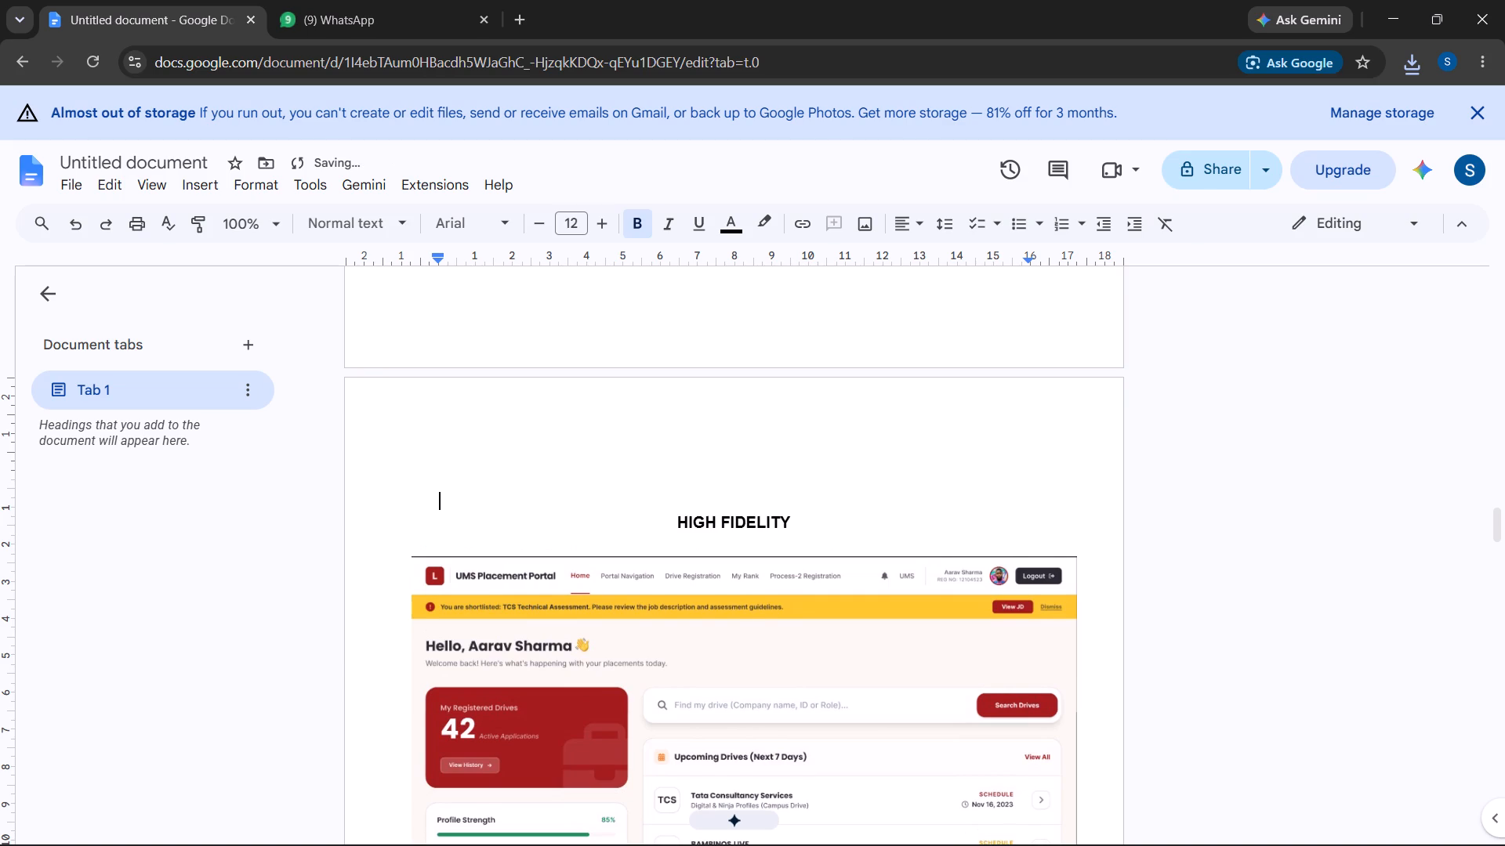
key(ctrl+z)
Check the page layout from HIGH FIDELITY to UIUX KIT and save the document.
scroll(843, 492, down, 4)
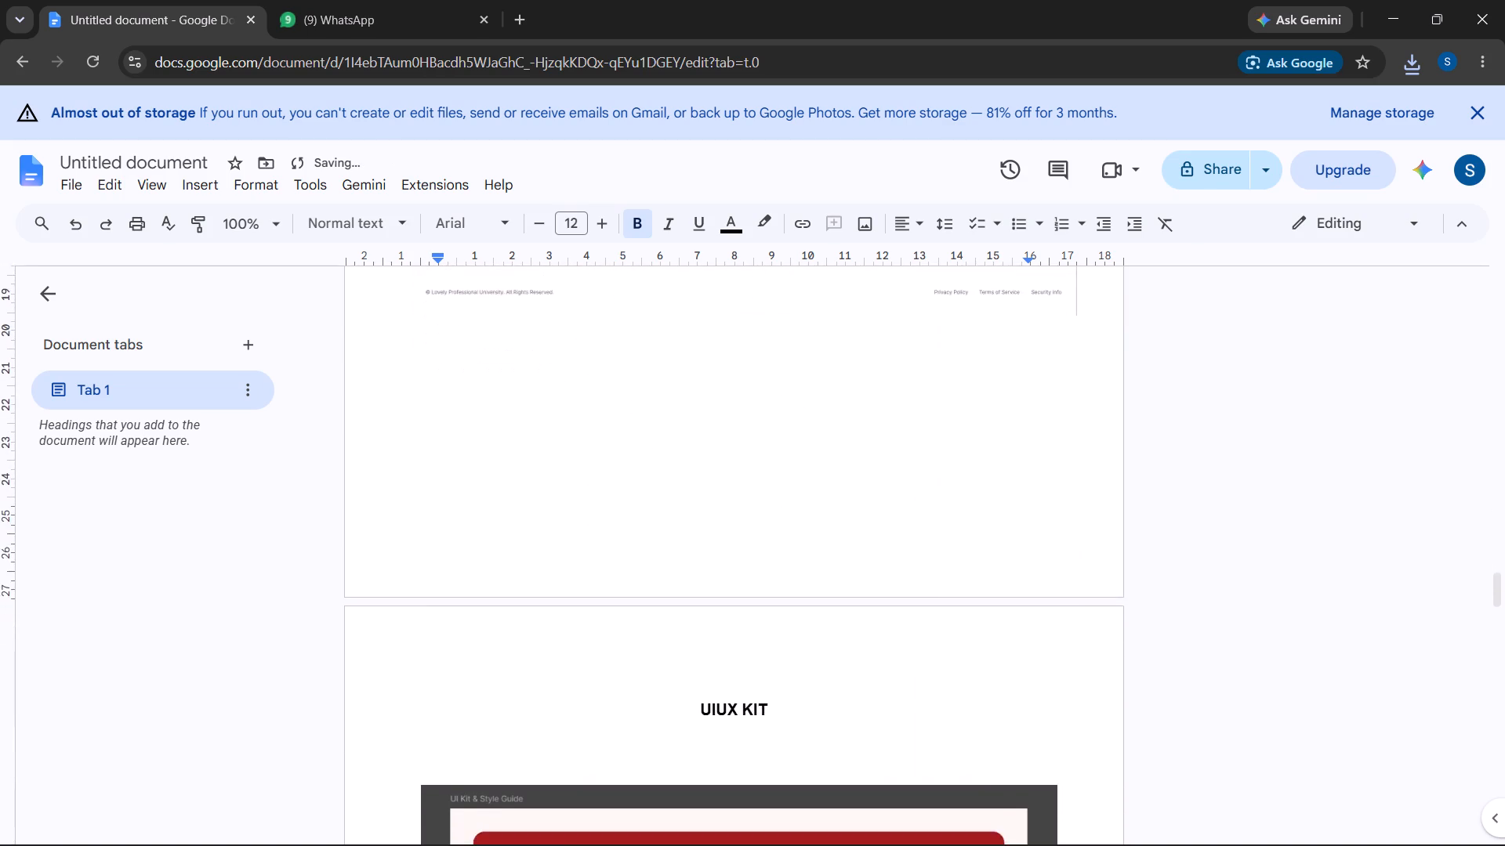
scroll(843, 492, up, 5)
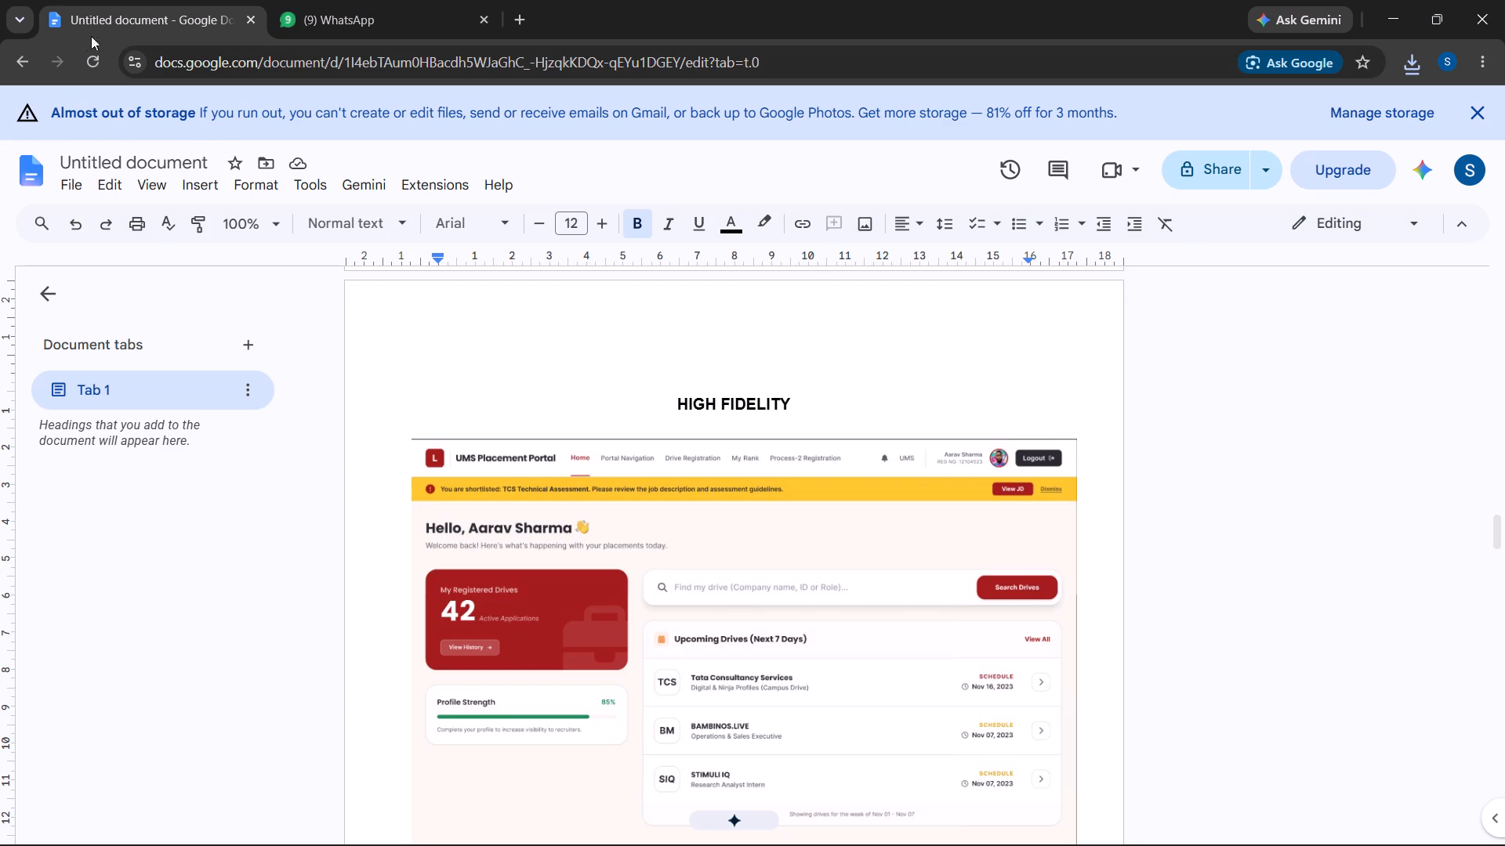
key(ctrl+s)
Rename the document by replacing the suggested title with CA3, preceded by BALAJI.
double_click(149, 158)
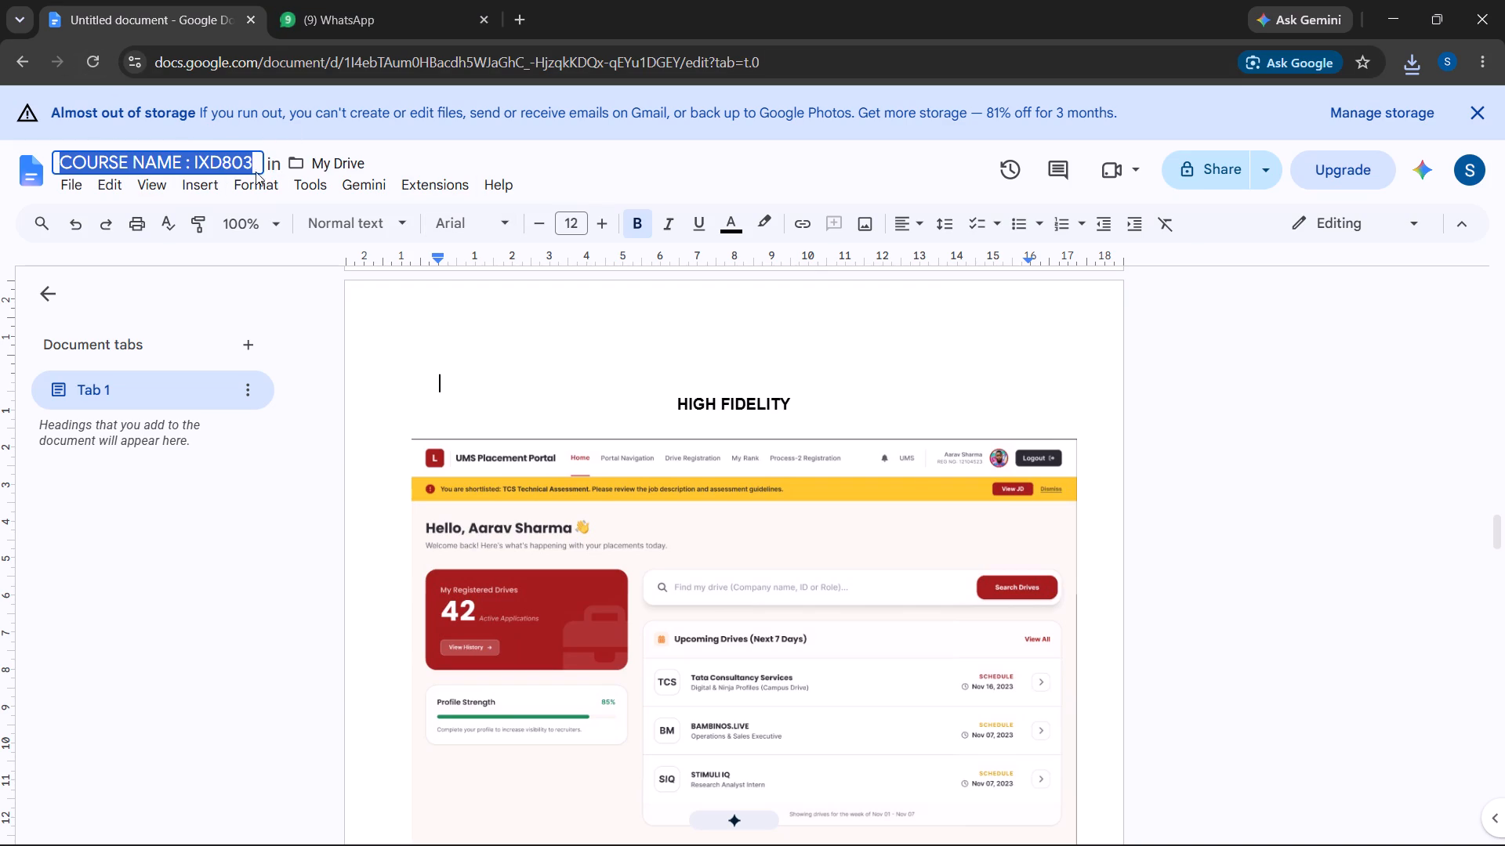
key(BackSpace)
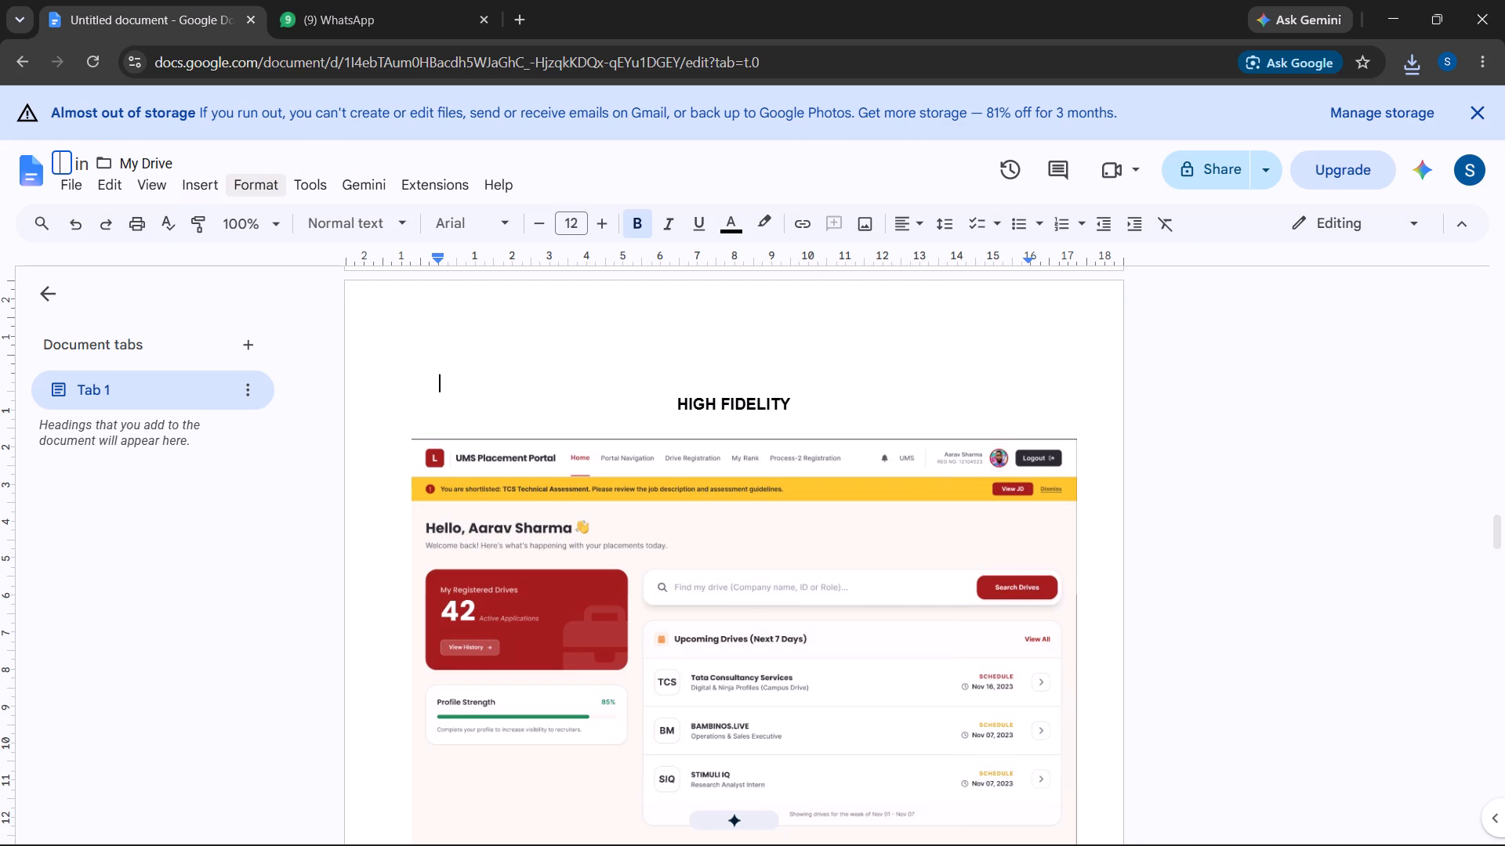
text(CAC)
key(BackSpace)
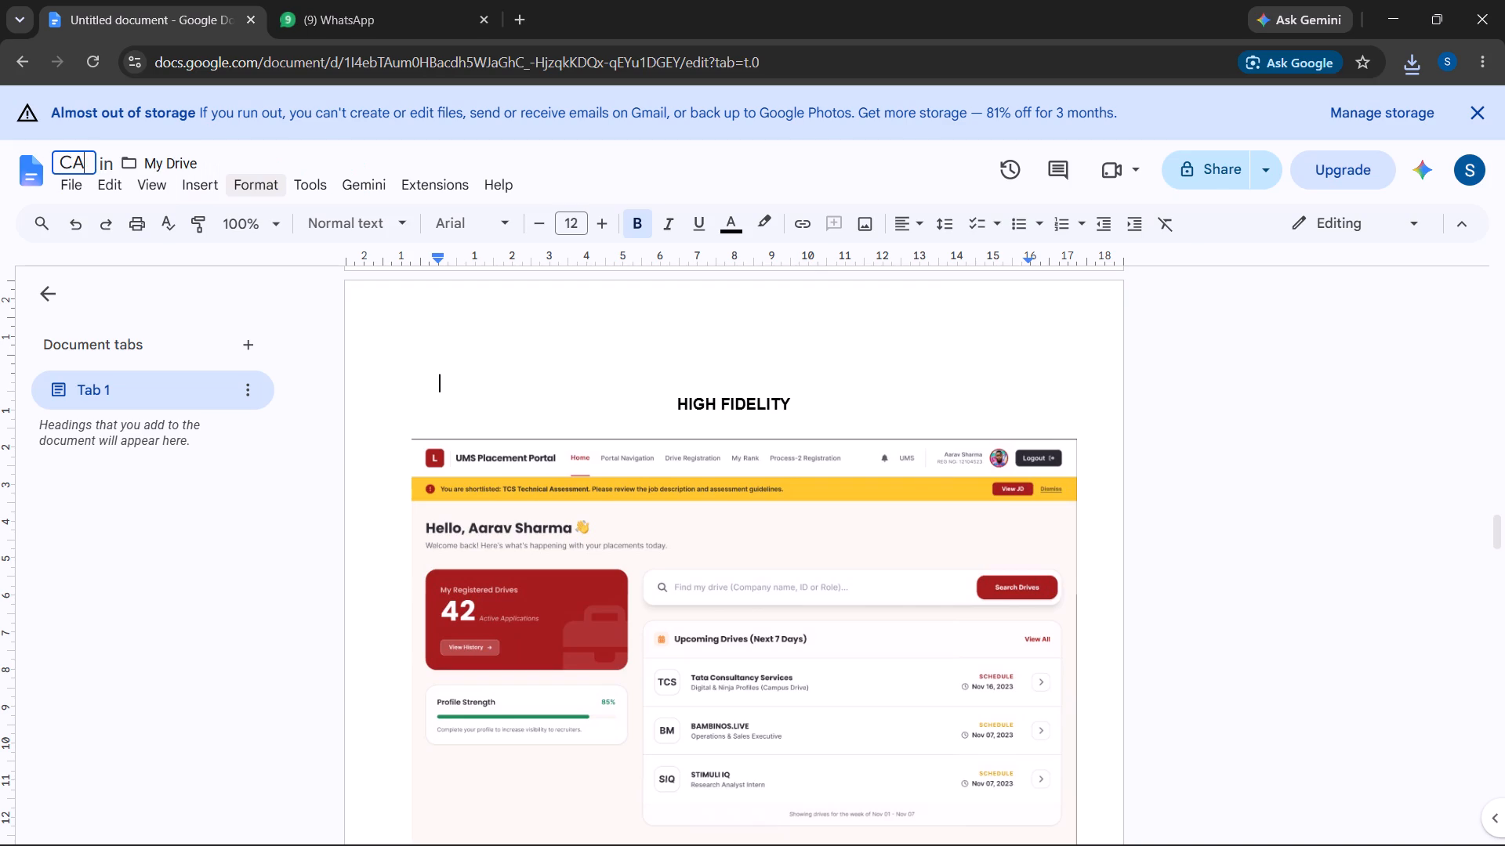
text(3)
key(space)
key(Left)
key(Left)
key(Left)
key(Left)
key(Left)
key(Left)
key(Left)
key(Left)
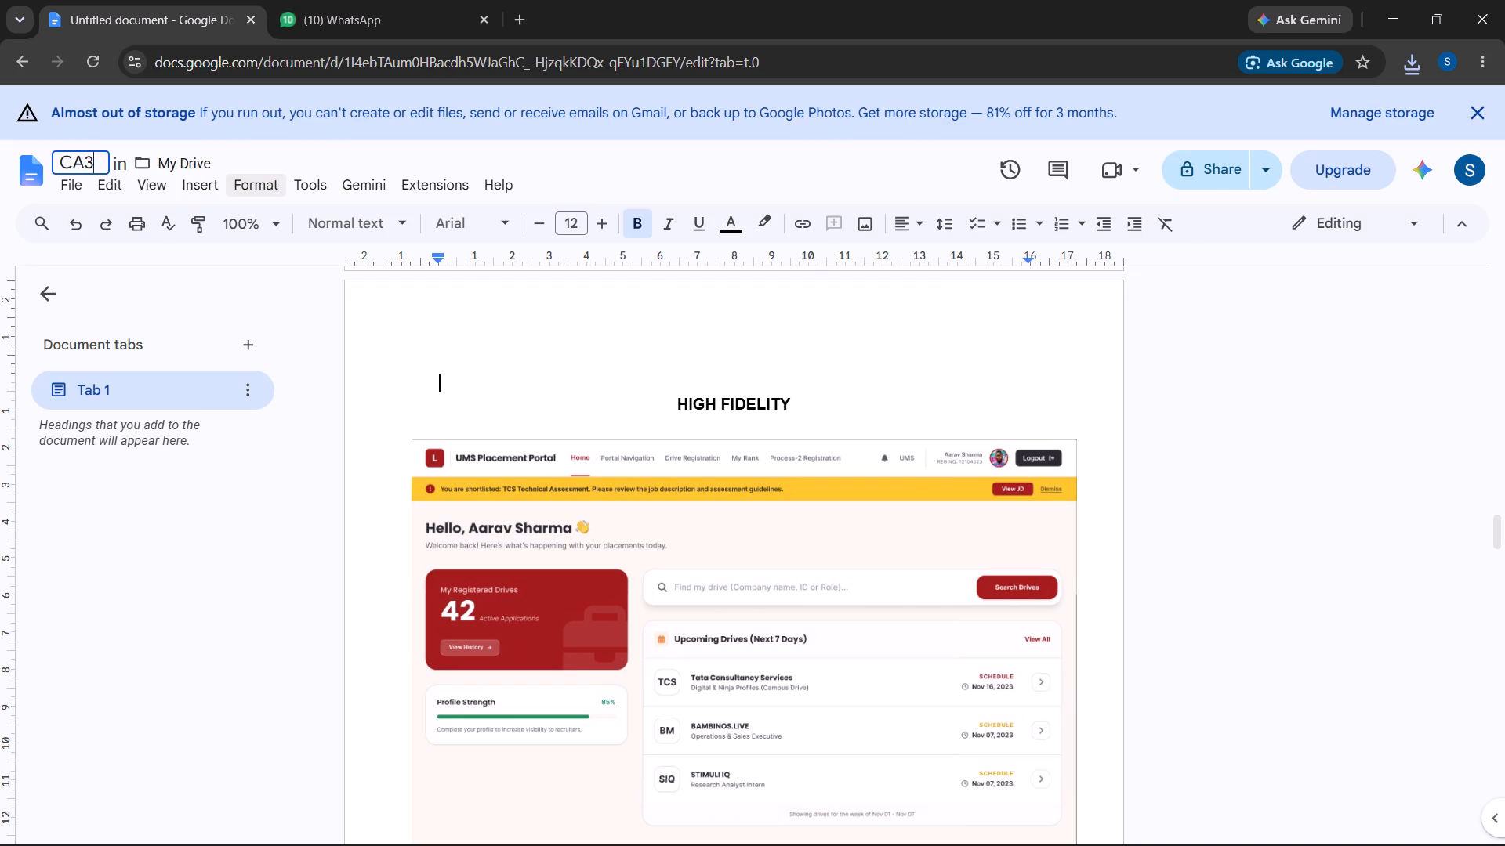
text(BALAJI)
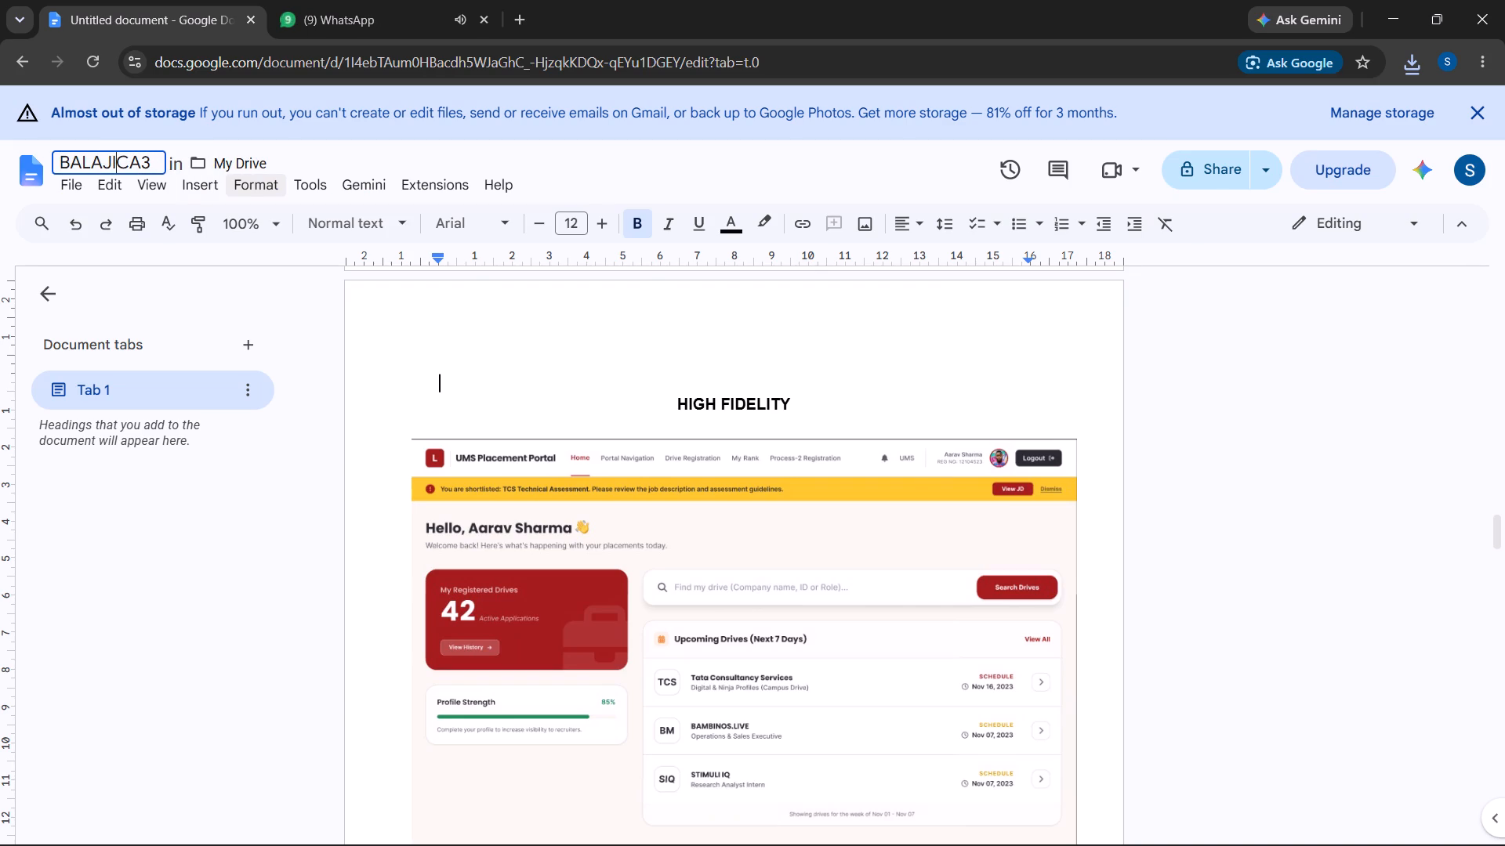
Finish renaming the document as BALAJI_UIUXCA3.
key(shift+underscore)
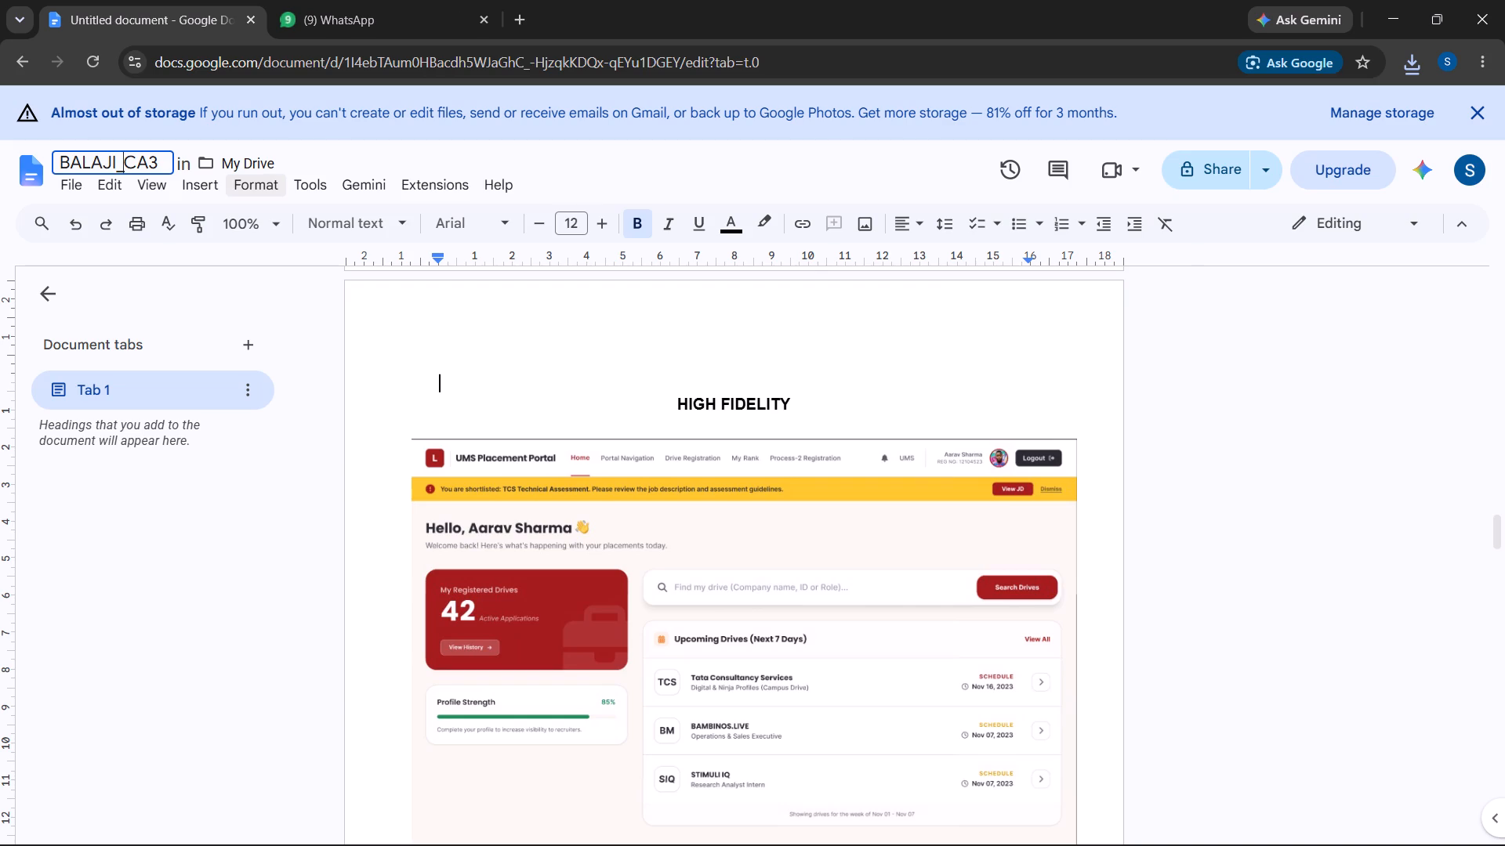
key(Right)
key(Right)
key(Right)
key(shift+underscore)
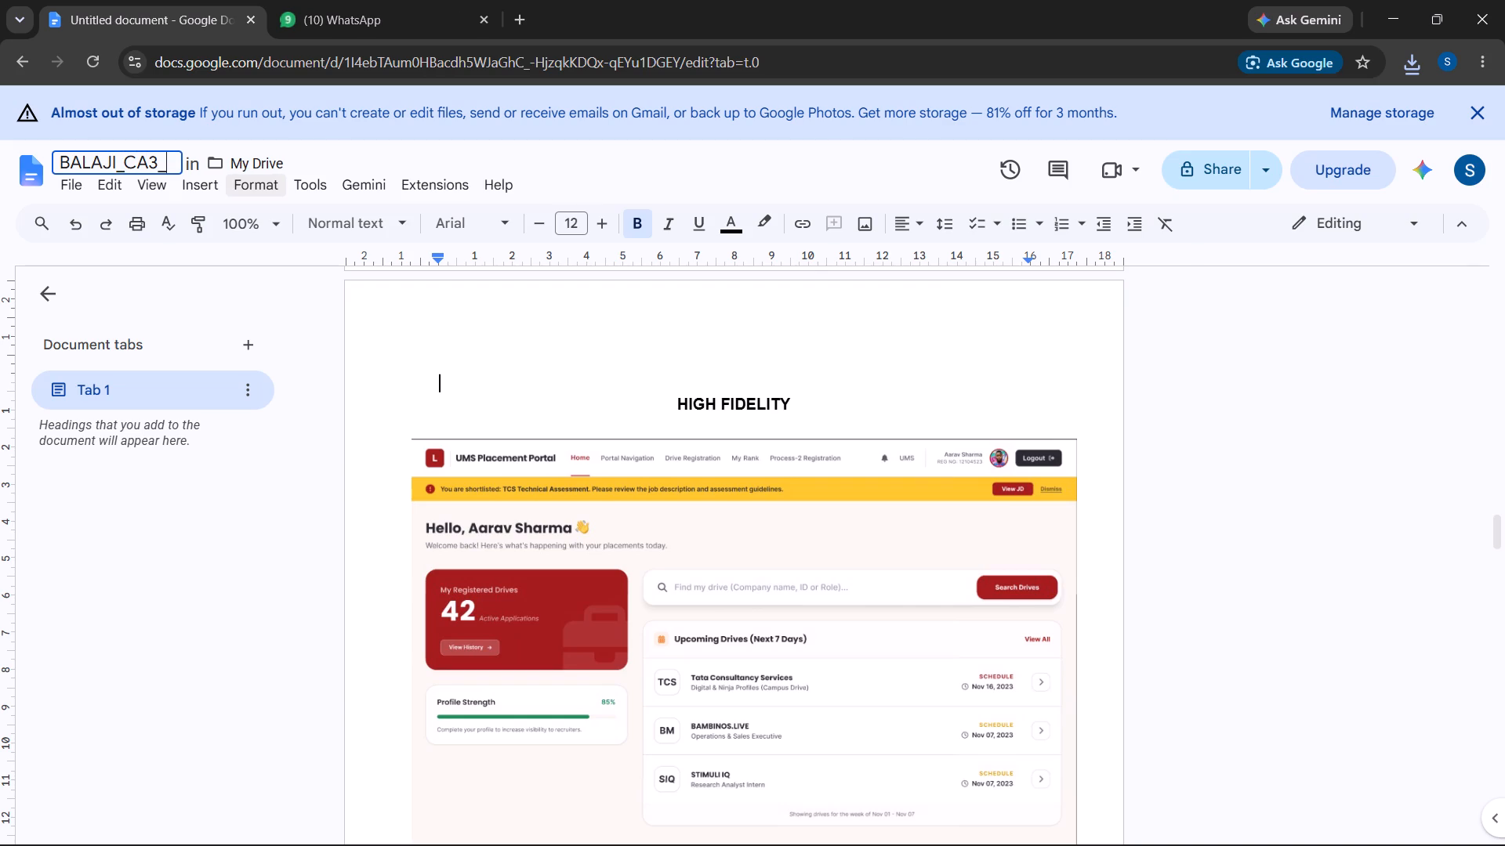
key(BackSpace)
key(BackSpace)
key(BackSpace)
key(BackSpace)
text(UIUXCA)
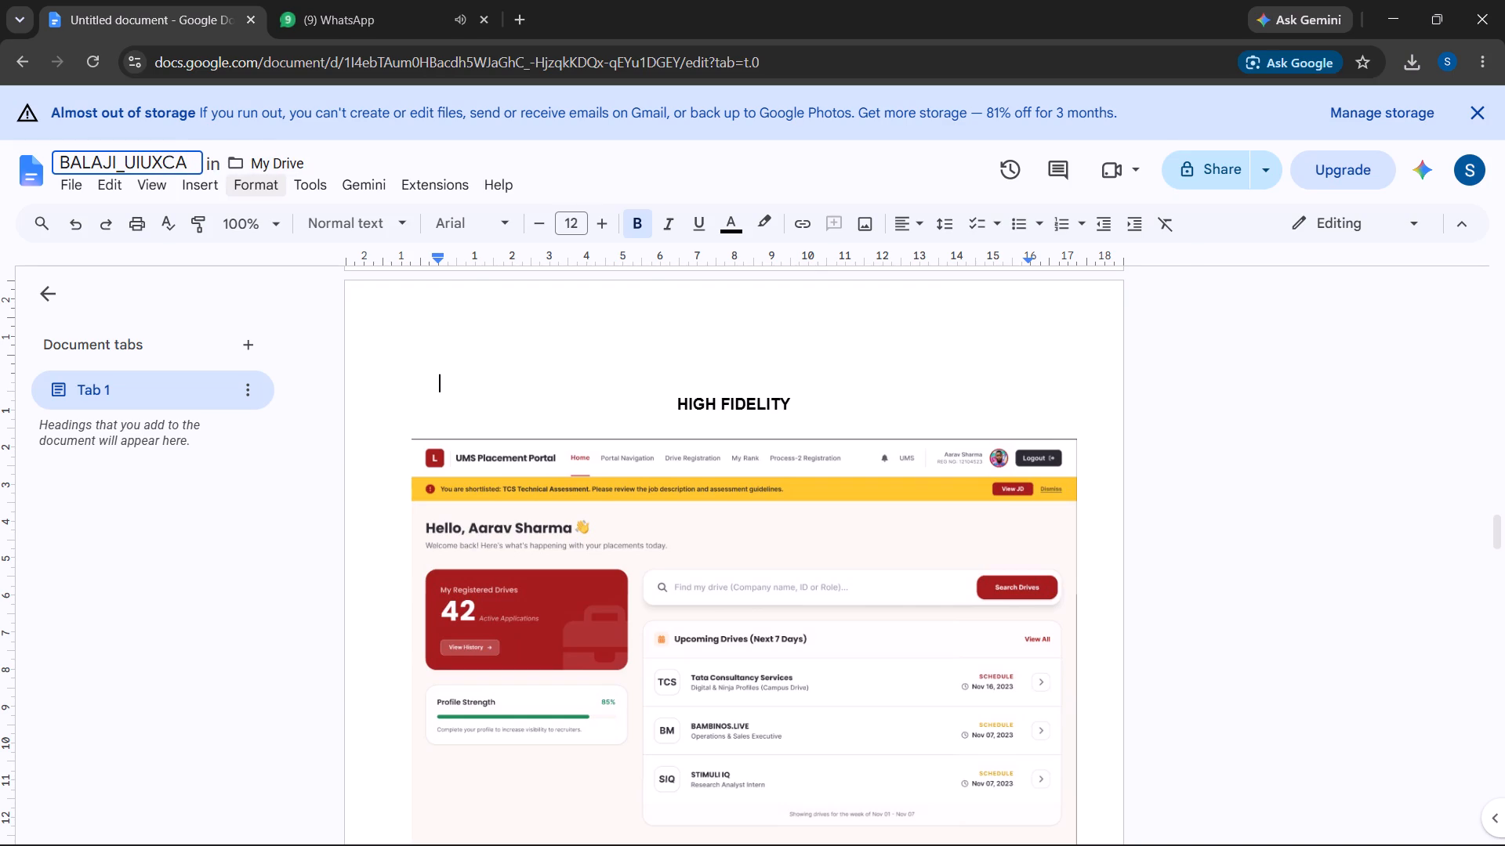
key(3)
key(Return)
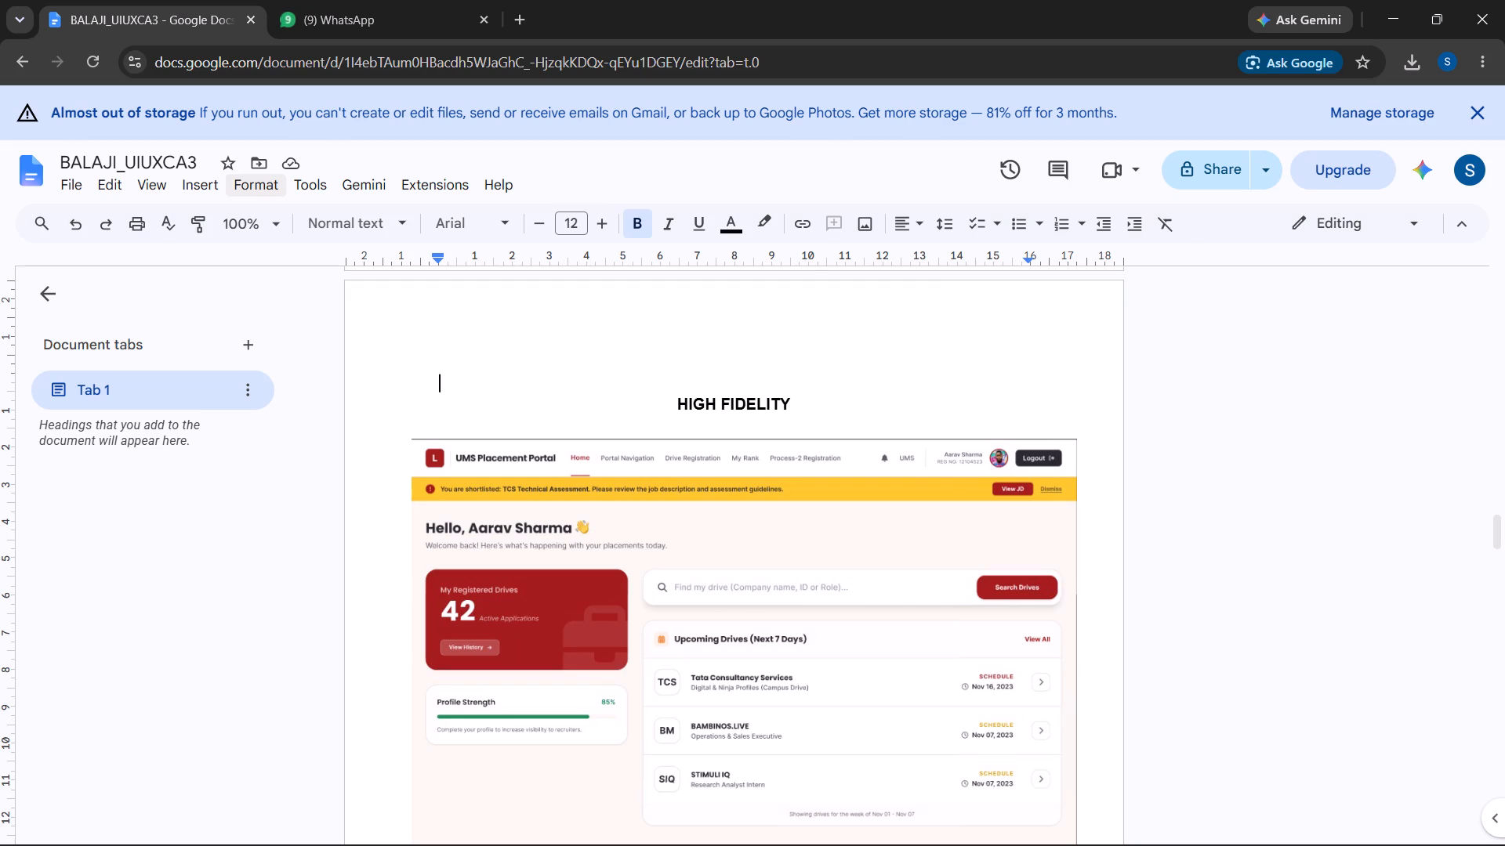
Open the download format choices for the renamed document.
click(74, 181)
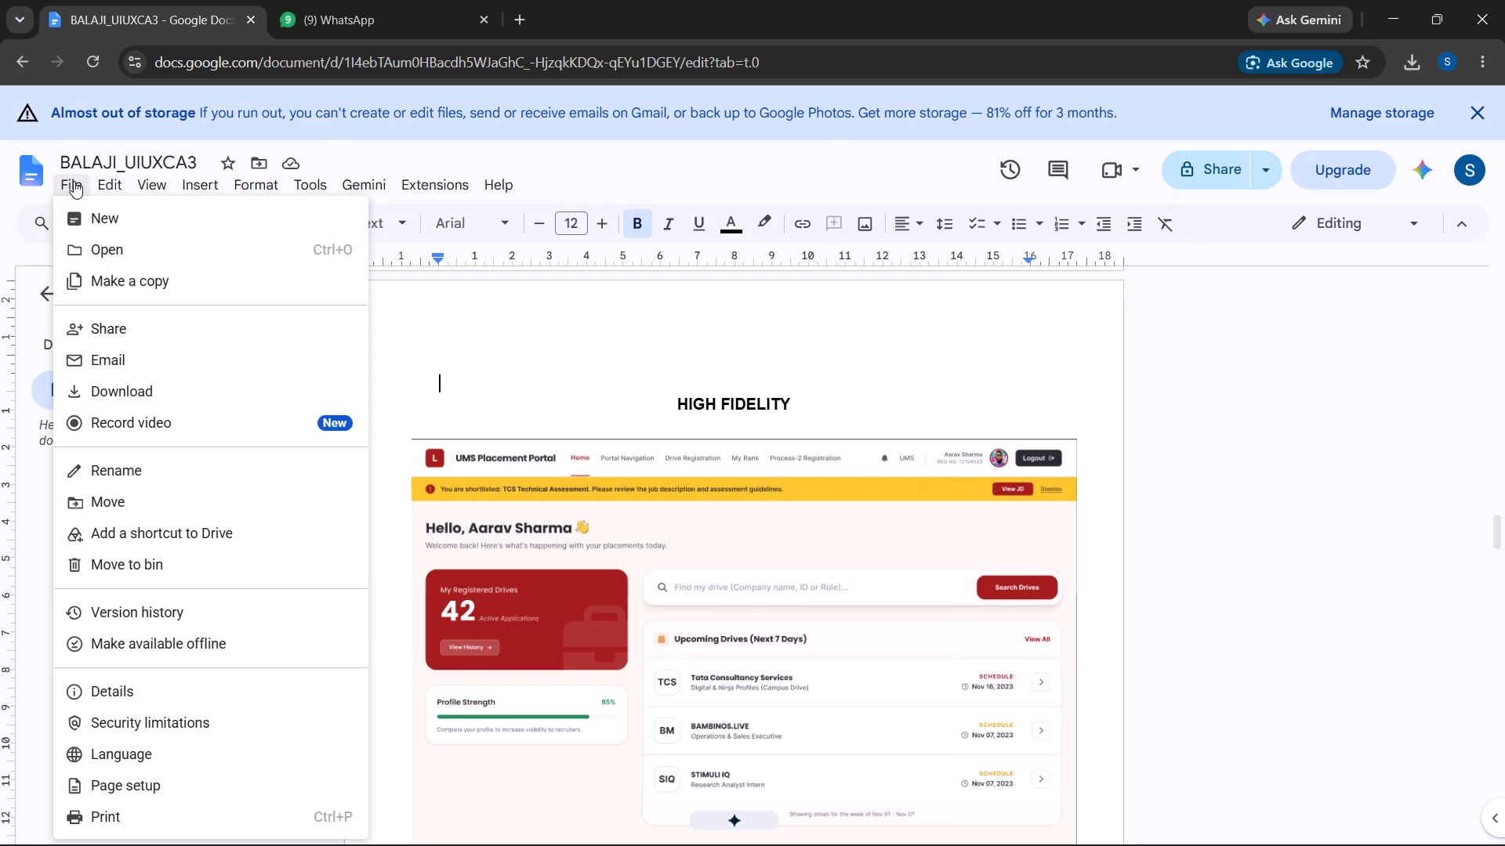
click(143, 392)
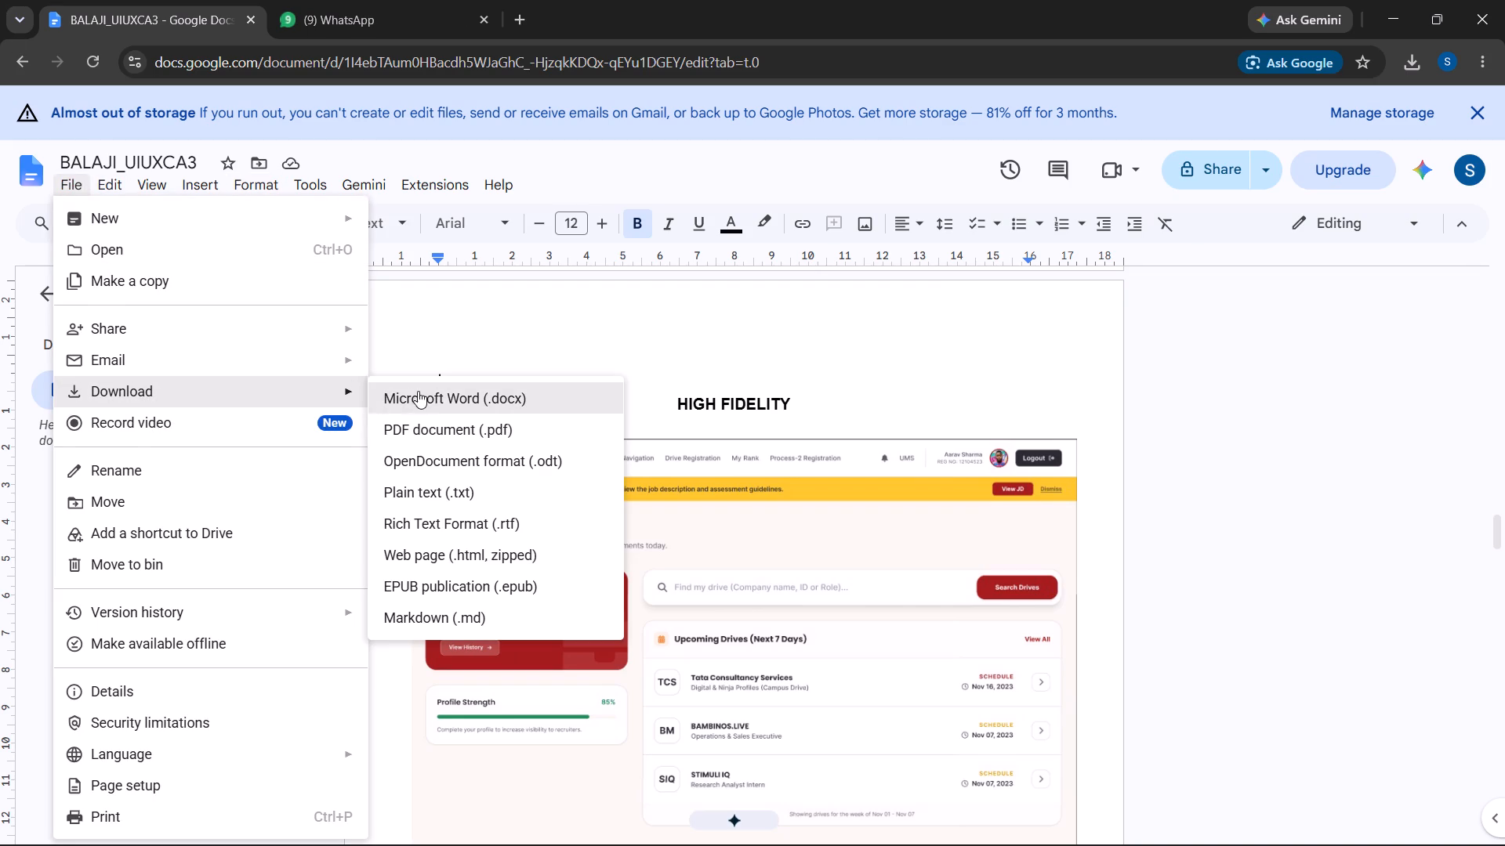